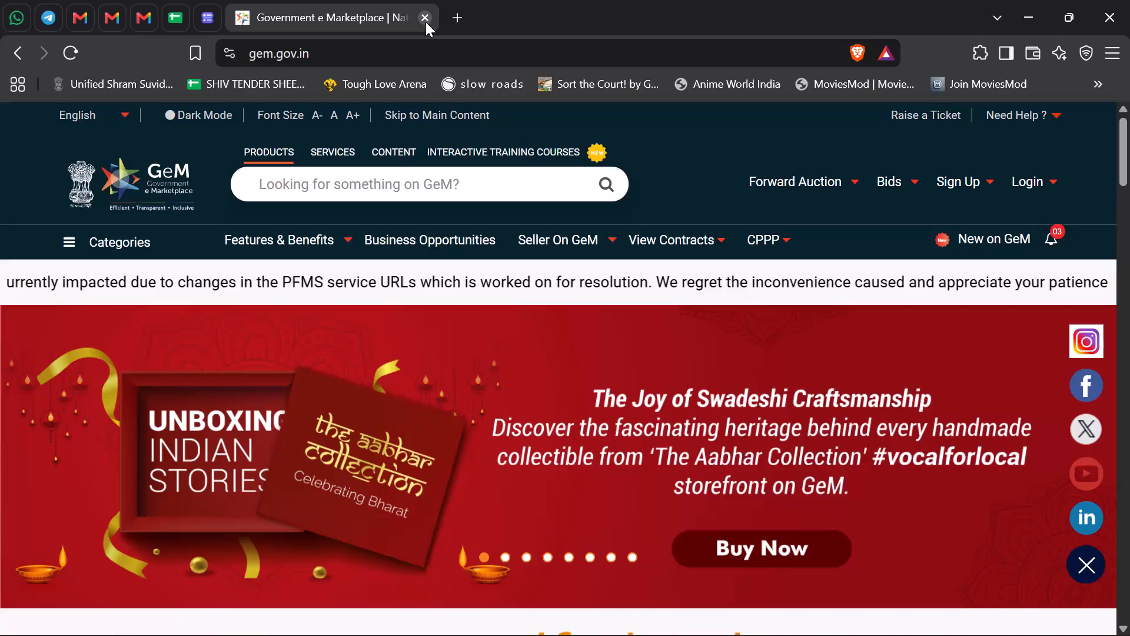
Close the Government e Marketplace tab in the Brave window.
{"action": "left_click", "coordinate": [430, 13]}
Move the Firefox profile chooser window from Desktop 2 to Desktop 1 and switch to Desktop 1.
{"action": "key", "text": "ctrl+super+Left"}
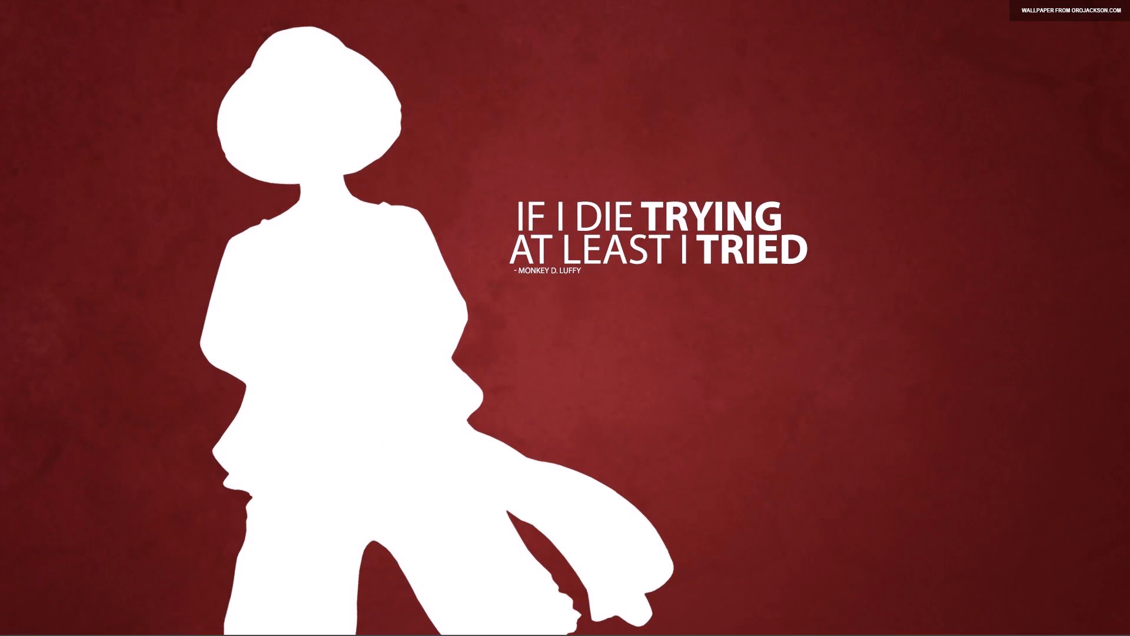
{"action": "key", "text": "super+Tab"}
{"action": "left_click", "coordinate": [585, 517]}
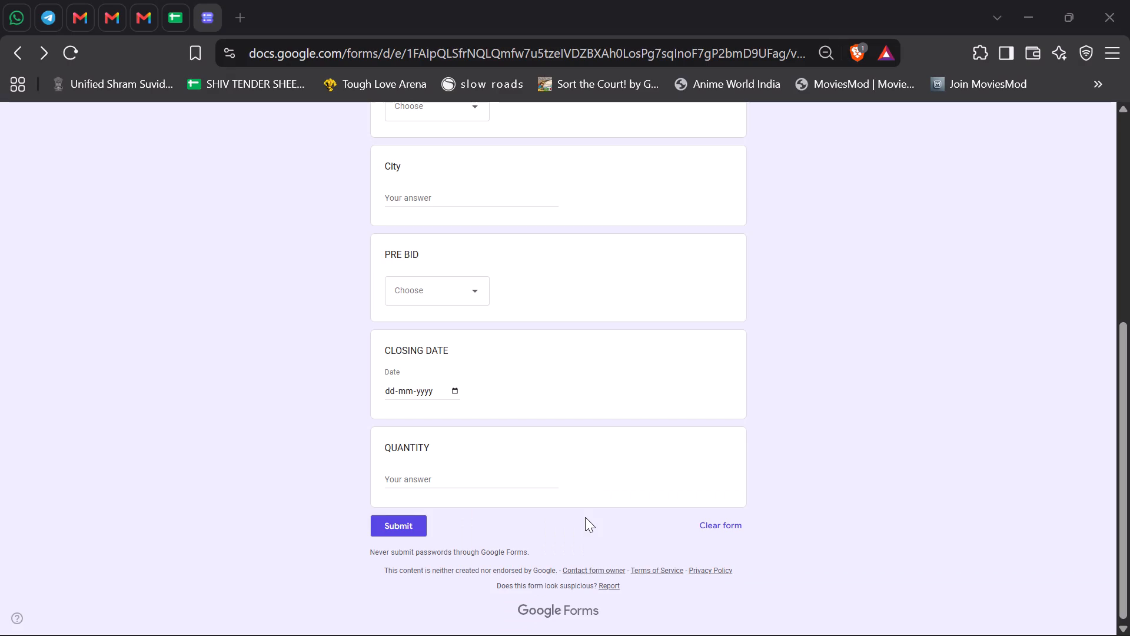
{"action": "key", "text": "super+Tab"}
{"action": "left_click_drag", "start_coordinate": [685, 304], "coordinate": [414, 542]}
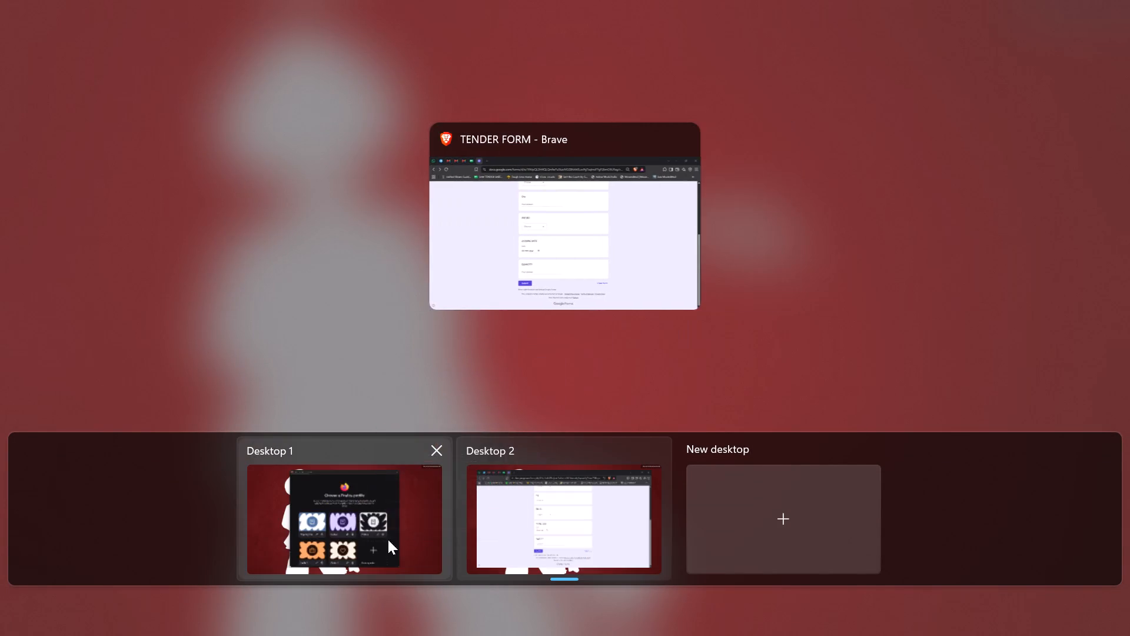
{"action": "left_click", "coordinate": [350, 530]}
Launch Firefox with the first profile in the profile chooser.
{"action": "left_click", "coordinate": [360, 415]}
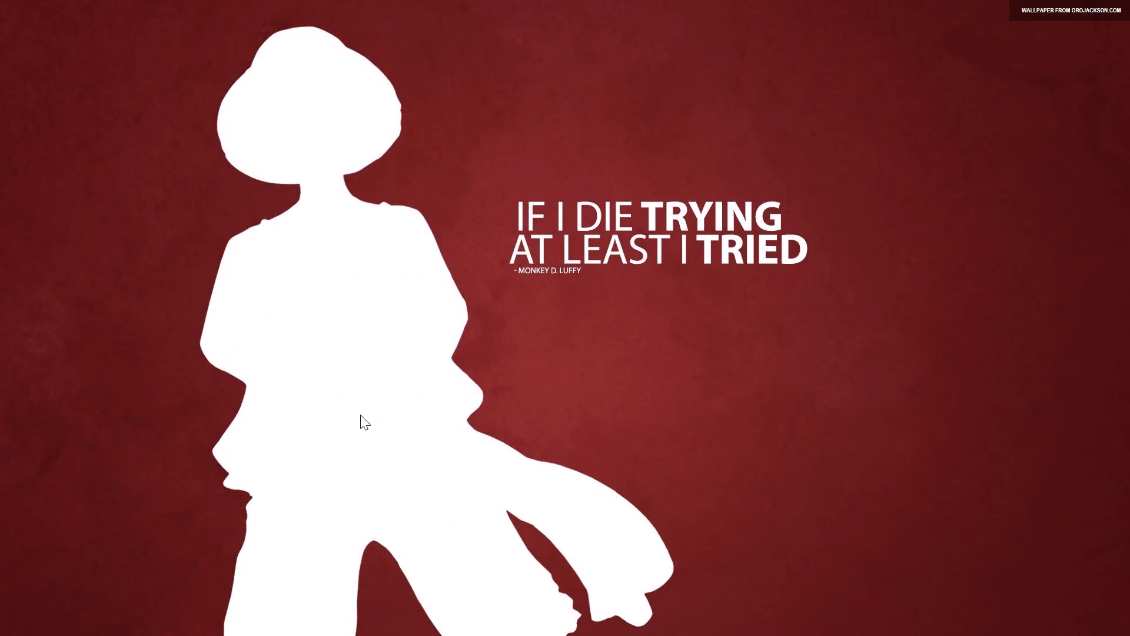
{"action": "key", "text": "alt+Tab"}
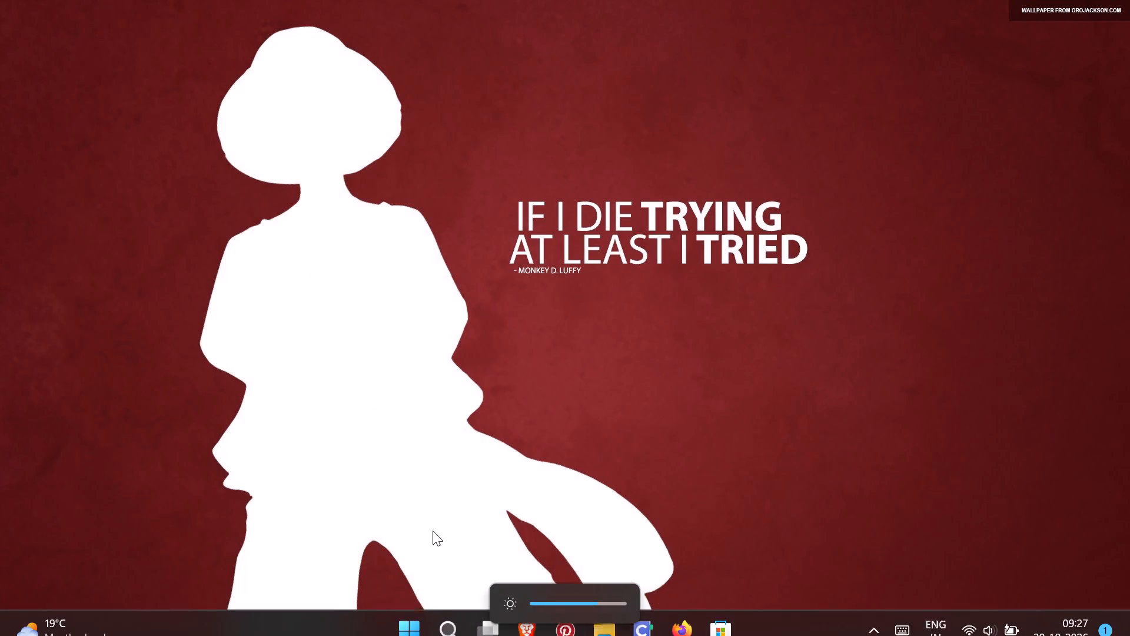
{"action": "left_click", "coordinate": [393, 381]}
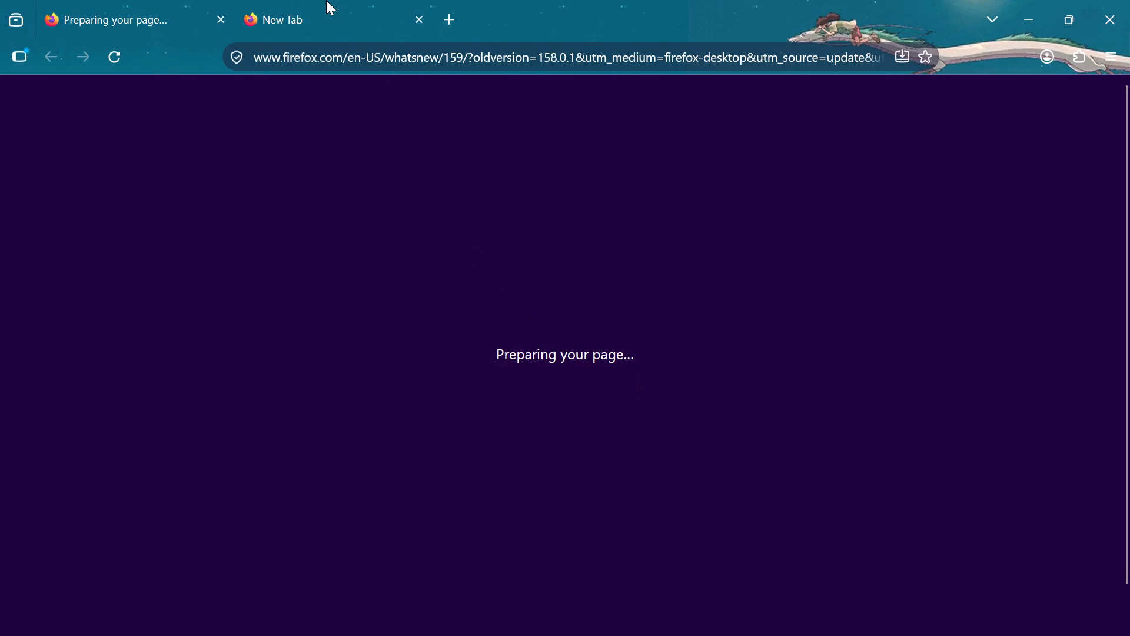
Close the Firefox "Preparing your page..." what's-new tab, keeping the New Tab page.
{"action": "left_click", "coordinate": [313, 0]}
{"action": "left_click", "coordinate": [216, 19]}
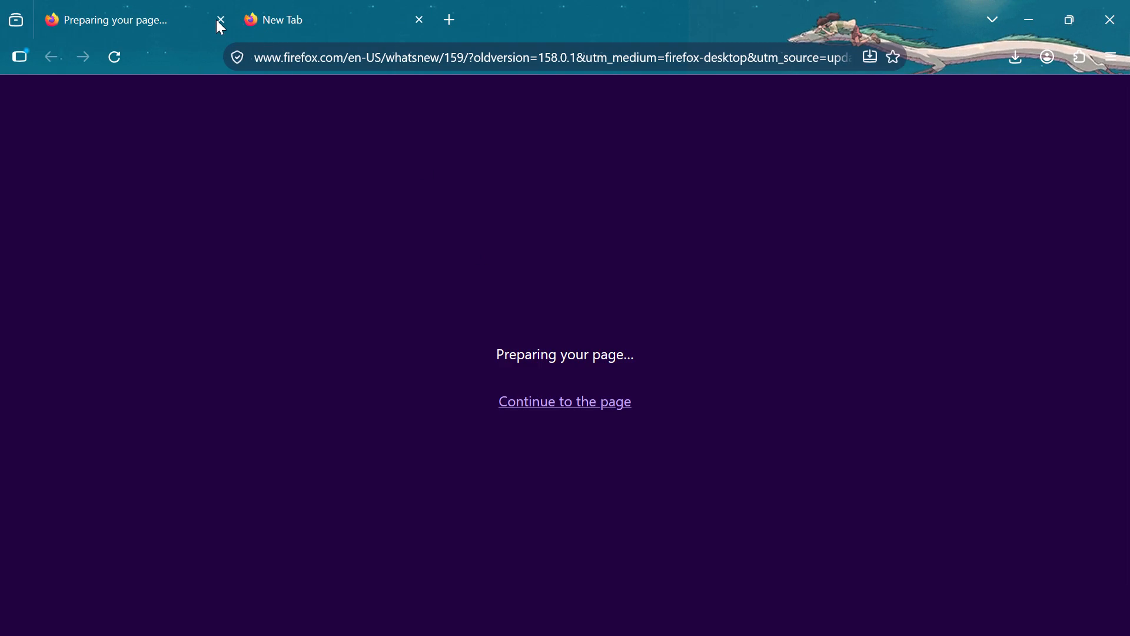
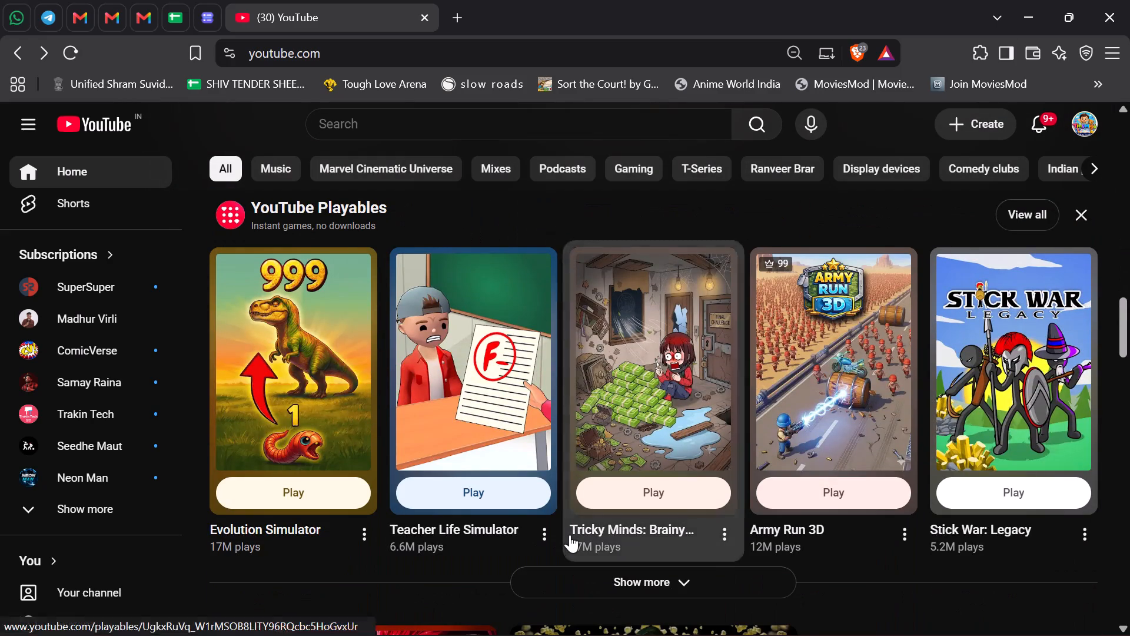
Browse the YouTube home feed, watch the Short "The perfect hoodie for every fishing trip", and return to the feed.
{"action": "scroll", "coordinate": [570, 535], "scroll_direction": "down", "scroll_amount": 2, "text": "ctrl"}
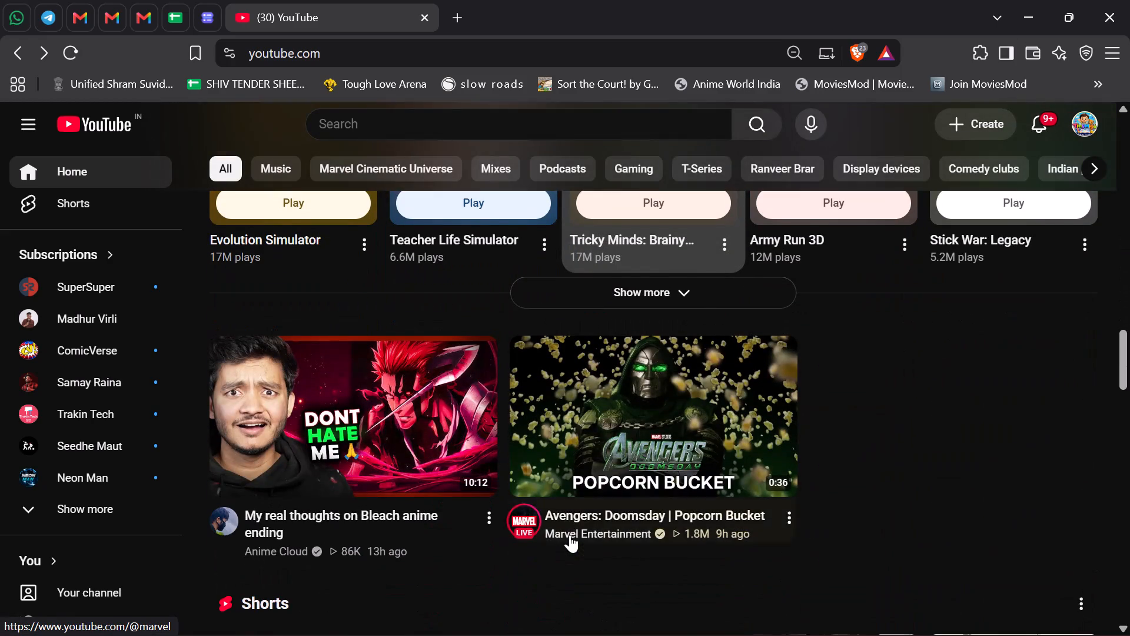
{"action": "scroll", "coordinate": [570, 535], "scroll_direction": "down", "scroll_amount": 3, "text": "ctrl"}
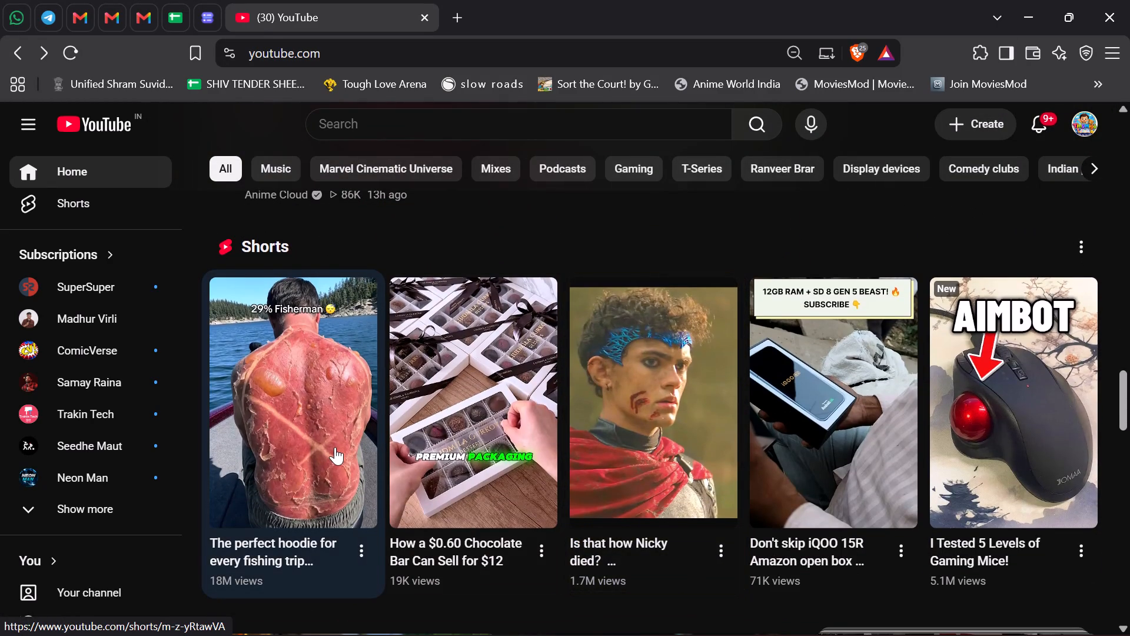
{"action": "left_click", "coordinate": [335, 447], "text": "ctrl"}
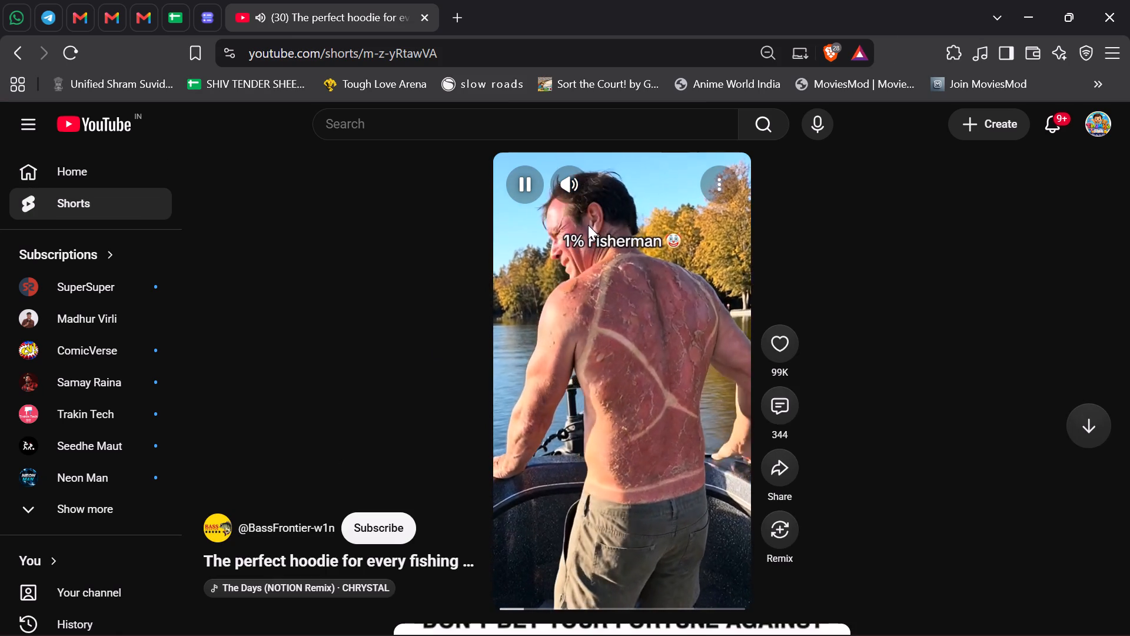
{"action": "left_click", "coordinate": [617, 187], "text": "ctrl"}
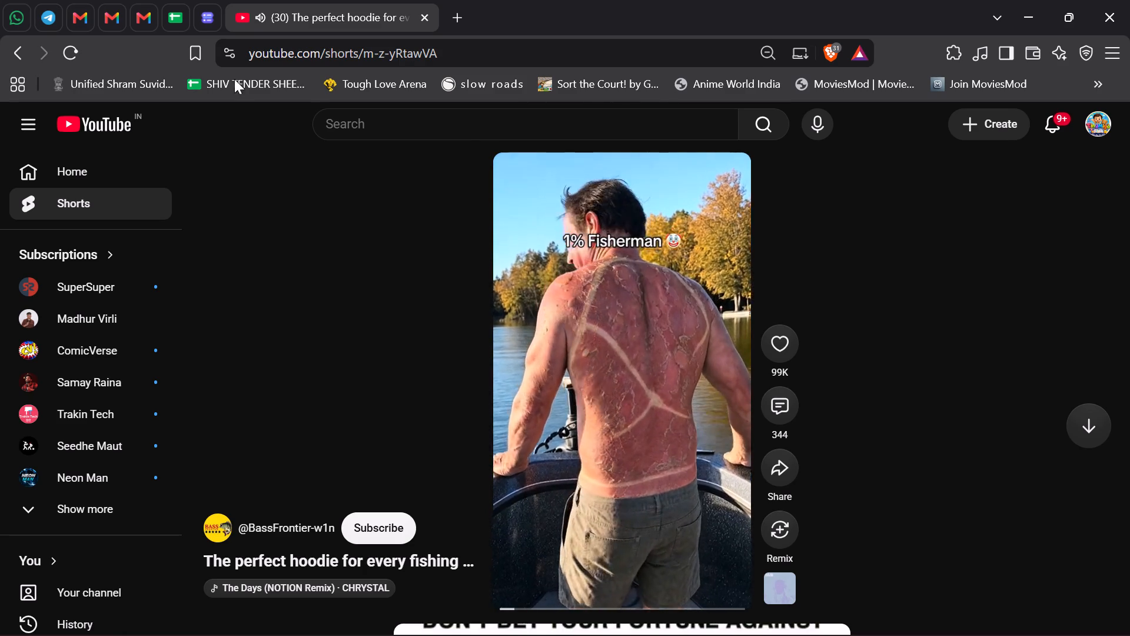
{"action": "left_click", "coordinate": [14, 52], "text": "ctrl"}
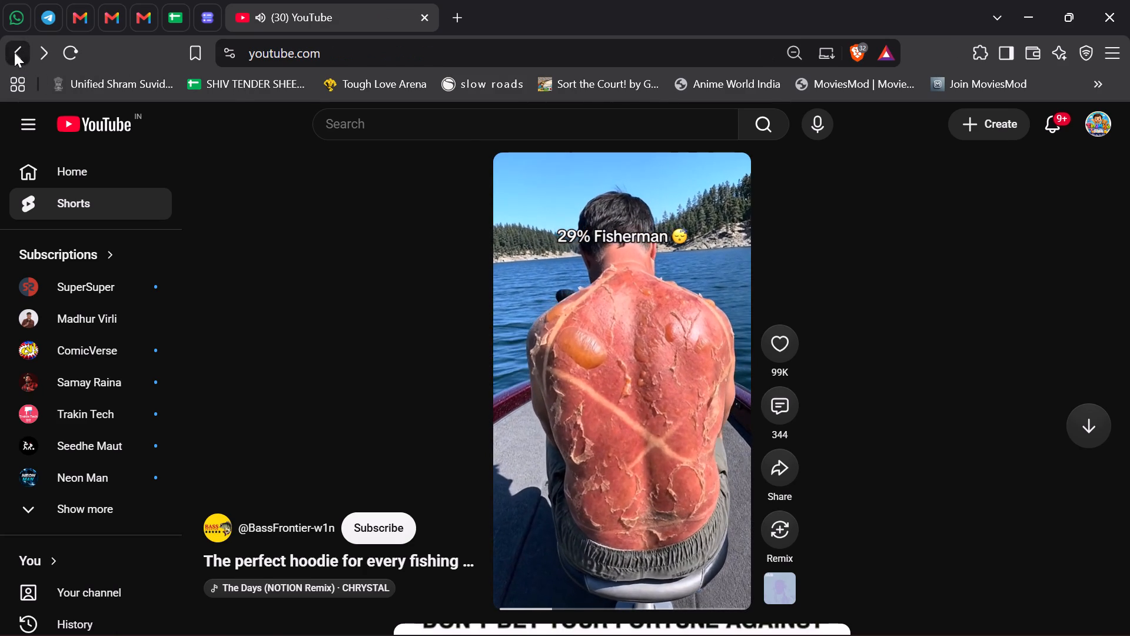
Switch to the Firefox window on the neighbouring desktop and open the GeM seller bids page.
{"action": "key", "text": "ctrl+super+Left"}
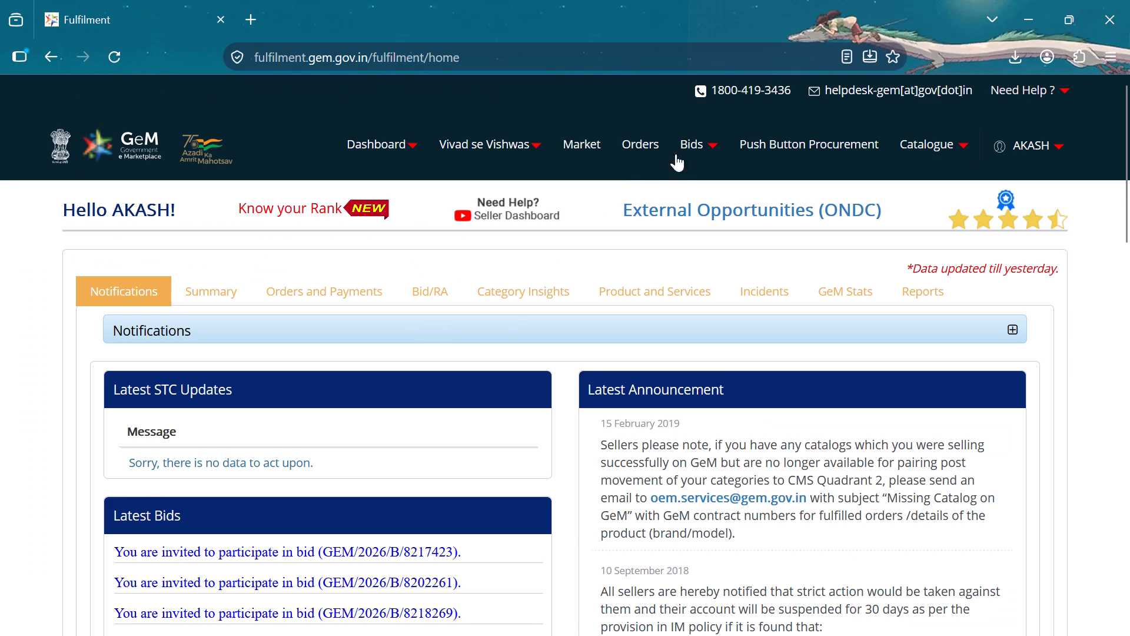
{"action": "left_click", "coordinate": [698, 145]}
{"action": "left_click", "coordinate": [663, 234]}
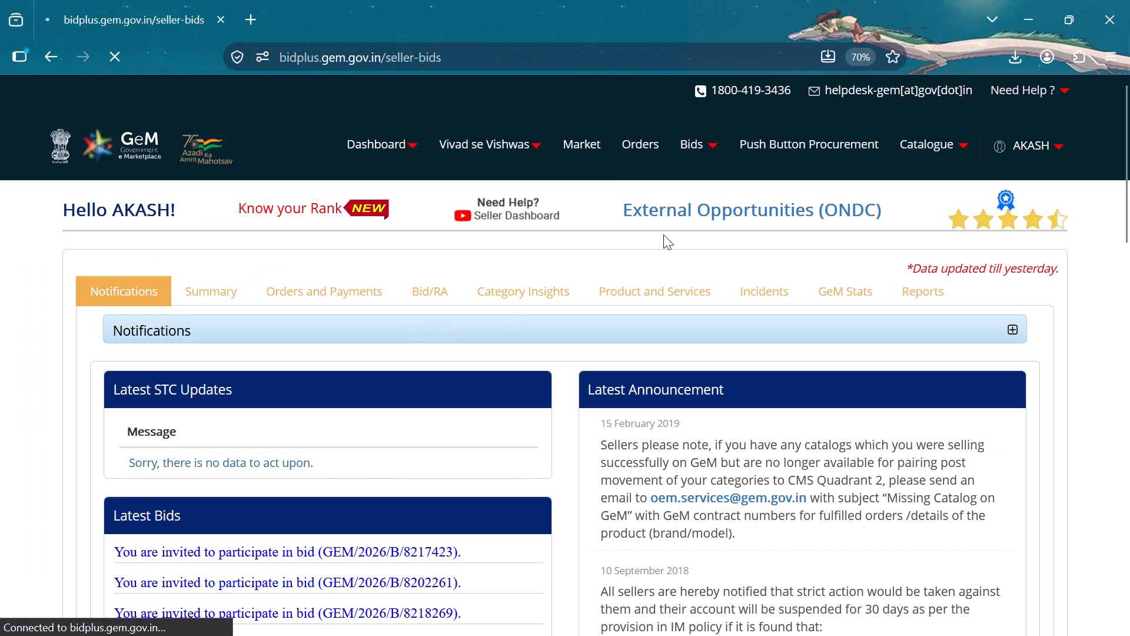
Restrict the ongoing bids to the Service Bid/RAs type.
{"action": "scroll", "coordinate": [384, 336], "scroll_direction": "down", "scroll_amount": 1}
{"action": "left_click", "coordinate": [107, 362]}
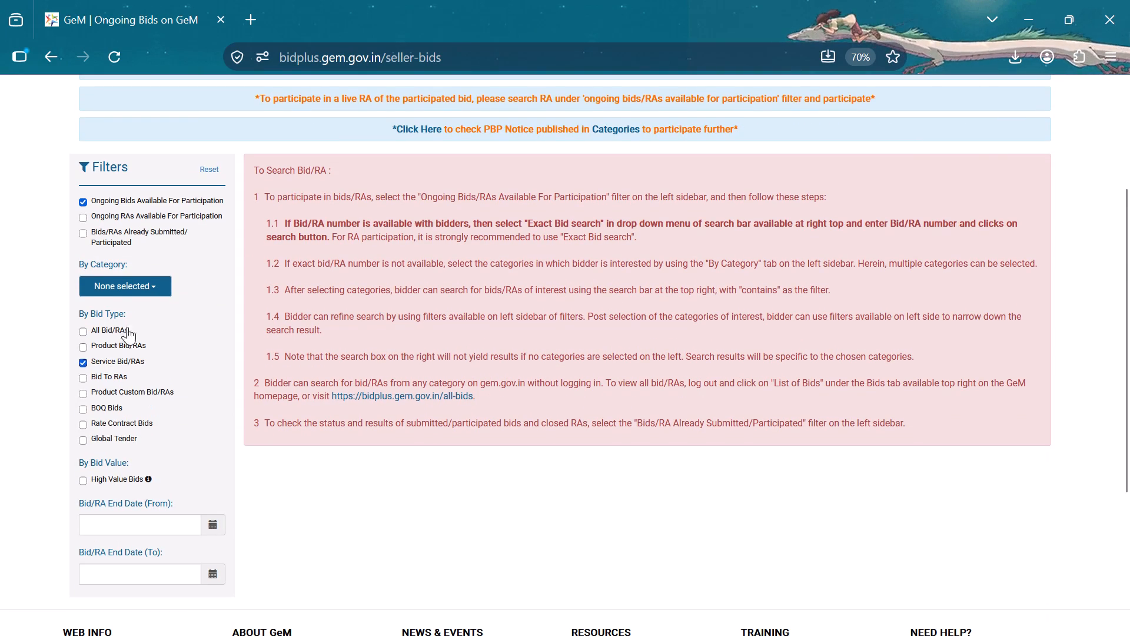
Filter bids by ten categories: all Manpower Outsourcing entries, Hiring of Professionals, Healthcare Resource Outsourcing, Facility Management, both Sanitation services, Manpower Hiring for Financial, On-Board Housekeeping.
{"action": "left_click", "coordinate": [132, 292]}
{"action": "left_click", "coordinate": [150, 279]}
{"action": "left_click", "coordinate": [151, 253]}
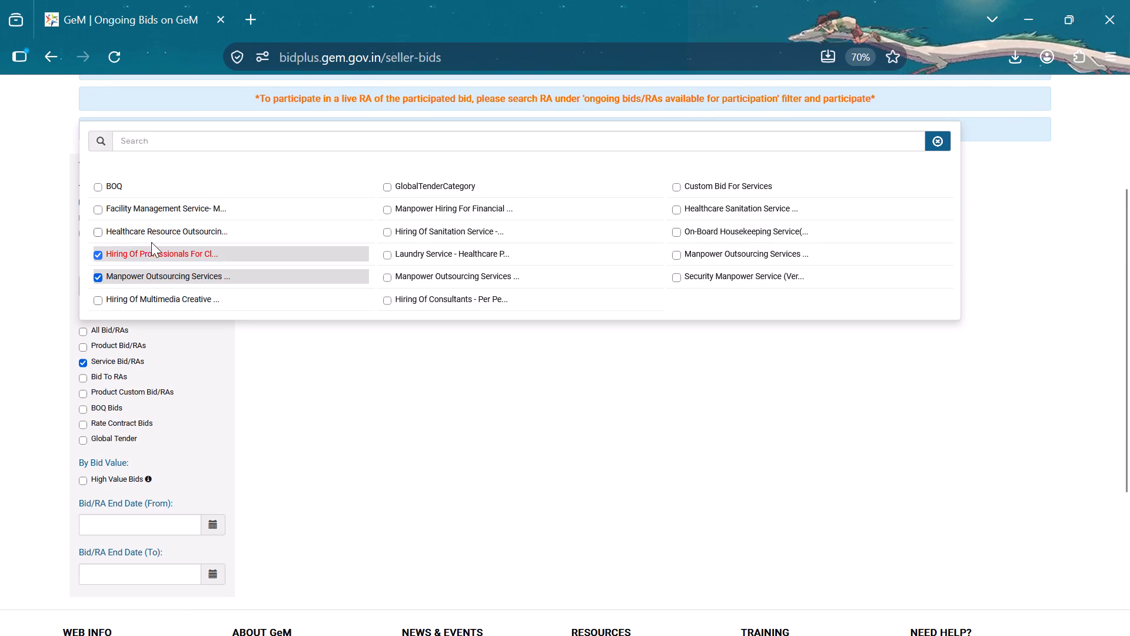
{"action": "left_click", "coordinate": [152, 227]}
{"action": "left_click", "coordinate": [152, 212]}
{"action": "left_click", "coordinate": [409, 273]}
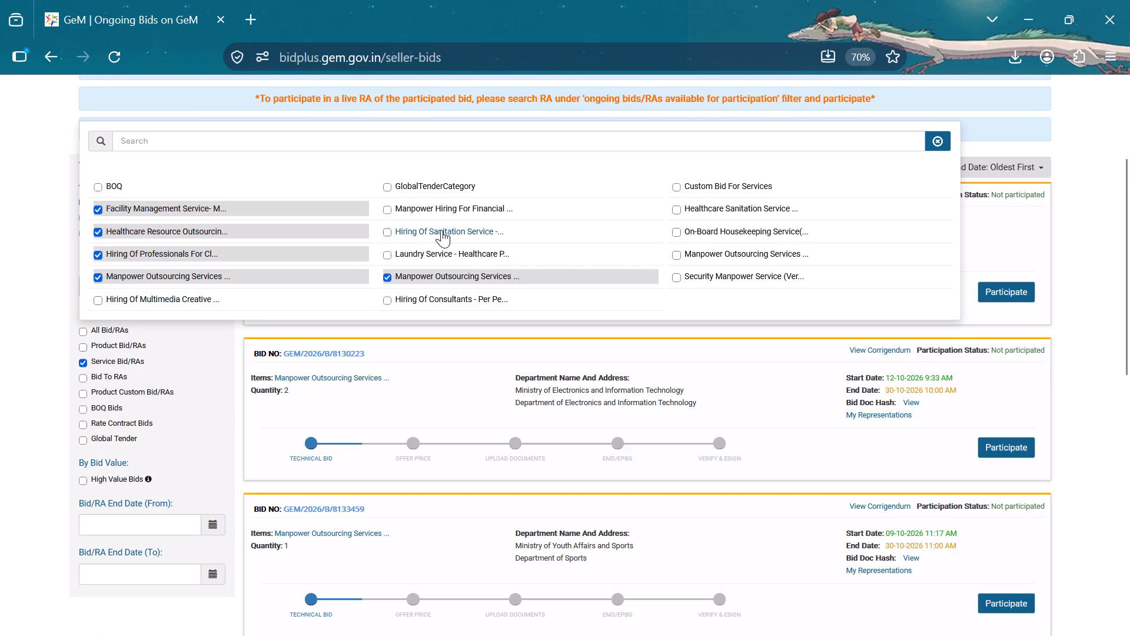
{"action": "left_click", "coordinate": [442, 226]}
{"action": "left_click", "coordinate": [444, 209]}
{"action": "left_click", "coordinate": [679, 253]}
{"action": "left_click", "coordinate": [681, 234]}
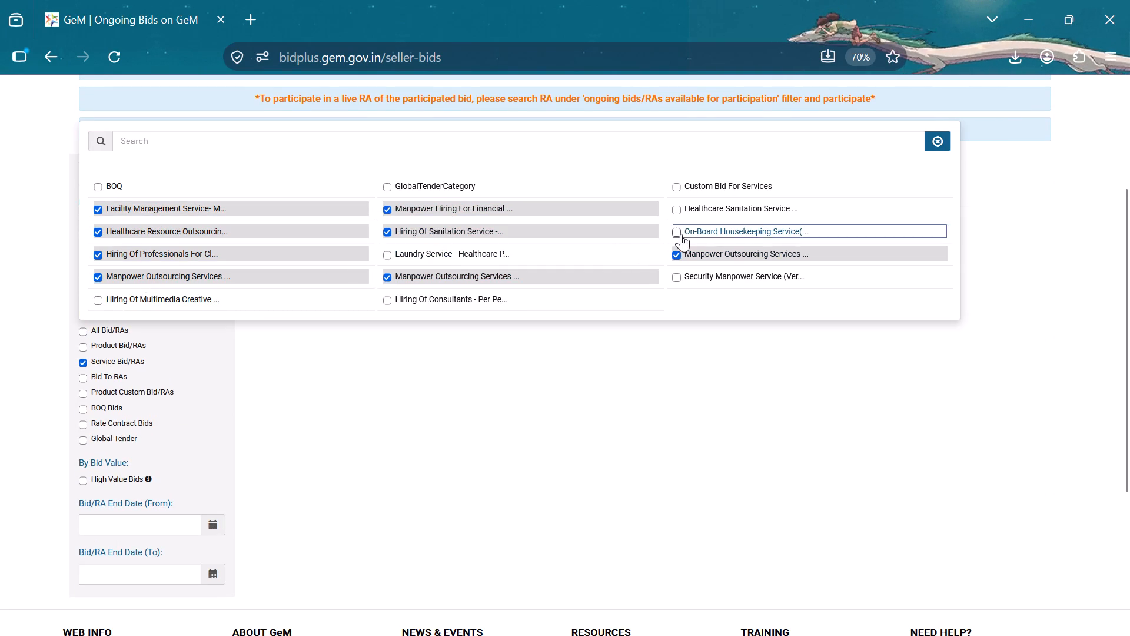
{"action": "left_click", "coordinate": [683, 211]}
{"action": "left_click", "coordinate": [610, 393]}
Set both the From and To dates of the Bid/RA end date filter to 2026-10-30.
{"action": "scroll", "coordinate": [443, 397], "scroll_direction": "down", "scroll_amount": 7}
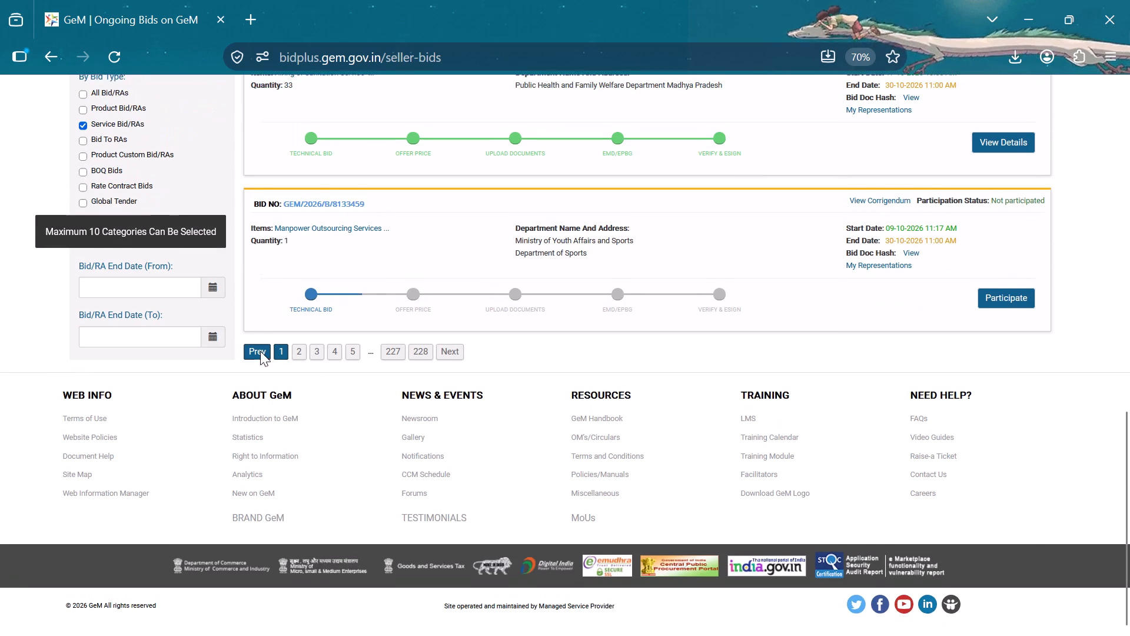
{"action": "left_click", "coordinate": [172, 300]}
{"action": "left_click", "coordinate": [208, 440]}
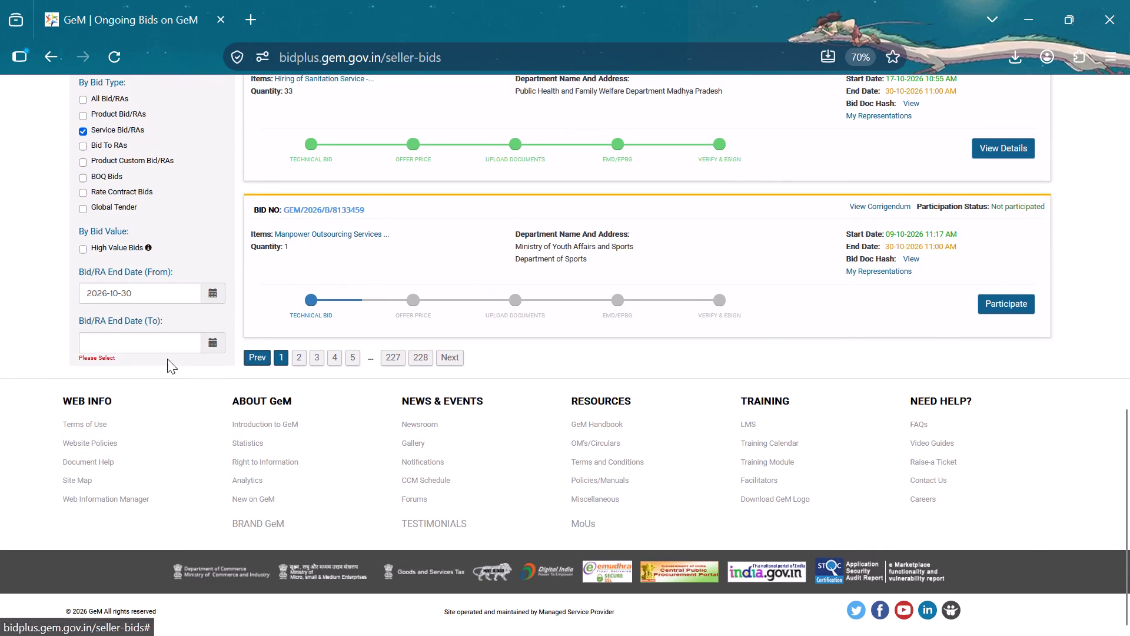
{"action": "left_click", "coordinate": [161, 339]}
{"action": "left_click", "coordinate": [220, 486]}
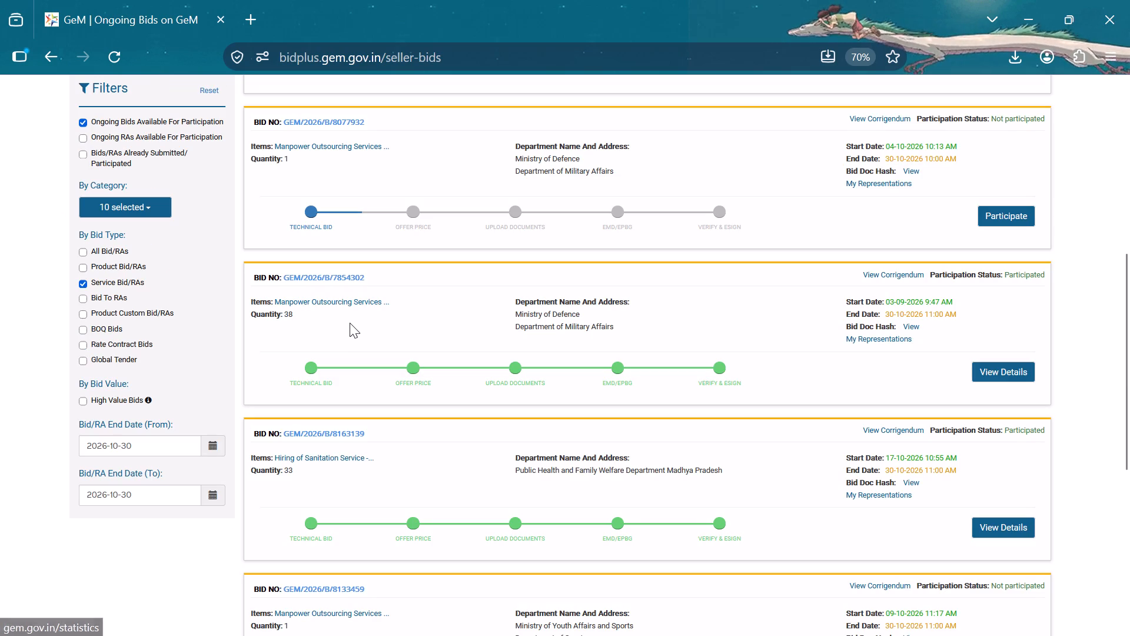
{"action": "left_click", "coordinate": [350, 323]}
Look through the first page of filtered bids and go to page 2.
{"action": "scroll", "coordinate": [350, 323], "scroll_direction": "up", "scroll_amount": 1}
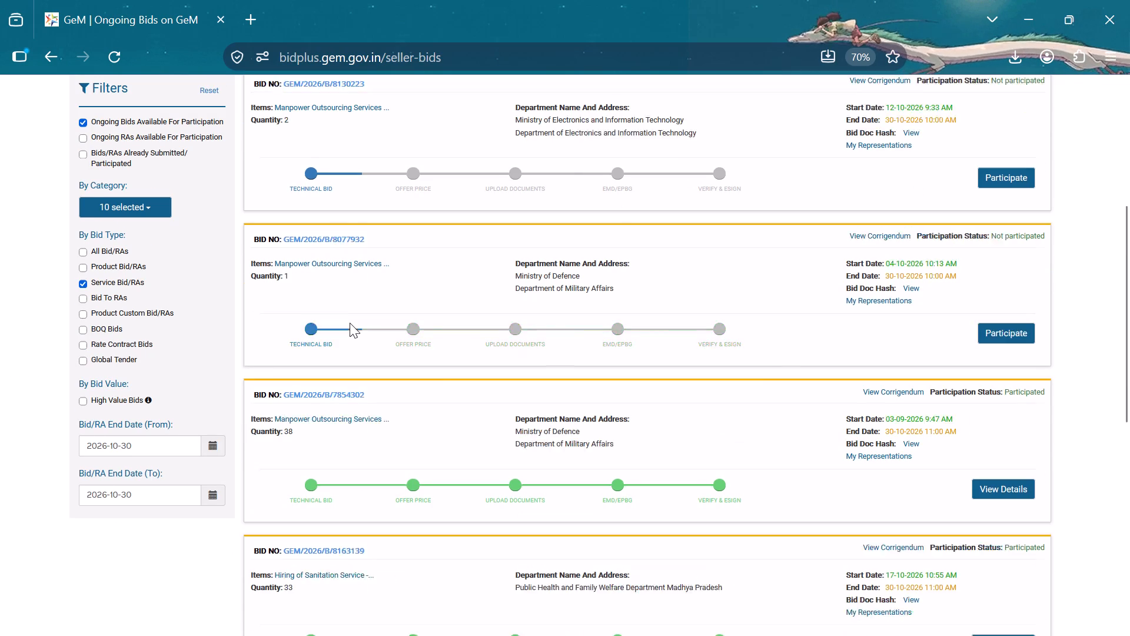
{"action": "scroll", "coordinate": [350, 323], "scroll_direction": "up", "scroll_amount": 1}
{"action": "scroll", "coordinate": [350, 323], "scroll_direction": "down", "scroll_amount": 5}
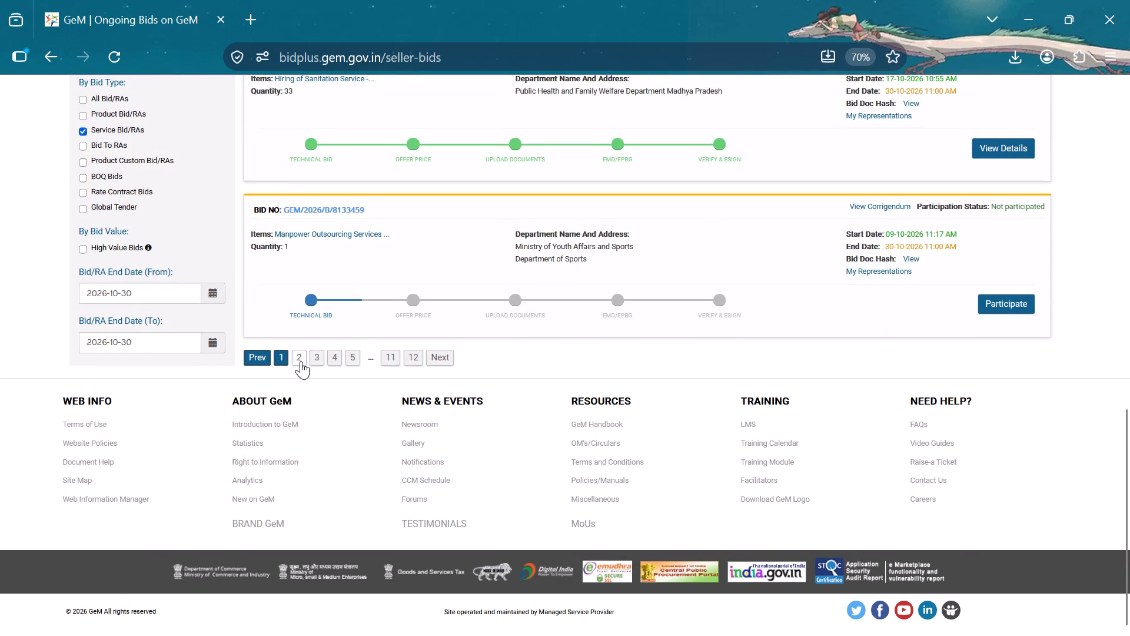
{"action": "left_click", "coordinate": [300, 360]}
Download the bid document of the Hiring of Sanitation Service bid with quantity 397 on page 2 and close its tab.
{"action": "scroll", "coordinate": [300, 360], "scroll_direction": "up", "scroll_amount": 2}
{"action": "scroll", "coordinate": [300, 360], "scroll_direction": "down", "scroll_amount": 2}
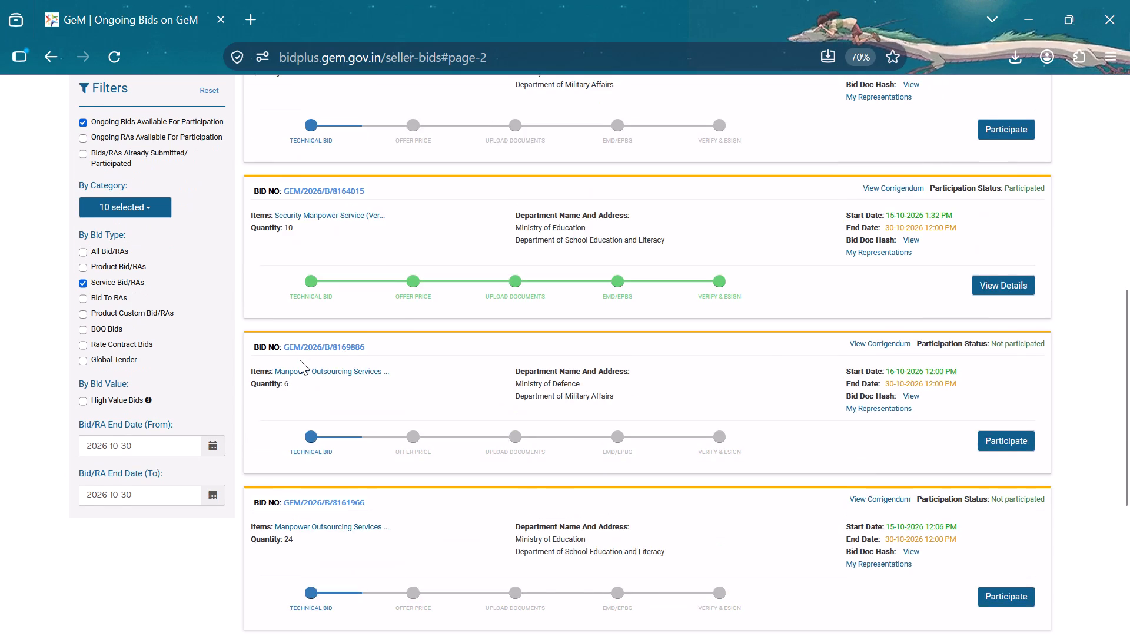
{"action": "scroll", "coordinate": [300, 360], "scroll_direction": "up", "scroll_amount": 1}
{"action": "left_click", "coordinate": [311, 99]}
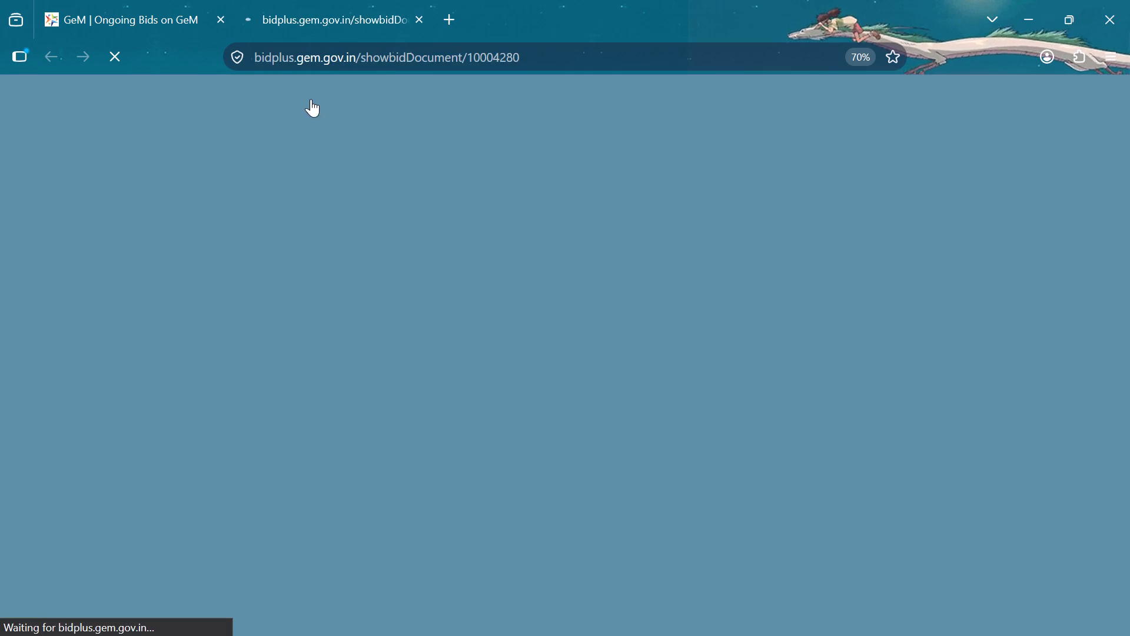
{"action": "left_click", "coordinate": [421, 21]}
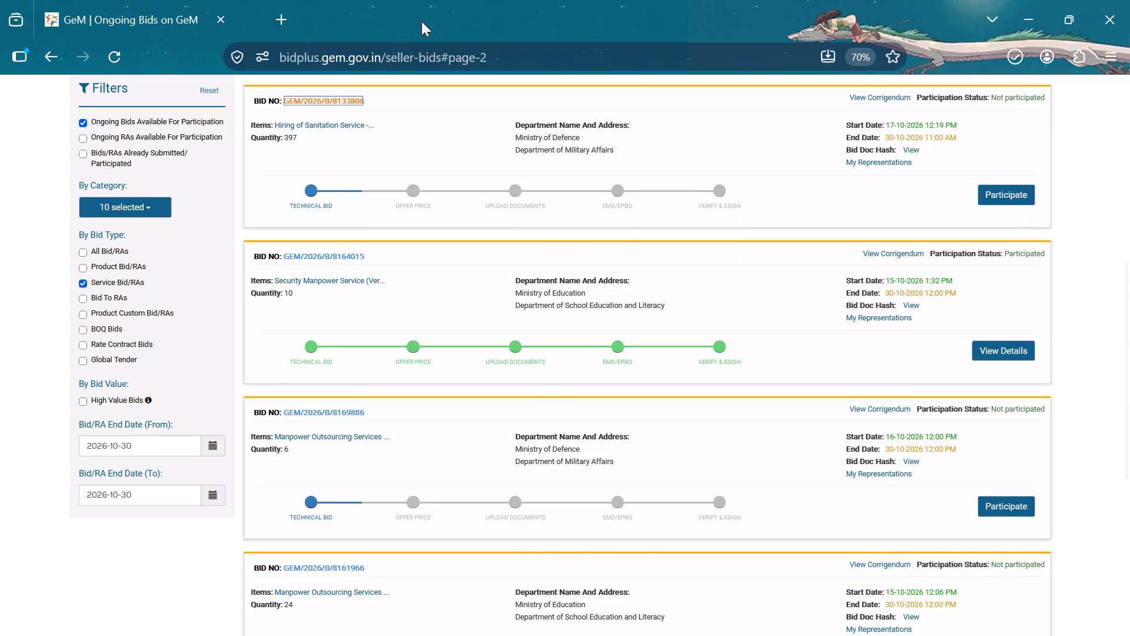
Download the document of a Manpower Outsourcing Services bid further down page 2 and close the PDF tab.
{"action": "scroll", "coordinate": [424, 289], "scroll_direction": "down", "scroll_amount": 2}
{"action": "left_click", "coordinate": [306, 252]}
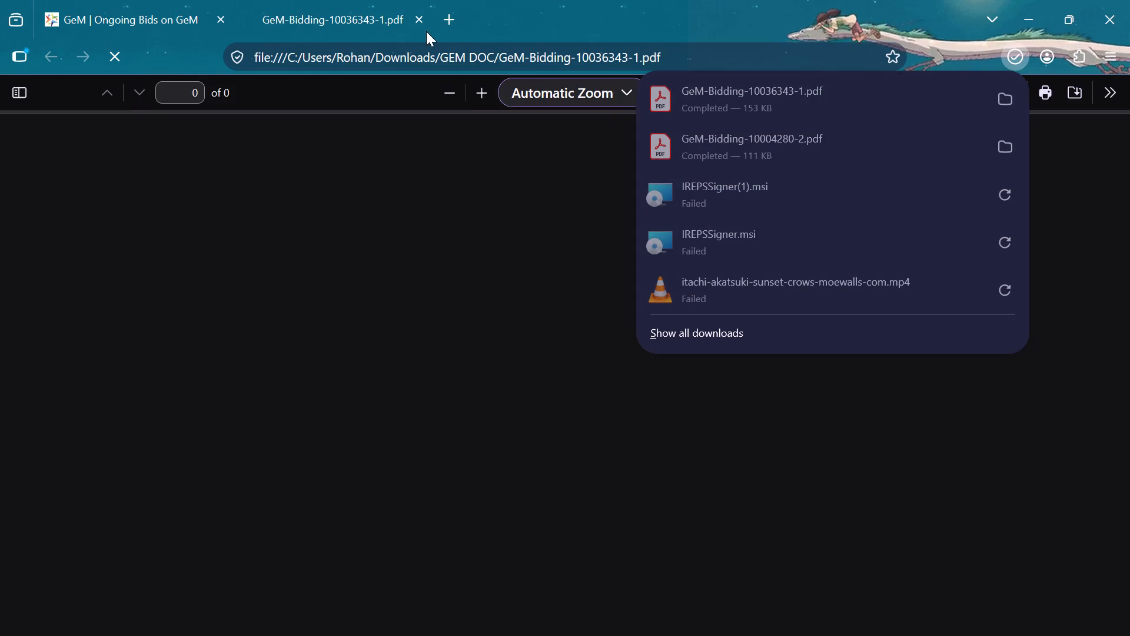
{"action": "left_click", "coordinate": [421, 23]}
Go to page 3 of the filtered bids.
{"action": "scroll", "coordinate": [451, 280], "scroll_direction": "down", "scroll_amount": 5}
{"action": "left_click", "coordinate": [317, 359]}
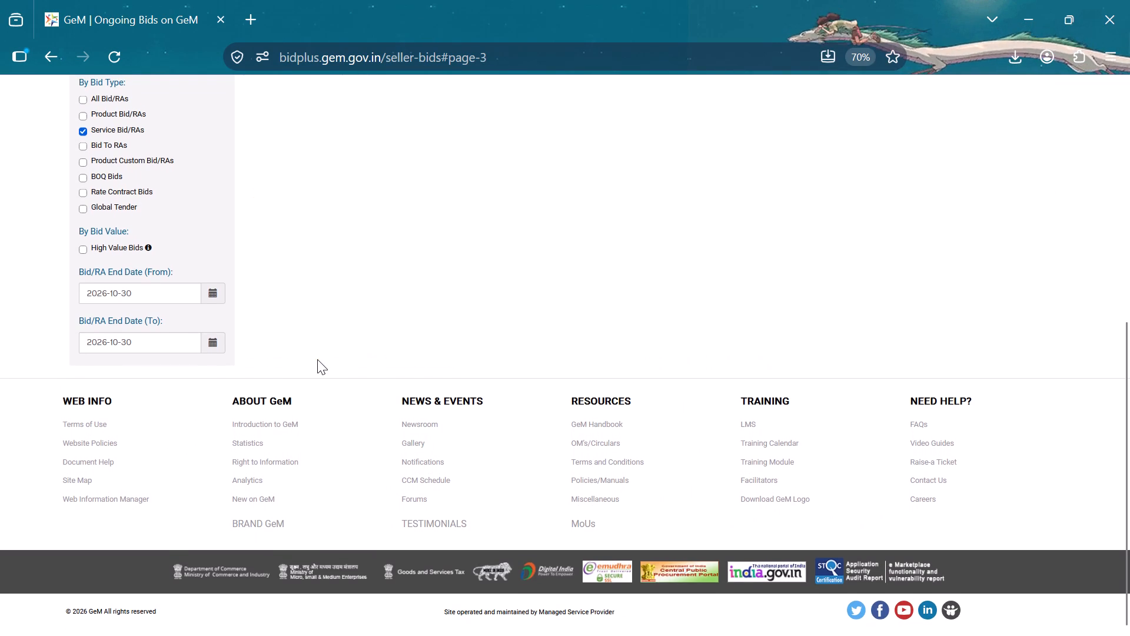
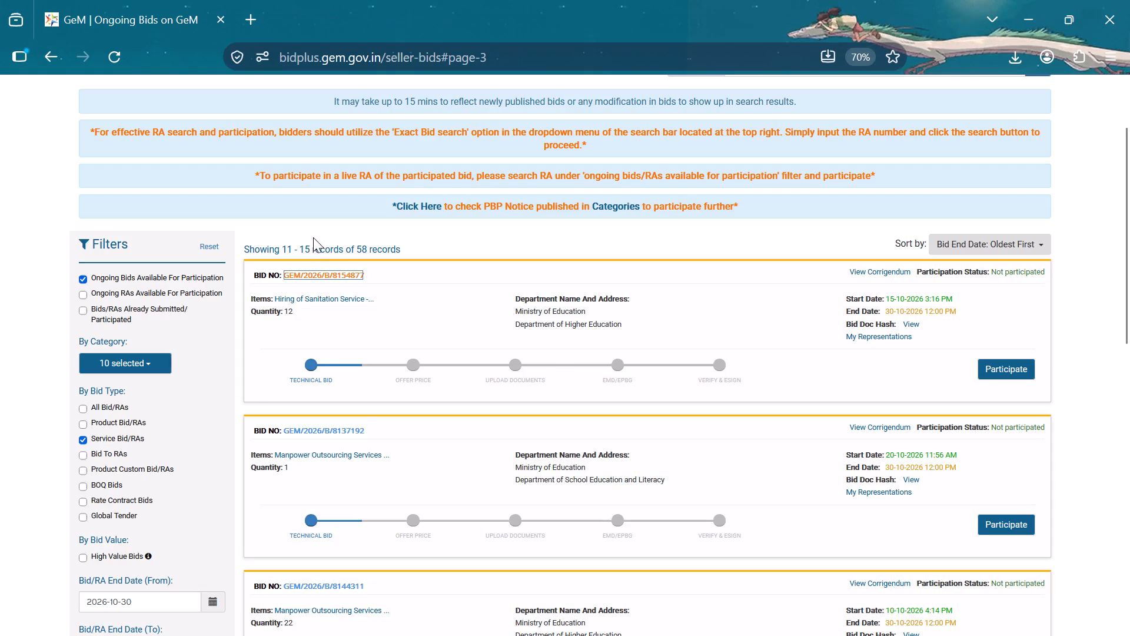
Close the PDF tab of the Hiring of Sanitation Service bid with quantity 12.
{"action": "left_click", "coordinate": [412, 20]}
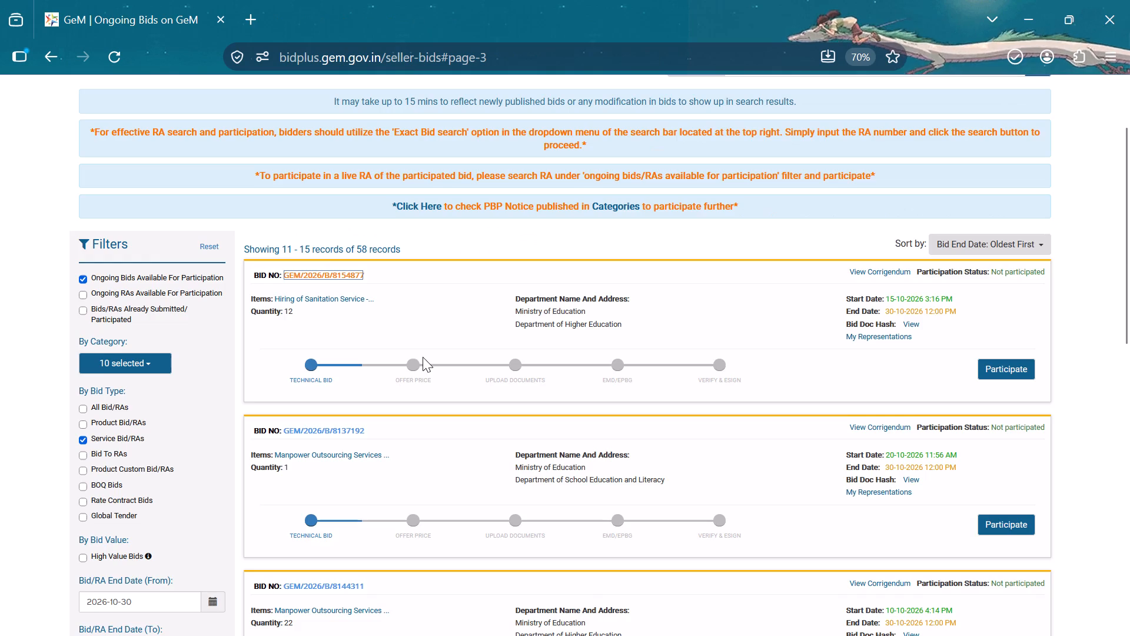
Download the document of the Manpower Outsourcing Services bid with quantity 22 on page 3 and close its tab.
{"action": "scroll", "coordinate": [423, 357], "scroll_direction": "down", "scroll_amount": 4}
{"action": "left_click", "coordinate": [316, 130]}
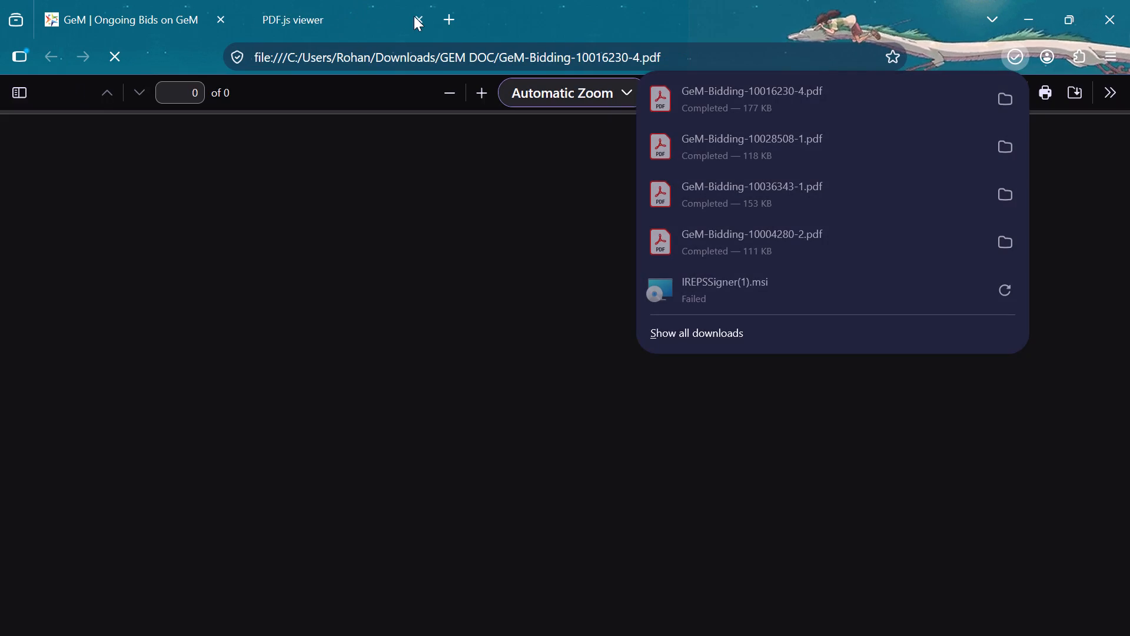
{"action": "left_click", "coordinate": [424, 17]}
Go to page 4 of the filtered bids and look through its entries.
{"action": "scroll", "coordinate": [390, 237], "scroll_direction": "down", "scroll_amount": 7}
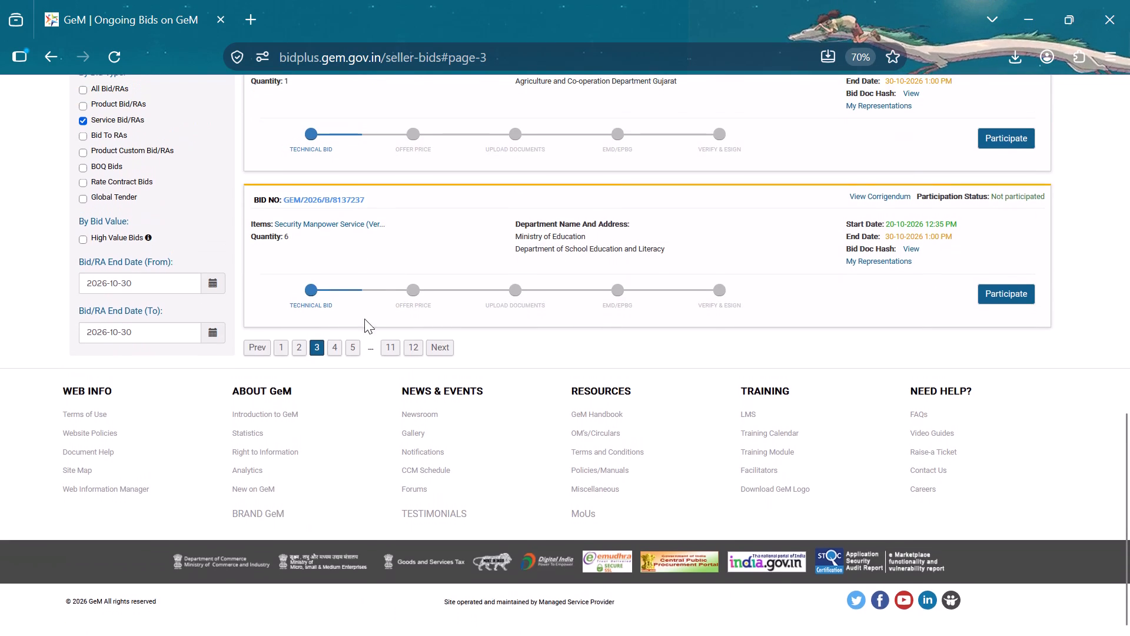
{"action": "left_click", "coordinate": [338, 359]}
{"action": "scroll", "coordinate": [338, 359], "scroll_direction": "right", "scroll_amount": 1}
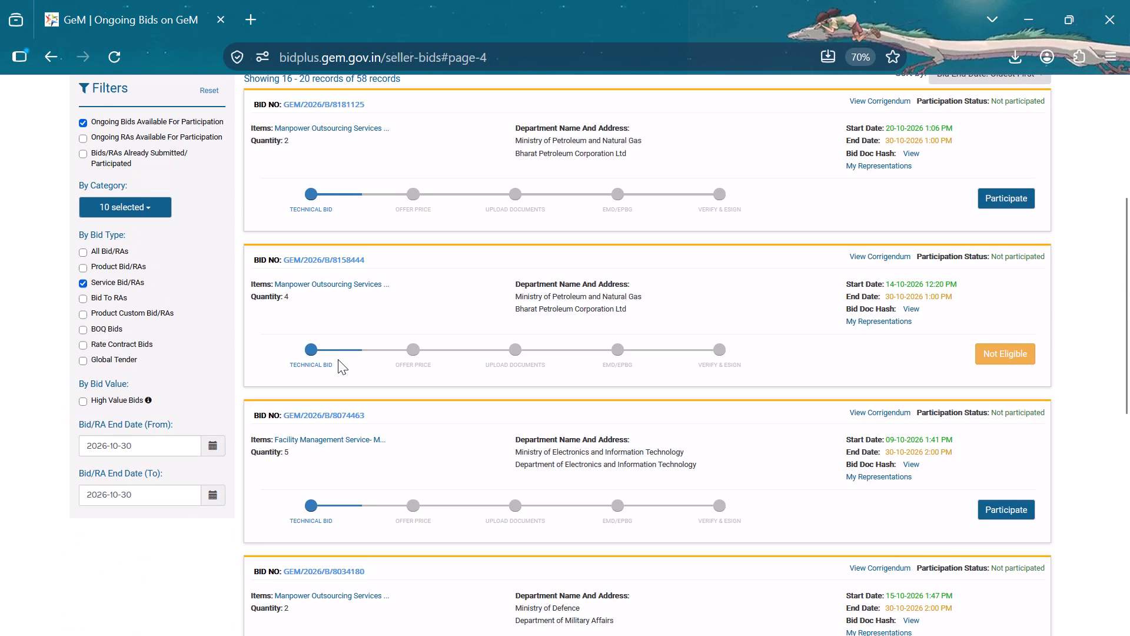
{"action": "scroll", "coordinate": [338, 359], "scroll_direction": "right", "scroll_amount": 2}
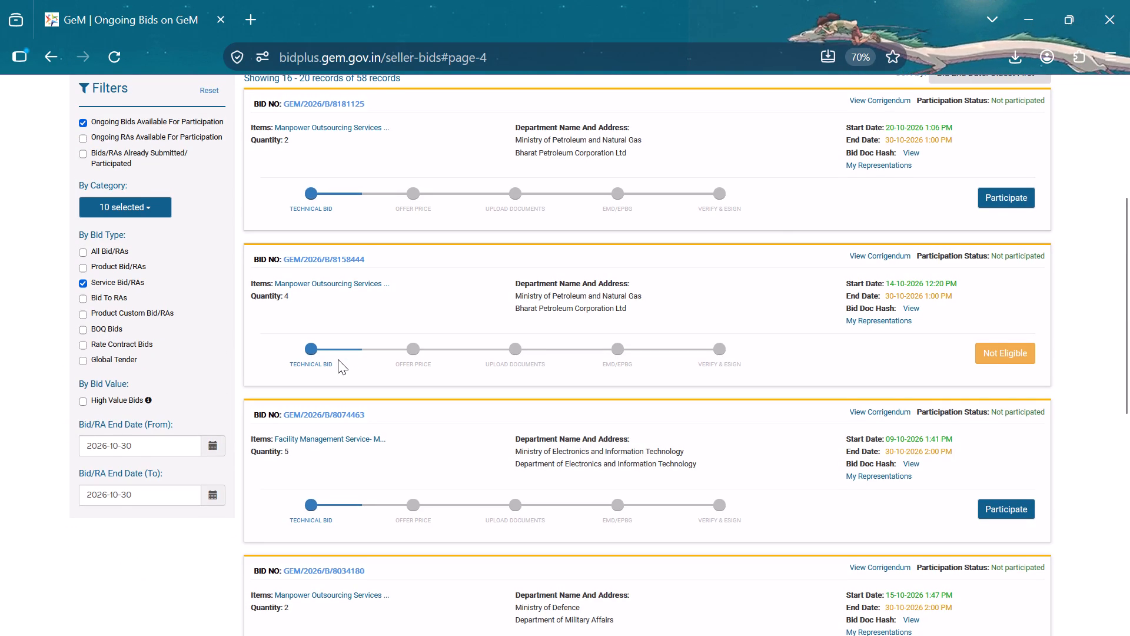
{"action": "scroll", "coordinate": [338, 359], "scroll_direction": "right", "scroll_amount": 1}
{"action": "scroll", "coordinate": [338, 359], "scroll_direction": "down", "scroll_amount": 2}
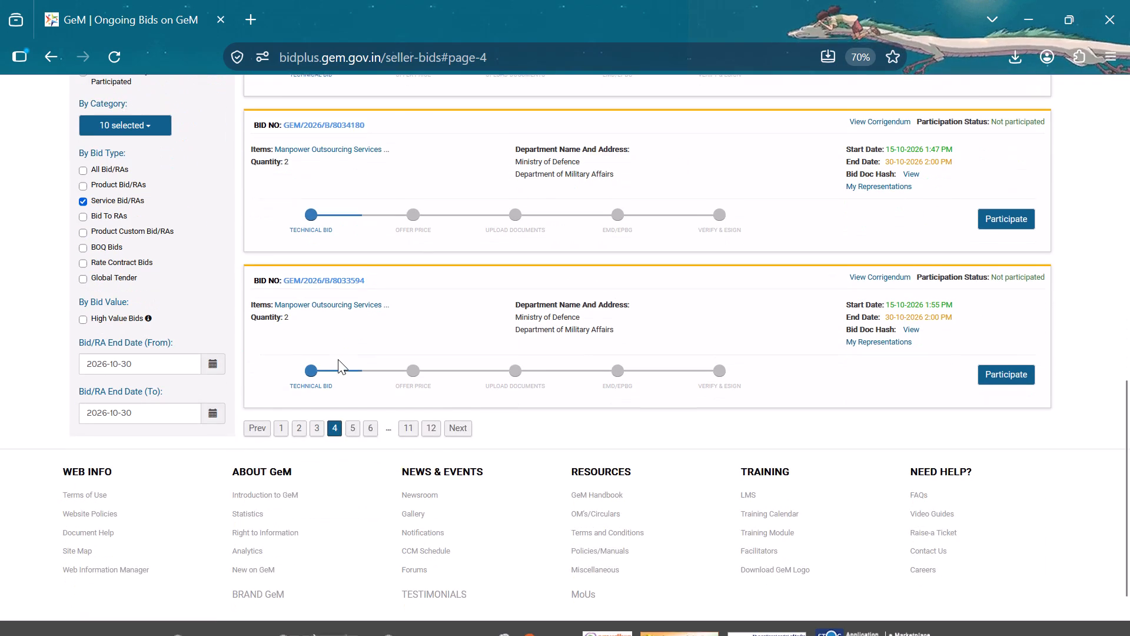
Go to page 5 and download the document of a bid near the top of the list, closing its PDF tab.
{"action": "left_click", "coordinate": [354, 419]}
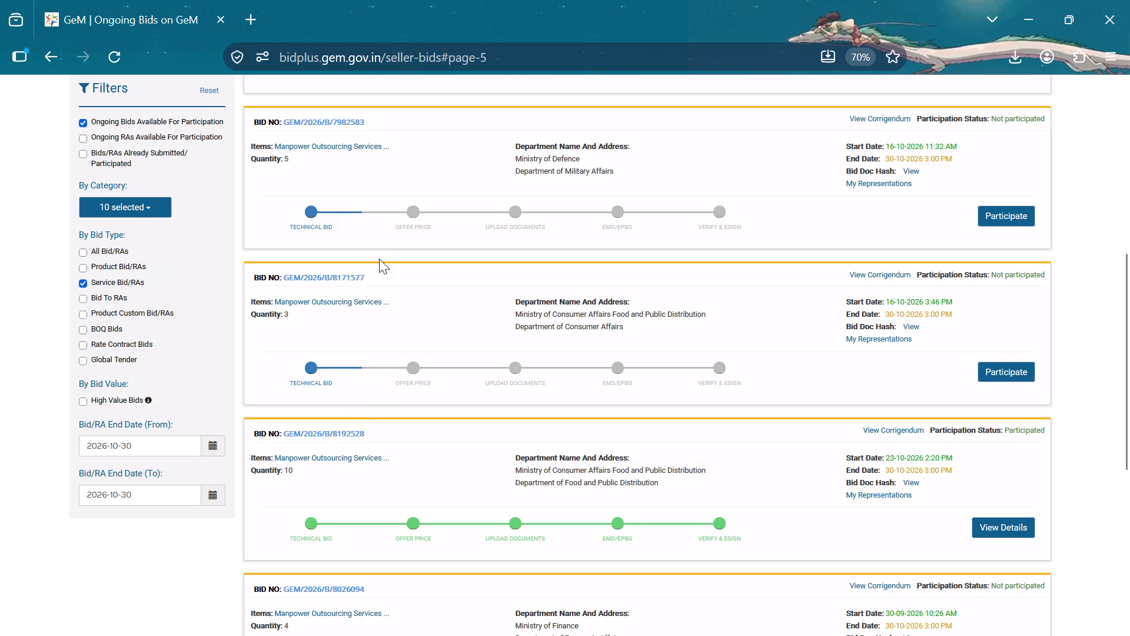
{"action": "scroll", "coordinate": [379, 259], "scroll_direction": "up", "scroll_amount": 2}
{"action": "left_click", "coordinate": [311, 110]}
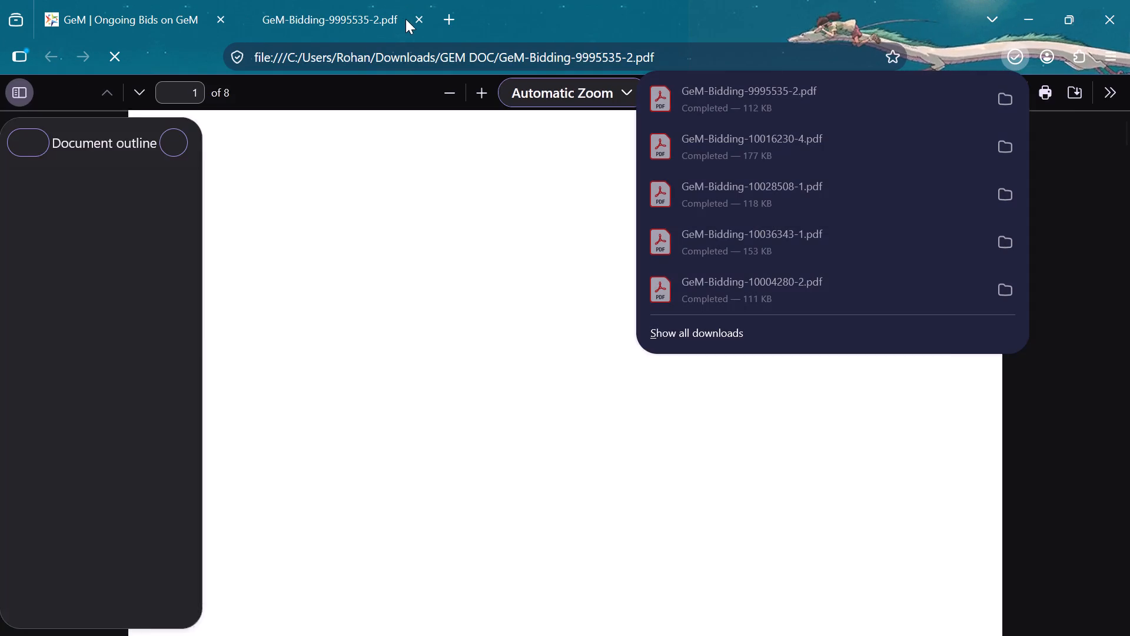
{"action": "left_click", "coordinate": [422, 24]}
Go to page 6 and download the document of one of the upper bids in the list, closing its PDF tab.
{"action": "scroll", "coordinate": [432, 471], "scroll_direction": "down", "scroll_amount": 2}
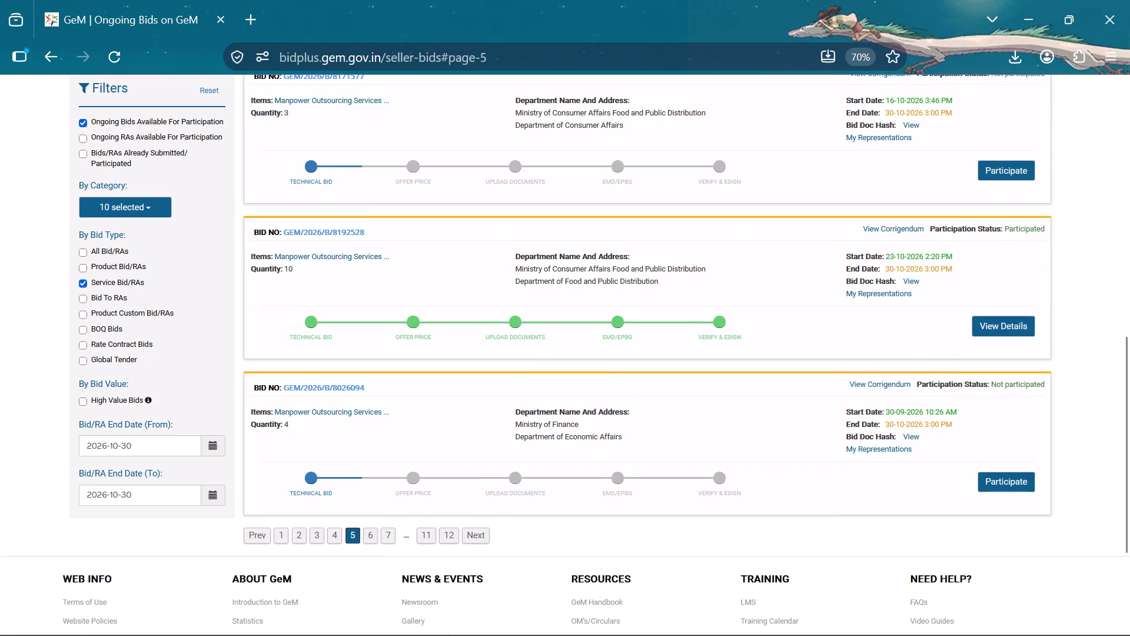
{"action": "left_click", "coordinate": [377, 536]}
{"action": "scroll", "coordinate": [377, 536], "scroll_direction": "up", "scroll_amount": 1}
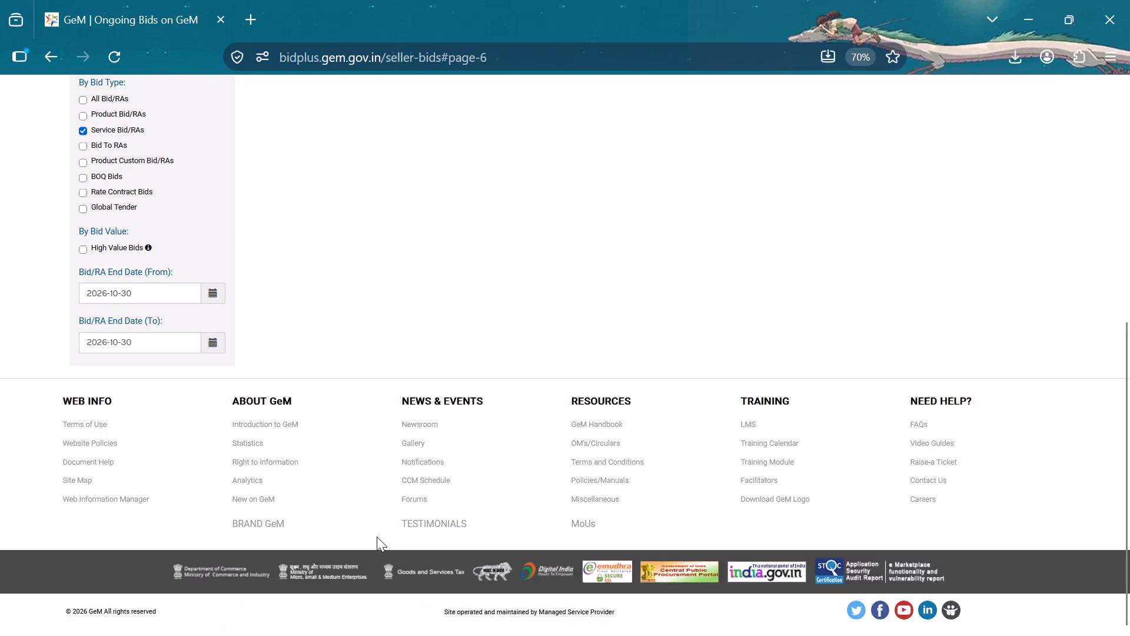
{"action": "scroll", "coordinate": [377, 536], "scroll_direction": "up", "scroll_amount": 1}
{"action": "scroll", "coordinate": [343, 386], "scroll_direction": "down", "scroll_amount": 1}
{"action": "left_click", "coordinate": [308, 83]}
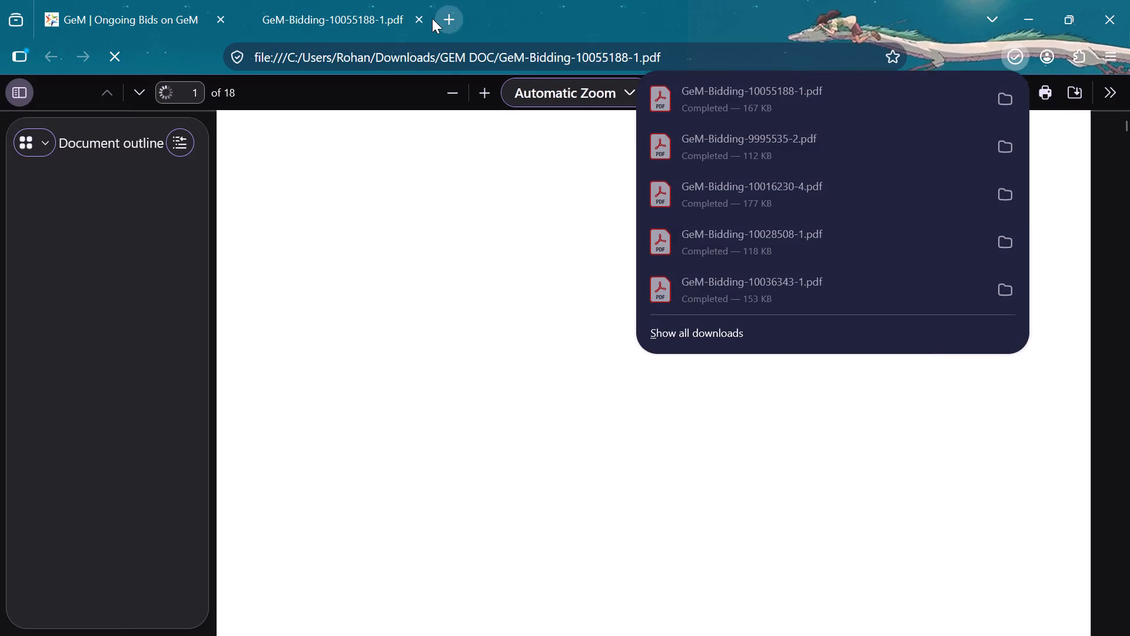
{"action": "left_click", "coordinate": [426, 21]}
Go to page 7 and download the document of the Facility Management Service bid with quantity 85, closing its PDF tab.
{"action": "scroll", "coordinate": [454, 278], "scroll_direction": "down", "scroll_amount": 3}
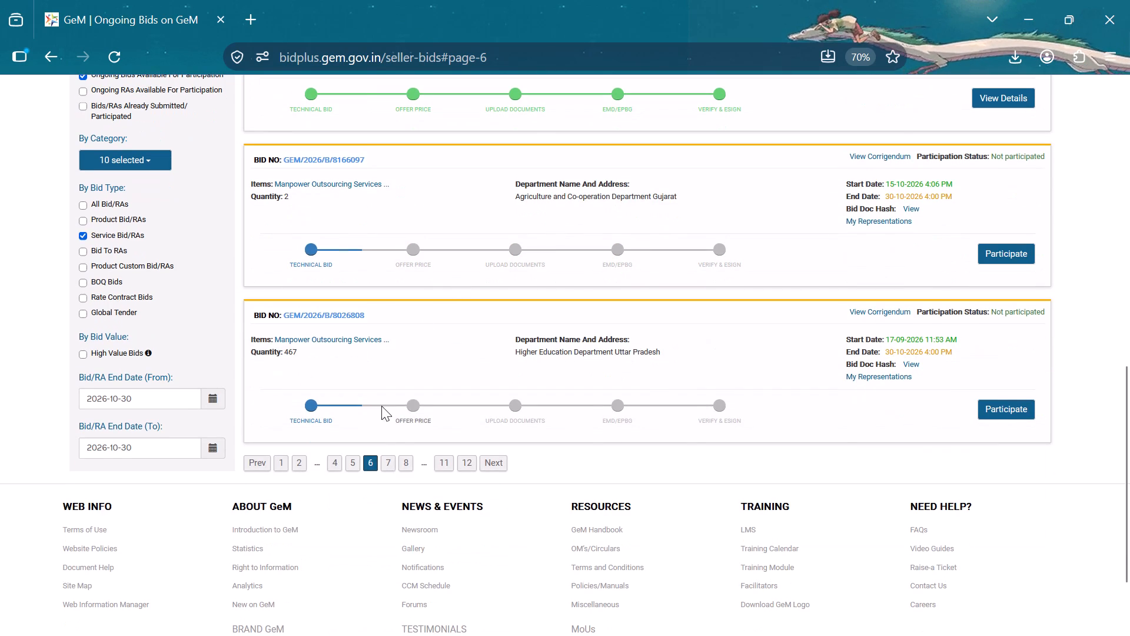
{"action": "left_click", "coordinate": [384, 466]}
{"action": "scroll", "coordinate": [379, 334], "scroll_direction": "up", "scroll_amount": 1}
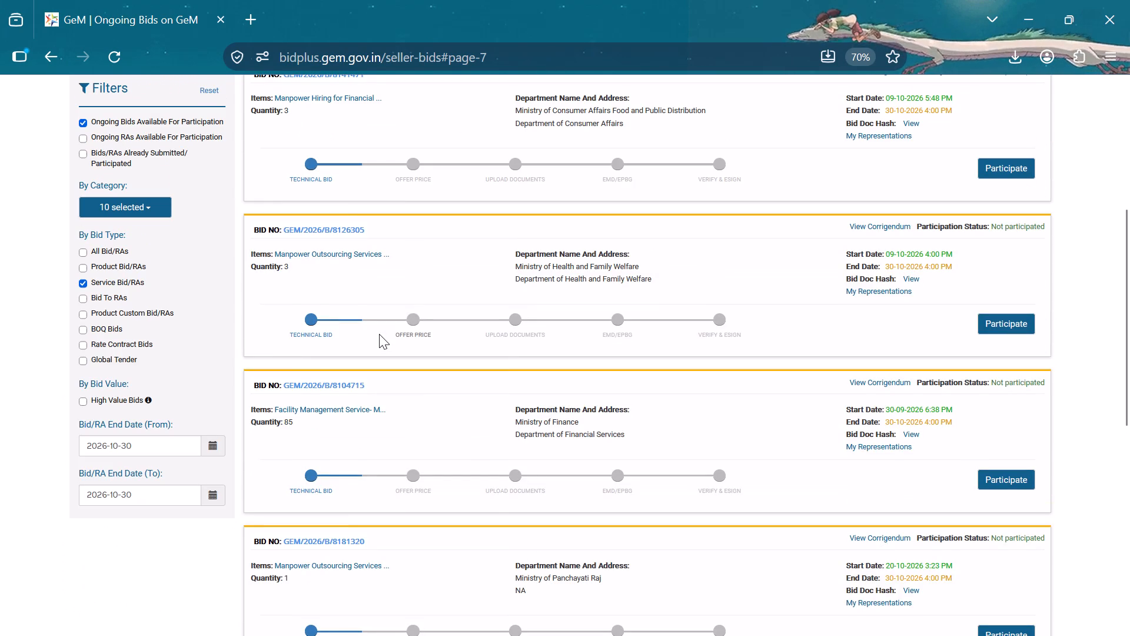
{"action": "scroll", "coordinate": [340, 282], "scroll_direction": "down", "scroll_amount": 1}
{"action": "left_click", "coordinate": [321, 166]}
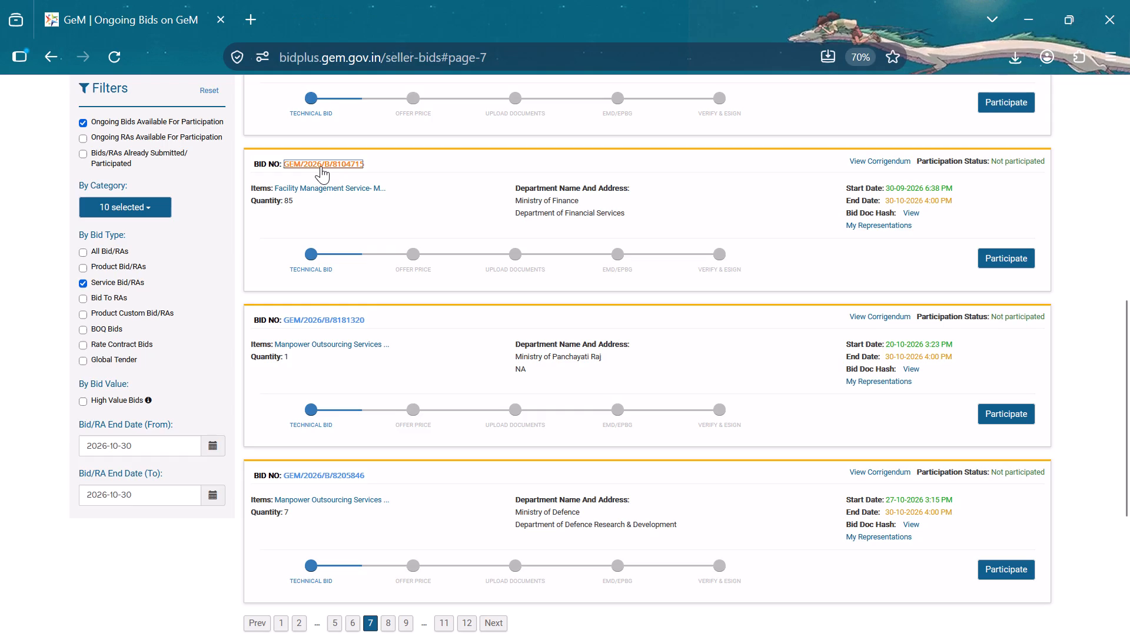
{"action": "left_click", "coordinate": [426, 23]}
Go to page 8 of the filtered bids and look through its entries.
{"action": "scroll", "coordinate": [418, 294], "scroll_direction": "down", "scroll_amount": 6}
{"action": "left_click", "coordinate": [390, 359]}
{"action": "scroll", "coordinate": [390, 359], "scroll_direction": "up", "scroll_amount": 1}
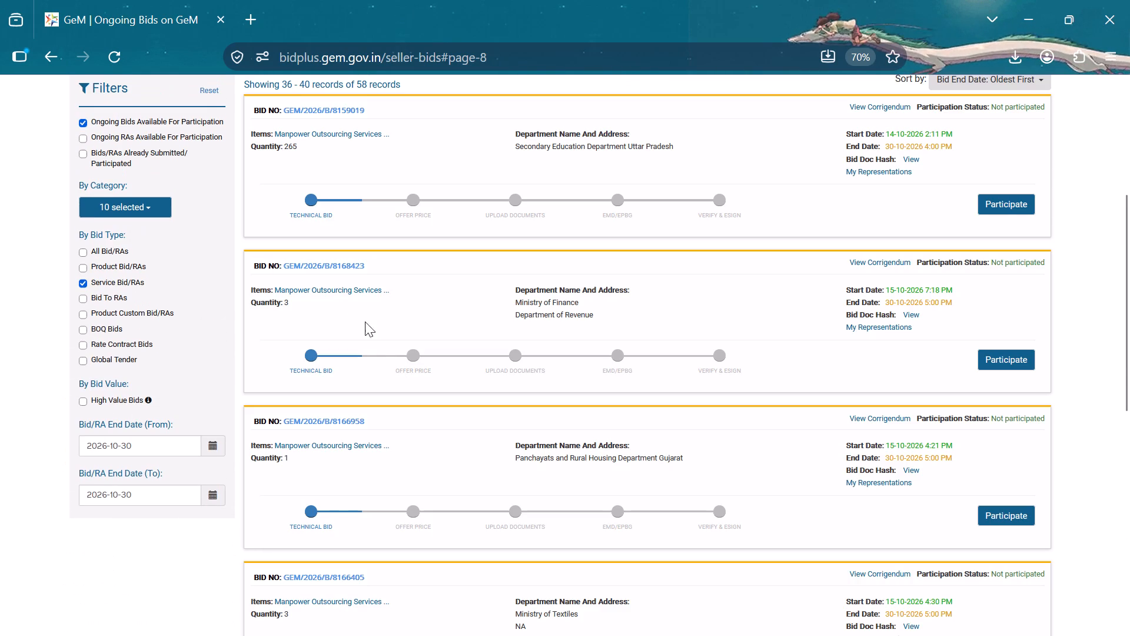
{"action": "scroll", "coordinate": [350, 300], "scroll_direction": "down", "scroll_amount": 3}
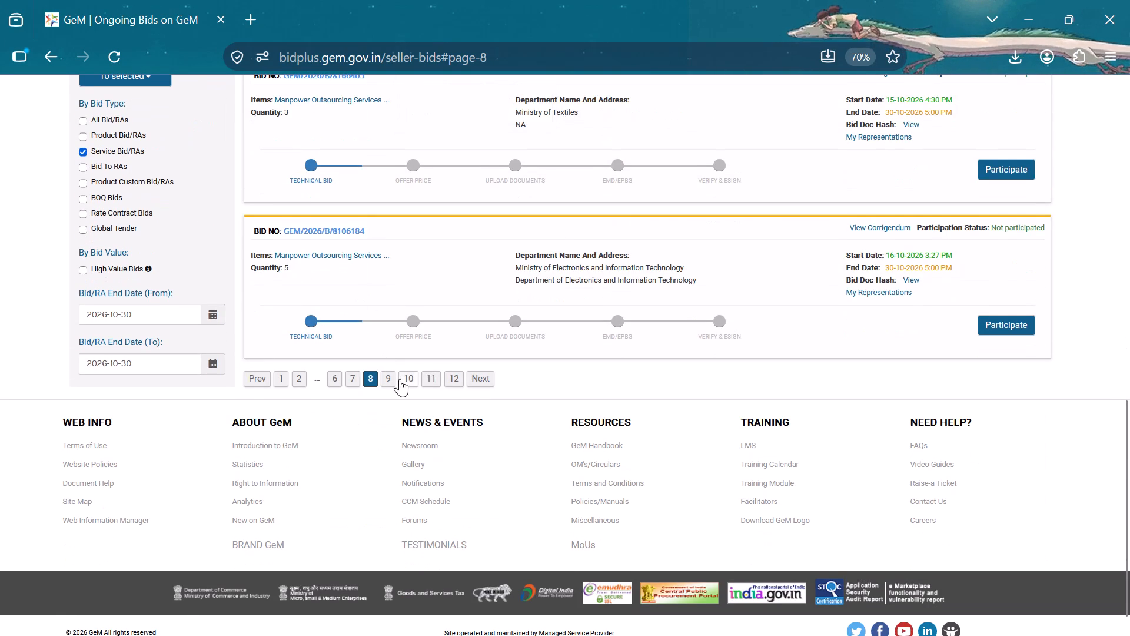
Go to page 9 and download the document of the Ministry of Textiles manpower bid with quantity 41, closing its PDF tab.
{"action": "left_click", "coordinate": [388, 382]}
{"action": "scroll", "coordinate": [388, 382], "scroll_direction": "up", "scroll_amount": 1}
{"action": "scroll", "coordinate": [388, 382], "scroll_direction": "down", "scroll_amount": 1}
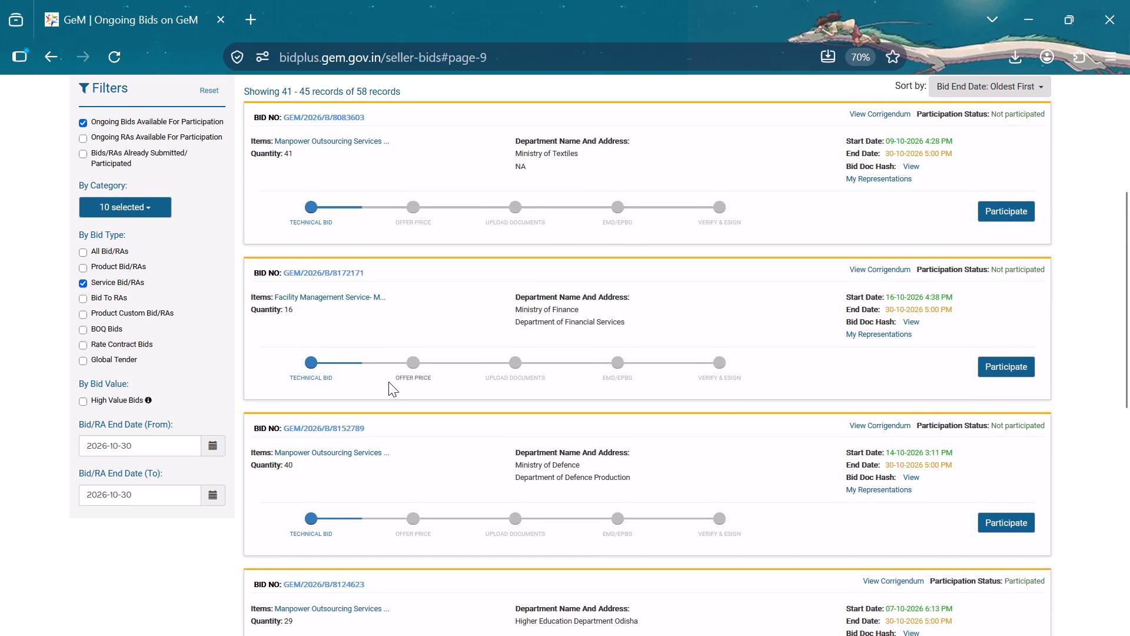
{"action": "scroll", "coordinate": [388, 382], "scroll_direction": "down", "scroll_amount": 1}
{"action": "left_click", "coordinate": [317, 125]}
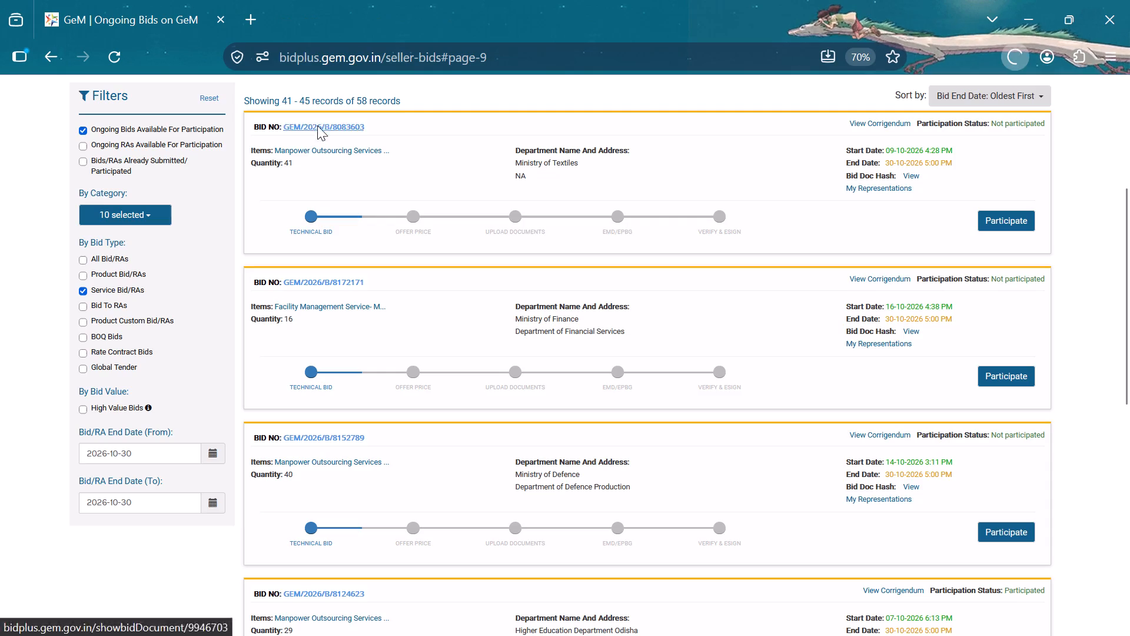
{"action": "left_click", "coordinate": [417, 24]}
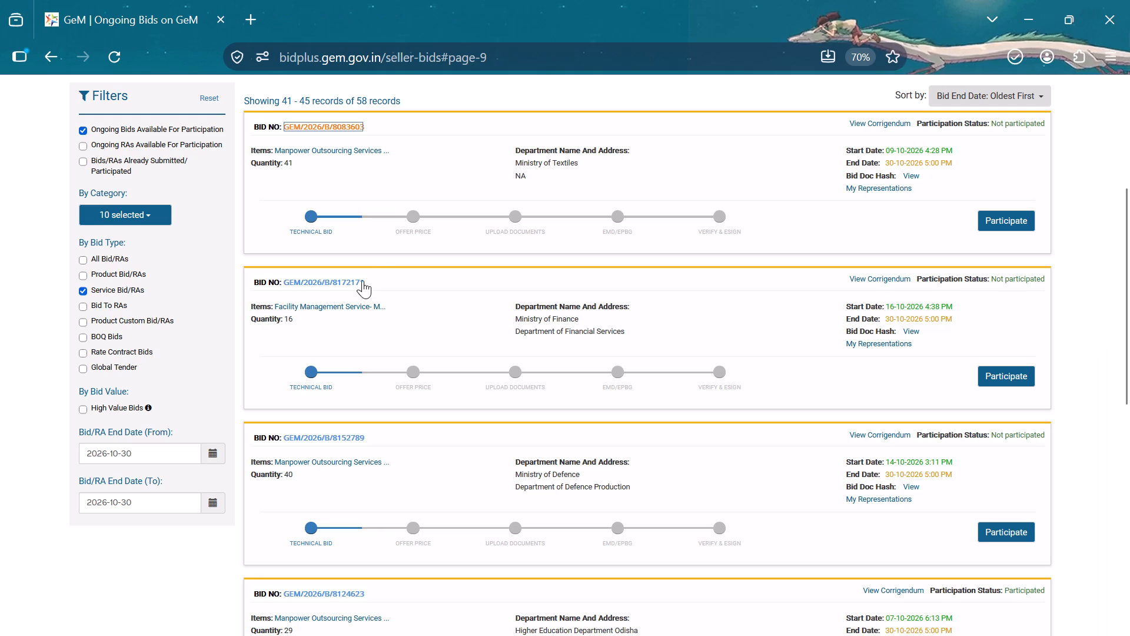
Download the document of the Facility Management Service bid with quantity 16 on page 9 and close its tab.
{"action": "left_click", "coordinate": [361, 279]}
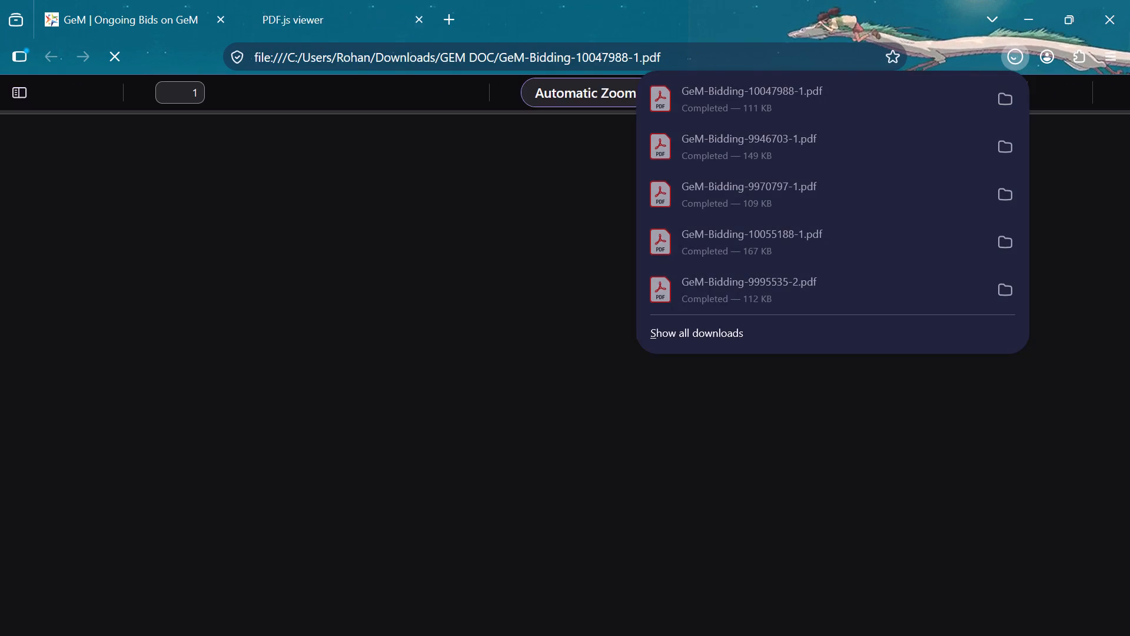
{"action": "left_click", "coordinate": [417, 17]}
Download the document of the Ministry of Defence manpower bid with quantity 40 on page 9 and close its tab.
{"action": "scroll", "coordinate": [438, 304], "scroll_direction": "down", "scroll_amount": 2}
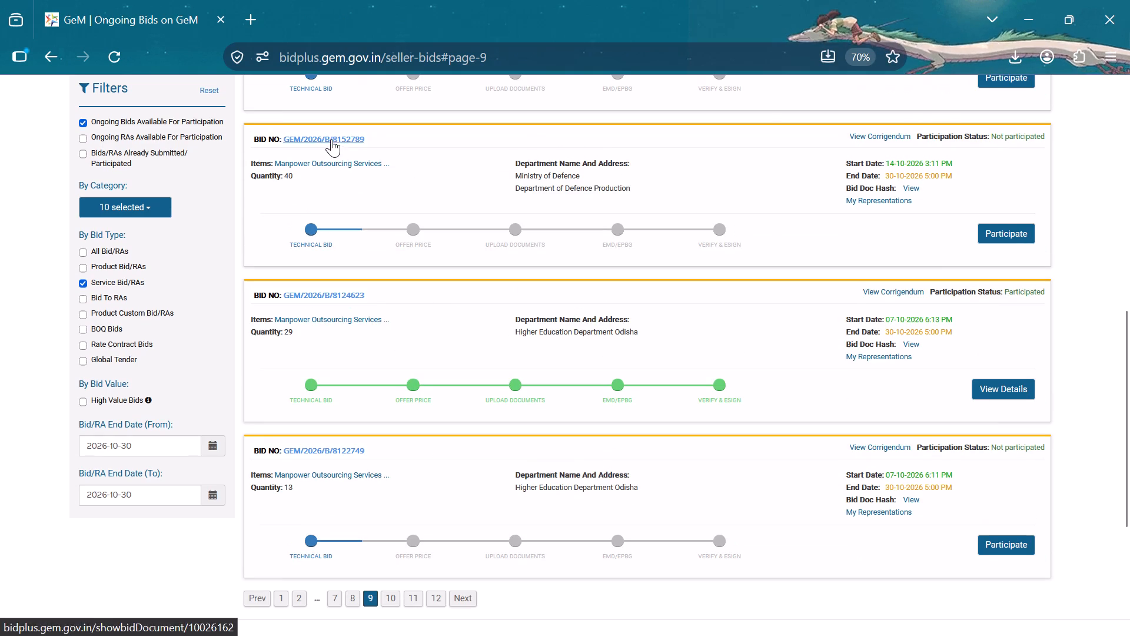
{"action": "left_click", "coordinate": [331, 139]}
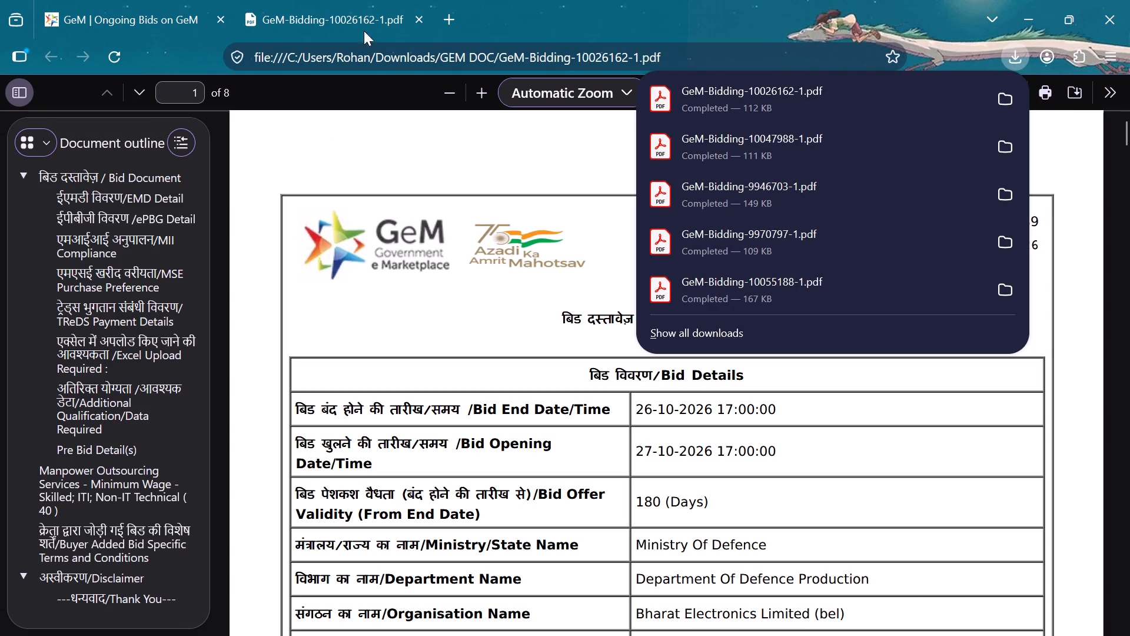
{"action": "left_click", "coordinate": [417, 15]}
Go to page 10 of the filtered bids.
{"action": "scroll", "coordinate": [417, 182], "scroll_direction": "down", "scroll_amount": 4}
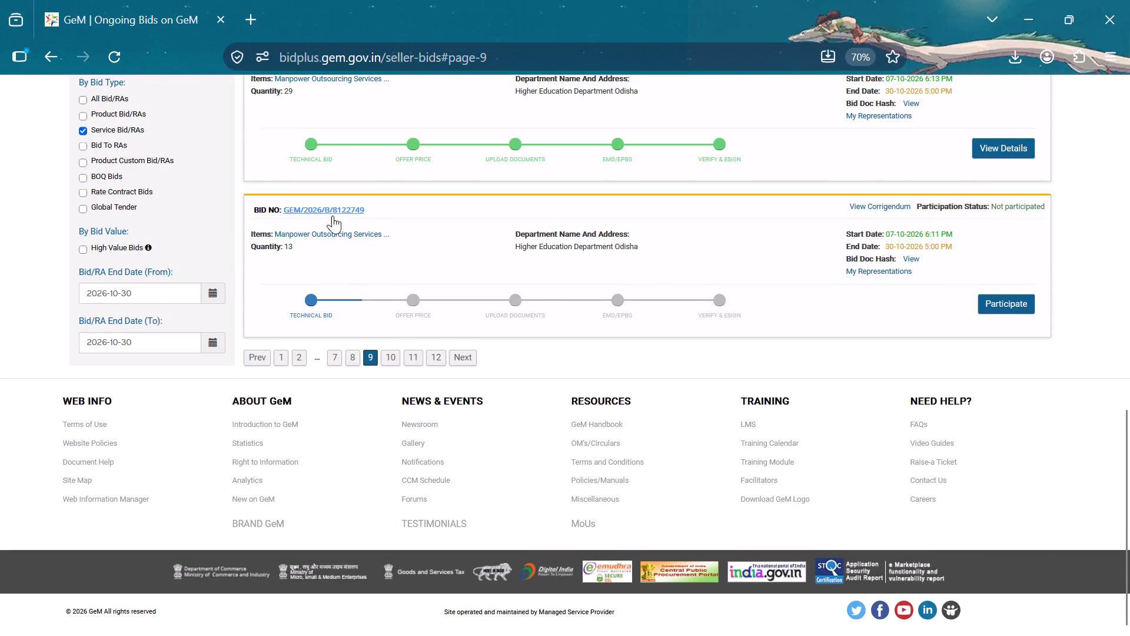
{"action": "left_click", "coordinate": [396, 364]}
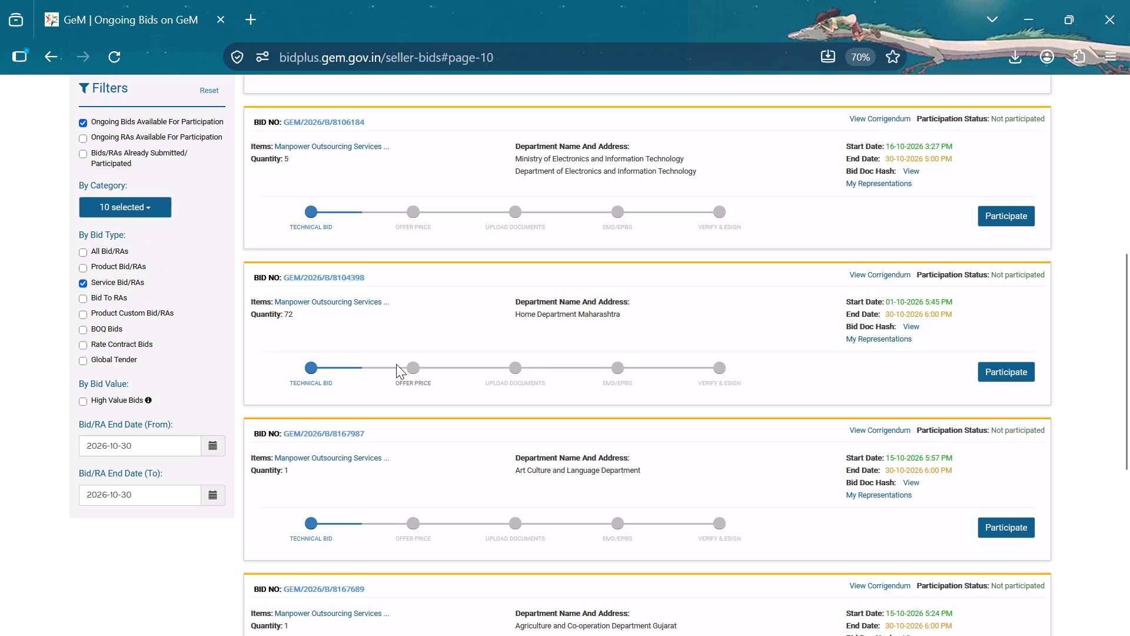
Examine the items, quantities and departments of the bids listed on page 10.
{"action": "scroll", "coordinate": [385, 330], "scroll_direction": "up", "scroll_amount": 2}
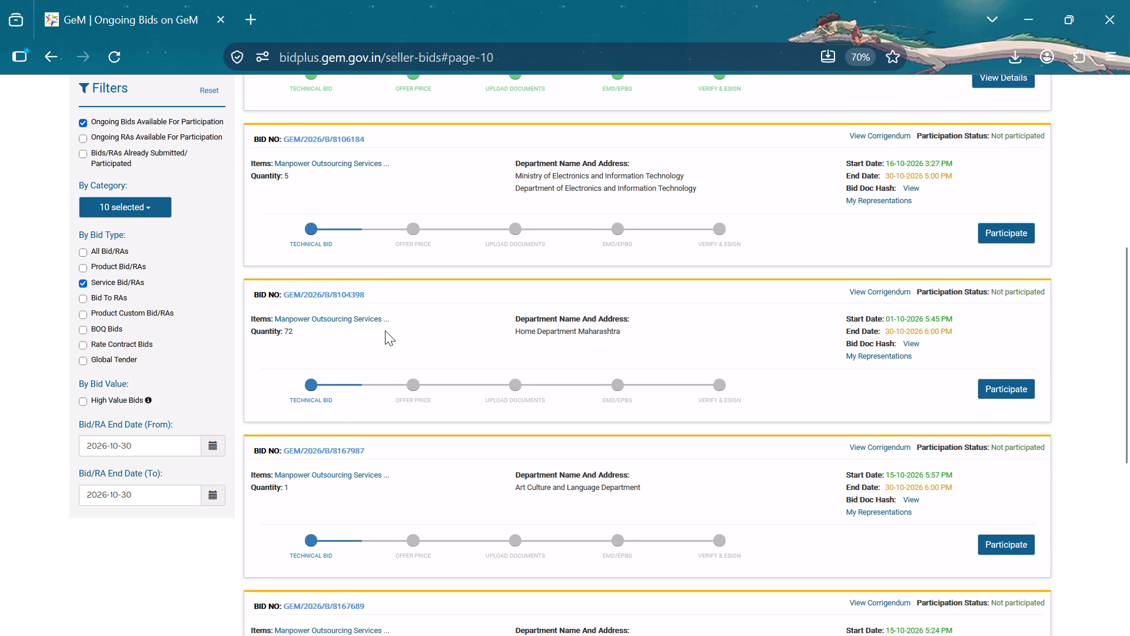
{"action": "scroll", "coordinate": [385, 330], "scroll_direction": "up", "scroll_amount": 4}
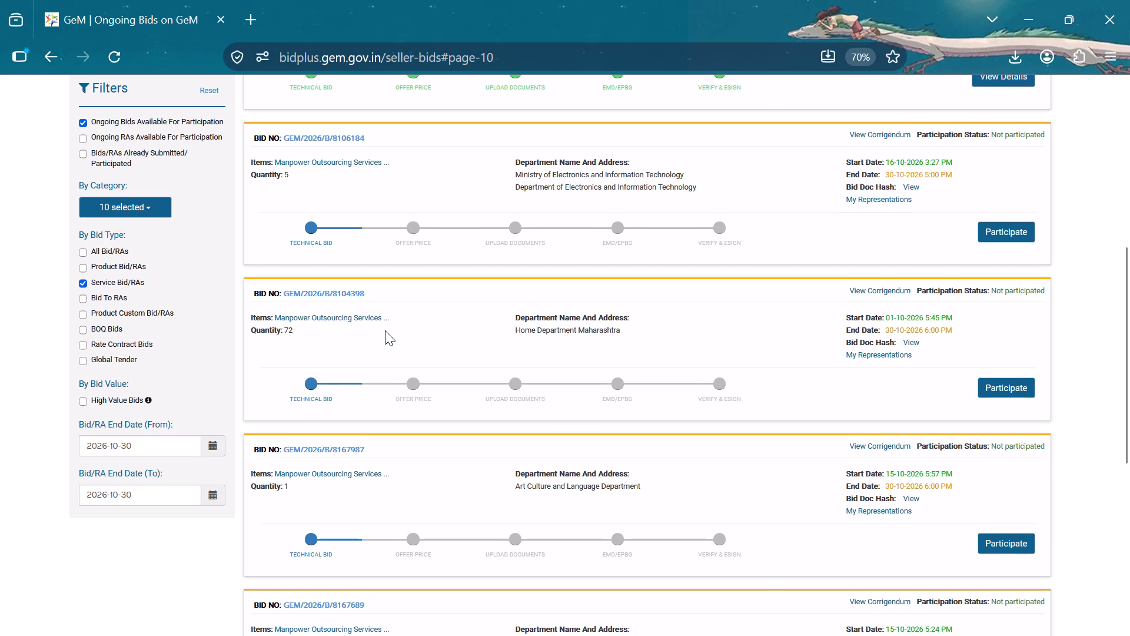
{"action": "scroll", "coordinate": [385, 330], "scroll_direction": "up", "scroll_amount": 3}
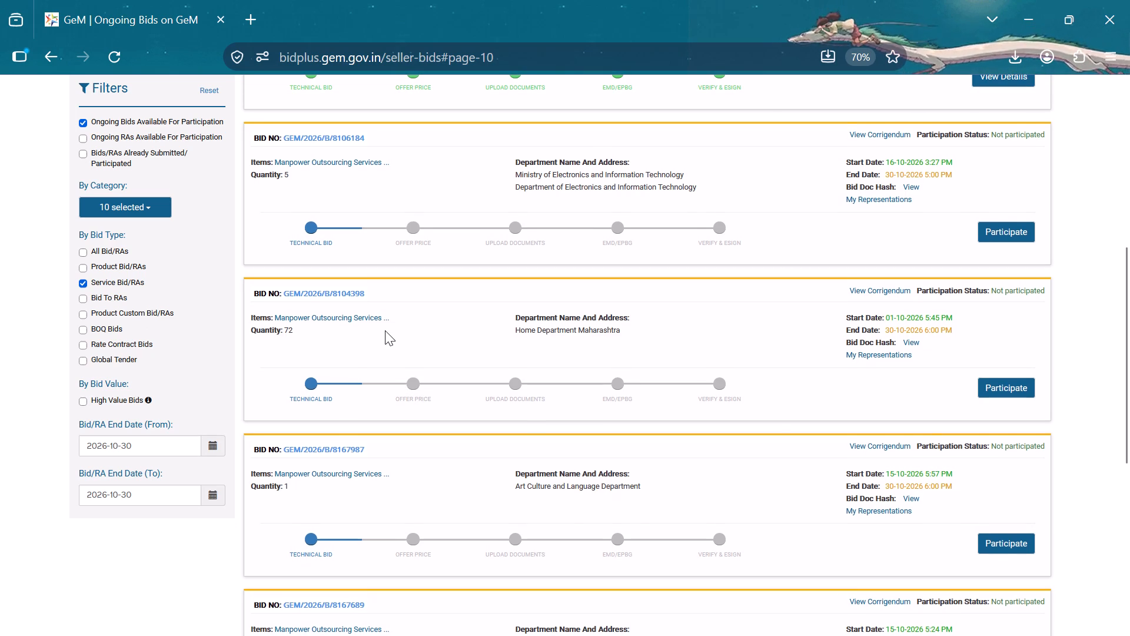
{"action": "scroll", "coordinate": [385, 330], "scroll_direction": "up", "scroll_amount": 2}
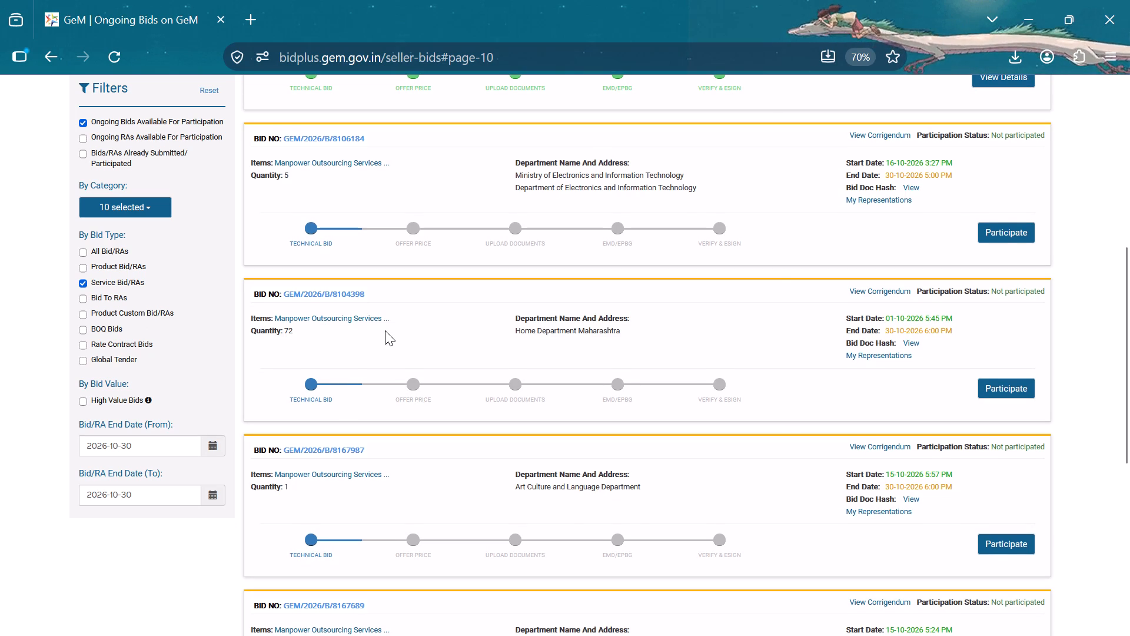
{"action": "scroll", "coordinate": [385, 330], "scroll_direction": "up", "scroll_amount": 1}
{"action": "scroll", "coordinate": [385, 330], "scroll_direction": "down", "scroll_amount": 2}
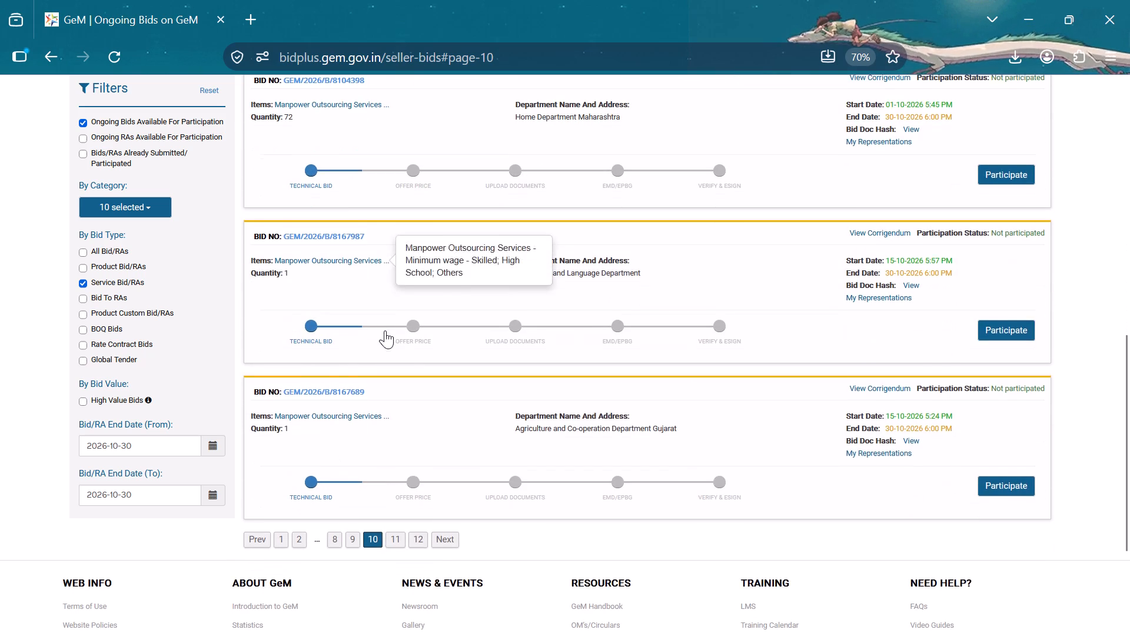
Download the document of the Home Department Maharashtra manpower bid with quantity 72 and close its tab.
{"action": "scroll", "coordinate": [347, 215], "scroll_direction": "up", "scroll_amount": 1}
{"action": "left_click", "coordinate": [321, 98]}
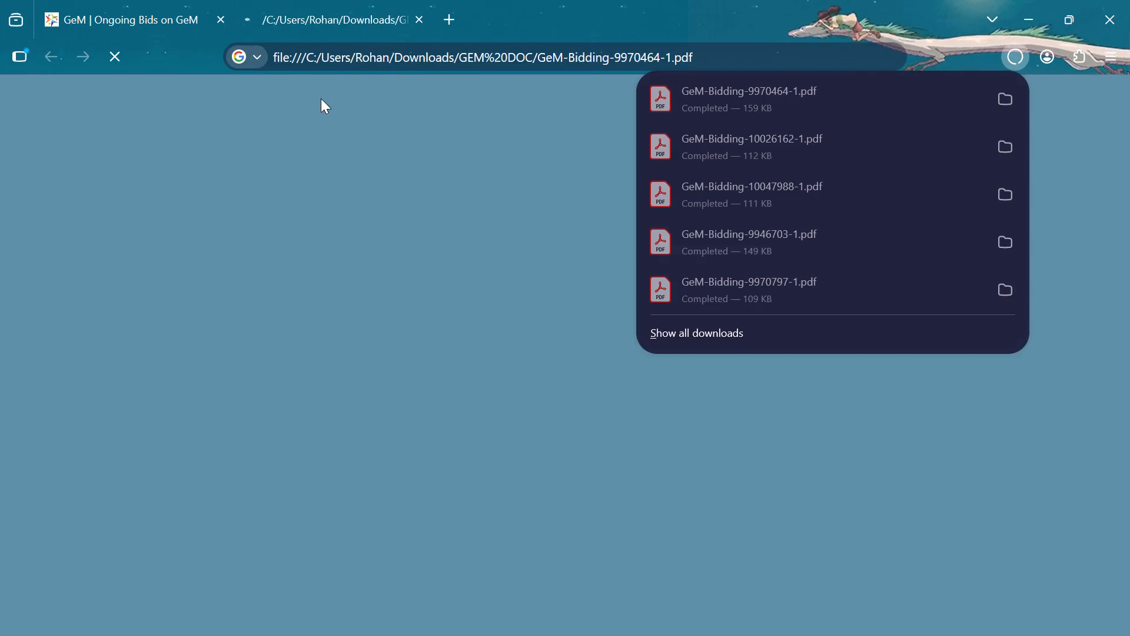
{"action": "left_click", "coordinate": [414, 19]}
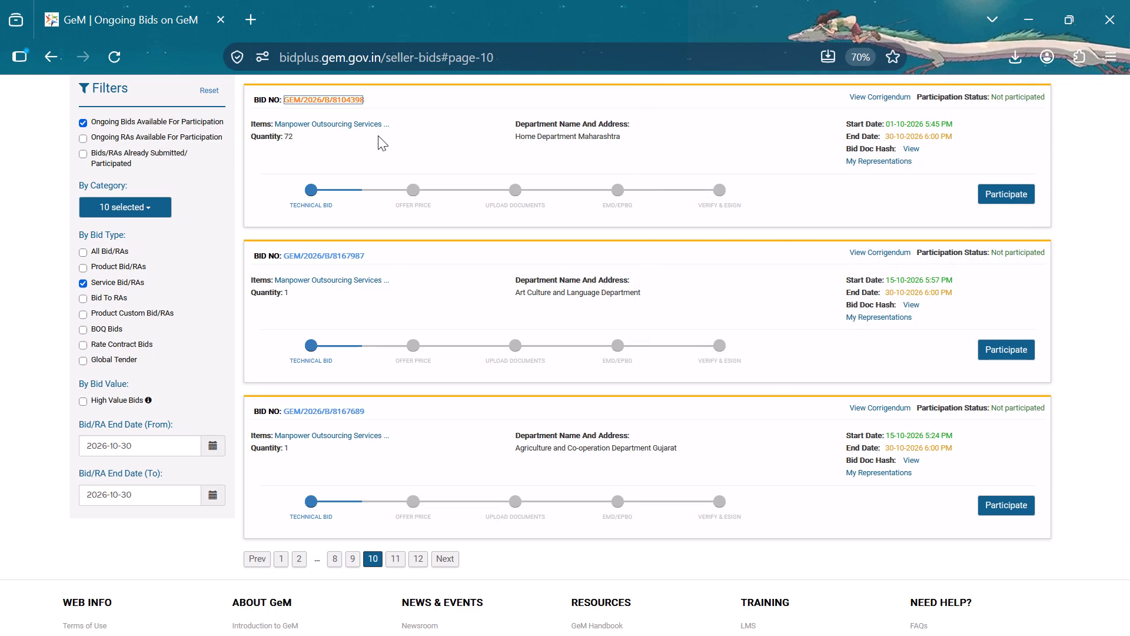
Go to page 11 and download the document of the Revenue Department Gujarat manpower bid with quantity 12.
{"action": "left_click", "coordinate": [393, 562]}
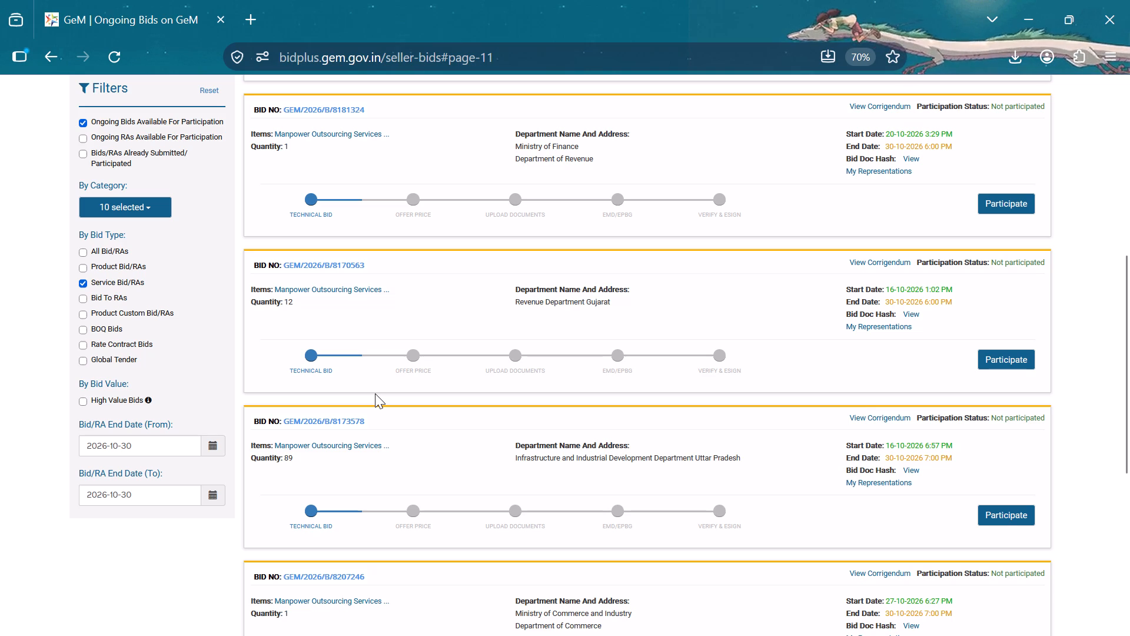
{"action": "left_click", "coordinate": [375, 393]}
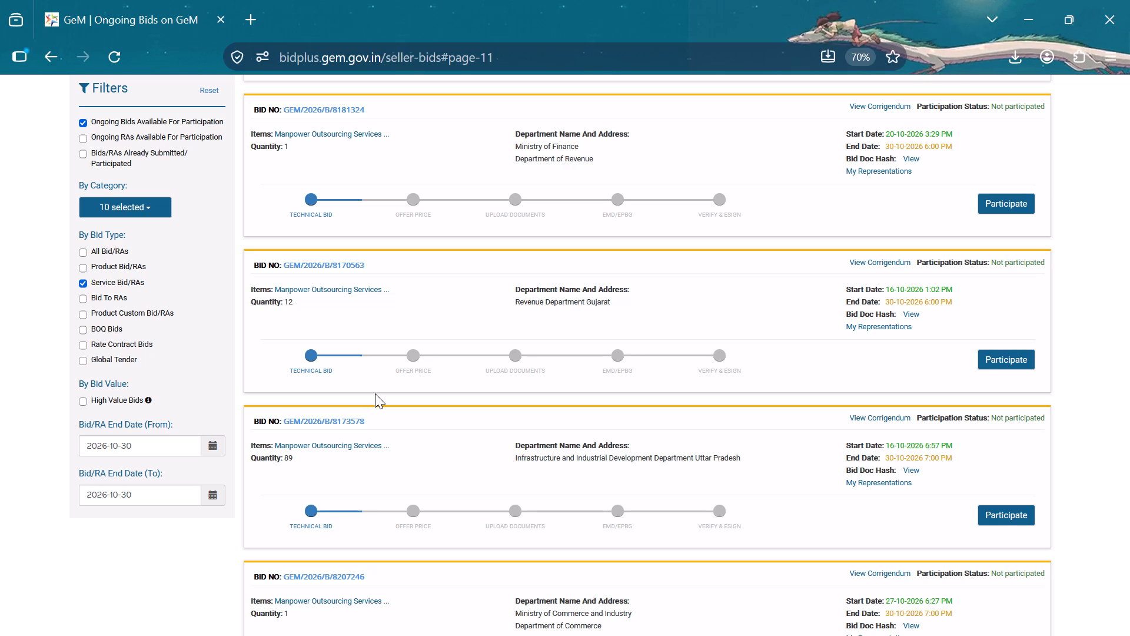
{"action": "scroll", "coordinate": [375, 390], "scroll_direction": "up", "scroll_amount": 1}
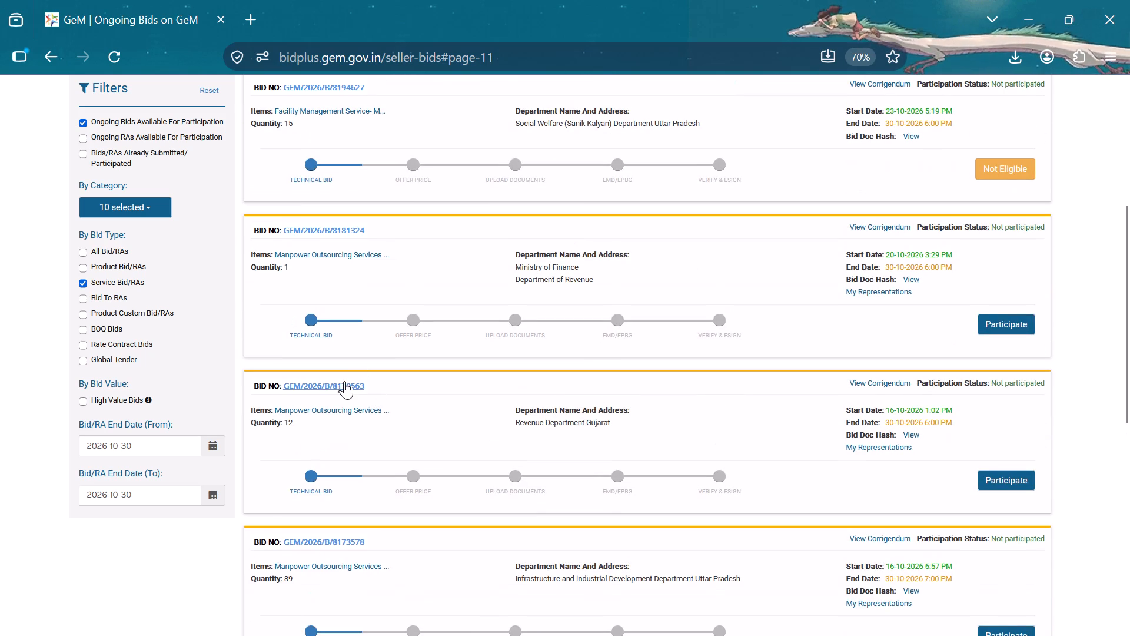
{"action": "left_click", "coordinate": [344, 381]}
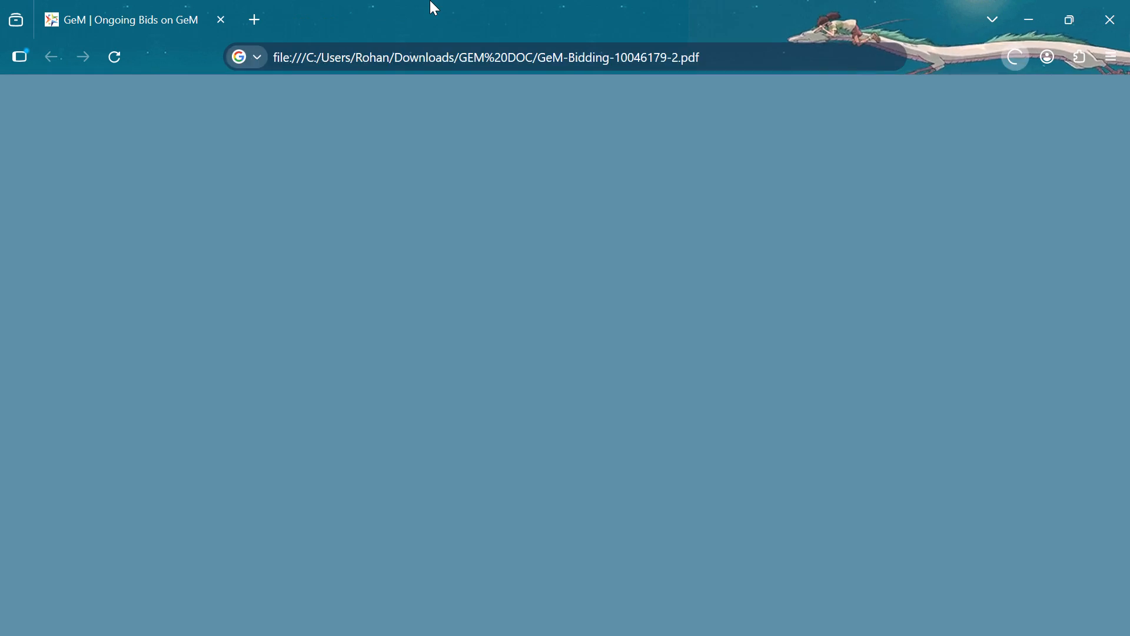
Close the open bid document and go to page 12 of the filtered bids.
{"action": "left_click", "coordinate": [423, 18]}
{"action": "scroll", "coordinate": [489, 309], "scroll_direction": "down", "scroll_amount": 2}
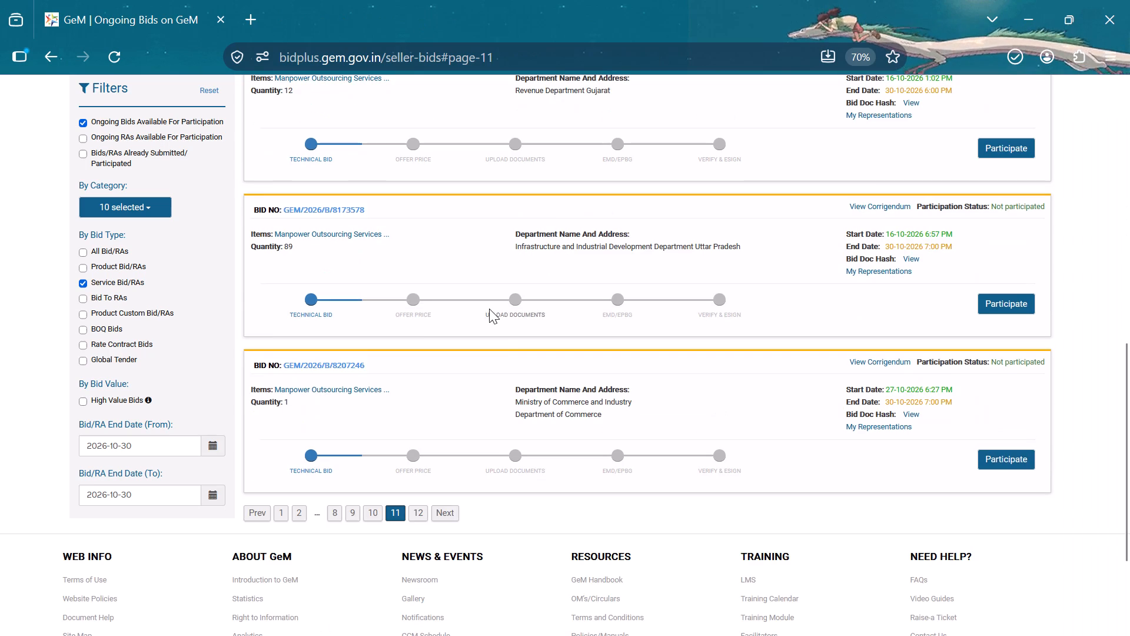
{"action": "scroll", "coordinate": [416, 322], "scroll_direction": "down", "scroll_amount": 1}
{"action": "left_click", "coordinate": [420, 392]}
{"action": "scroll", "coordinate": [420, 392], "scroll_direction": "up", "scroll_amount": 1}
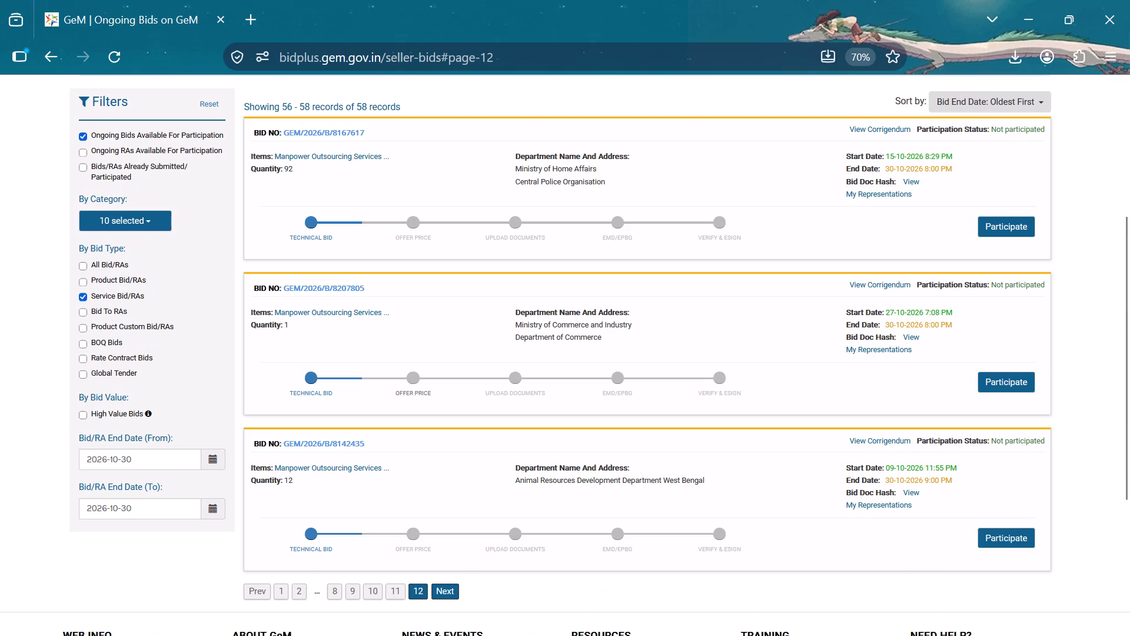
Download the document of the Central Police Organisation manpower bid with quantity 92 and close its tab.
{"action": "left_click", "coordinate": [294, 129]}
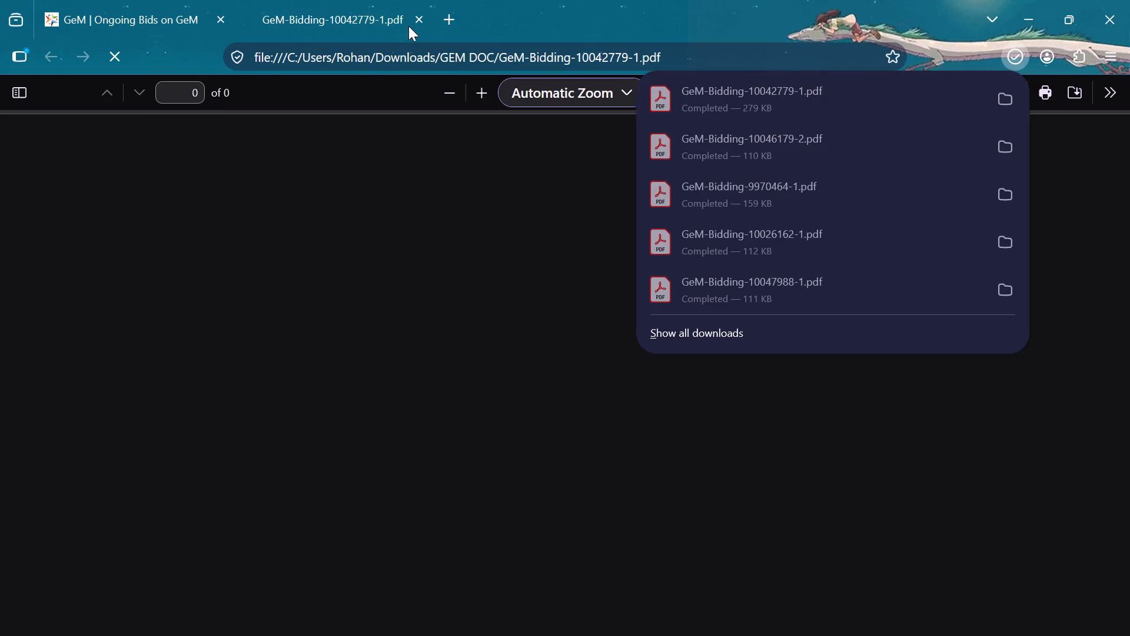
{"action": "left_click", "coordinate": [412, 24]}
Change the category filter to only Hiring Of Multimedia Creative, Hiring Of Consultants, Laundry Service - Healthcare and Security Manpower Service.
{"action": "left_click", "coordinate": [129, 226]}
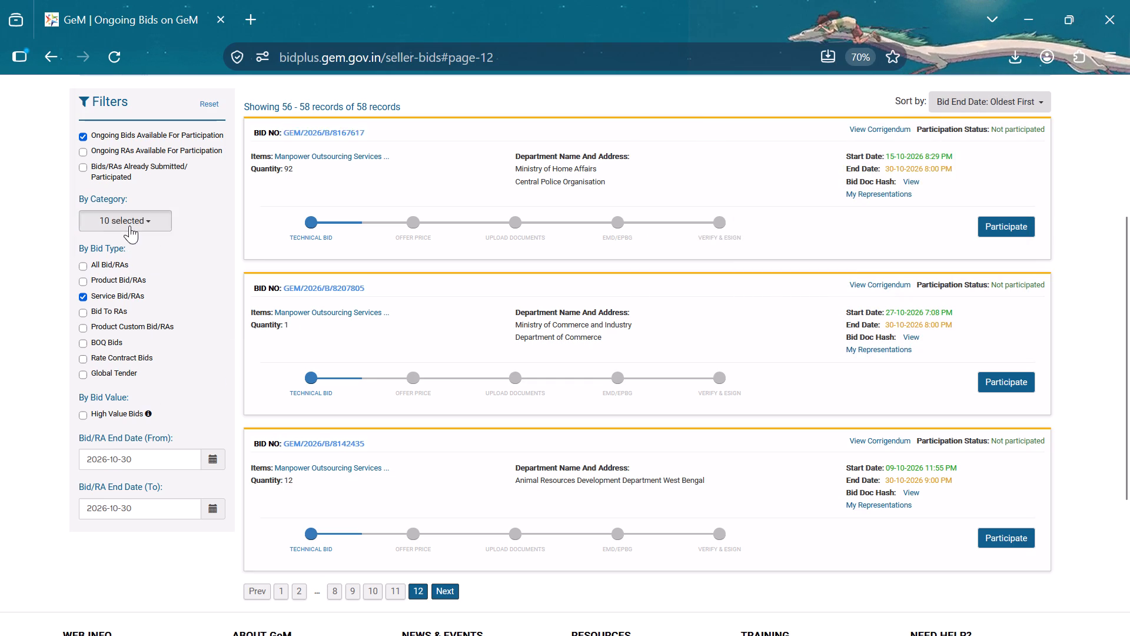
{"action": "scroll", "coordinate": [129, 226], "scroll_direction": "up", "scroll_amount": 2}
{"action": "left_click", "coordinate": [135, 453]}
{"action": "left_click", "coordinate": [139, 469]}
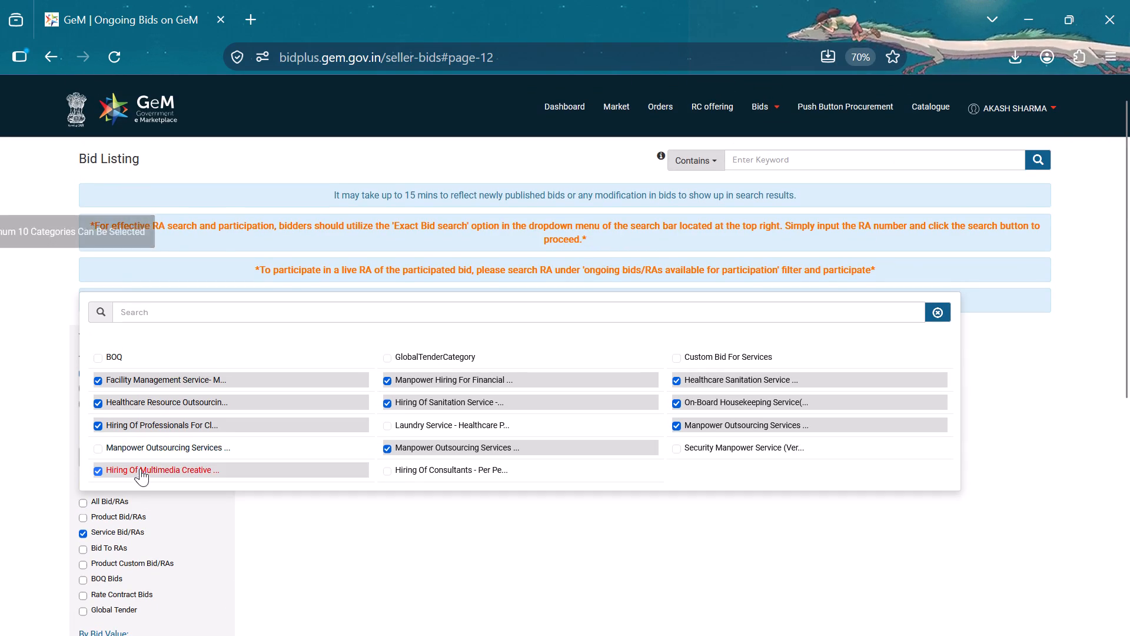
{"action": "left_click", "coordinate": [157, 426]}
{"action": "left_click", "coordinate": [158, 399]}
{"action": "left_click", "coordinate": [162, 383]}
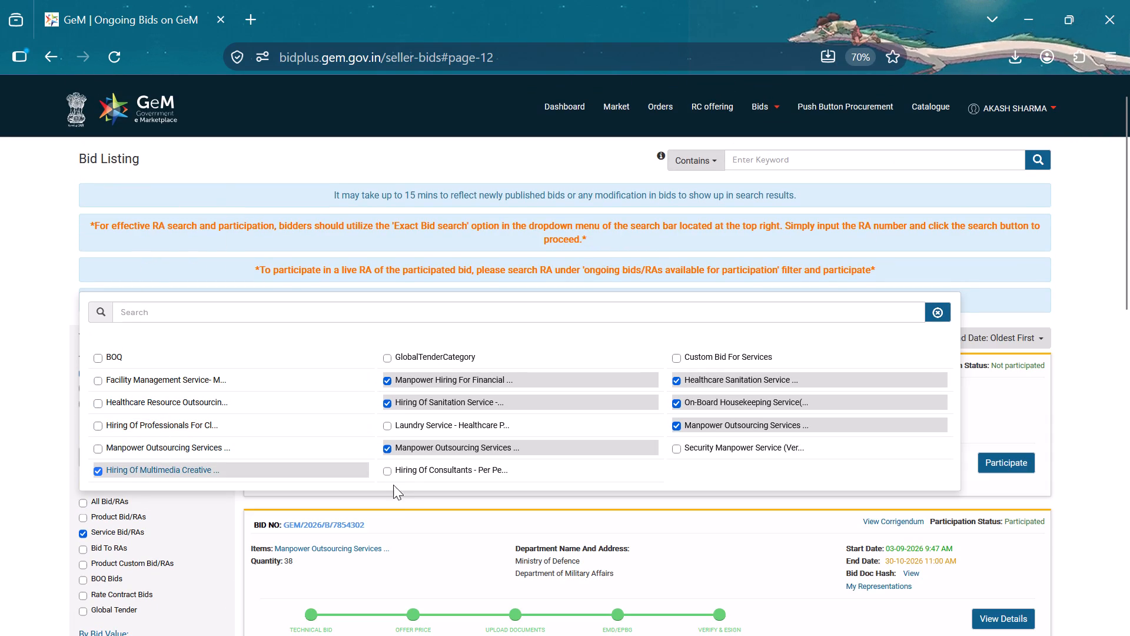
{"action": "left_click", "coordinate": [411, 475]}
{"action": "left_click", "coordinate": [416, 445]}
{"action": "left_click", "coordinate": [421, 423]}
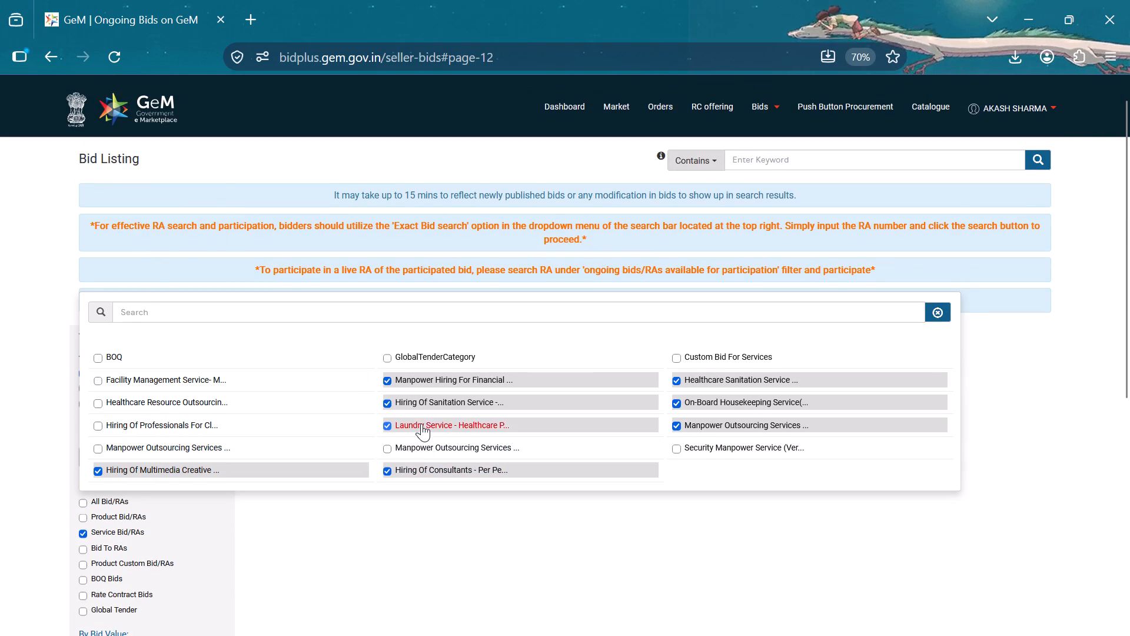
{"action": "left_click", "coordinate": [426, 396]}
{"action": "left_click", "coordinate": [429, 378]}
{"action": "left_click", "coordinate": [683, 450]}
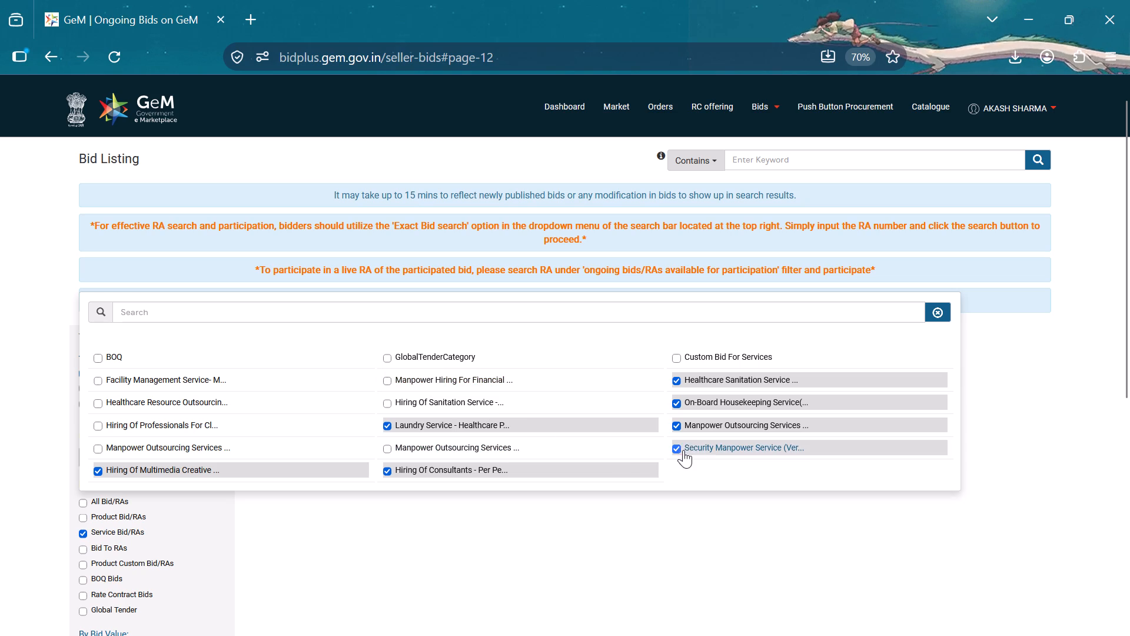
{"action": "left_click", "coordinate": [684, 424]}
{"action": "left_click", "coordinate": [685, 395]}
{"action": "left_click", "coordinate": [687, 380]}
{"action": "left_click", "coordinate": [693, 498]}
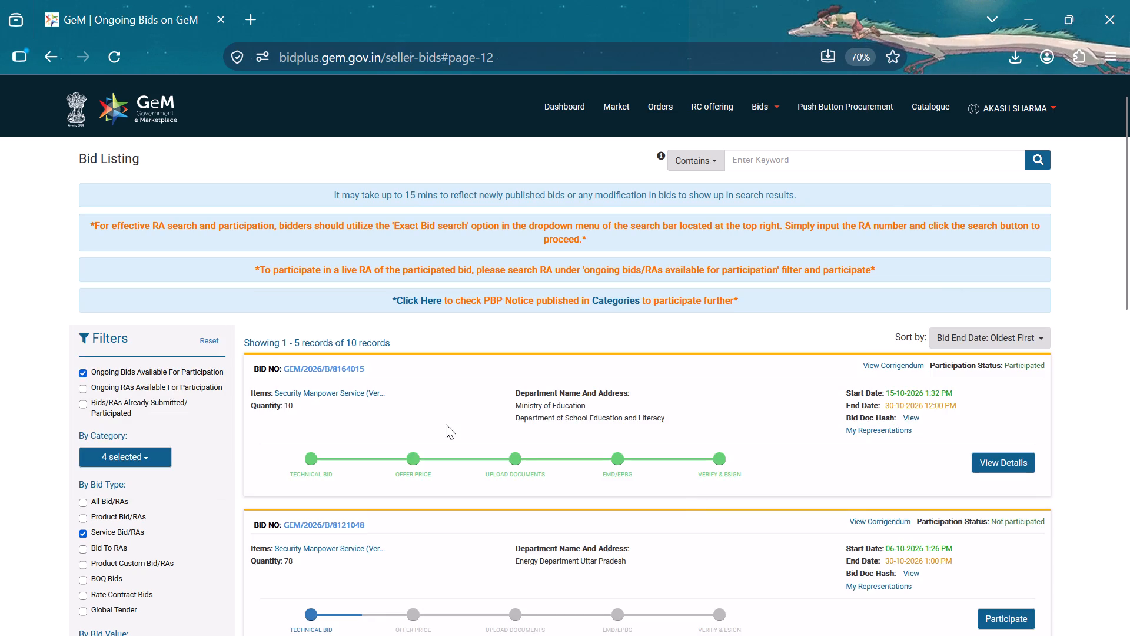
On page 1, download the document of the Electronics and Information Technology security manpower bid with quantity 41 and close its tab.
{"action": "scroll", "coordinate": [446, 424], "scroll_direction": "down", "scroll_amount": 4}
{"action": "left_click", "coordinate": [284, 356]}
{"action": "scroll", "coordinate": [284, 356], "scroll_direction": "up", "scroll_amount": 1}
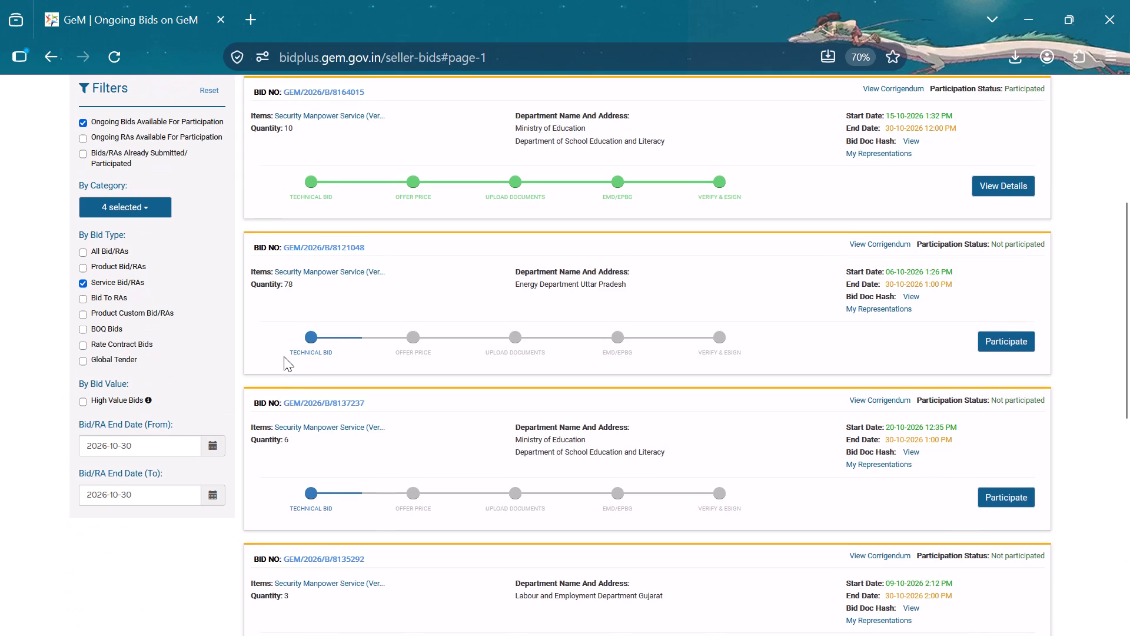
{"action": "scroll", "coordinate": [284, 356], "scroll_direction": "up", "scroll_amount": 1}
{"action": "scroll", "coordinate": [284, 356], "scroll_direction": "down", "scroll_amount": 2}
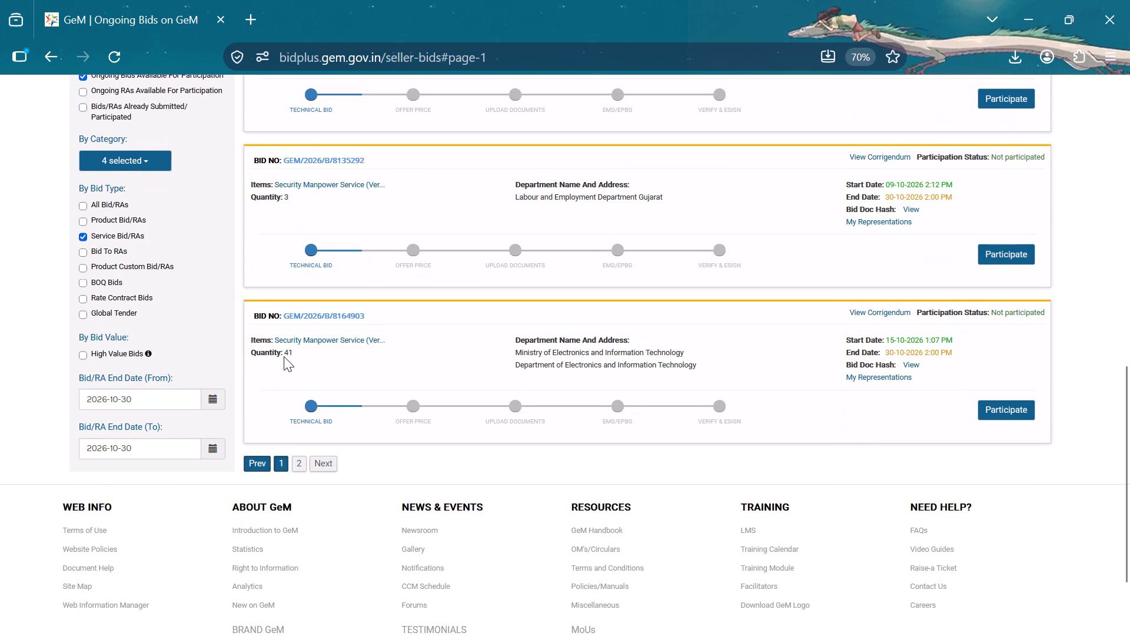
{"action": "left_click", "coordinate": [300, 317]}
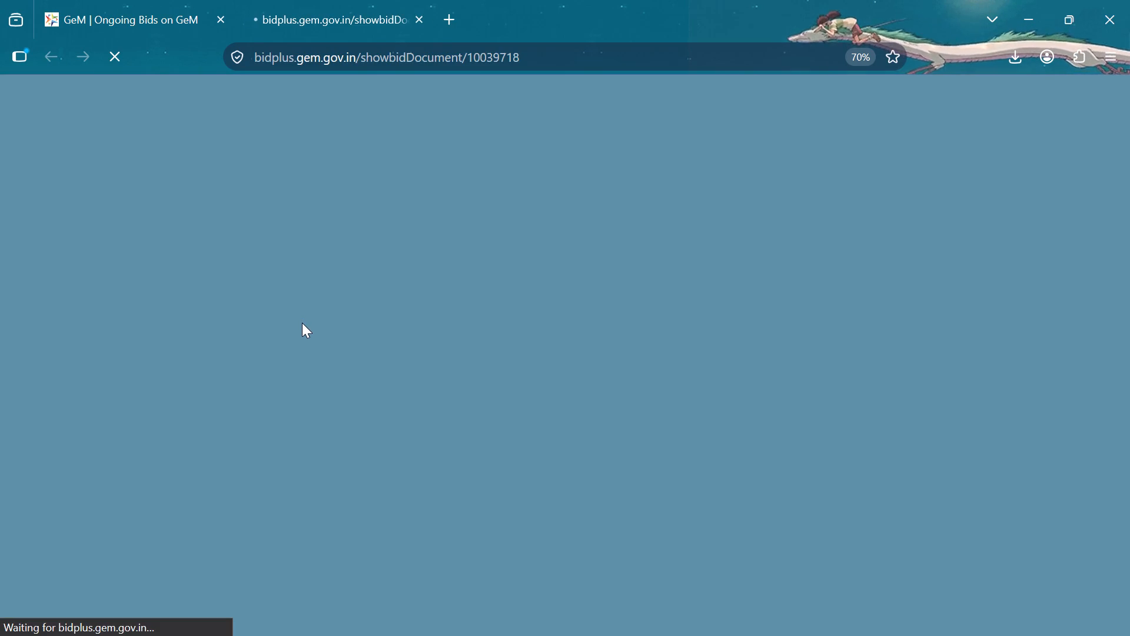
{"action": "left_click", "coordinate": [410, 22]}
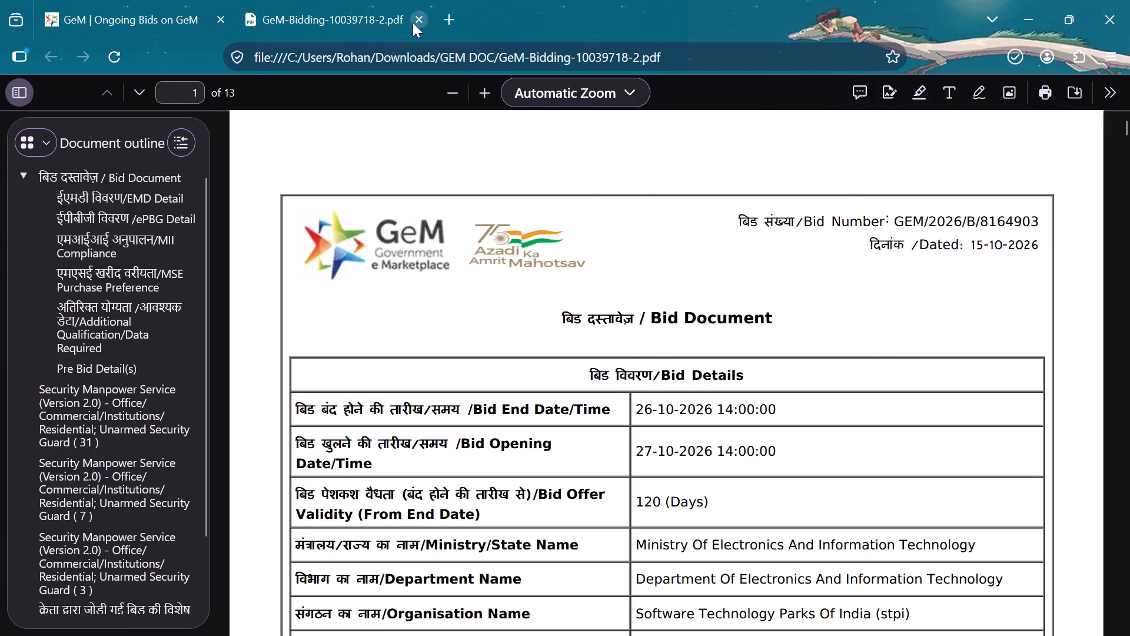
{"action": "left_click", "coordinate": [413, 22]}
Go to page 2 of the filtered bids and examine the items, quantities and departments listed.
{"action": "scroll", "coordinate": [383, 234], "scroll_direction": "down", "scroll_amount": 3}
{"action": "left_click", "coordinate": [303, 362]}
{"action": "scroll", "coordinate": [303, 362], "scroll_direction": "up", "scroll_amount": 1}
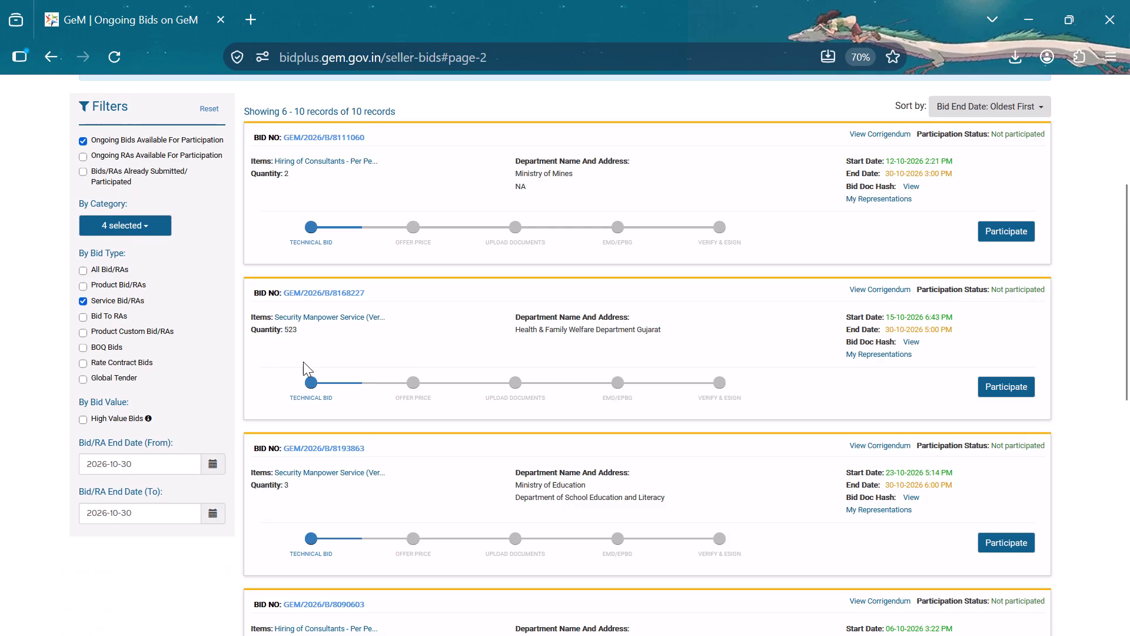
{"action": "scroll", "coordinate": [303, 362], "scroll_direction": "down", "scroll_amount": 1}
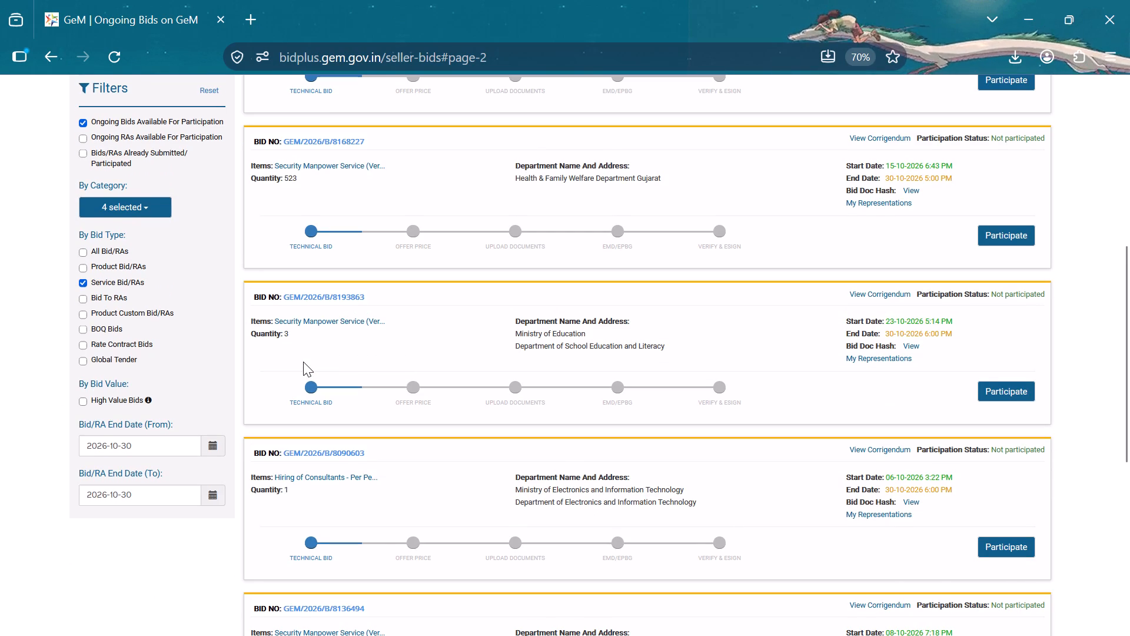
{"action": "scroll", "coordinate": [303, 362], "scroll_direction": "down", "scroll_amount": 1}
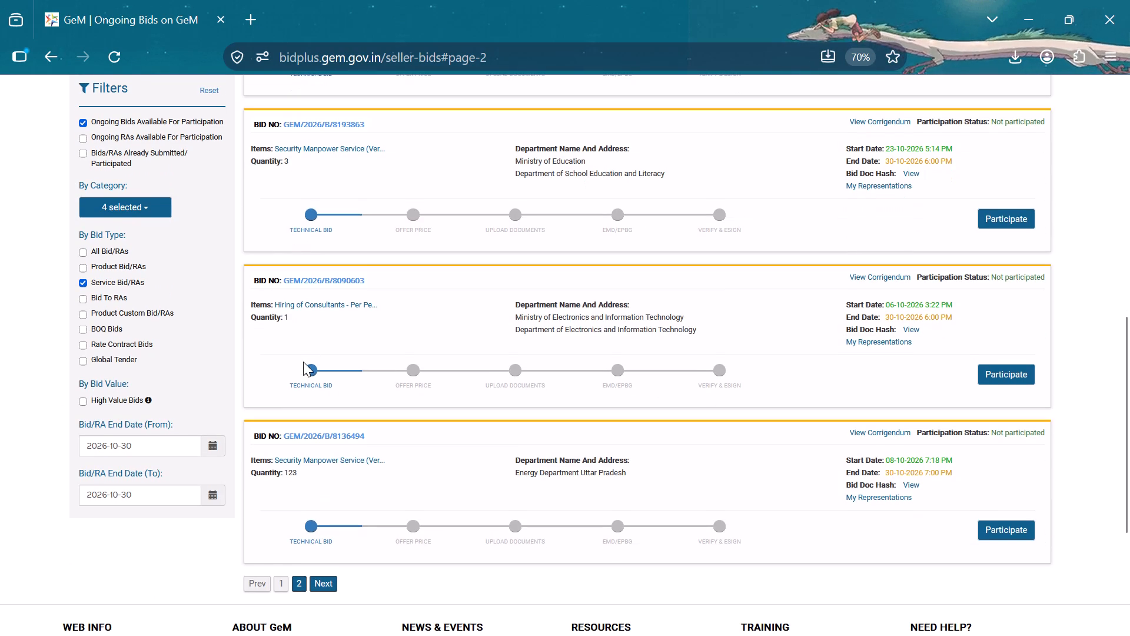
Clear both the From and To dates of the bid end date filter.
{"action": "left_click", "coordinate": [174, 456]}
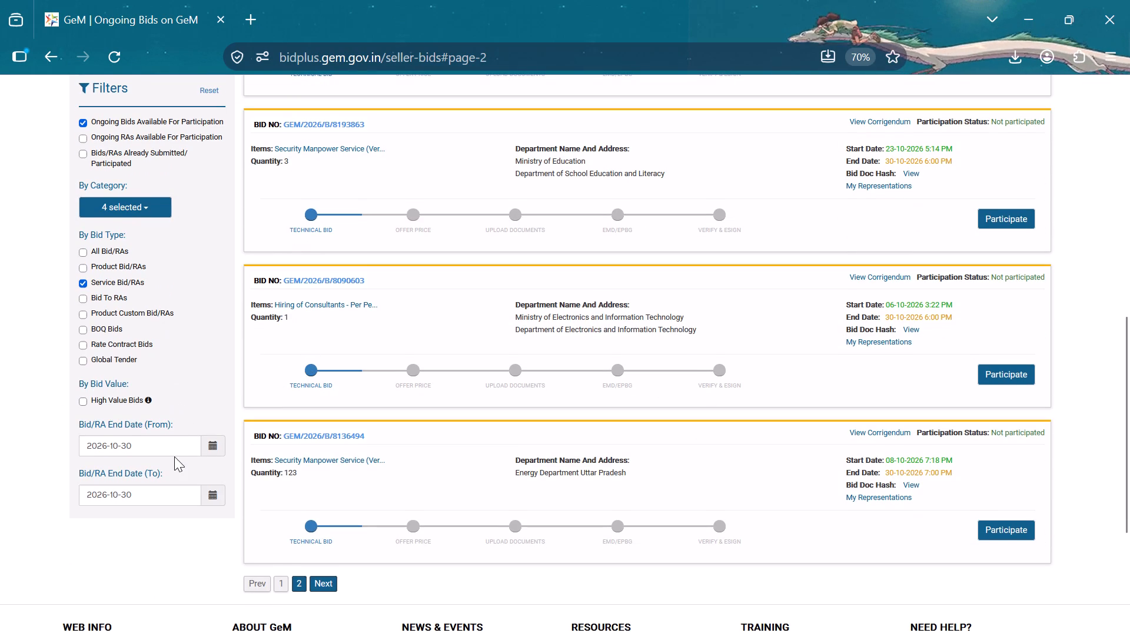
{"action": "left_click", "coordinate": [178, 448]}
{"action": "key", "text": "ctrl+a"}
{"action": "key", "text": "BackSpace"}
{"action": "key", "text": "Tab"}
{"action": "key", "text": "BackSpace"}
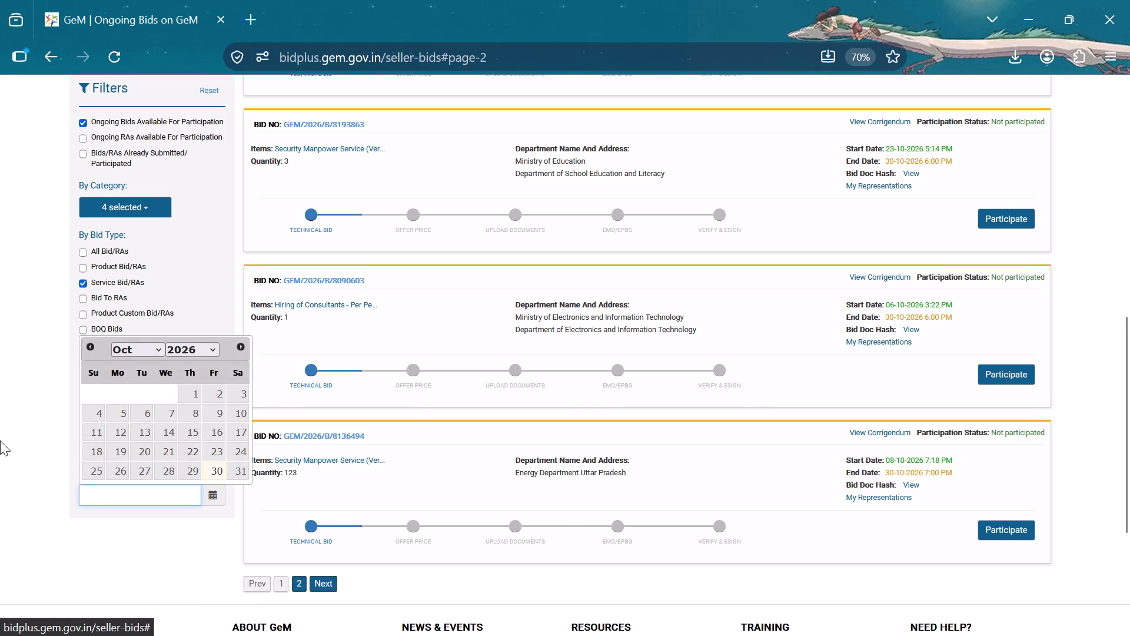
{"action": "left_click", "coordinate": [0, 440]}
Sort the bid list by Bid Start Date: Latest First.
{"action": "scroll", "coordinate": [762, 248], "scroll_direction": "up", "scroll_amount": 1}
{"action": "left_click", "coordinate": [962, 128]}
{"action": "left_click", "coordinate": [958, 155]}
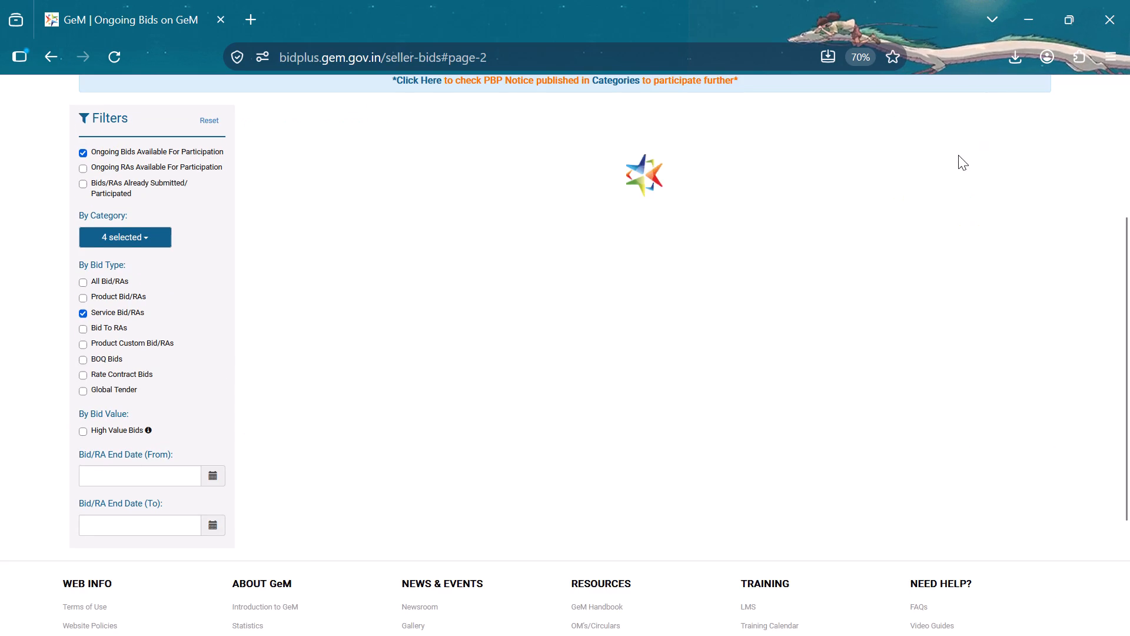
Go to page 3 of the sorted bids and look over the listed bids.
{"action": "scroll", "coordinate": [476, 280], "scroll_direction": "down", "scroll_amount": 8}
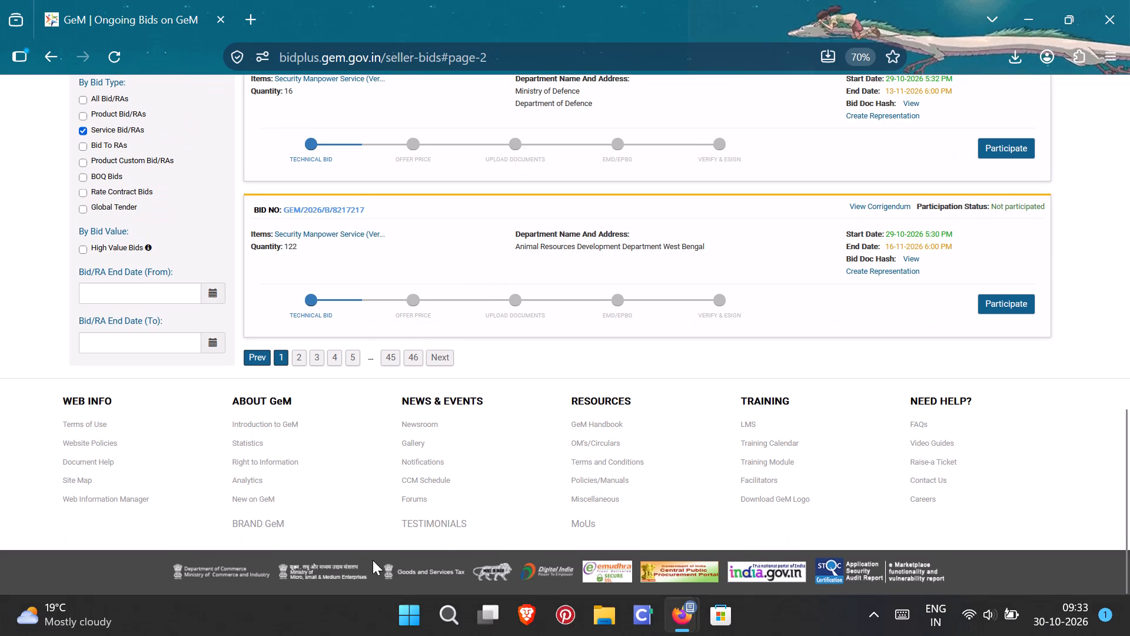
{"action": "left_click", "coordinate": [323, 360]}
{"action": "scroll", "coordinate": [323, 360], "scroll_direction": "up", "scroll_amount": 1}
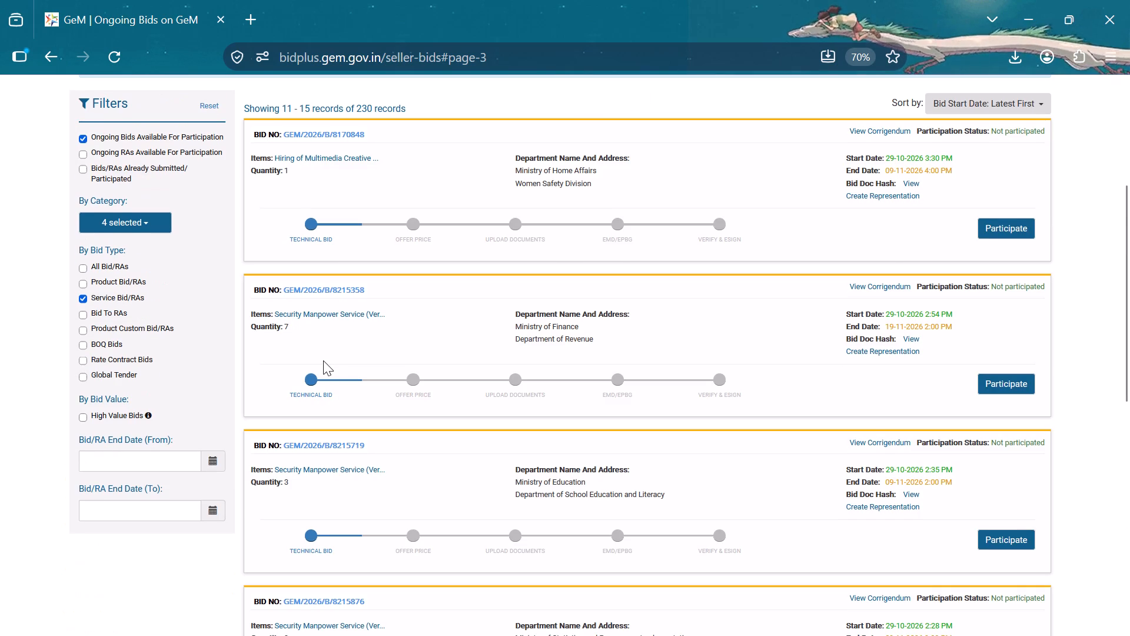
Go to page 5 and download the document of the Department of Military Affairs security manpower bid with quantity 12.
{"action": "scroll", "coordinate": [323, 360], "scroll_direction": "down", "scroll_amount": 6}
{"action": "left_click", "coordinate": [353, 359]}
{"action": "scroll", "coordinate": [353, 359], "scroll_direction": "up", "scroll_amount": 1}
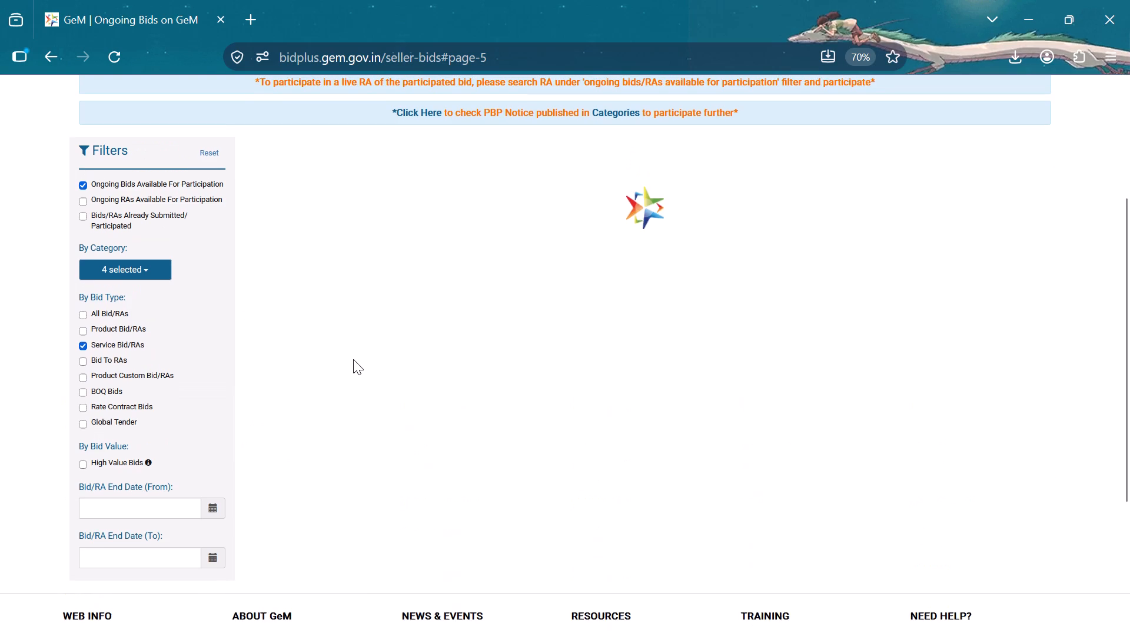
{"action": "scroll", "coordinate": [353, 359], "scroll_direction": "up", "scroll_amount": 1}
{"action": "scroll", "coordinate": [353, 359], "scroll_direction": "down", "scroll_amount": 4}
{"action": "scroll", "coordinate": [353, 359], "scroll_direction": "up", "scroll_amount": 1}
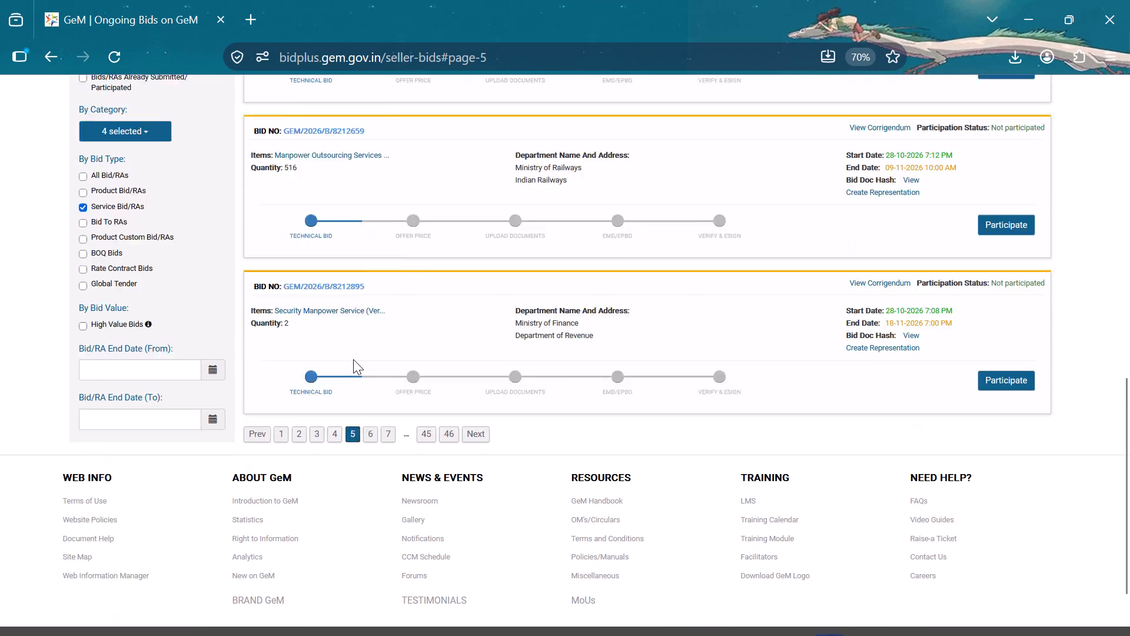
{"action": "scroll", "coordinate": [353, 359], "scroll_direction": "up", "scroll_amount": 2}
{"action": "left_click", "coordinate": [353, 355]}
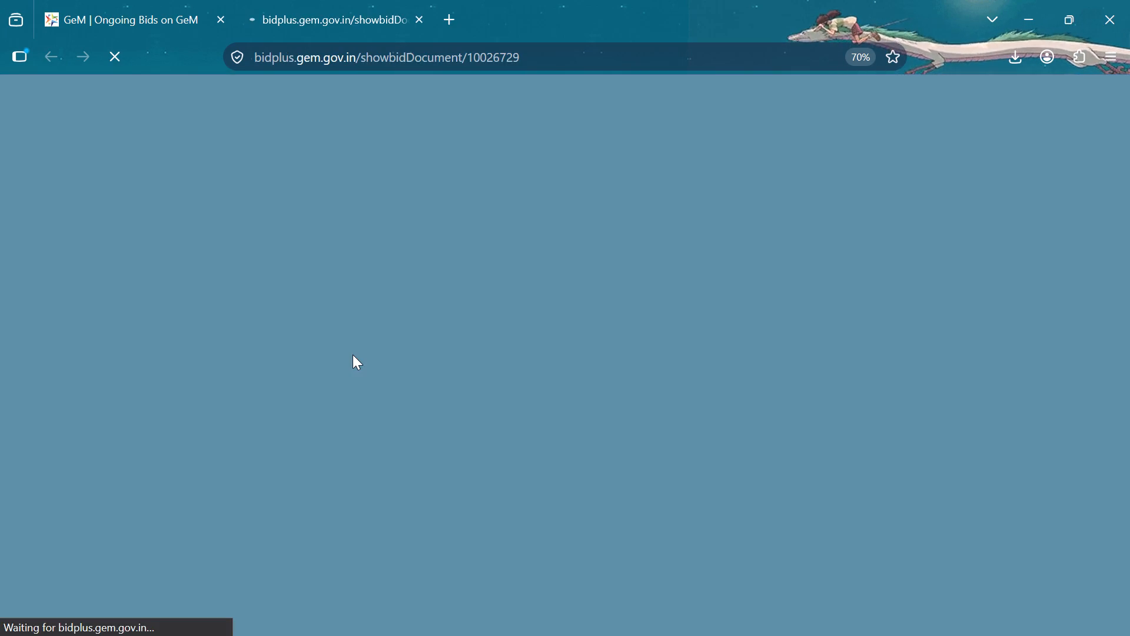
Examine the quantity-12 bid document's eligibility, EMD, MSE preference and buyer-added terms, and close its tab.
{"action": "left_click", "coordinate": [424, 326]}
{"action": "scroll", "coordinate": [646, 333], "scroll_direction": "down", "scroll_amount": 3}
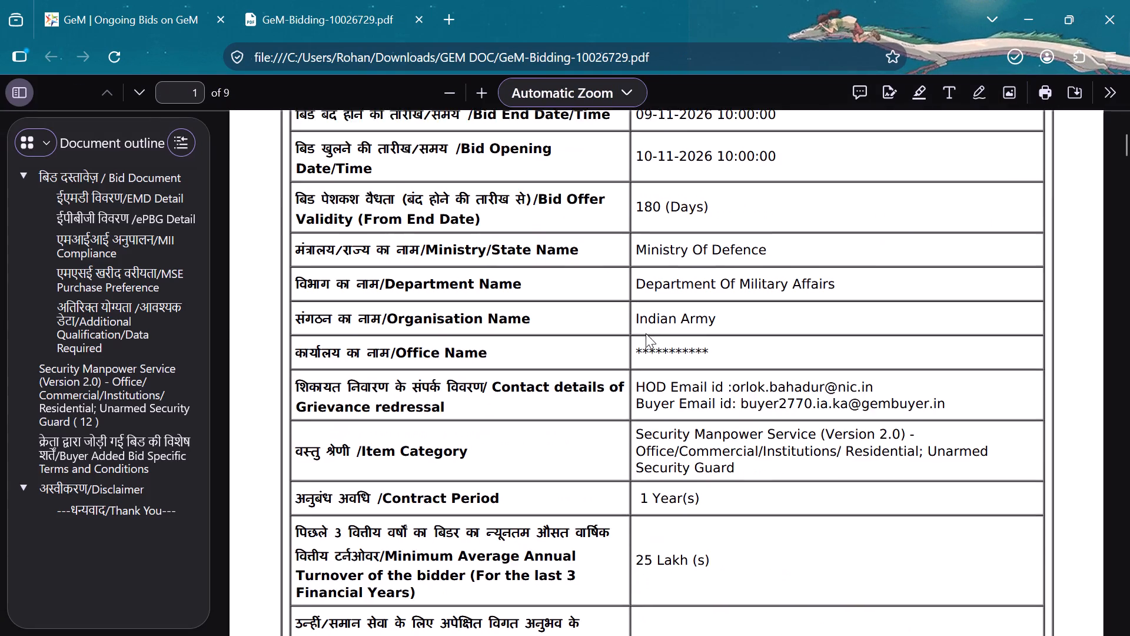
{"action": "scroll", "coordinate": [646, 333], "scroll_direction": "down", "scroll_amount": 19}
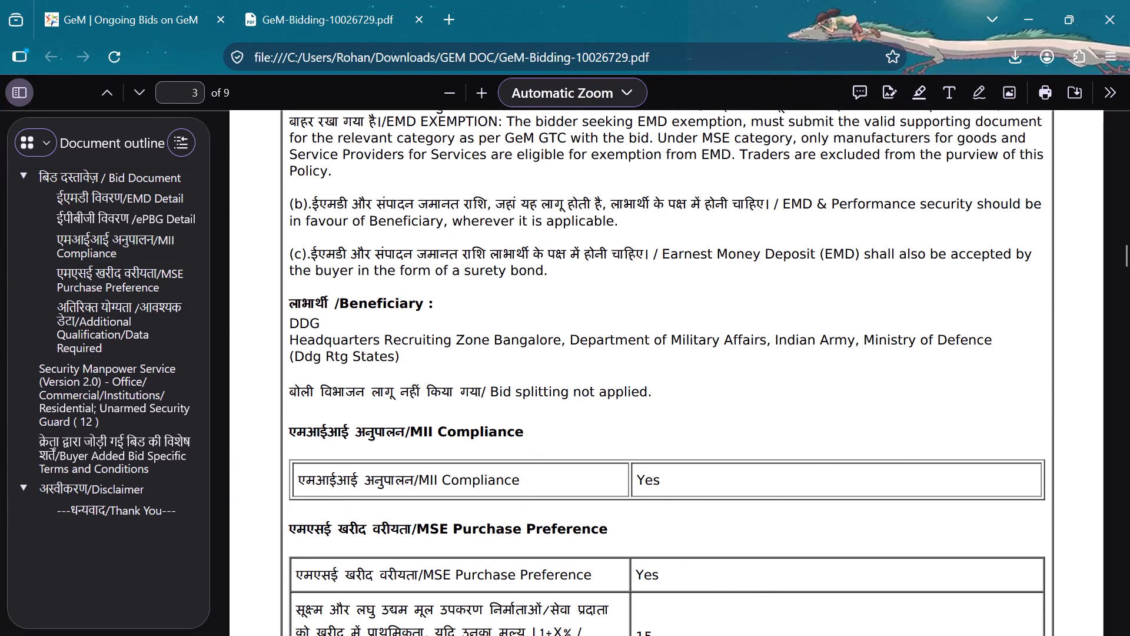
{"action": "scroll", "coordinate": [646, 333], "scroll_direction": "down", "scroll_amount": 3}
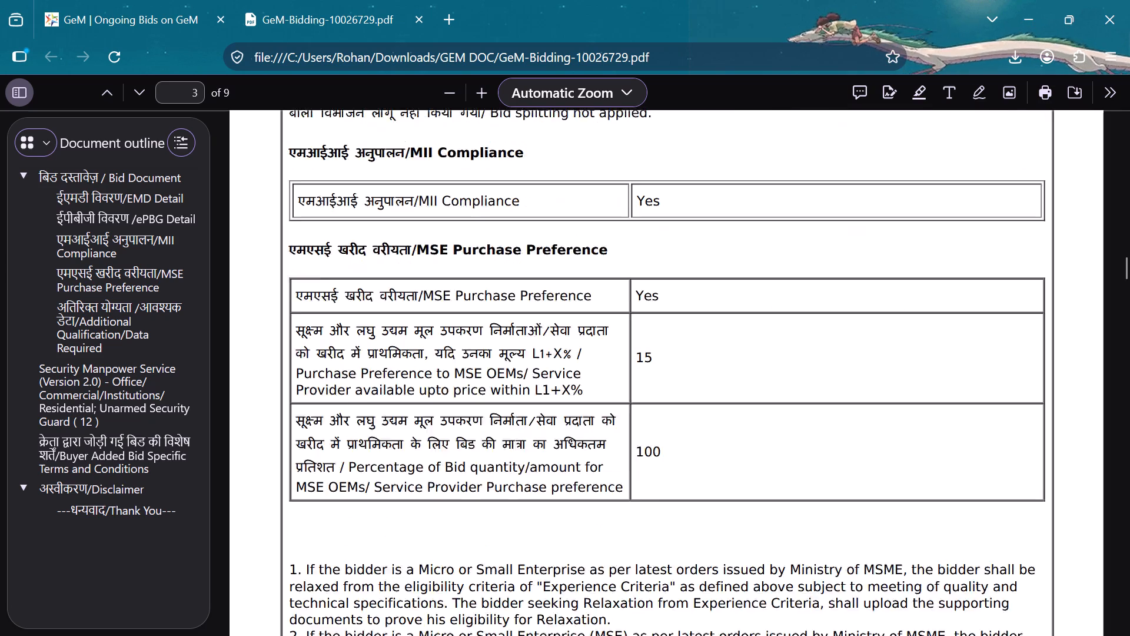
{"action": "scroll", "coordinate": [646, 333], "scroll_direction": "down", "scroll_amount": 20}
{"action": "scroll", "coordinate": [646, 333], "scroll_direction": "down", "scroll_amount": 7}
{"action": "scroll", "coordinate": [646, 333], "scroll_direction": "up", "scroll_amount": 1}
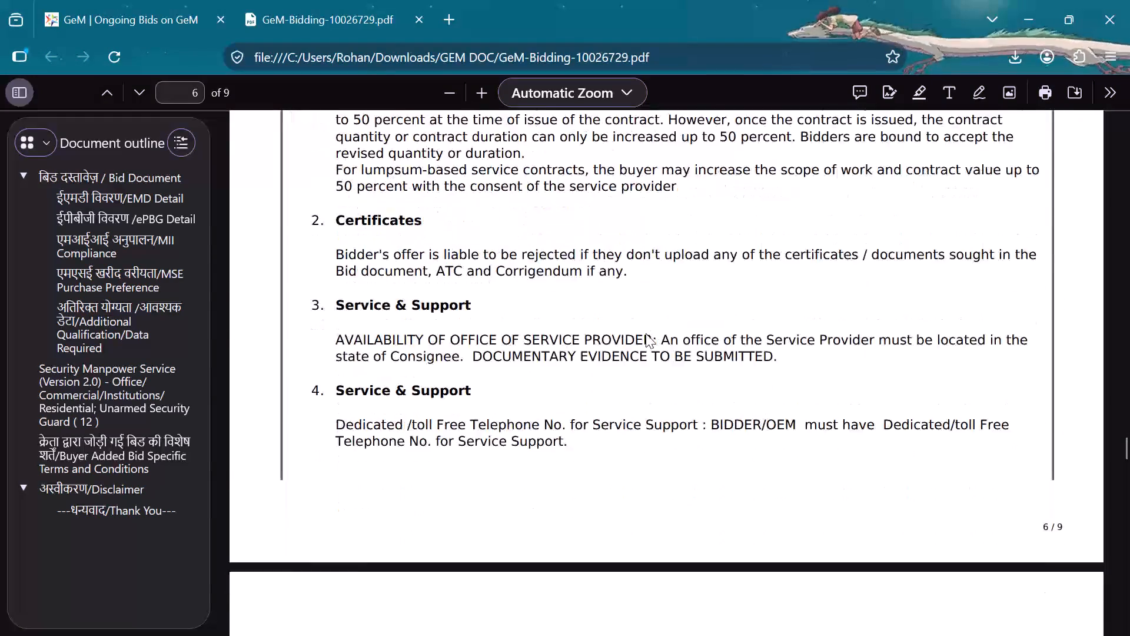
{"action": "scroll", "coordinate": [646, 333], "scroll_direction": "up", "scroll_amount": 1}
{"action": "left_click", "coordinate": [416, 17]}
Download the document of the Department of Military Affairs security manpower bid with quantity 36.
{"action": "scroll", "coordinate": [393, 187], "scroll_direction": "up", "scroll_amount": 1}
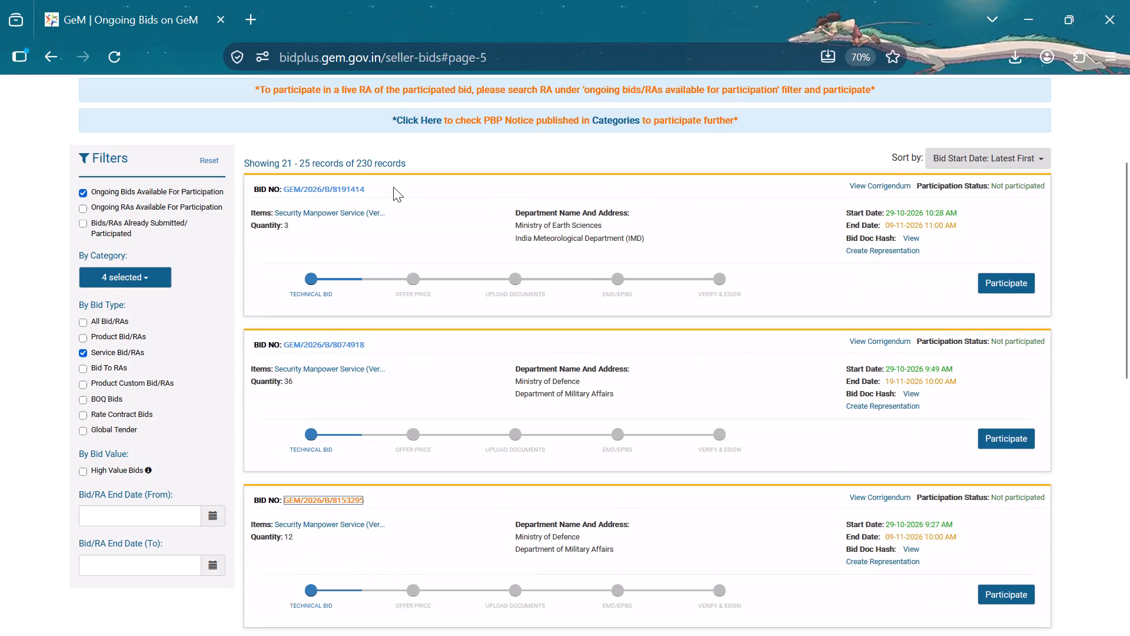
{"action": "scroll", "coordinate": [393, 187], "scroll_direction": "up", "scroll_amount": 1}
{"action": "left_click", "coordinate": [331, 355]}
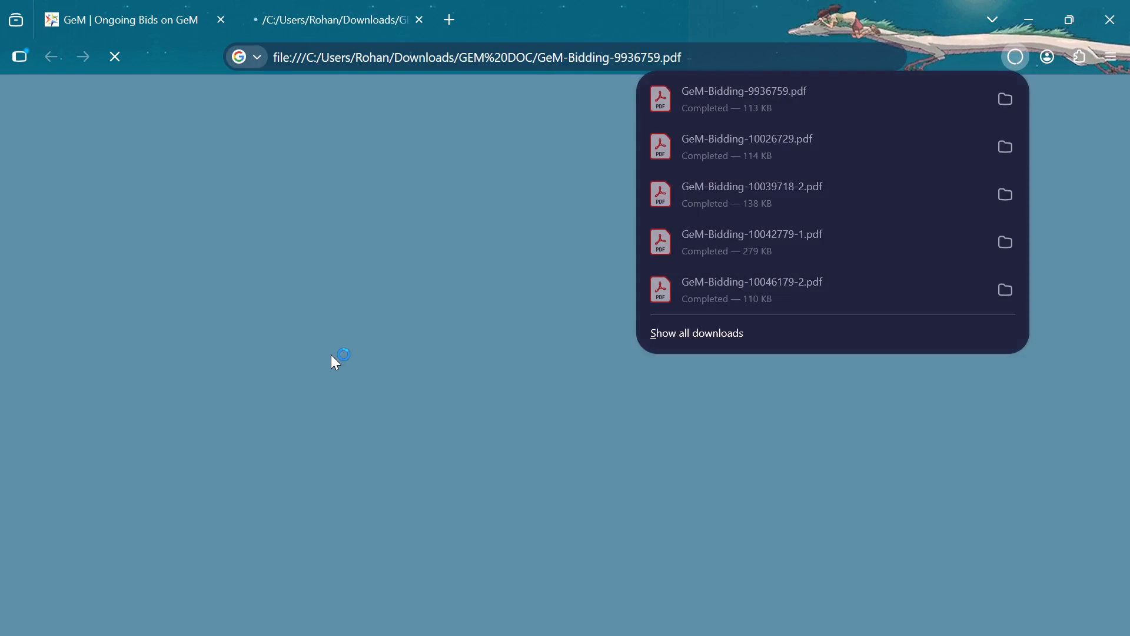
Examine the quantity-36 bid document's estimated value, EMD details and consignee requirements.
{"action": "left_click", "coordinate": [465, 385]}
{"action": "scroll", "coordinate": [465, 385], "scroll_direction": "down", "scroll_amount": 20}
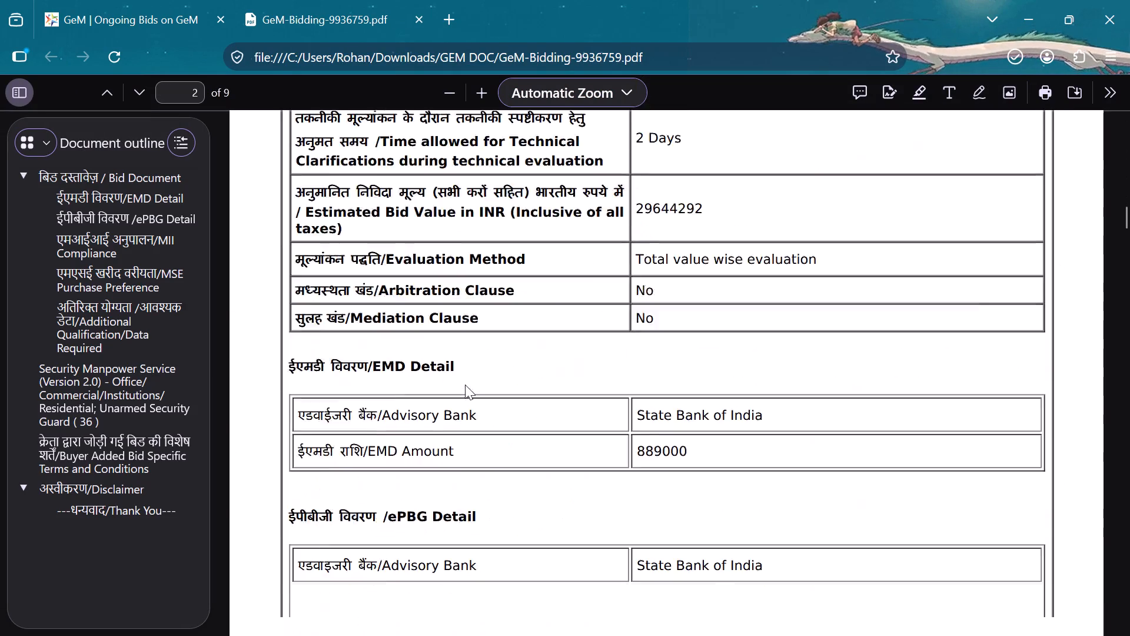
{"action": "scroll", "coordinate": [465, 385], "scroll_direction": "down", "scroll_amount": 20}
{"action": "scroll", "coordinate": [465, 385], "scroll_direction": "down", "scroll_amount": 5}
{"action": "scroll", "coordinate": [465, 385], "scroll_direction": "up", "scroll_amount": 3}
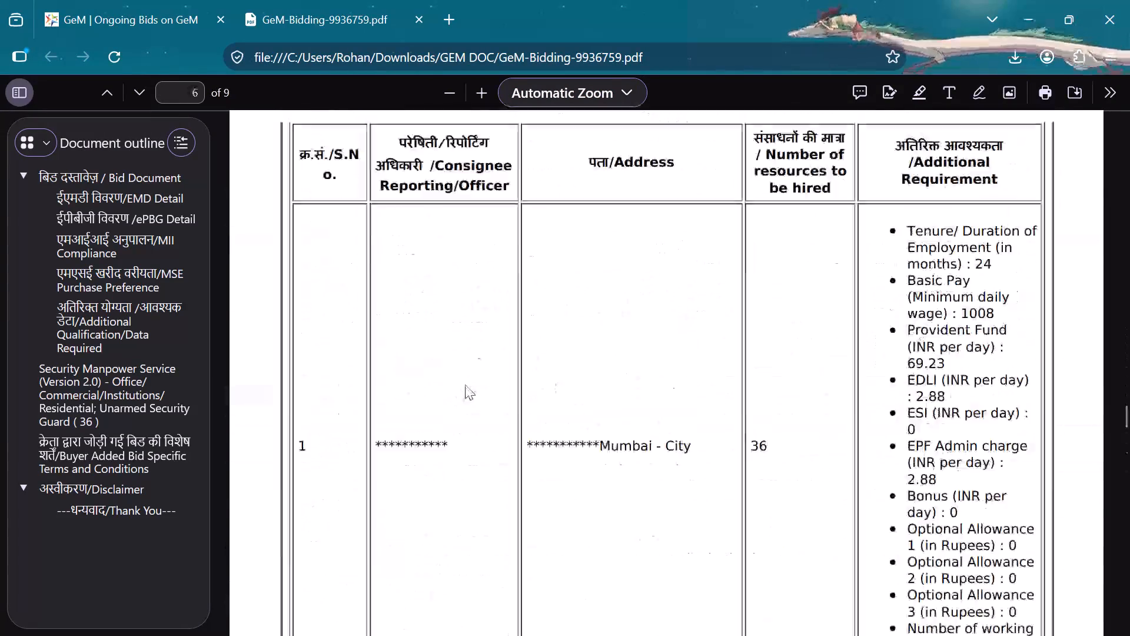
{"action": "scroll", "coordinate": [465, 385], "scroll_direction": "up", "scroll_amount": 1}
{"action": "scroll", "coordinate": [465, 385], "scroll_direction": "down", "scroll_amount": 1}
Go to page 4 of the bid list and close the quantity-36 bid document's tab.
{"action": "left_click", "coordinate": [169, 0]}
{"action": "scroll", "coordinate": [325, 245], "scroll_direction": "down", "scroll_amount": 6}
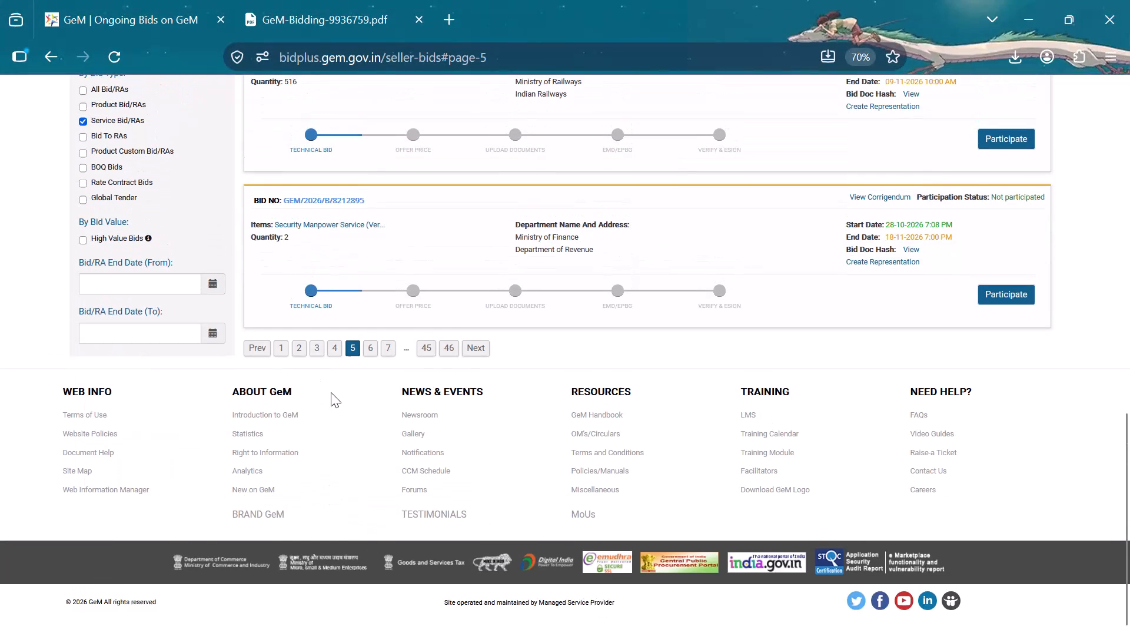
{"action": "left_click", "coordinate": [336, 357]}
{"action": "left_click", "coordinate": [415, 17]}
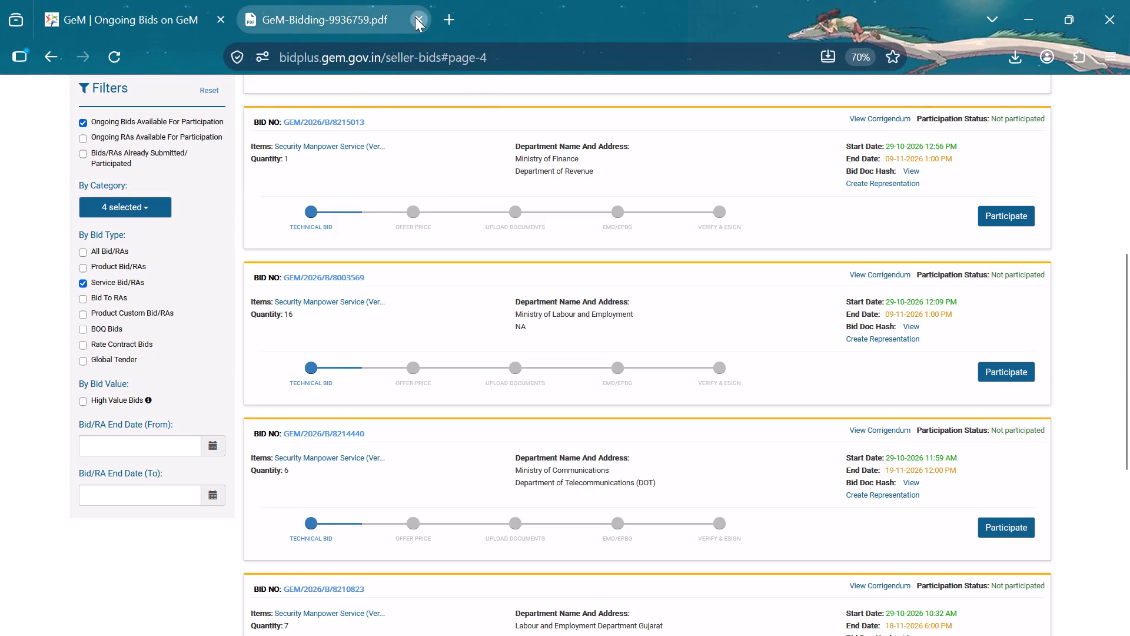
Download the document of the Ministry of Labour and Employment security manpower bid with quantity 16.
{"action": "scroll", "coordinate": [386, 309], "scroll_direction": "down", "scroll_amount": 2}
{"action": "scroll", "coordinate": [386, 309], "scroll_direction": "up", "scroll_amount": 3}
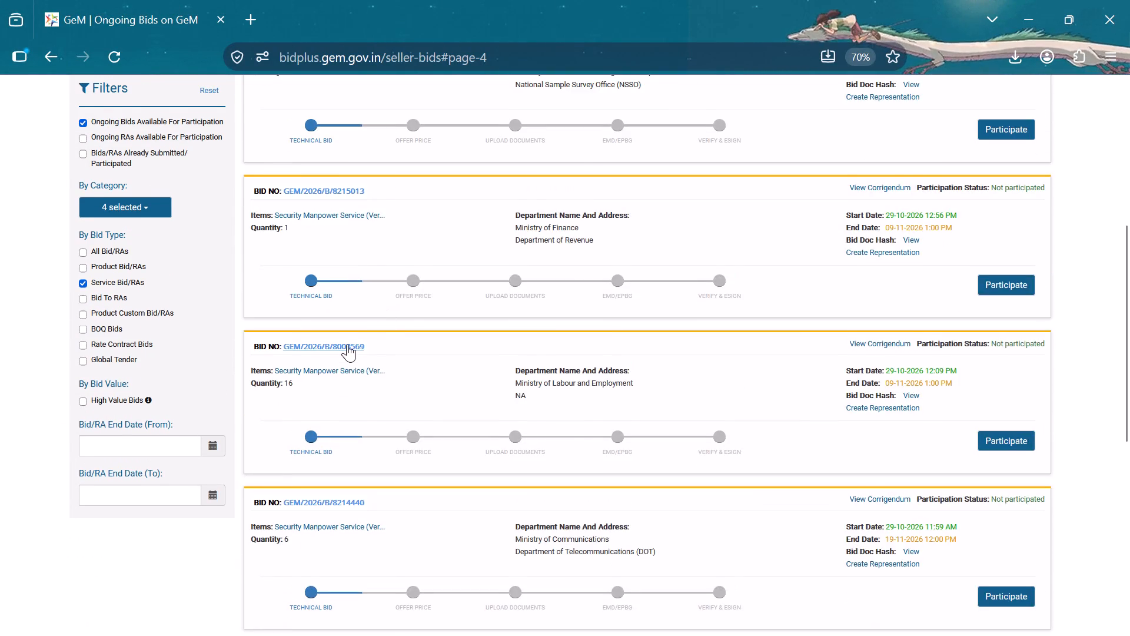
{"action": "scroll", "coordinate": [347, 344], "scroll_direction": "up", "scroll_amount": 1}
{"action": "left_click", "coordinate": [324, 428]}
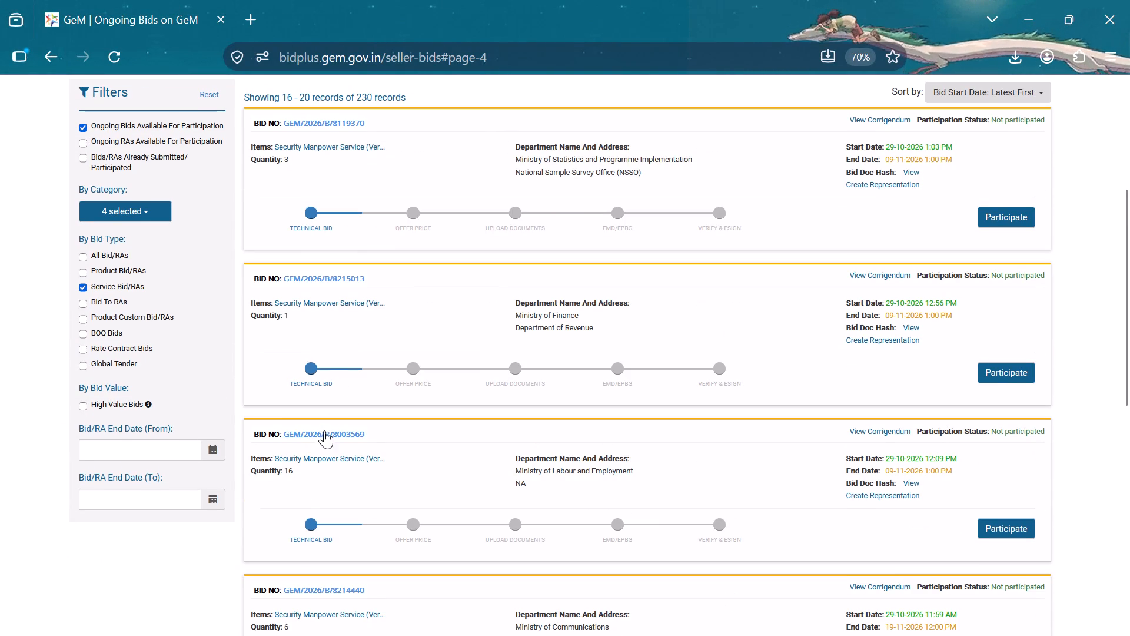
{"action": "left_click", "coordinate": [324, 430]}
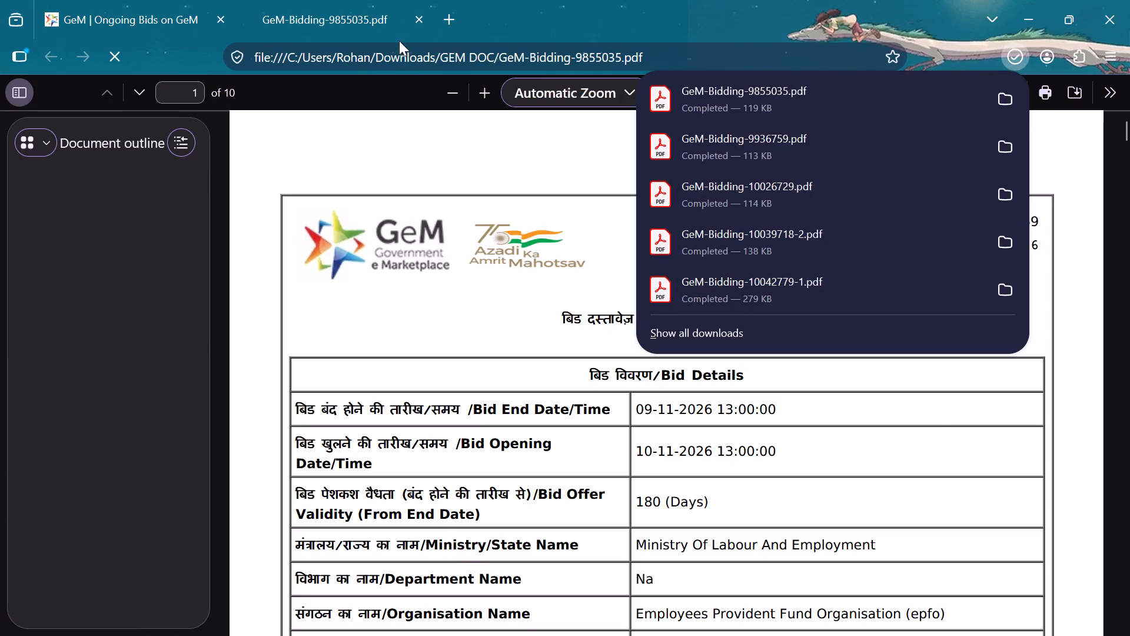
Examine the Labour and Employment bid document's ePBG details, guard specifications and consignee requirements, and close its tab.
{"action": "left_click", "coordinate": [484, 426]}
{"action": "scroll", "coordinate": [484, 426], "scroll_direction": "down", "scroll_amount": 17}
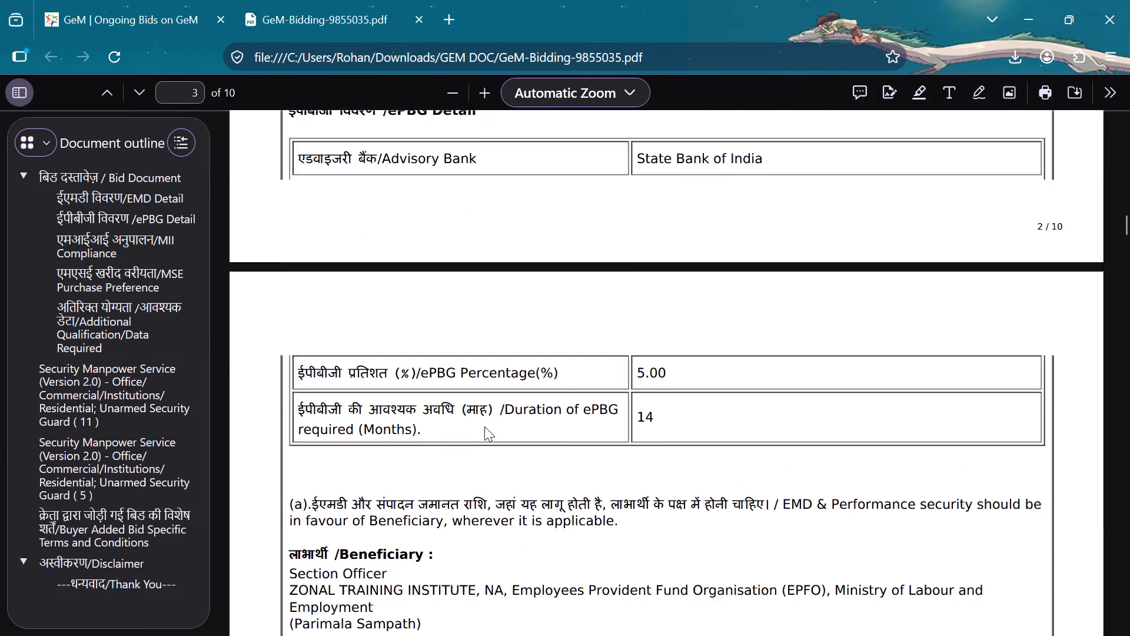
{"action": "scroll", "coordinate": [484, 426], "scroll_direction": "down", "scroll_amount": 8}
{"action": "scroll", "coordinate": [484, 426], "scroll_direction": "down", "scroll_amount": 13}
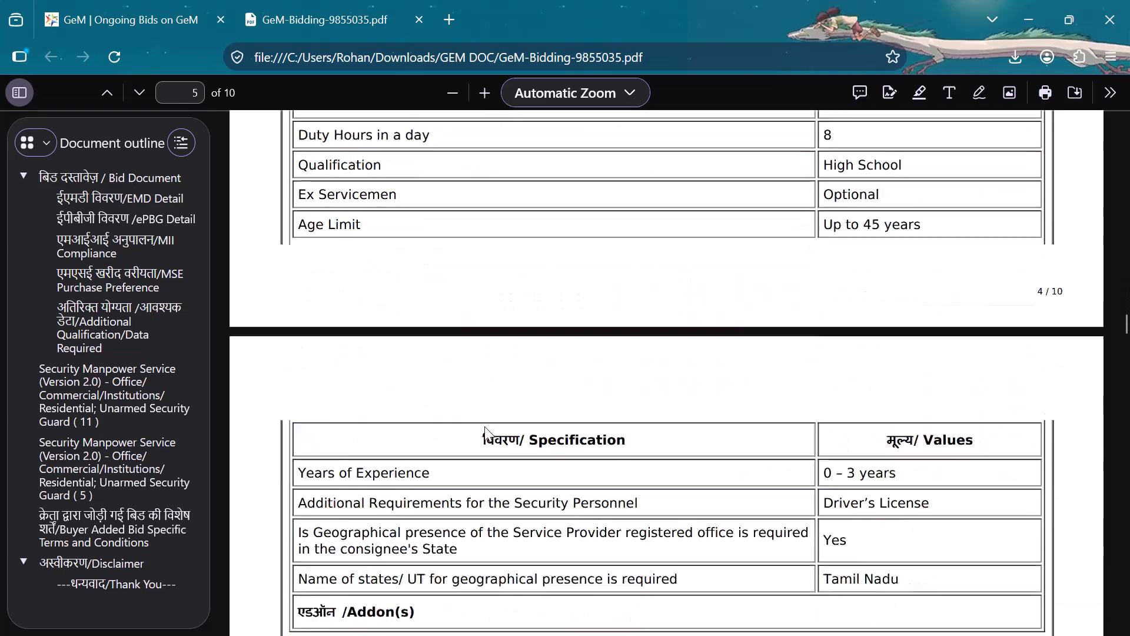
{"action": "scroll", "coordinate": [484, 426], "scroll_direction": "down", "scroll_amount": 4}
{"action": "scroll", "coordinate": [484, 426], "scroll_direction": "up", "scroll_amount": 1}
{"action": "left_click", "coordinate": [421, 25]}
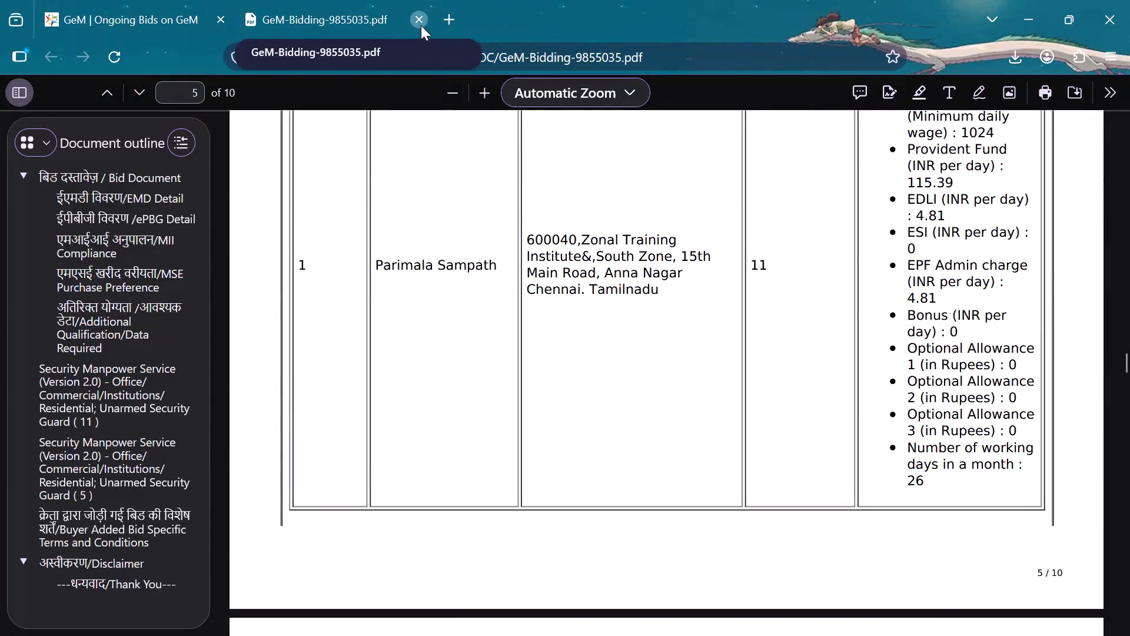
Go back to page 3 of the bid list and examine its bids' departments, quantities and end dates.
{"action": "scroll", "coordinate": [415, 205], "scroll_direction": "down", "scroll_amount": 6}
{"action": "left_click", "coordinate": [315, 364]}
{"action": "scroll", "coordinate": [315, 364], "scroll_direction": "up", "scroll_amount": 1}
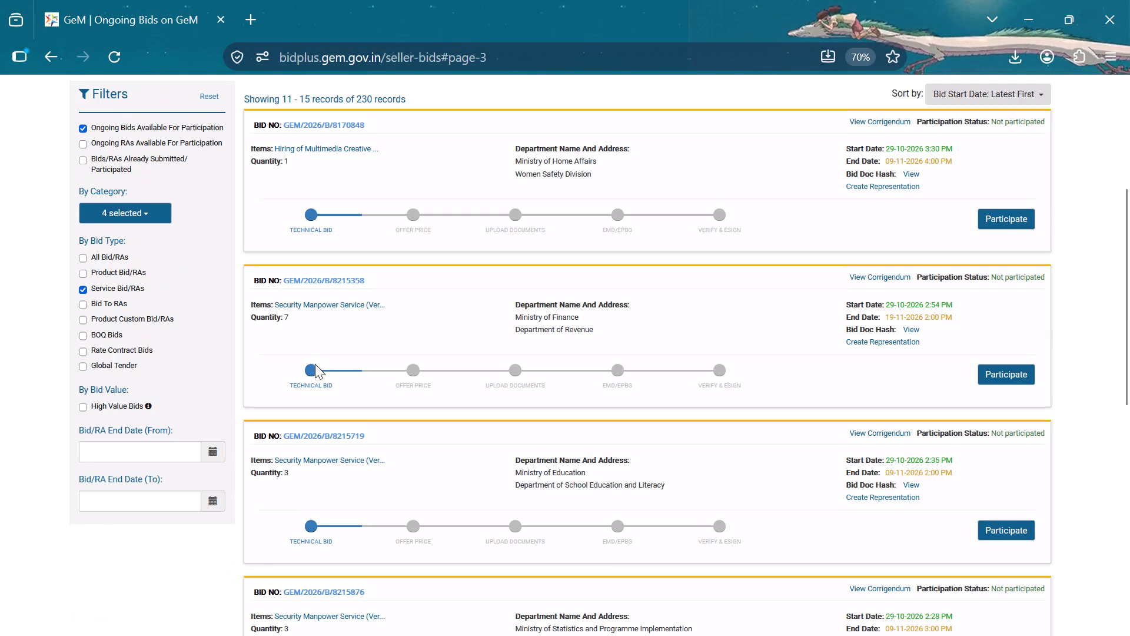
{"action": "scroll", "coordinate": [315, 364], "scroll_direction": "up", "scroll_amount": 1}
{"action": "scroll", "coordinate": [315, 364], "scroll_direction": "down", "scroll_amount": 2}
{"action": "scroll", "coordinate": [315, 364], "scroll_direction": "up", "scroll_amount": 2}
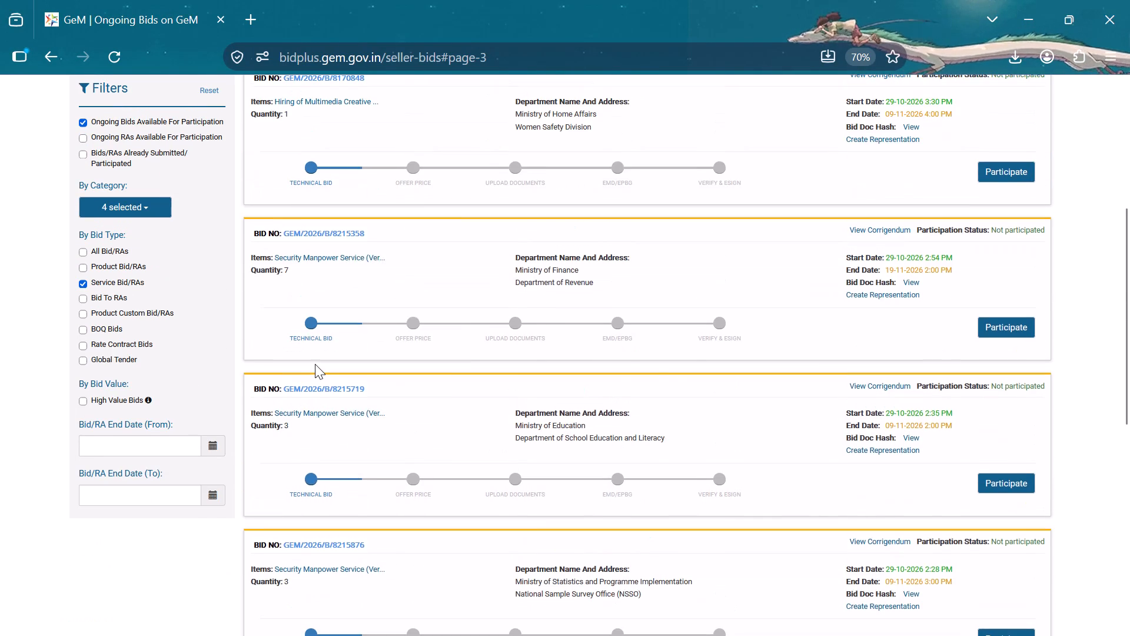
{"action": "scroll", "coordinate": [315, 364], "scroll_direction": "up", "scroll_amount": 1}
{"action": "scroll", "coordinate": [315, 364], "scroll_direction": "down", "scroll_amount": 5}
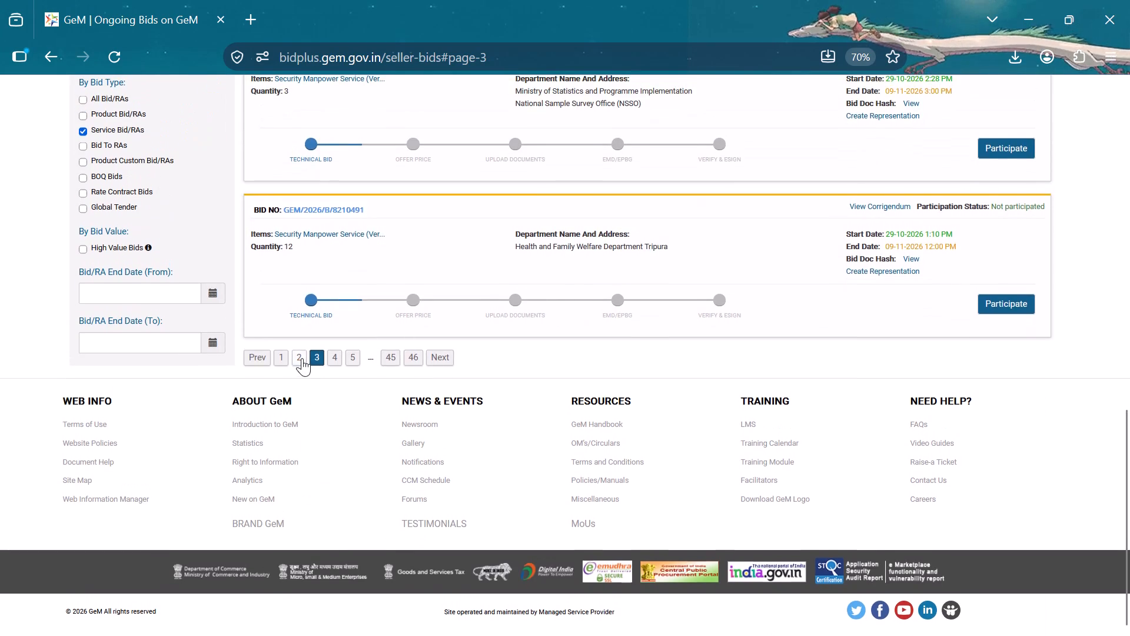
Go back to page 2 of the bid list and examine its security manpower bids.
{"action": "left_click", "coordinate": [302, 358]}
{"action": "scroll", "coordinate": [302, 358], "scroll_direction": "up", "scroll_amount": 1}
{"action": "scroll", "coordinate": [302, 358], "scroll_direction": "down", "scroll_amount": 2}
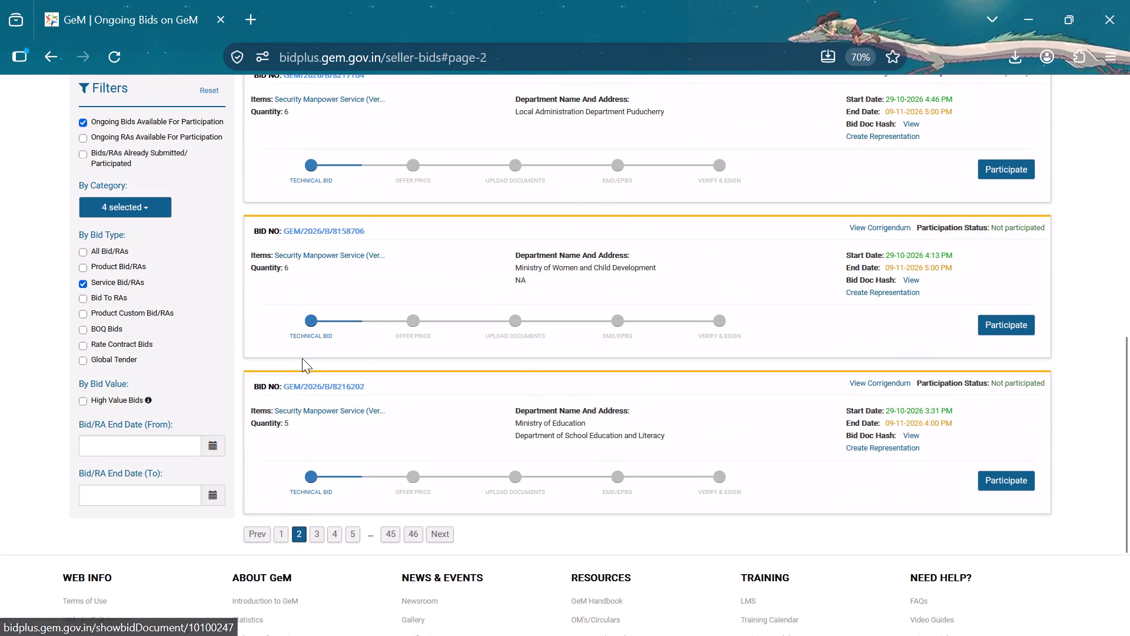
{"action": "left_click", "coordinate": [302, 358]}
{"action": "scroll", "coordinate": [302, 358], "scroll_direction": "up", "scroll_amount": 3}
{"action": "scroll", "coordinate": [302, 358], "scroll_direction": "down", "scroll_amount": 6}
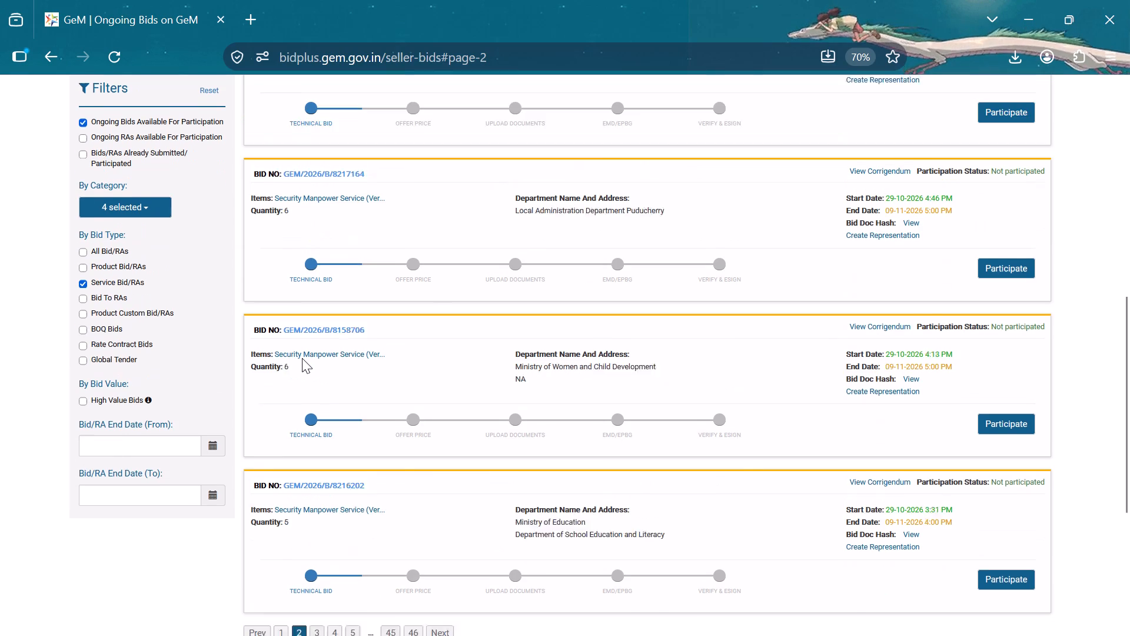
Return to page 1 of the bid list and download the document of the Department of Defence security manpower bid with quantity 16.
{"action": "left_click", "coordinate": [286, 357]}
{"action": "scroll", "coordinate": [286, 357], "scroll_direction": "up", "scroll_amount": 1}
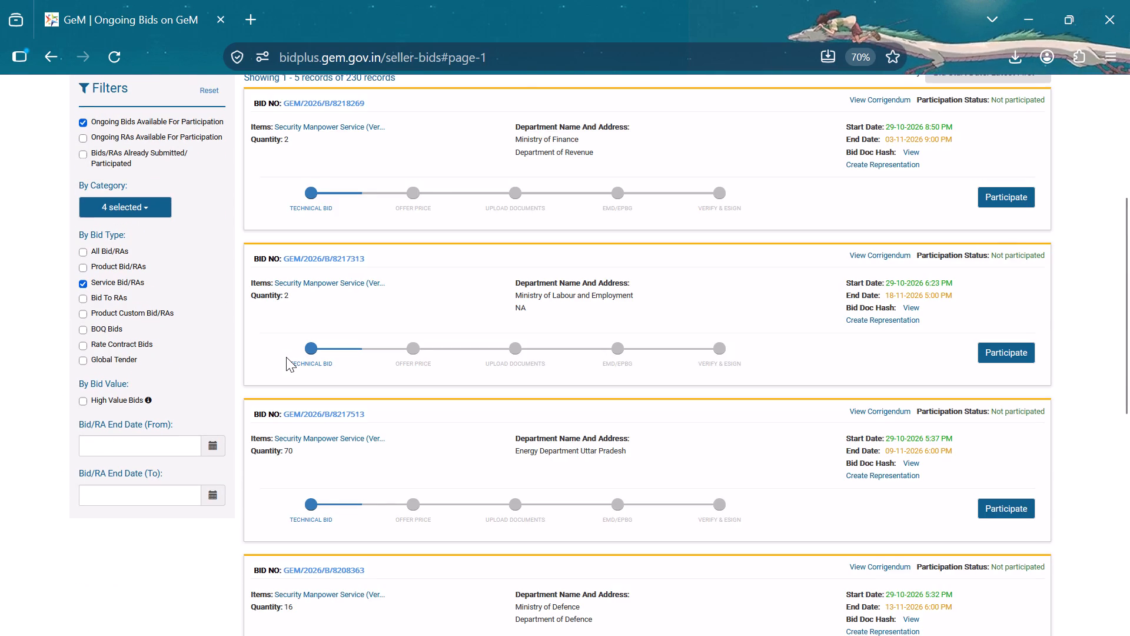
{"action": "scroll", "coordinate": [286, 357], "scroll_direction": "down", "scroll_amount": 2}
{"action": "scroll", "coordinate": [286, 357], "scroll_direction": "up", "scroll_amount": 1}
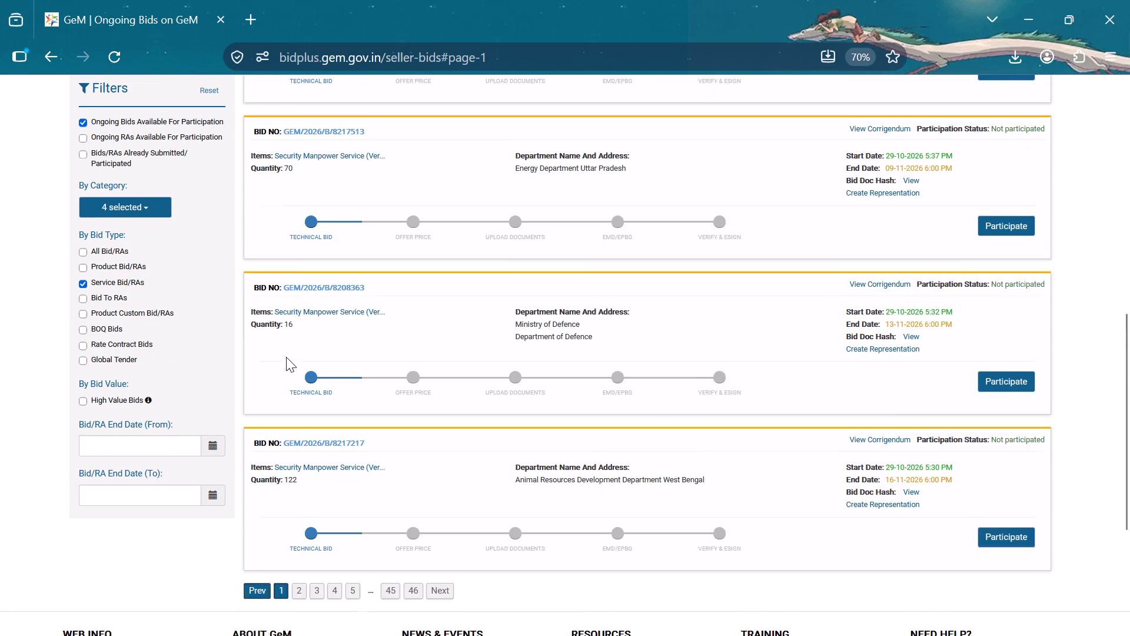
{"action": "scroll", "coordinate": [286, 357], "scroll_direction": "up", "scroll_amount": 1}
{"action": "left_click", "coordinate": [295, 365]}
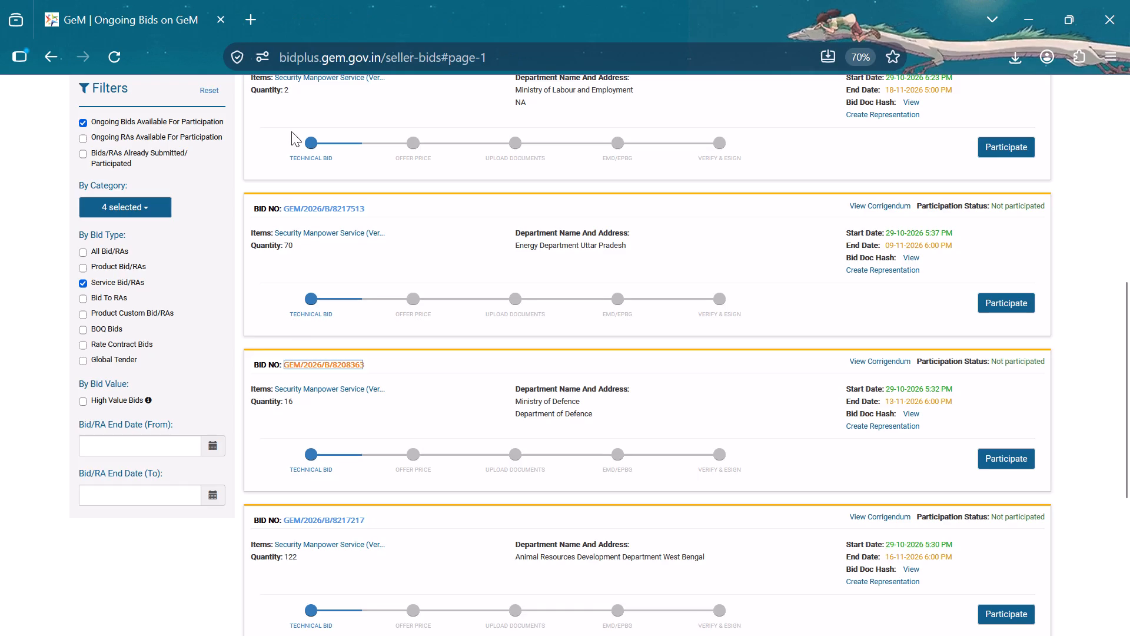
Examine the Department of Defence bid document's bid details and consignee requirements, and close its tab.
{"action": "left_click", "coordinate": [368, 445]}
{"action": "scroll", "coordinate": [368, 445], "scroll_direction": "down", "scroll_amount": 3}
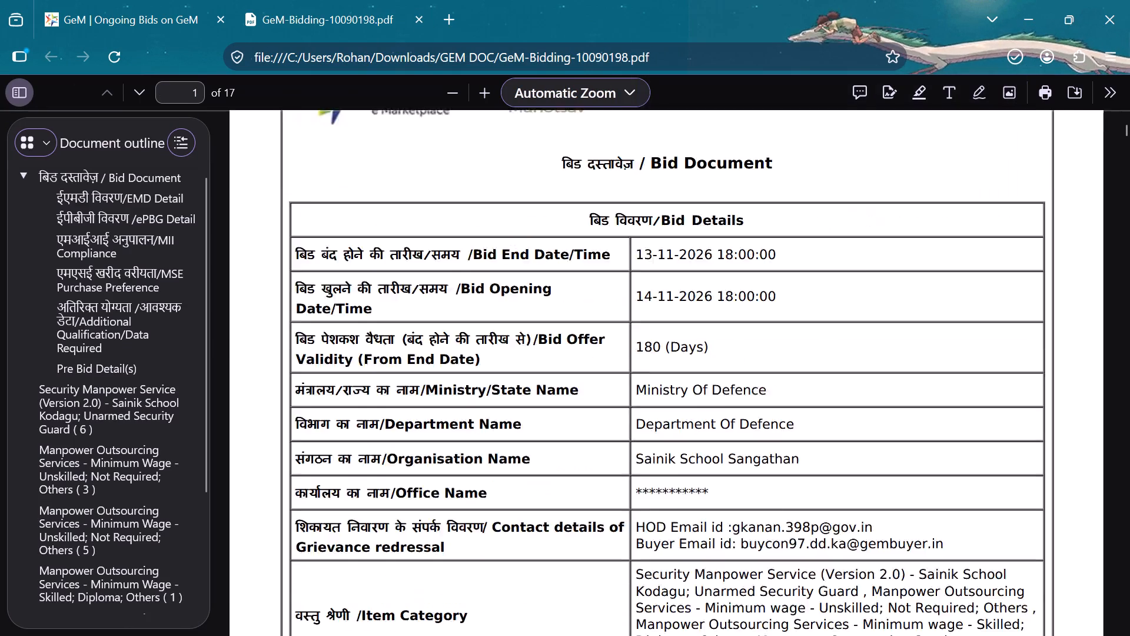
{"action": "scroll", "coordinate": [368, 445], "scroll_direction": "down", "scroll_amount": 20}
{"action": "scroll", "coordinate": [368, 445], "scroll_direction": "down", "scroll_amount": 20}
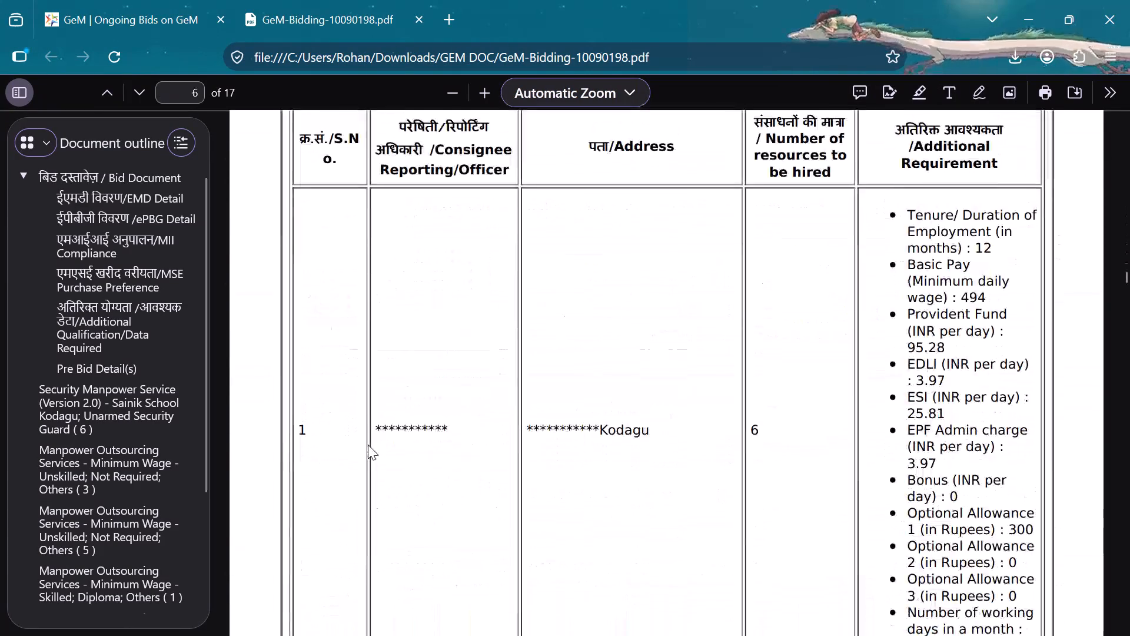
{"action": "left_click", "coordinate": [417, 16]}
In the category filter, replace Hiring Of Multimedia Creative with Manpower Outsourcing Services, Hiring Of Professionals, Healthcare Resource Outsourcing and Facility Management Service.
{"action": "scroll", "coordinate": [422, 243], "scroll_direction": "up", "scroll_amount": 1}
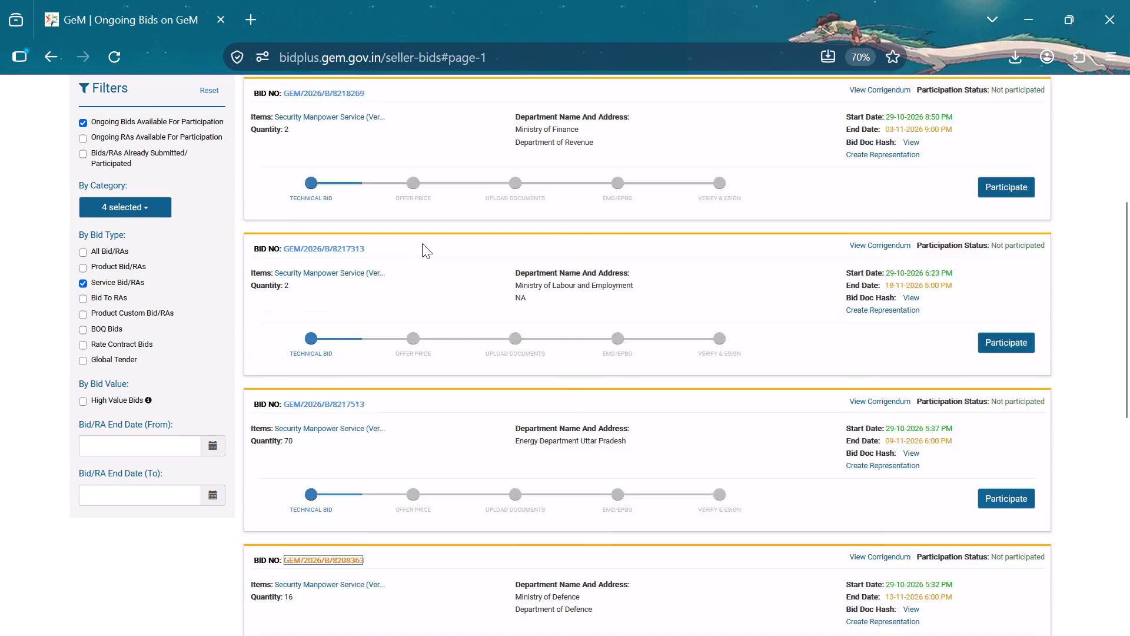
{"action": "scroll", "coordinate": [422, 243], "scroll_direction": "up", "scroll_amount": 1}
{"action": "scroll", "coordinate": [348, 294], "scroll_direction": "down", "scroll_amount": 7}
{"action": "scroll", "coordinate": [226, 289], "scroll_direction": "up", "scroll_amount": 3}
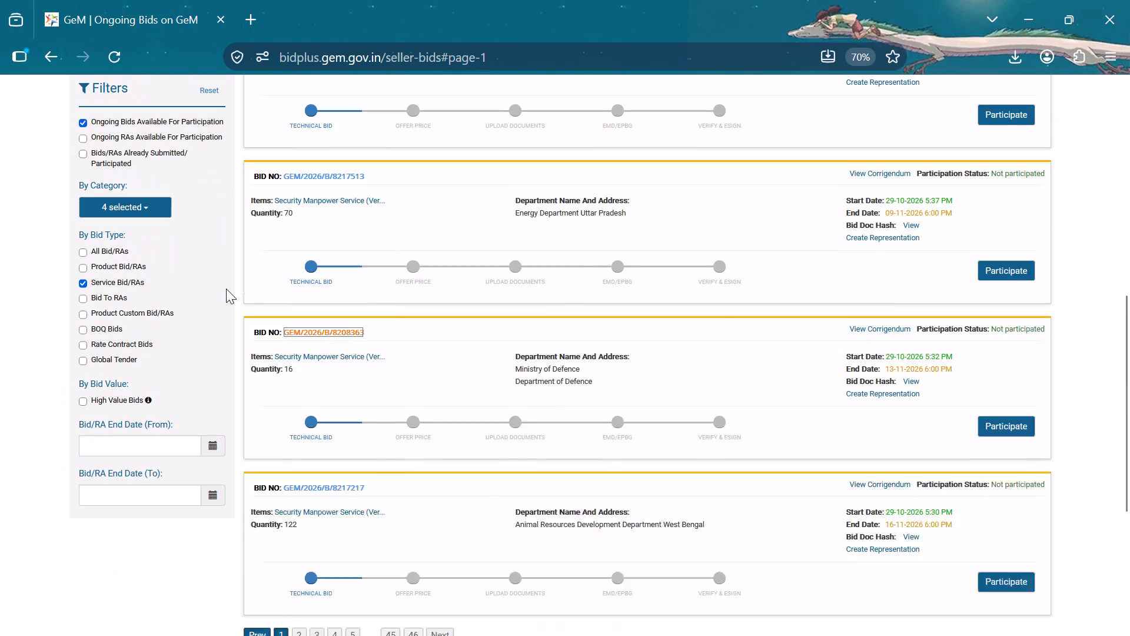
{"action": "left_click", "coordinate": [128, 197]}
{"action": "scroll", "coordinate": [128, 197], "scroll_direction": "up", "scroll_amount": 5}
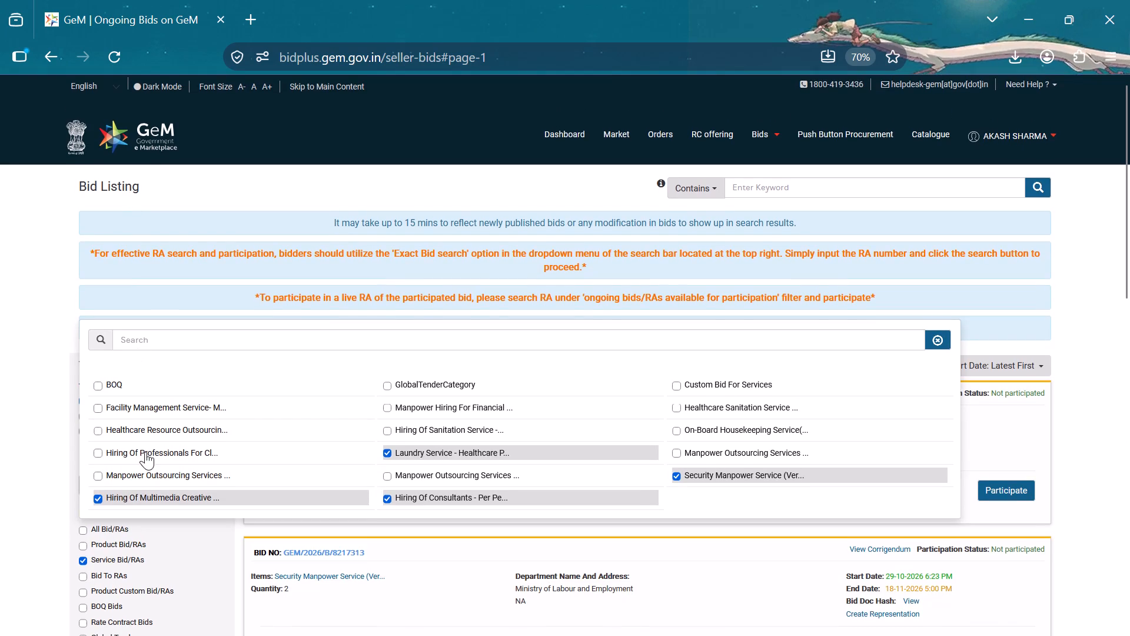
{"action": "left_click", "coordinate": [142, 491]}
{"action": "left_click", "coordinate": [145, 477]}
{"action": "left_click", "coordinate": [146, 455]}
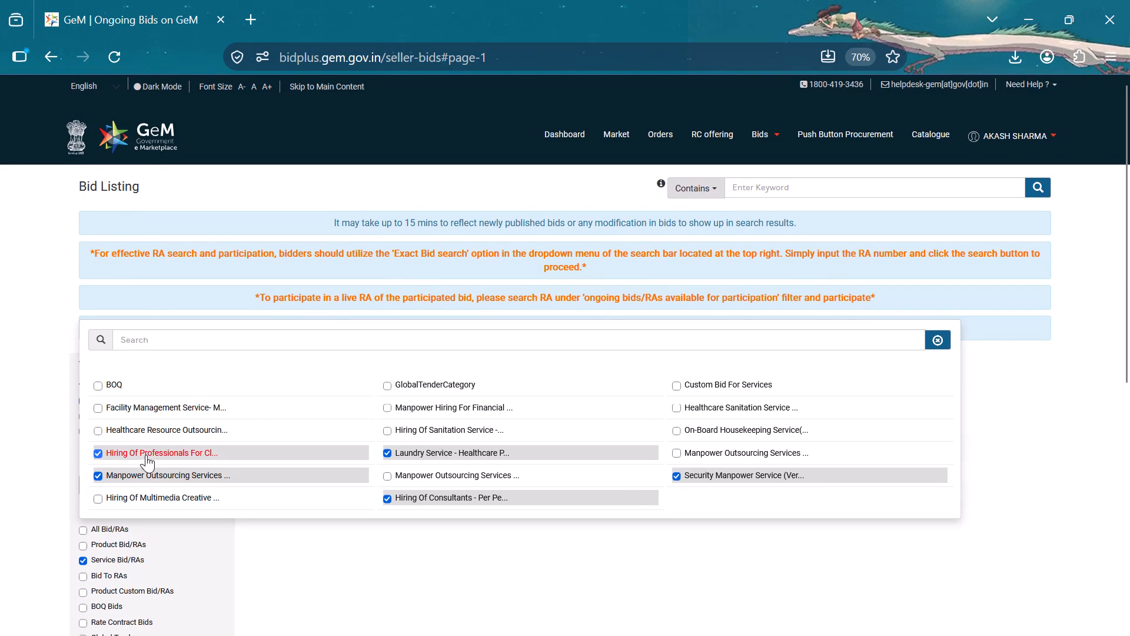
{"action": "left_click", "coordinate": [149, 432]}
{"action": "double_click", "coordinate": [154, 410]}
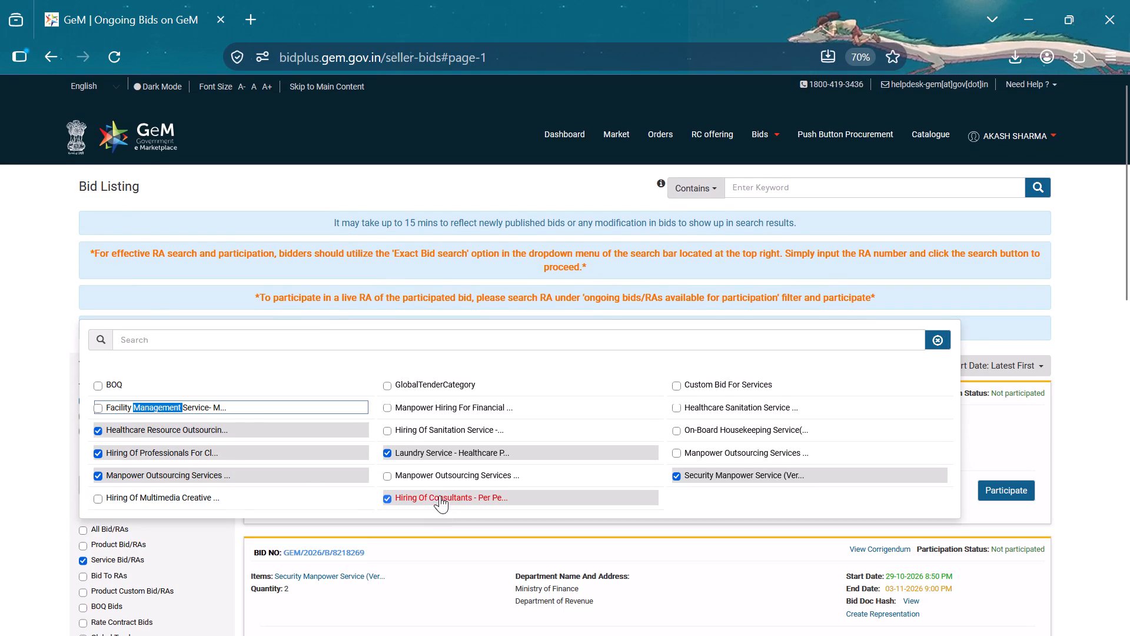
{"action": "left_click", "coordinate": [252, 406]}
Deselect the Hiring Of Consultants and Laundry Service categories and select the adjacent Manpower Outsourcing Services, Hiring Of Sanitation Service and Manpower Hiring For Financial.
{"action": "left_click", "coordinate": [414, 494]}
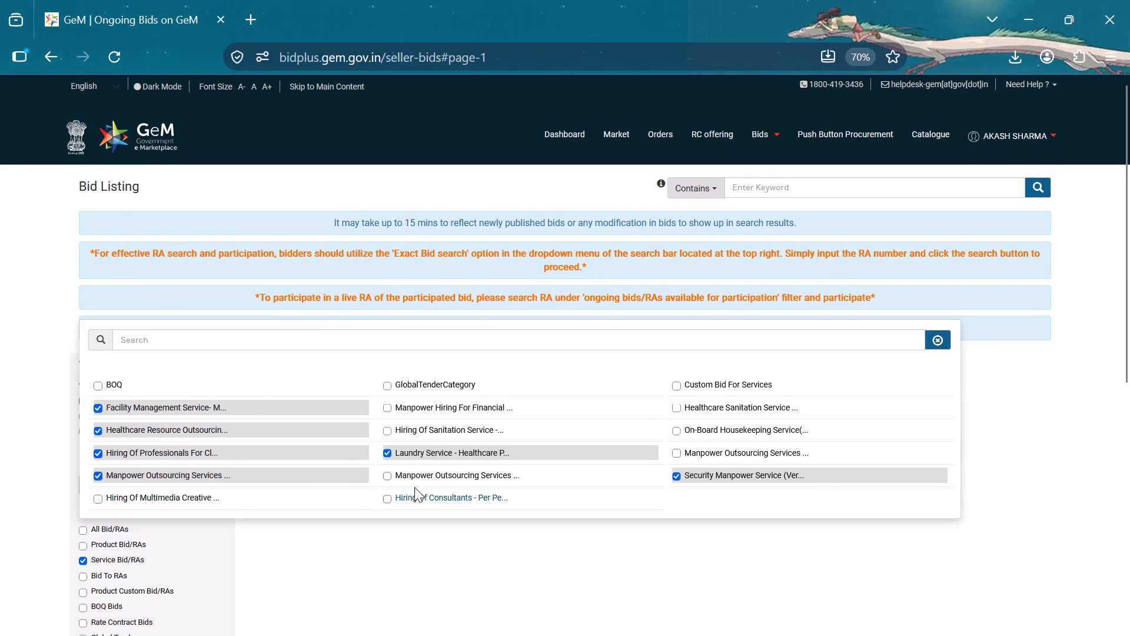
{"action": "left_click", "coordinate": [414, 472]}
{"action": "left_click", "coordinate": [417, 449]}
{"action": "left_click", "coordinate": [418, 426]}
{"action": "left_click", "coordinate": [421, 411]}
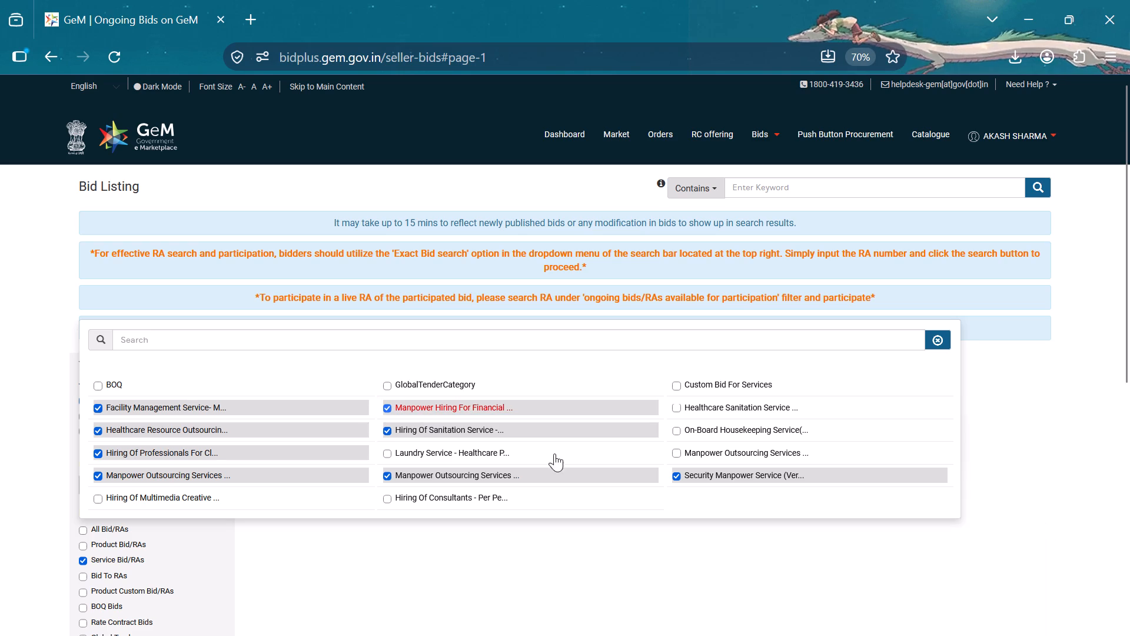
Replace the Security Manpower Service category with another Manpower Outsourcing Services entry, On-Board Housekeeping Service and Healthcare Sanitation Service, and close the category filter.
{"action": "left_click", "coordinate": [722, 477]}
{"action": "left_click", "coordinate": [726, 453]}
{"action": "left_click", "coordinate": [729, 433]}
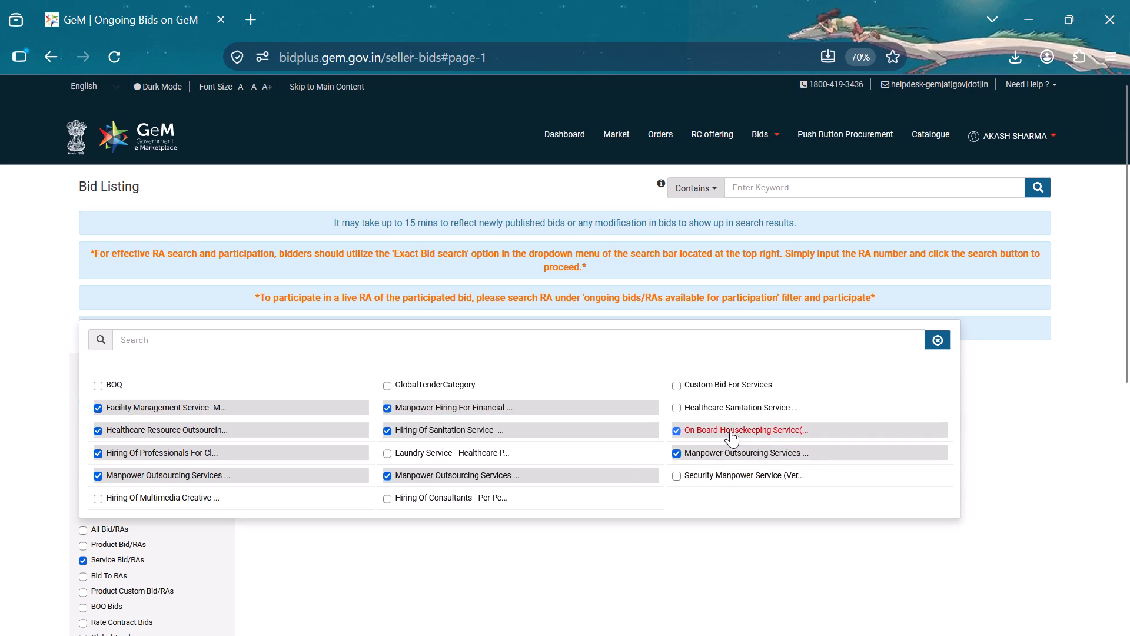
{"action": "left_click", "coordinate": [732, 412]}
{"action": "left_click", "coordinate": [672, 505]}
Sort the newly filtered bids by Bid Start Date: Latest First.
{"action": "scroll", "coordinate": [364, 428], "scroll_direction": "down", "scroll_amount": 8}
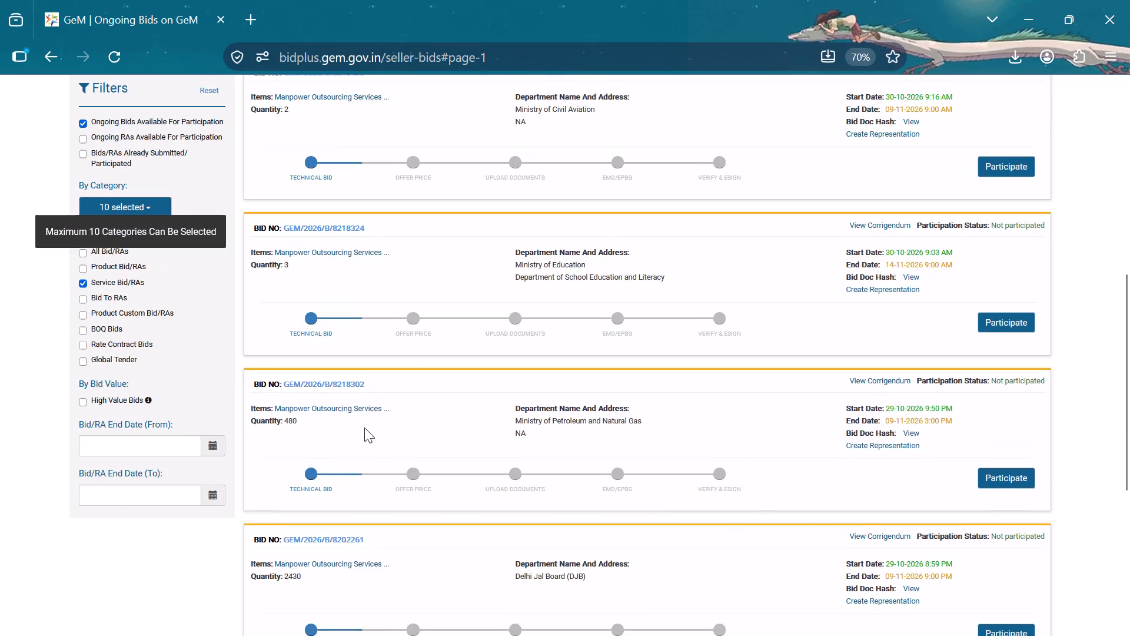
{"action": "scroll", "coordinate": [364, 428], "scroll_direction": "down", "scroll_amount": 2}
{"action": "scroll", "coordinate": [689, 323], "scroll_direction": "up", "scroll_amount": 8}
{"action": "left_click", "coordinate": [944, 368]}
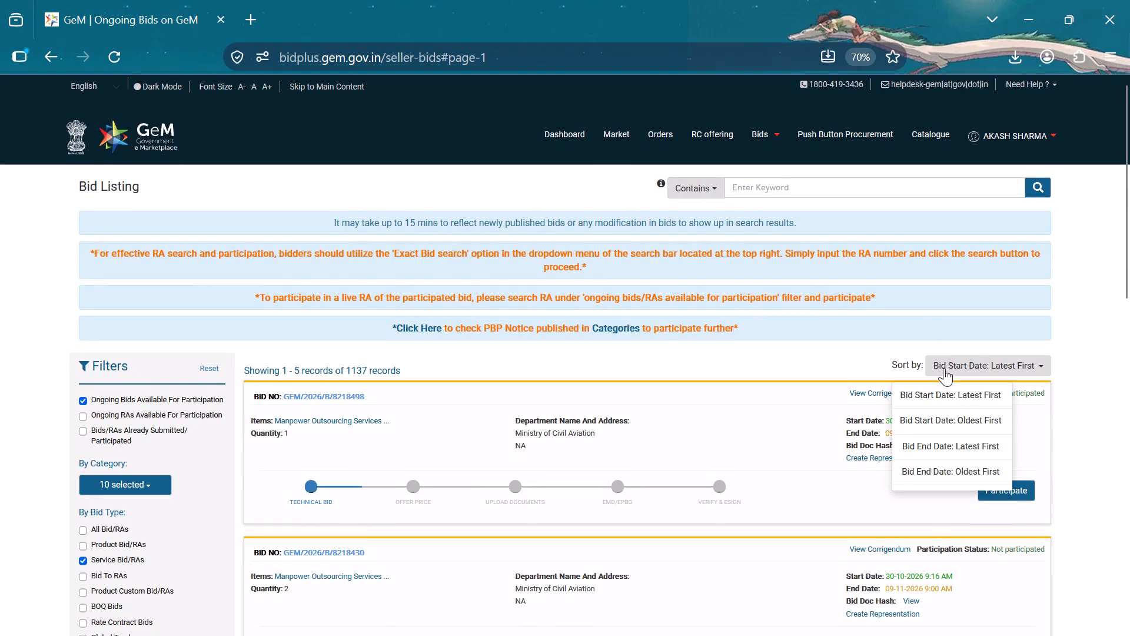
{"action": "left_click", "coordinate": [940, 388]}
Advance through the manpower outsourcing bid list to page 13, moving on from the most recently started bids.
{"action": "scroll", "coordinate": [635, 357], "scroll_direction": "down", "scroll_amount": 8}
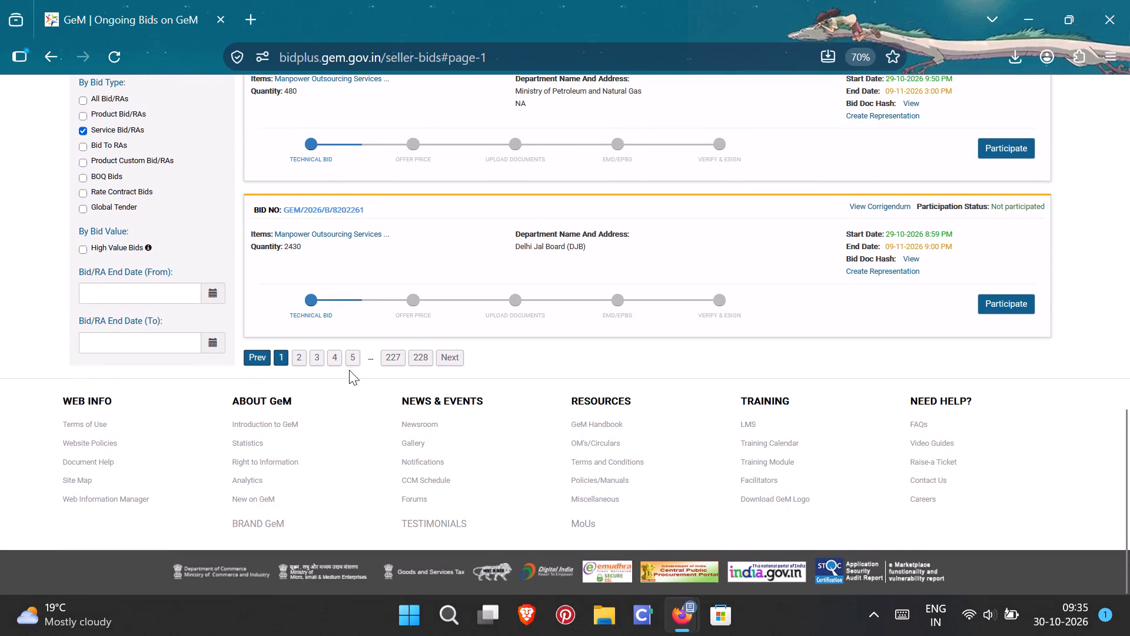
{"action": "left_click", "coordinate": [350, 359]}
{"action": "scroll", "coordinate": [350, 359], "scroll_direction": "down", "scroll_amount": 18}
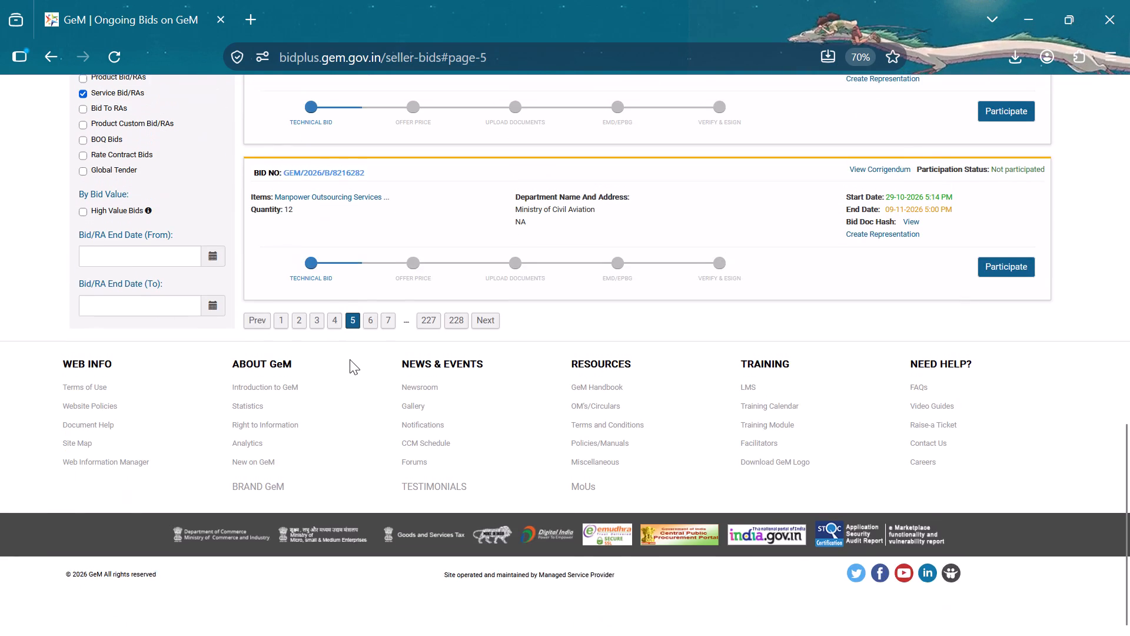
{"action": "left_click", "coordinate": [388, 361]}
{"action": "scroll", "coordinate": [388, 361], "scroll_direction": "down", "scroll_amount": 15}
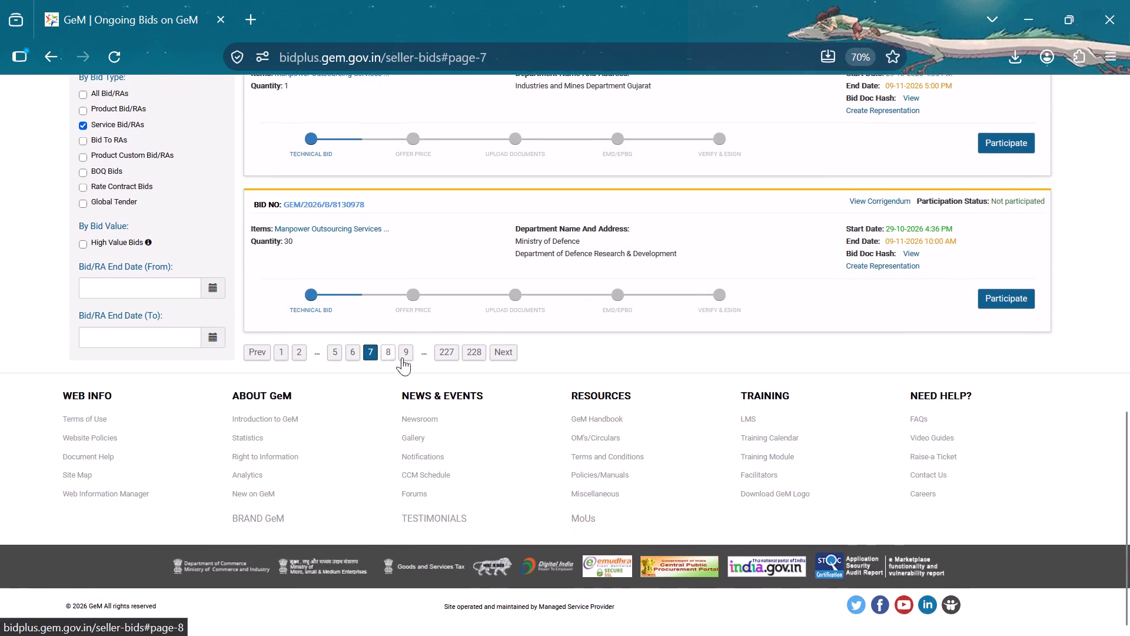
{"action": "left_click", "coordinate": [407, 356]}
{"action": "scroll", "coordinate": [407, 356], "scroll_direction": "down", "scroll_amount": 13}
{"action": "left_click", "coordinate": [414, 355]}
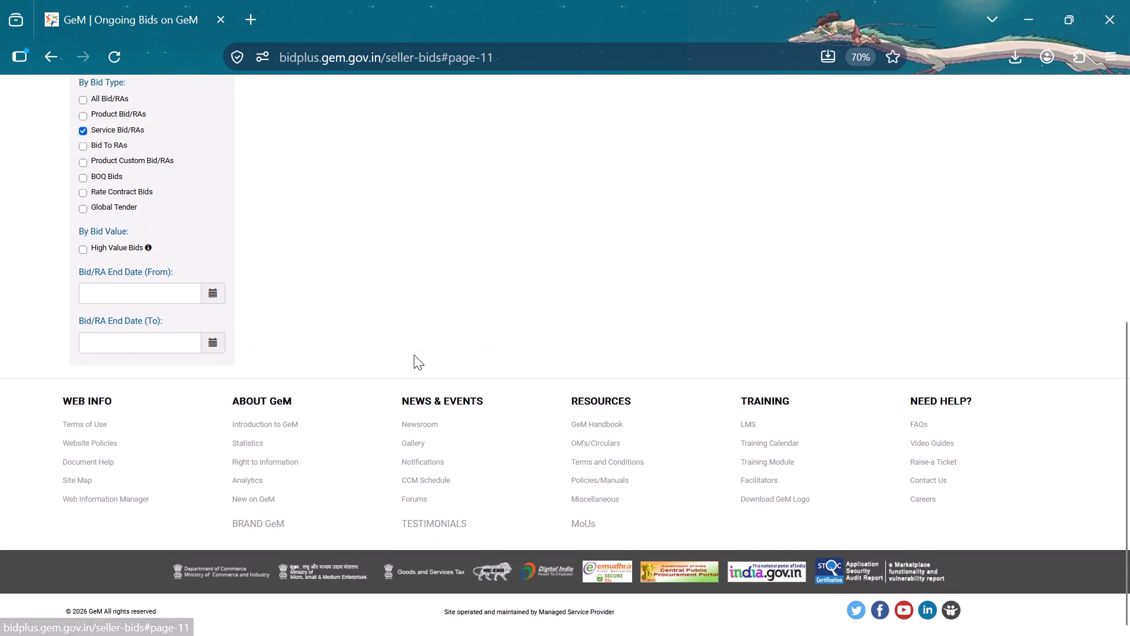
{"action": "scroll", "coordinate": [414, 355], "scroll_direction": "down", "scroll_amount": 16}
{"action": "left_click", "coordinate": [420, 355]}
{"action": "scroll", "coordinate": [420, 355], "scroll_direction": "down", "scroll_amount": 13}
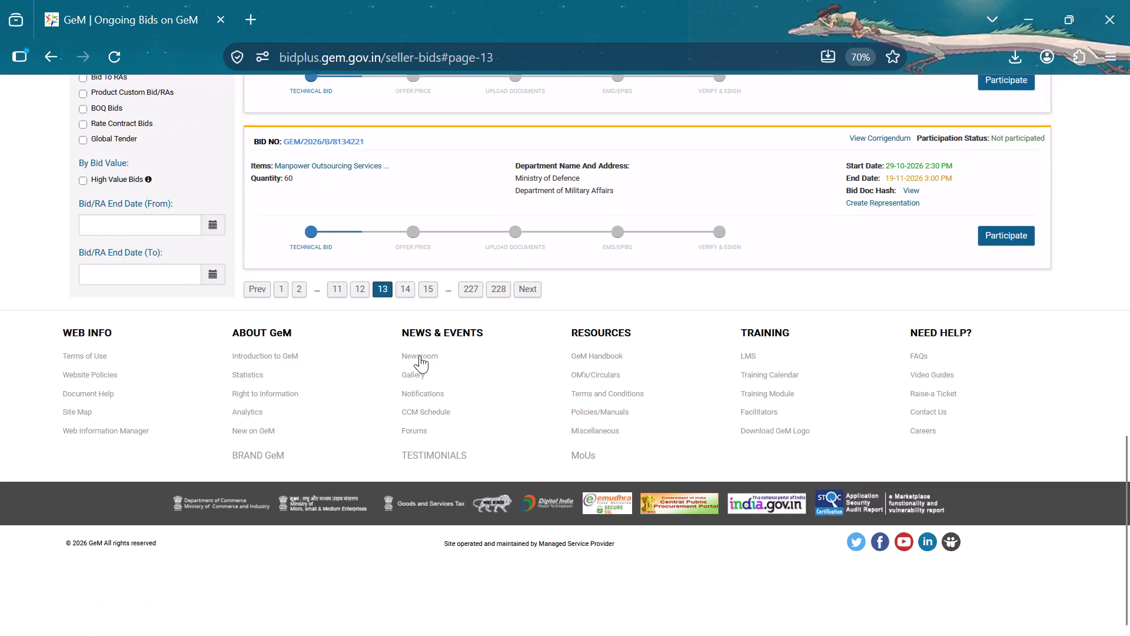
Advance through the manpower outsourcing bid list from page 13 to page 22.
{"action": "scroll", "coordinate": [420, 355], "scroll_direction": "down", "scroll_amount": 5}
{"action": "left_click", "coordinate": [428, 355]}
{"action": "scroll", "coordinate": [428, 355], "scroll_direction": "down", "scroll_amount": 12}
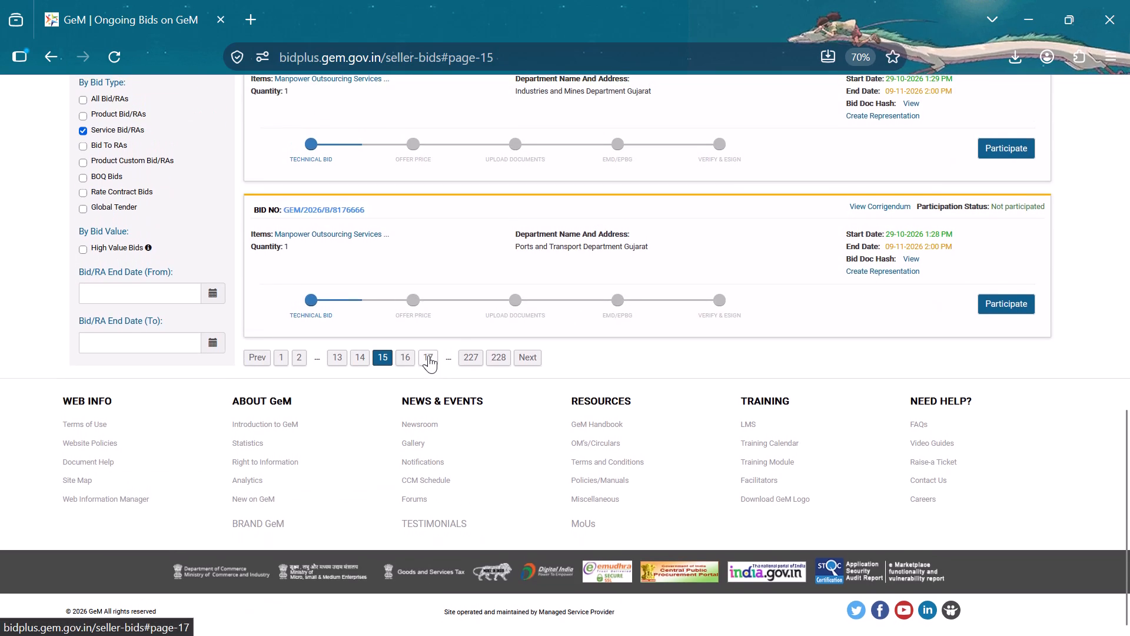
{"action": "left_click", "coordinate": [428, 355]}
{"action": "scroll", "coordinate": [428, 355], "scroll_direction": "down", "scroll_amount": 16}
{"action": "left_click", "coordinate": [428, 355]}
{"action": "scroll", "coordinate": [428, 355], "scroll_direction": "down", "scroll_amount": 7}
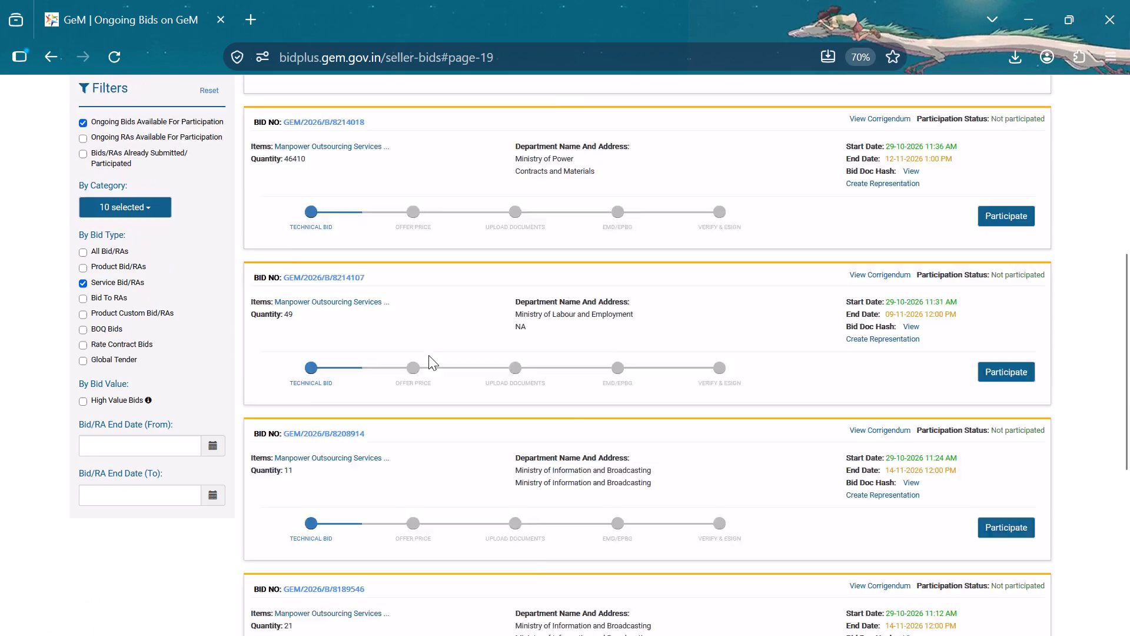
{"action": "scroll", "coordinate": [428, 355], "scroll_direction": "down", "scroll_amount": 7}
{"action": "left_click", "coordinate": [428, 355]}
{"action": "scroll", "coordinate": [428, 355], "scroll_direction": "down", "scroll_amount": 2}
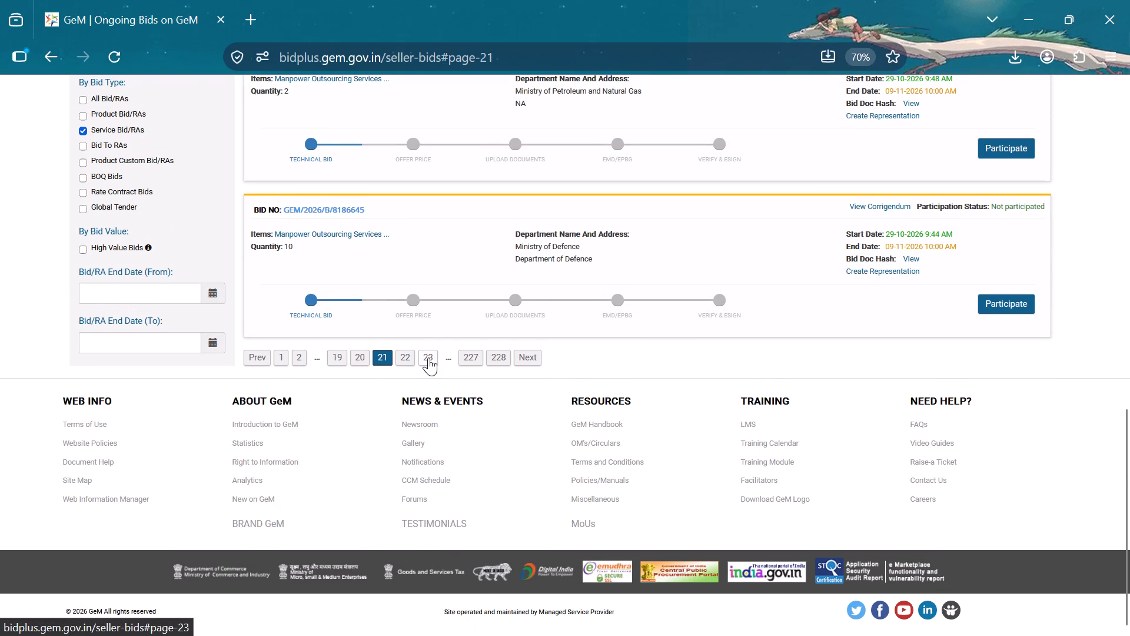
{"action": "scroll", "coordinate": [432, 358], "scroll_direction": "down", "scroll_amount": 1}
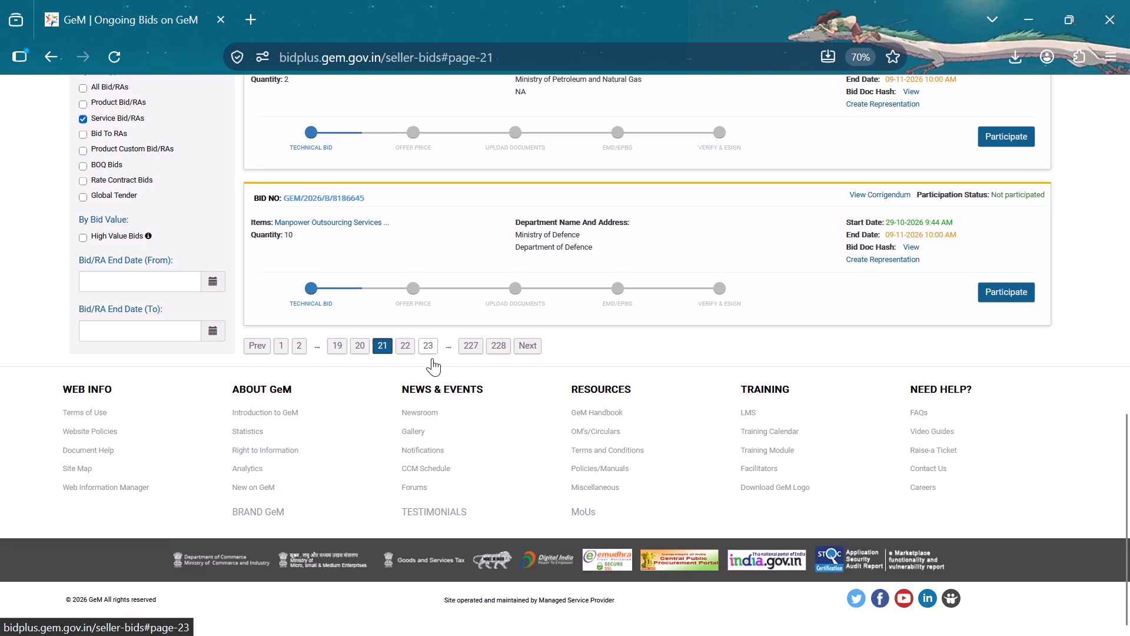
{"action": "scroll", "coordinate": [432, 358], "scroll_direction": "down", "scroll_amount": 1}
{"action": "left_click", "coordinate": [403, 359]}
Examine the bids on pages 22 and 23, comparing their departments, quantities and start dates.
{"action": "scroll", "coordinate": [403, 359], "scroll_direction": "up", "scroll_amount": 1}
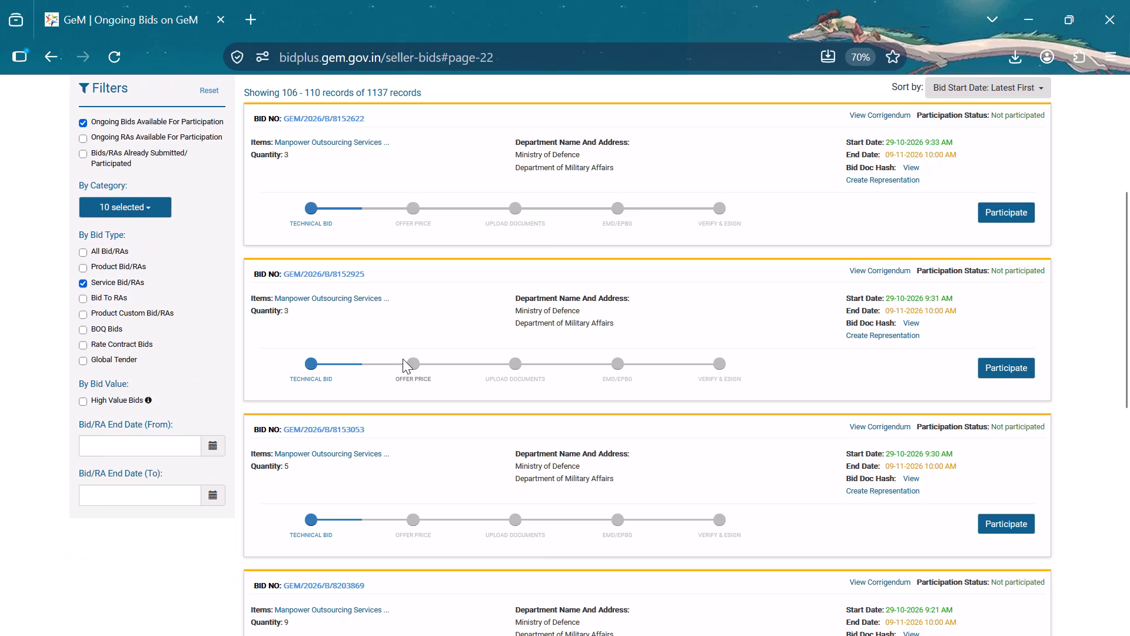
{"action": "scroll", "coordinate": [403, 359], "scroll_direction": "up", "scroll_amount": 1}
{"action": "scroll", "coordinate": [403, 359], "scroll_direction": "down", "scroll_amount": 3}
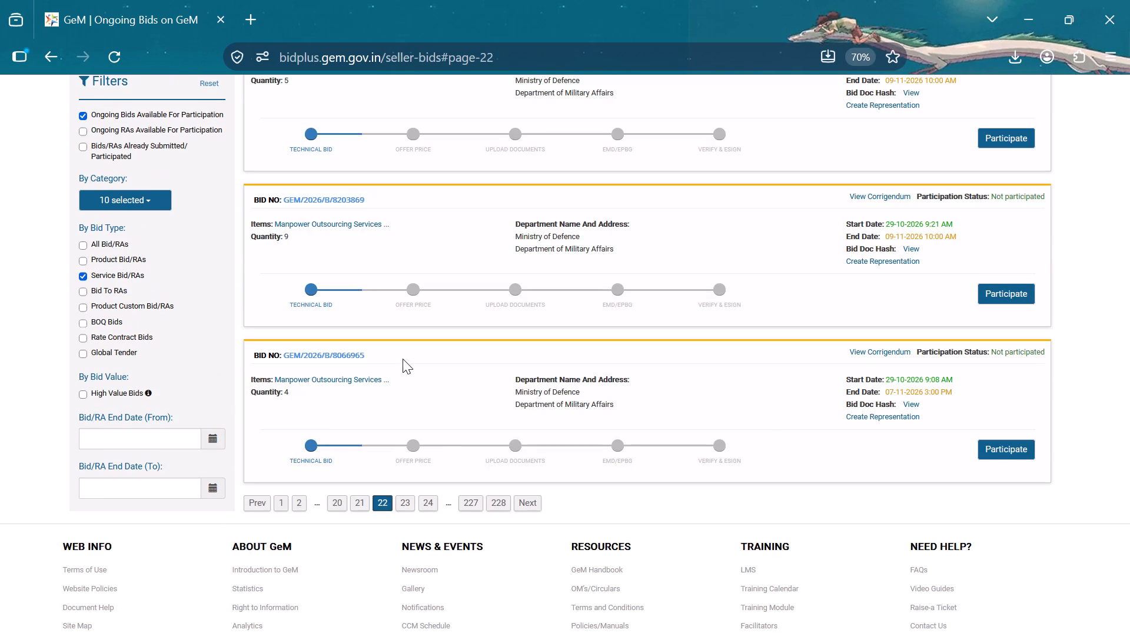
{"action": "scroll", "coordinate": [403, 359], "scroll_direction": "down", "scroll_amount": 2}
{"action": "left_click", "coordinate": [412, 360]}
{"action": "scroll", "coordinate": [412, 360], "scroll_direction": "up", "scroll_amount": 1}
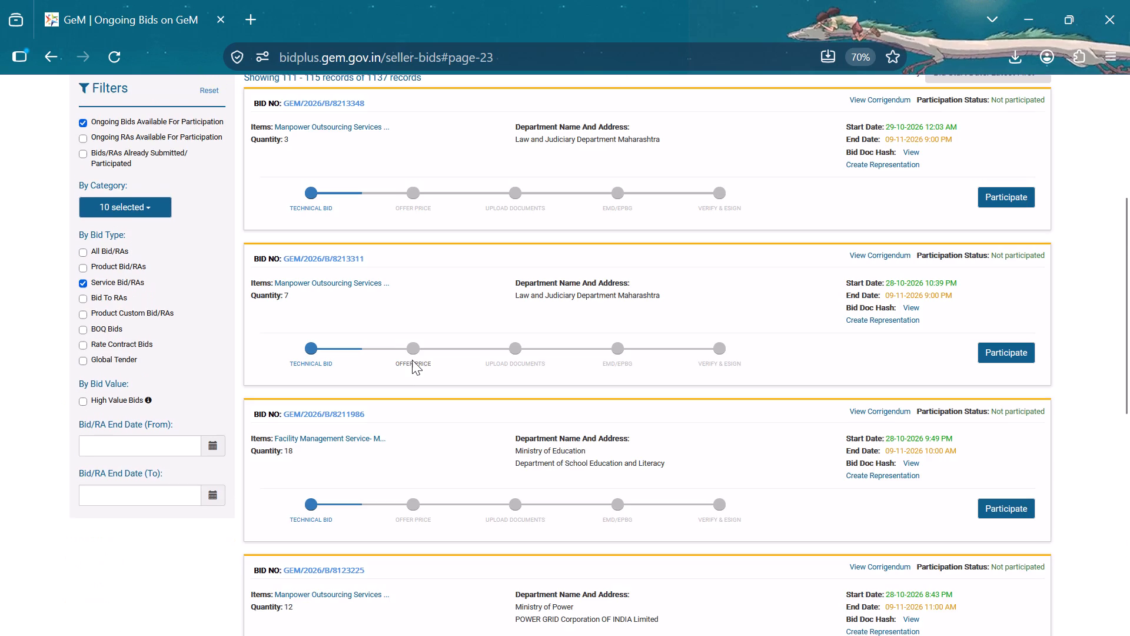
{"action": "scroll", "coordinate": [412, 360], "scroll_direction": "up", "scroll_amount": 1}
{"action": "scroll", "coordinate": [412, 360], "scroll_direction": "down", "scroll_amount": 2}
{"action": "scroll", "coordinate": [412, 360], "scroll_direction": "up", "scroll_amount": 1}
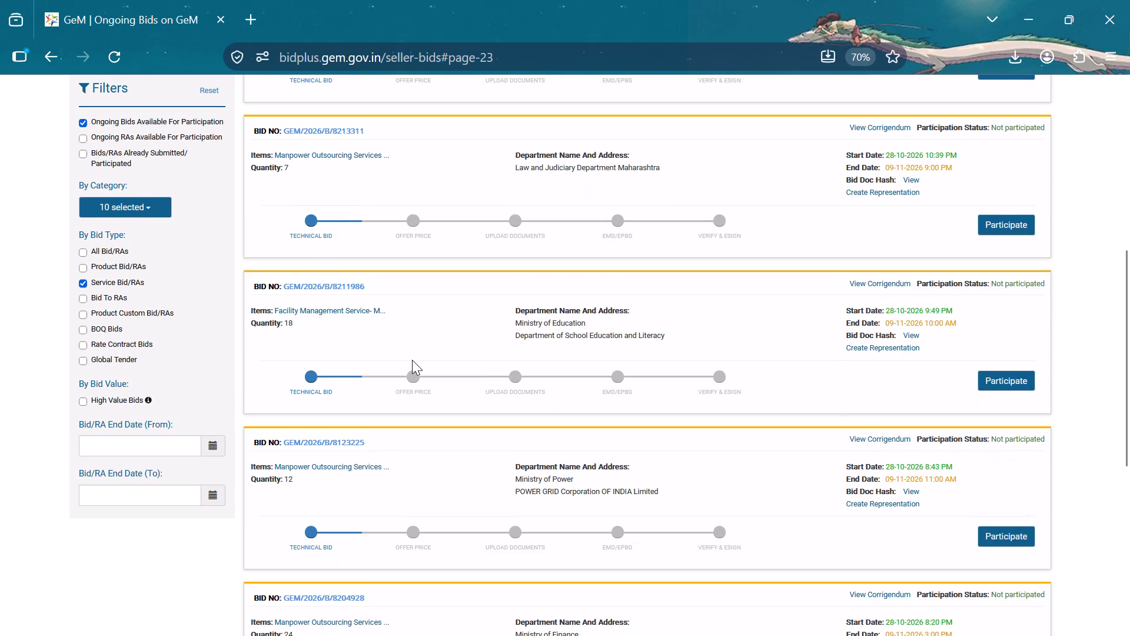
{"action": "scroll", "coordinate": [412, 360], "scroll_direction": "up", "scroll_amount": 2}
{"action": "scroll", "coordinate": [412, 360], "scroll_direction": "down", "scroll_amount": 7}
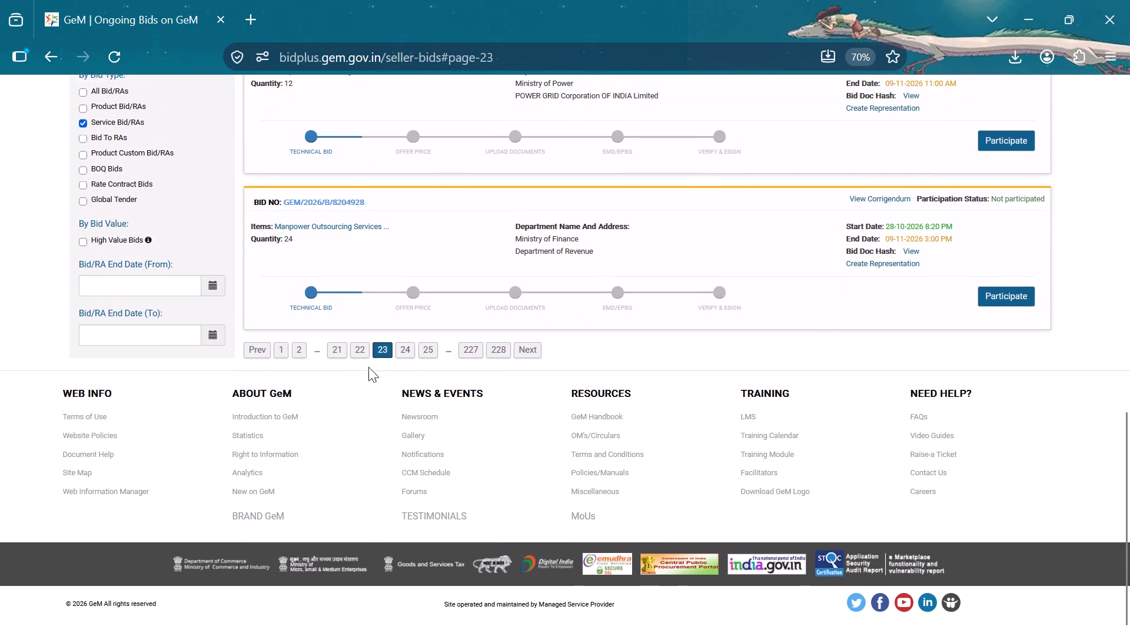
Return to page 22 of the bid list and download the document for bid GEM/2026/B/8203869.
{"action": "left_click", "coordinate": [365, 358]}
{"action": "scroll", "coordinate": [365, 358], "scroll_direction": "up", "scroll_amount": 1}
{"action": "scroll", "coordinate": [365, 358], "scroll_direction": "down", "scroll_amount": 2}
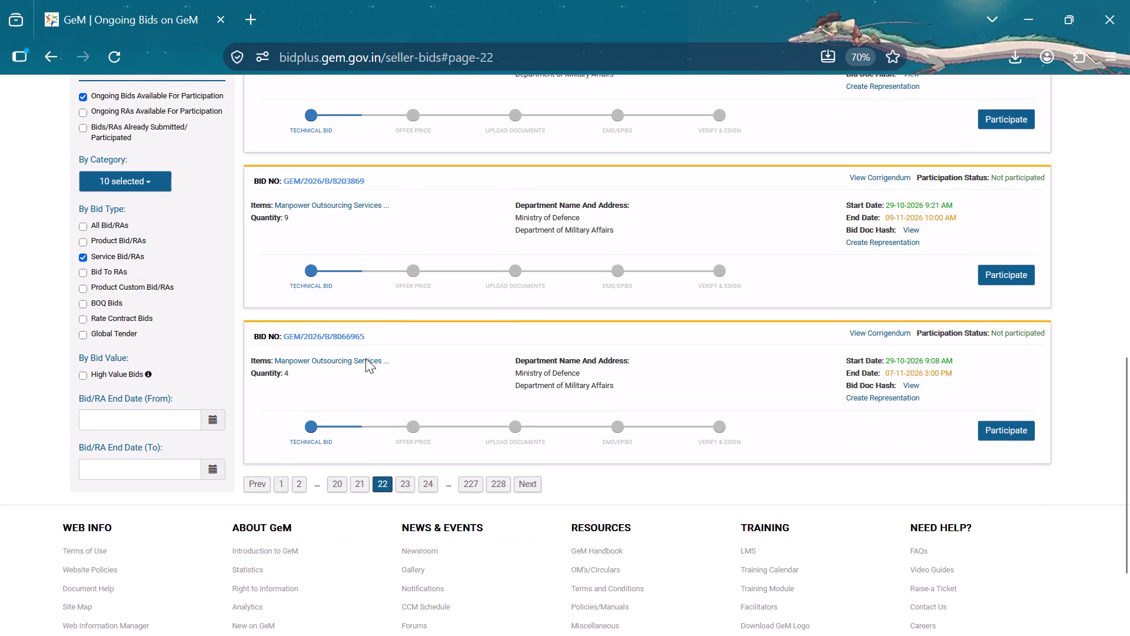
{"action": "scroll", "coordinate": [317, 284], "scroll_direction": "up", "scroll_amount": 2}
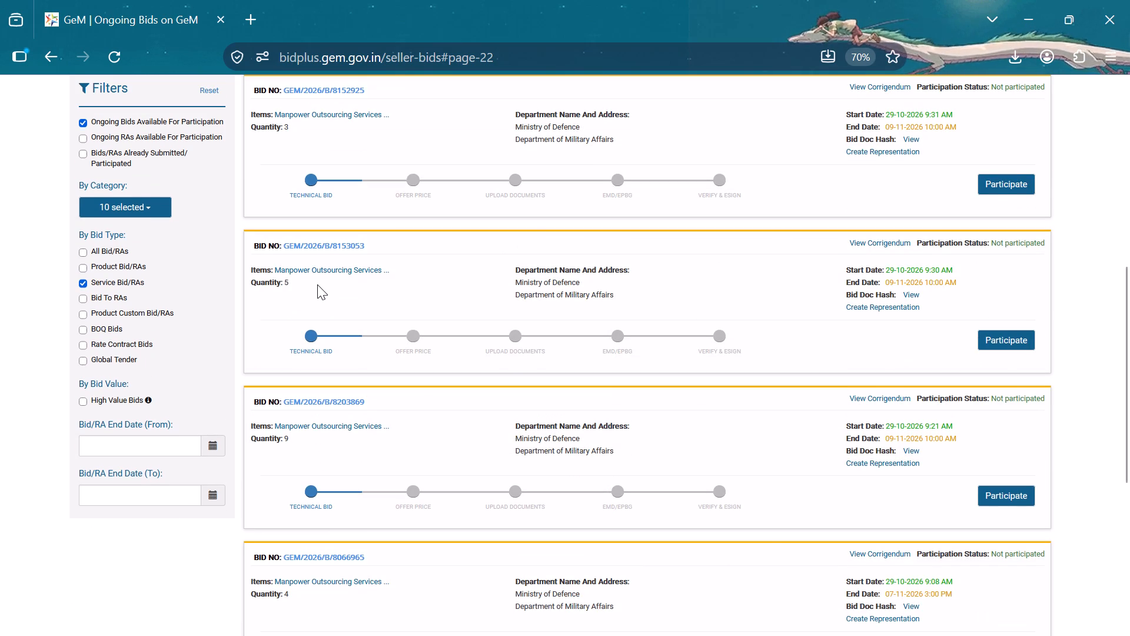
{"action": "scroll", "coordinate": [317, 284], "scroll_direction": "up", "scroll_amount": 1}
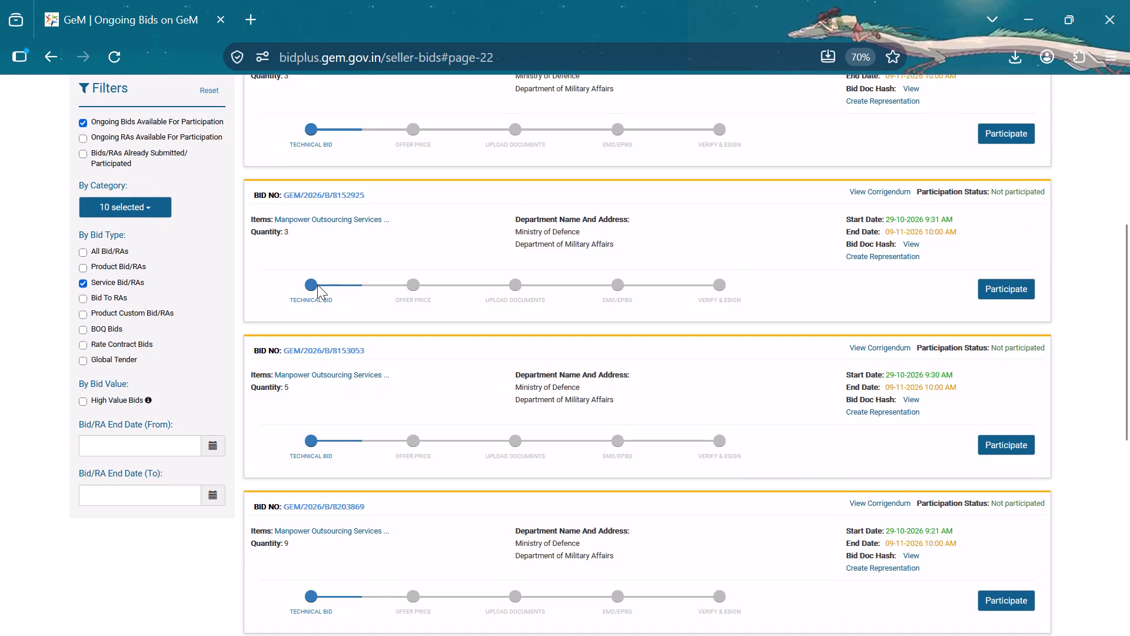
{"action": "scroll", "coordinate": [317, 284], "scroll_direction": "up", "scroll_amount": 1}
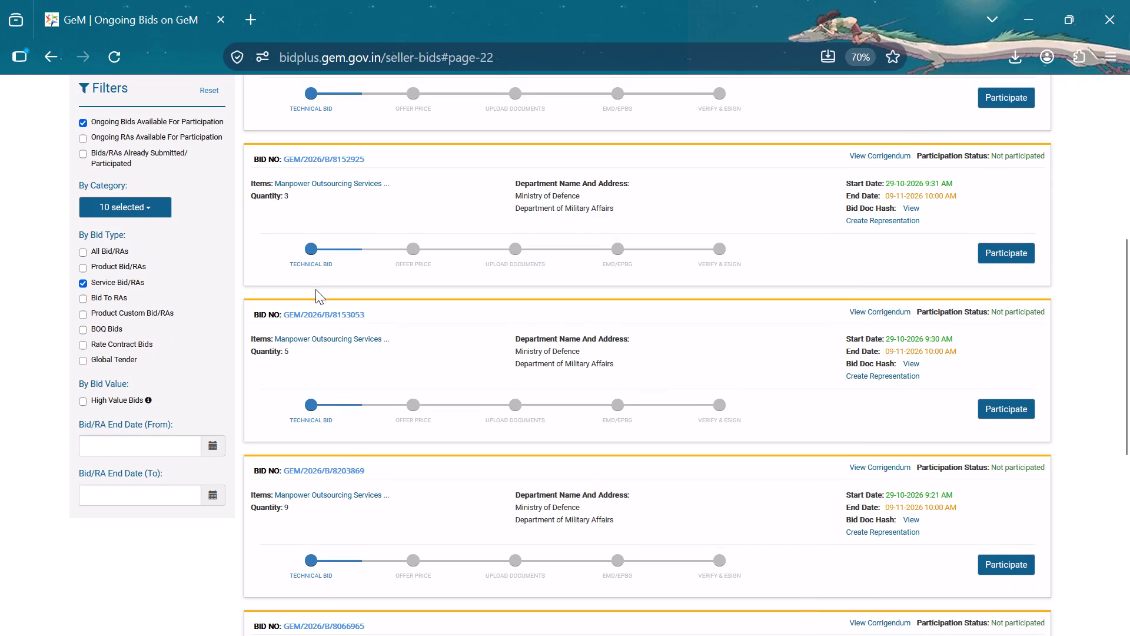
{"action": "scroll", "coordinate": [315, 289], "scroll_direction": "down", "scroll_amount": 1}
{"action": "left_click", "coordinate": [311, 341]}
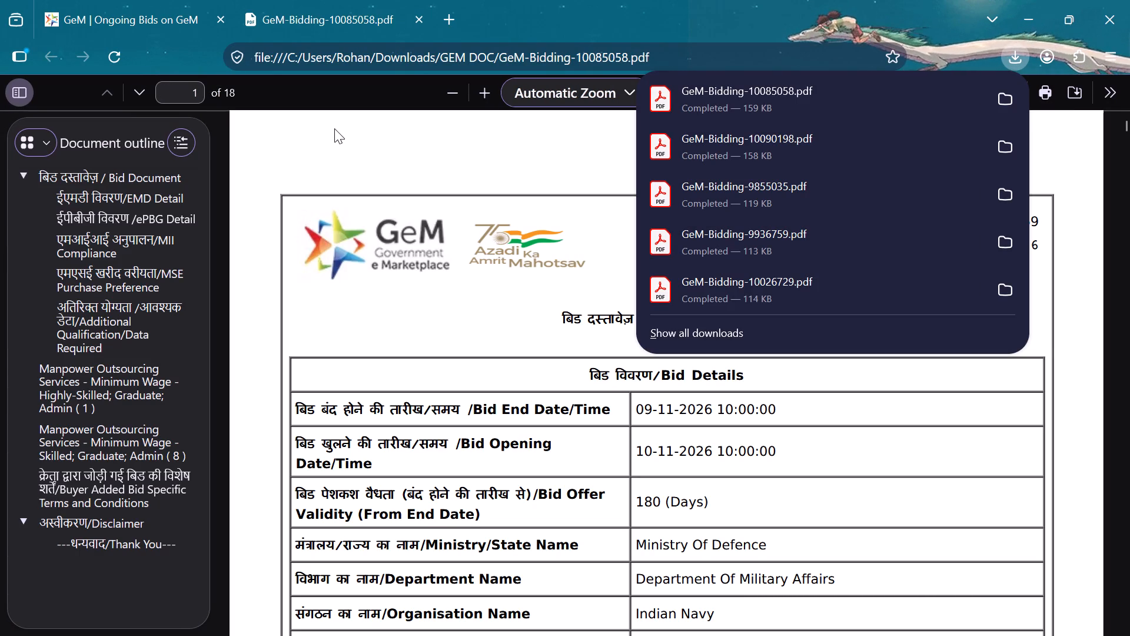
Review the downloaded bid document's EMD and ePBG details, bidder conditions and technical specifications.
{"action": "left_click", "coordinate": [388, 169]}
{"action": "scroll", "coordinate": [494, 263], "scroll_direction": "down", "scroll_amount": 20}
{"action": "scroll", "coordinate": [494, 263], "scroll_direction": "down", "scroll_amount": 3}
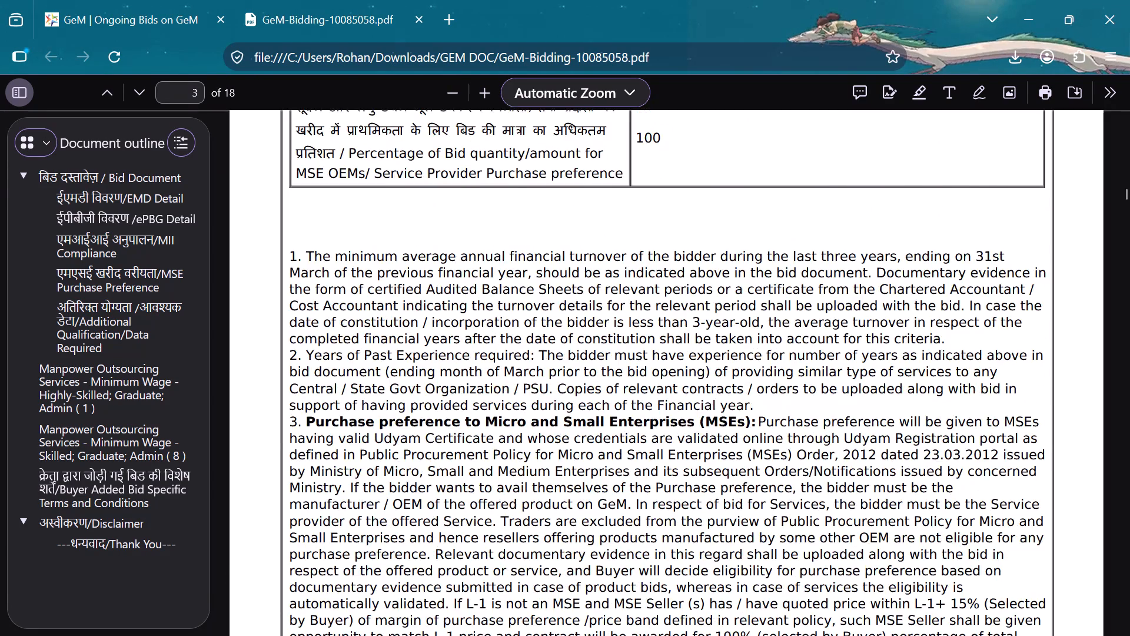
{"action": "scroll", "coordinate": [525, 309], "scroll_direction": "down", "scroll_amount": 10}
{"action": "scroll", "coordinate": [525, 309], "scroll_direction": "up", "scroll_amount": 19}
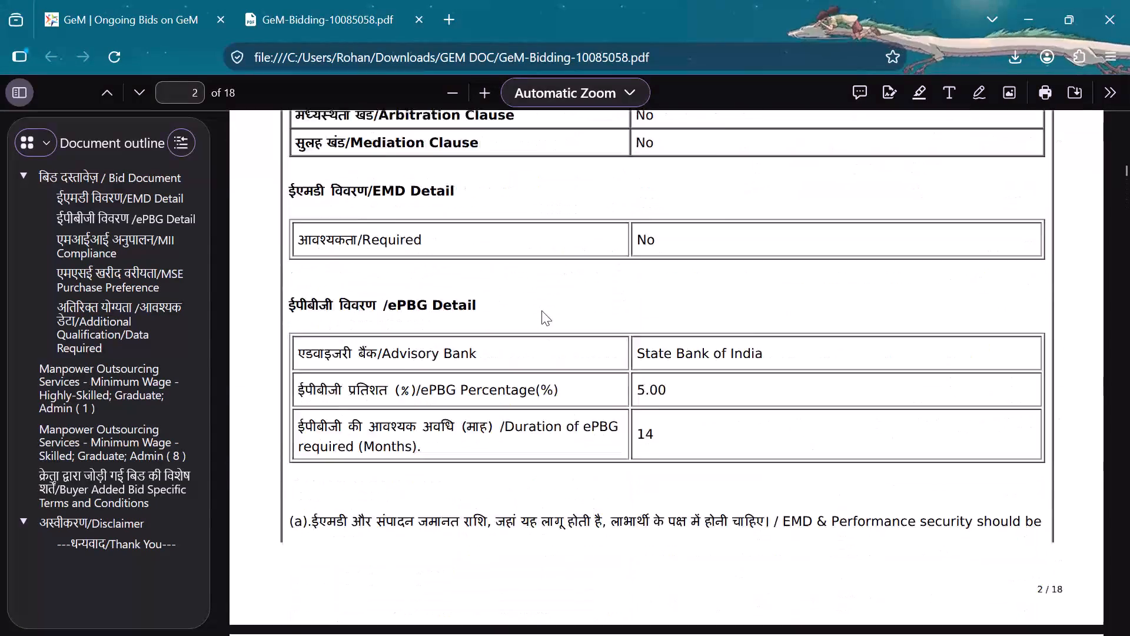
{"action": "scroll", "coordinate": [541, 310], "scroll_direction": "down", "scroll_amount": 12}
{"action": "scroll", "coordinate": [541, 310], "scroll_direction": "up", "scroll_amount": 2}
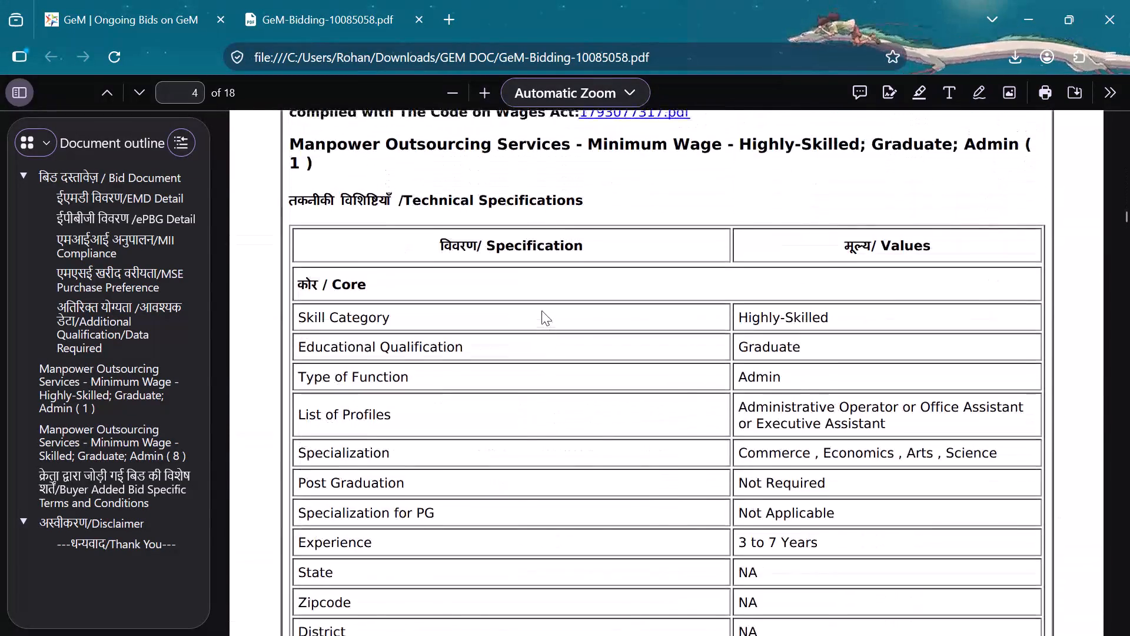
{"action": "scroll", "coordinate": [530, 413], "scroll_direction": "up", "scroll_amount": 1}
View the bid's Scope of work & Job description attachment, 1793077306.pdf, and return to the bid document.
{"action": "left_click", "coordinate": [549, 231]}
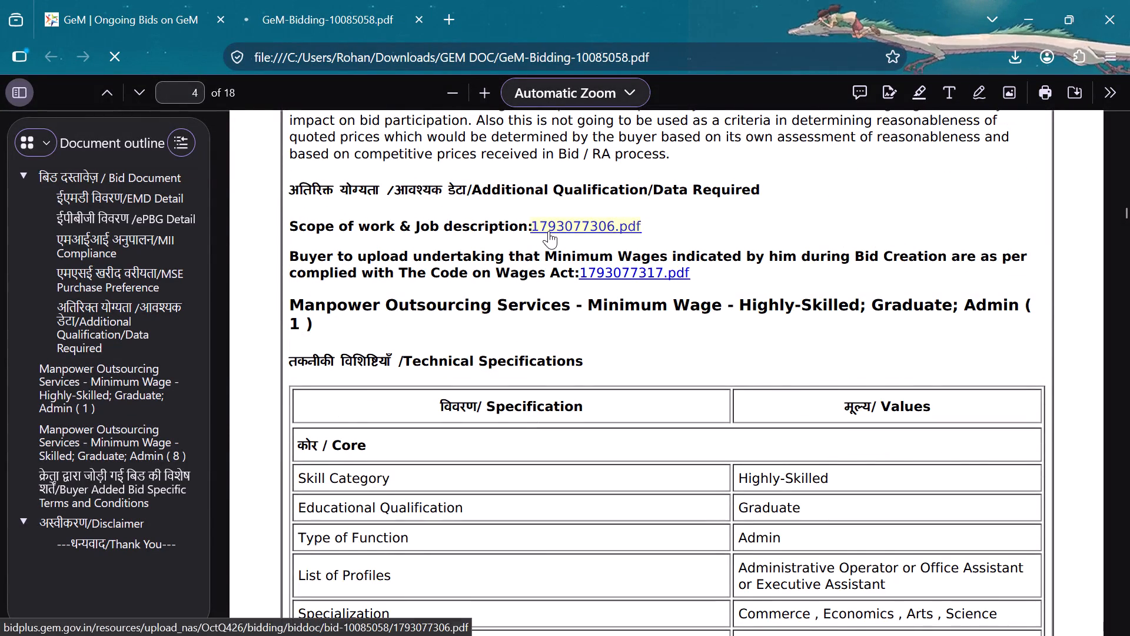
{"action": "left_click", "coordinate": [490, 332]}
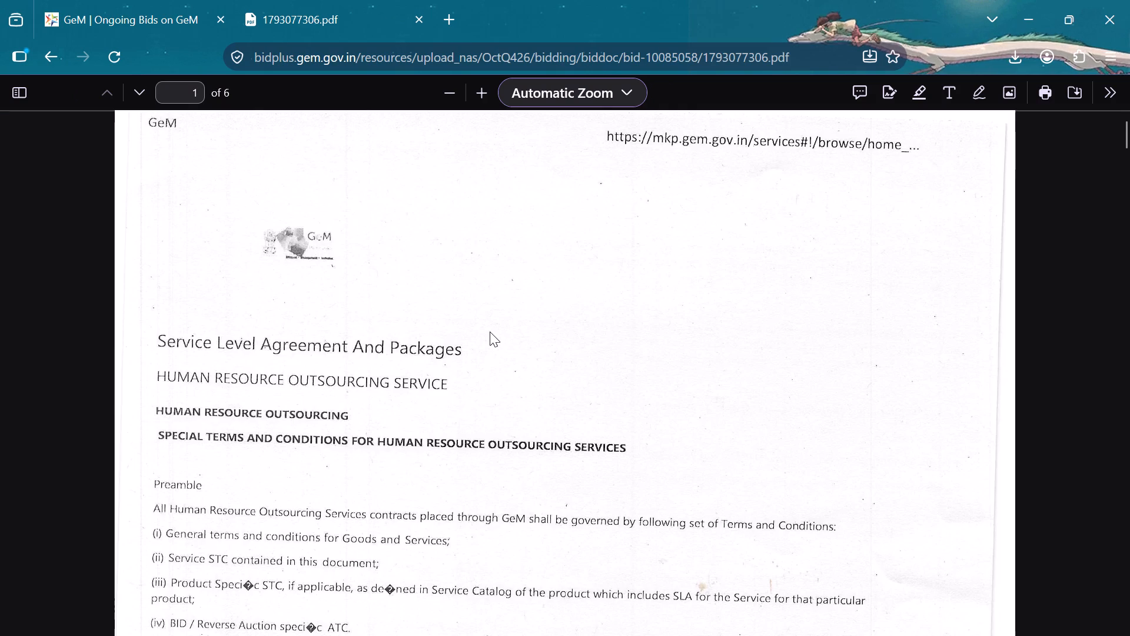
{"action": "scroll", "coordinate": [490, 332], "scroll_direction": "down", "scroll_amount": 1}
{"action": "left_click", "coordinate": [51, 57]}
Check the bid document's wage details and Buyer Added Bid Specific Terms and Conditions, then close the document.
{"action": "scroll", "coordinate": [390, 308], "scroll_direction": "down", "scroll_amount": 10}
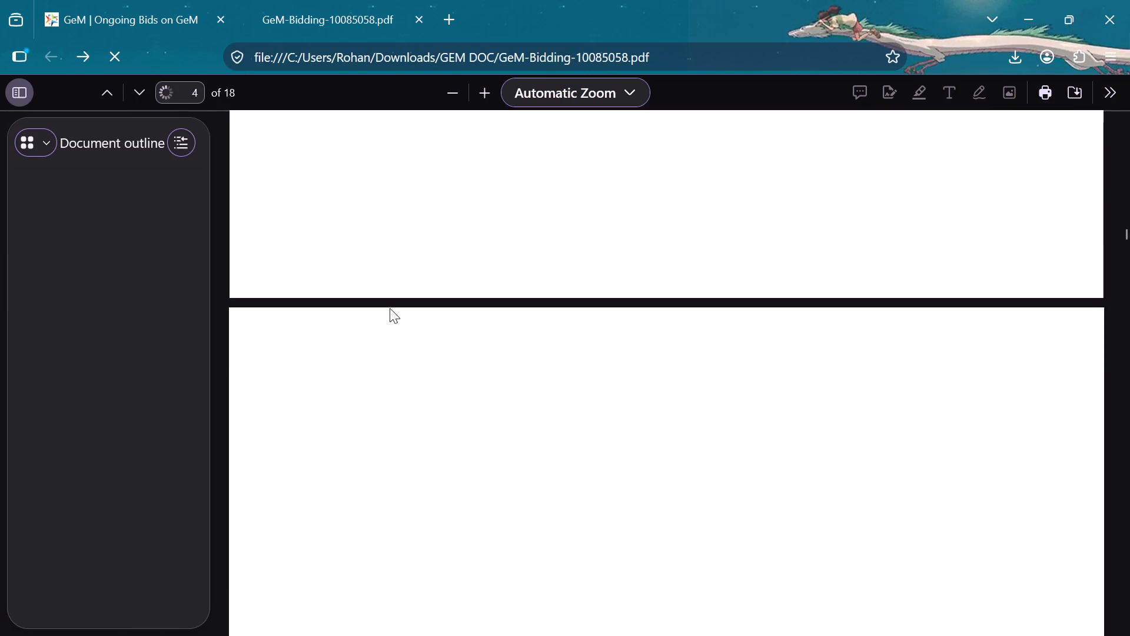
{"action": "scroll", "coordinate": [390, 308], "scroll_direction": "down", "scroll_amount": 20}
{"action": "scroll", "coordinate": [390, 308], "scroll_direction": "down", "scroll_amount": 4}
{"action": "scroll", "coordinate": [390, 308], "scroll_direction": "up", "scroll_amount": 7}
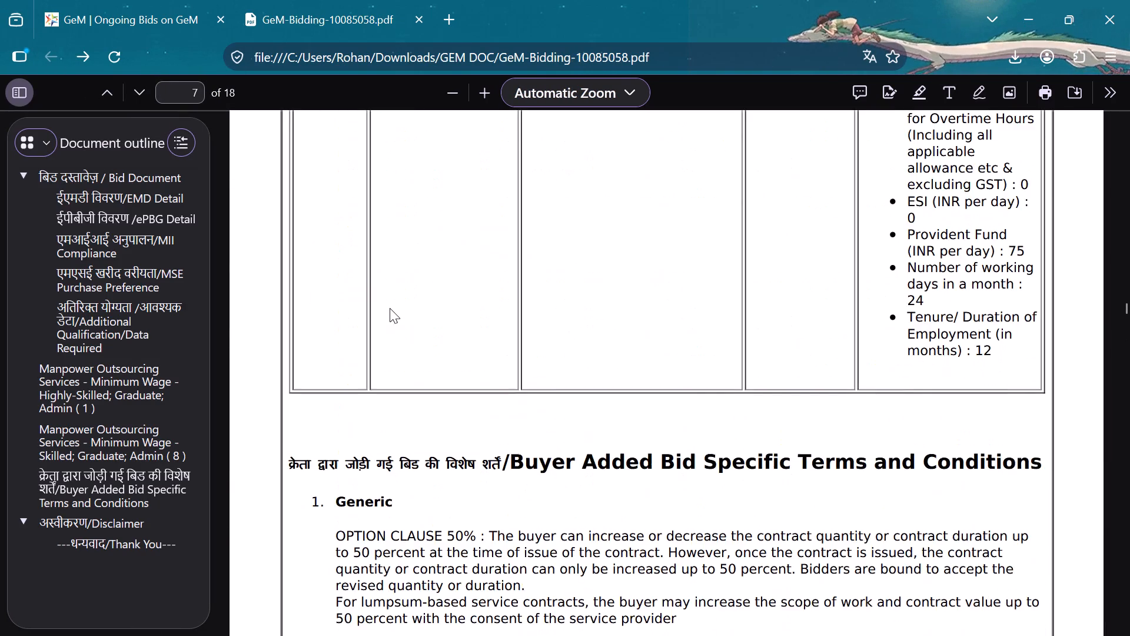
{"action": "scroll", "coordinate": [390, 308], "scroll_direction": "up", "scroll_amount": 2}
{"action": "scroll", "coordinate": [390, 308], "scroll_direction": "down", "scroll_amount": 6}
{"action": "left_click", "coordinate": [422, 22]}
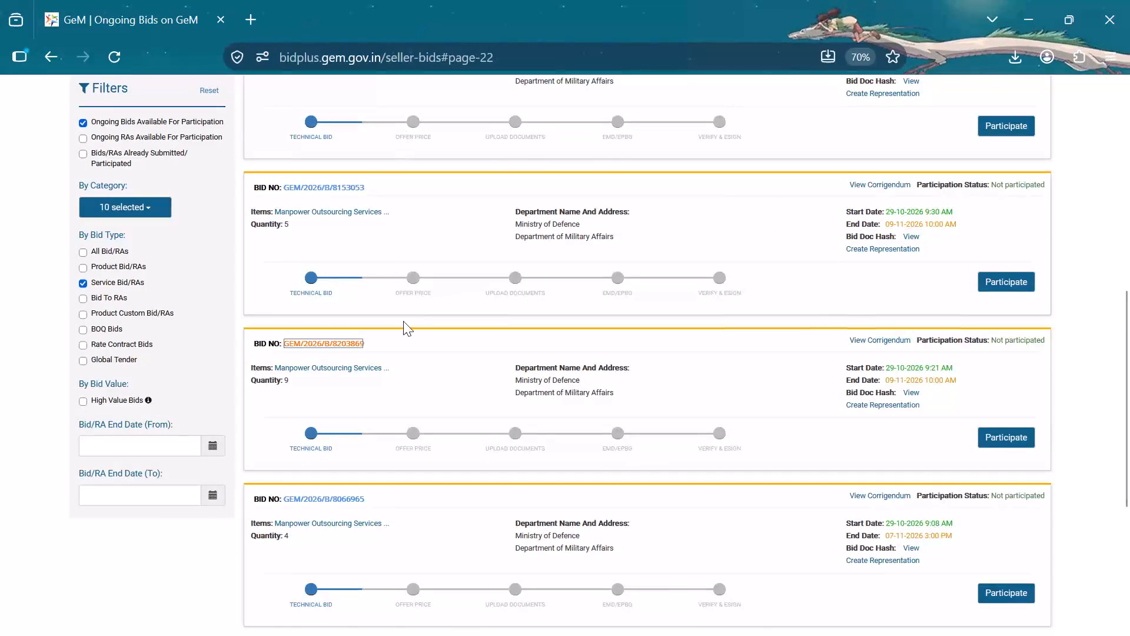
Go back to page 21 of the manpower outsourcing bid list.
{"action": "scroll", "coordinate": [403, 321], "scroll_direction": "up", "scroll_amount": 1}
{"action": "scroll", "coordinate": [403, 321], "scroll_direction": "down", "scroll_amount": 8}
{"action": "left_click", "coordinate": [355, 364]}
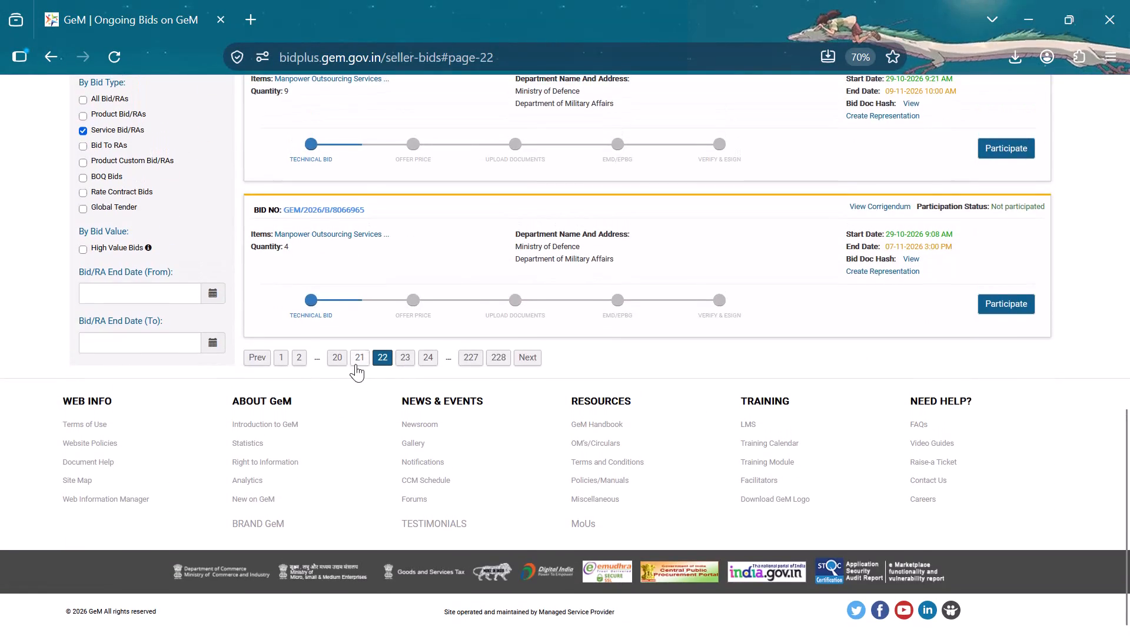
{"action": "right_click", "coordinate": [355, 364]}
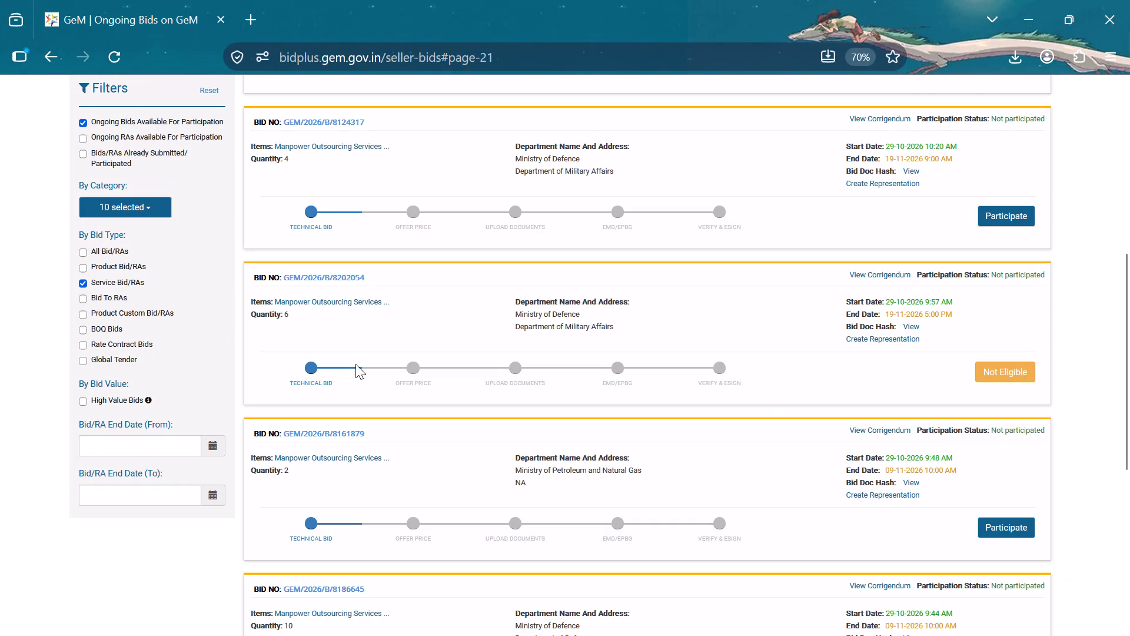
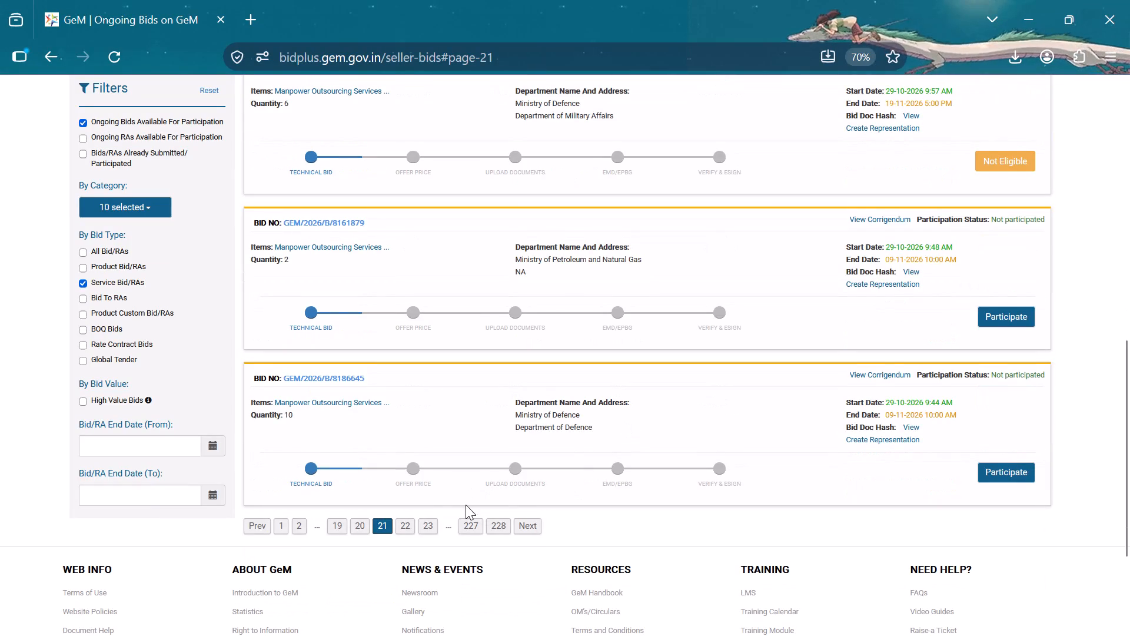
Look through the service bids on page 22 of the bid list, and move ahead to page 24.
{"action": "left_click", "coordinate": [404, 534]}
{"action": "scroll", "coordinate": [404, 534], "scroll_direction": "up", "scroll_amount": 1}
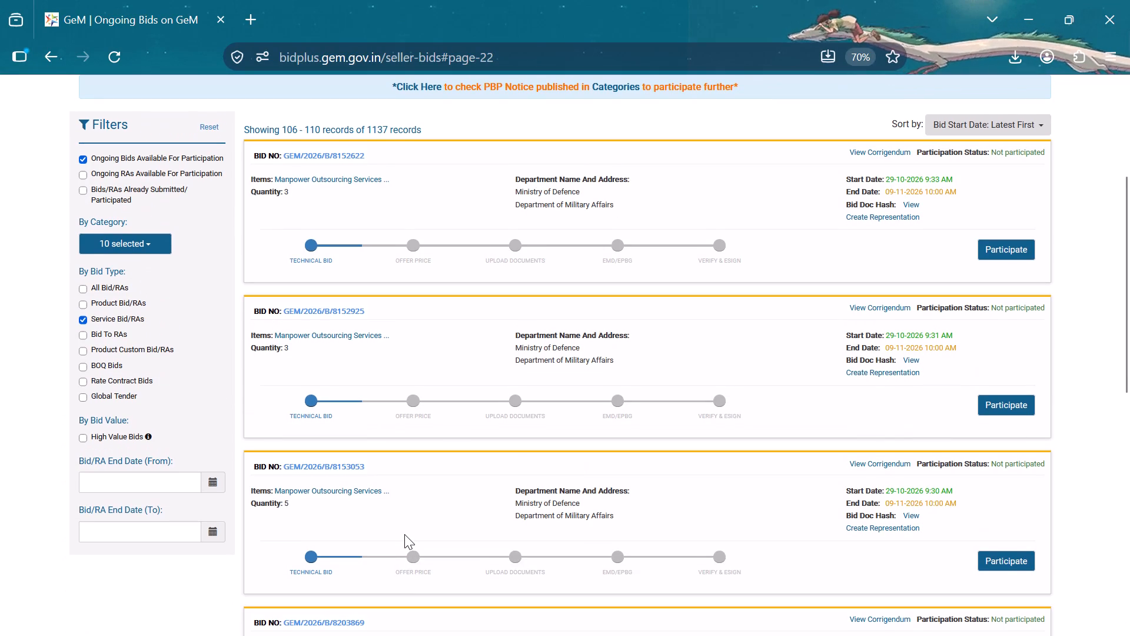
{"action": "scroll", "coordinate": [404, 534], "scroll_direction": "down", "scroll_amount": 2}
{"action": "scroll", "coordinate": [495, 512], "scroll_direction": "down", "scroll_amount": 2}
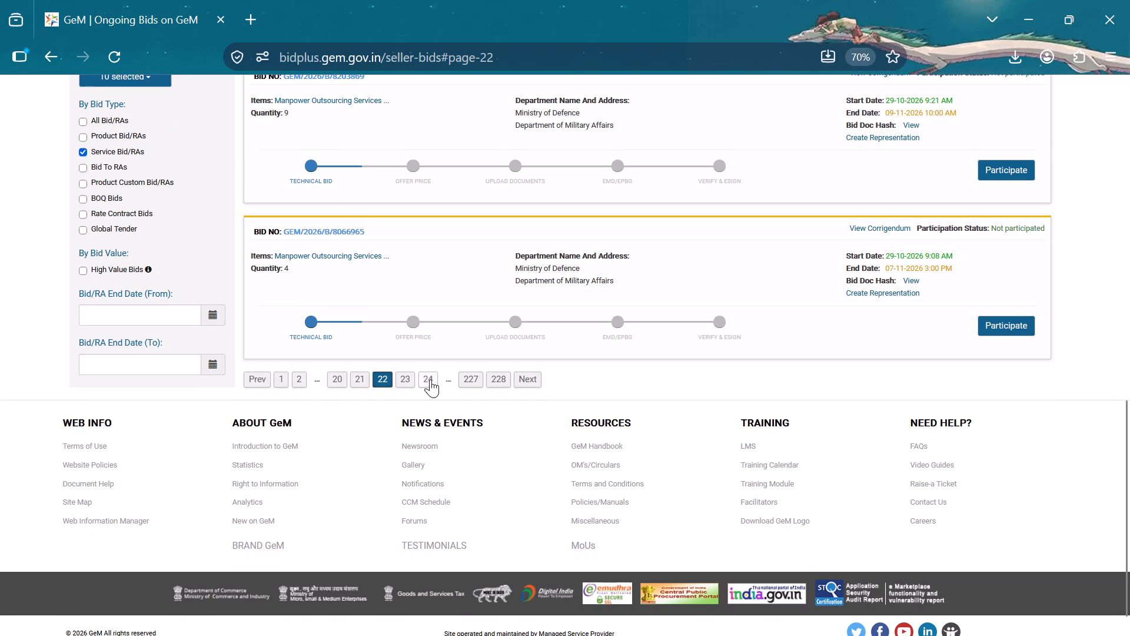
{"action": "left_click", "coordinate": [430, 379]}
{"action": "scroll", "coordinate": [430, 379], "scroll_direction": "down", "scroll_amount": 1}
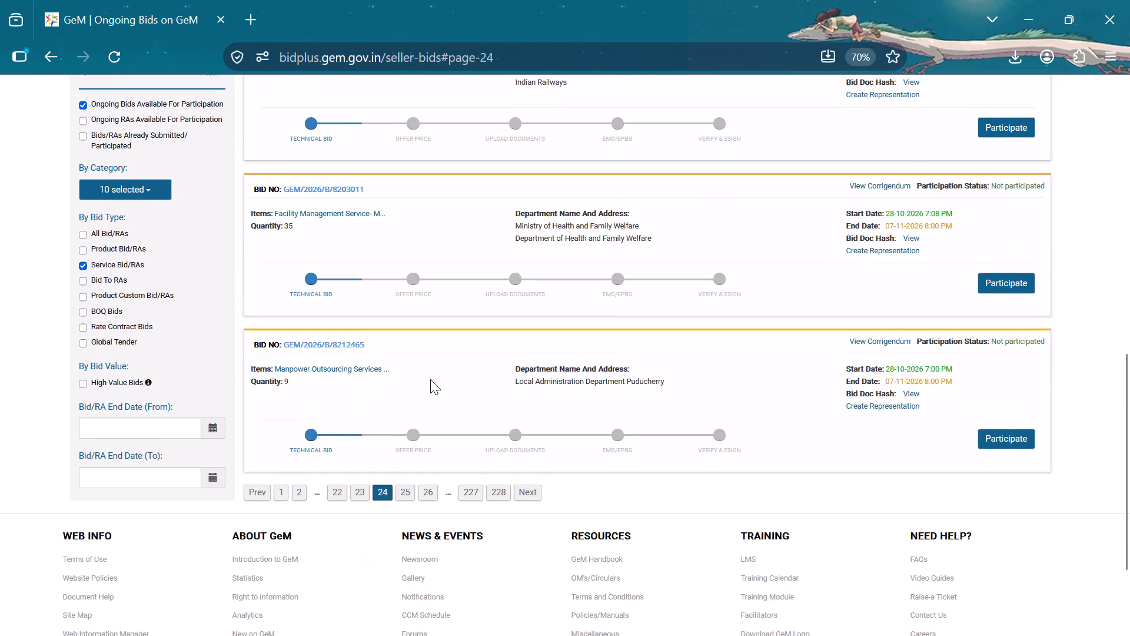
Go back to page 23 of the bid list and look through its manpower and facility management bids.
{"action": "left_click", "coordinate": [362, 491]}
{"action": "scroll", "coordinate": [362, 491], "scroll_direction": "right", "scroll_amount": 1}
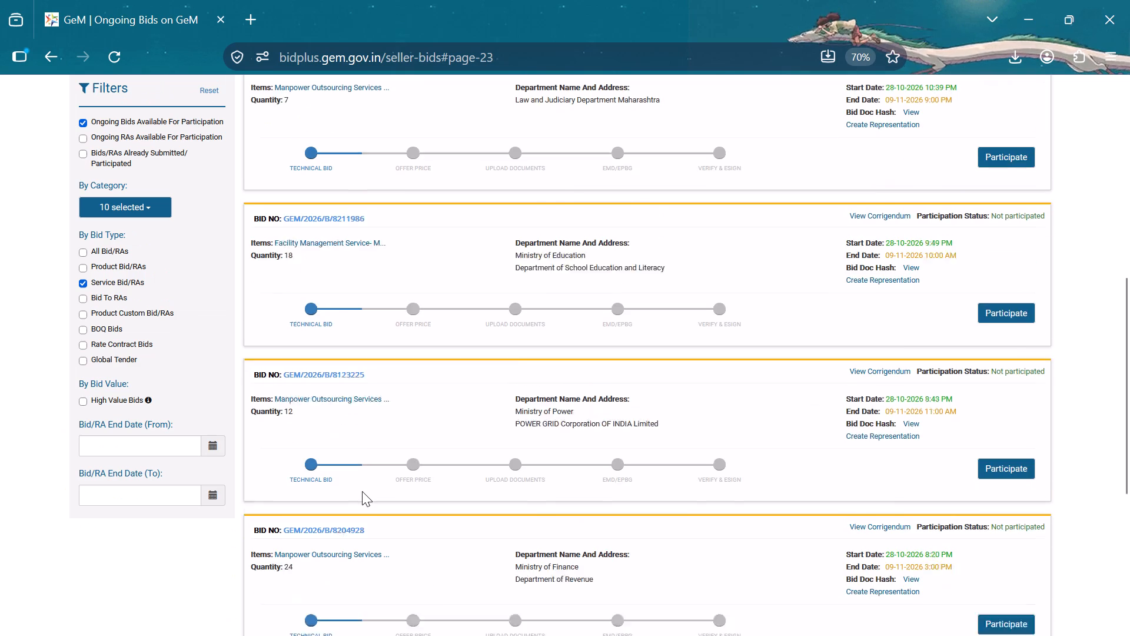
{"action": "scroll", "coordinate": [362, 491], "scroll_direction": "right", "scroll_amount": 1}
{"action": "scroll", "coordinate": [362, 491], "scroll_direction": "up", "scroll_amount": 2}
{"action": "scroll", "coordinate": [362, 491], "scroll_direction": "down", "scroll_amount": 1}
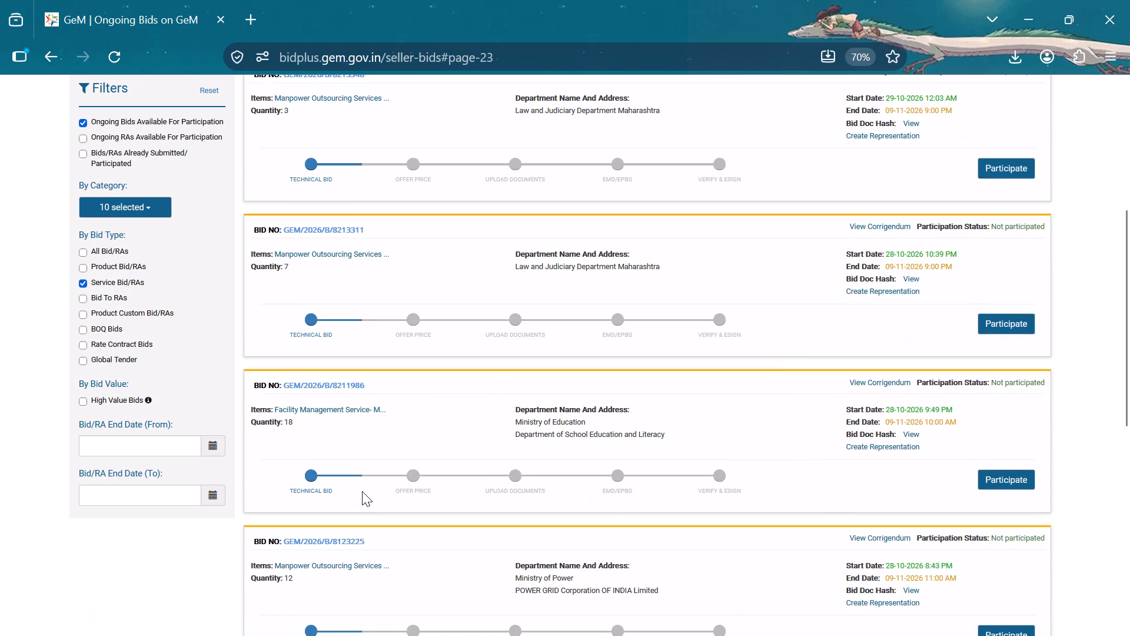
{"action": "scroll", "coordinate": [362, 491], "scroll_direction": "down", "scroll_amount": 3}
Return to page 22, download and open the bid document for GEM/2026/B/8203869, and close it after a brief look.
{"action": "left_click", "coordinate": [356, 357]}
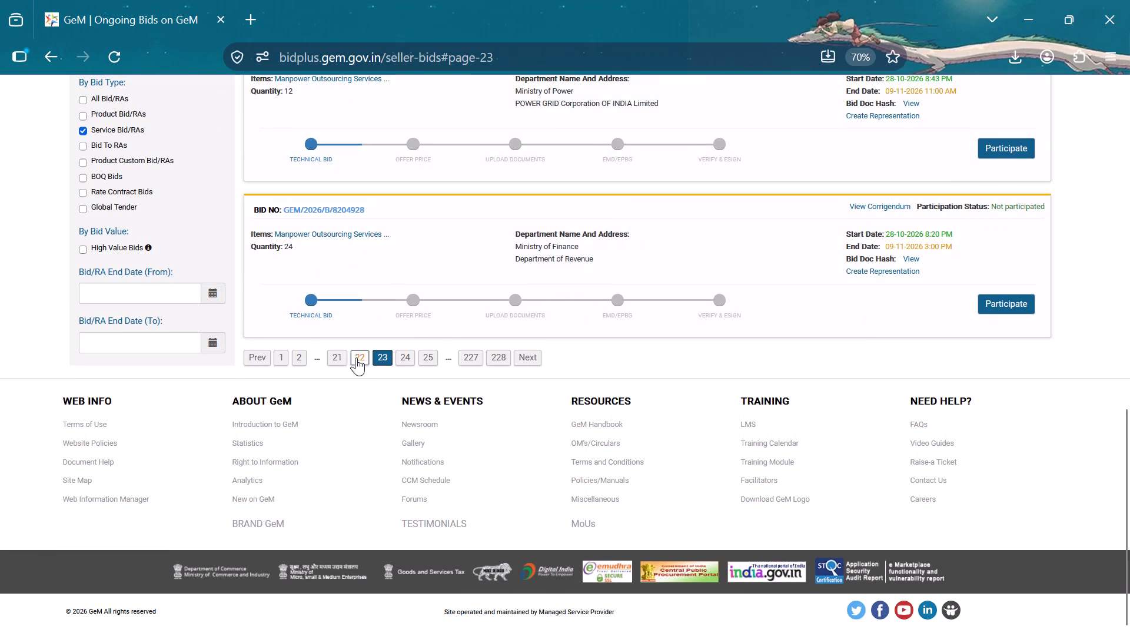
{"action": "scroll", "coordinate": [356, 357], "scroll_direction": "up", "scroll_amount": 1}
{"action": "scroll", "coordinate": [356, 357], "scroll_direction": "down", "scroll_amount": 2}
{"action": "scroll", "coordinate": [356, 357], "scroll_direction": "up", "scroll_amount": 1}
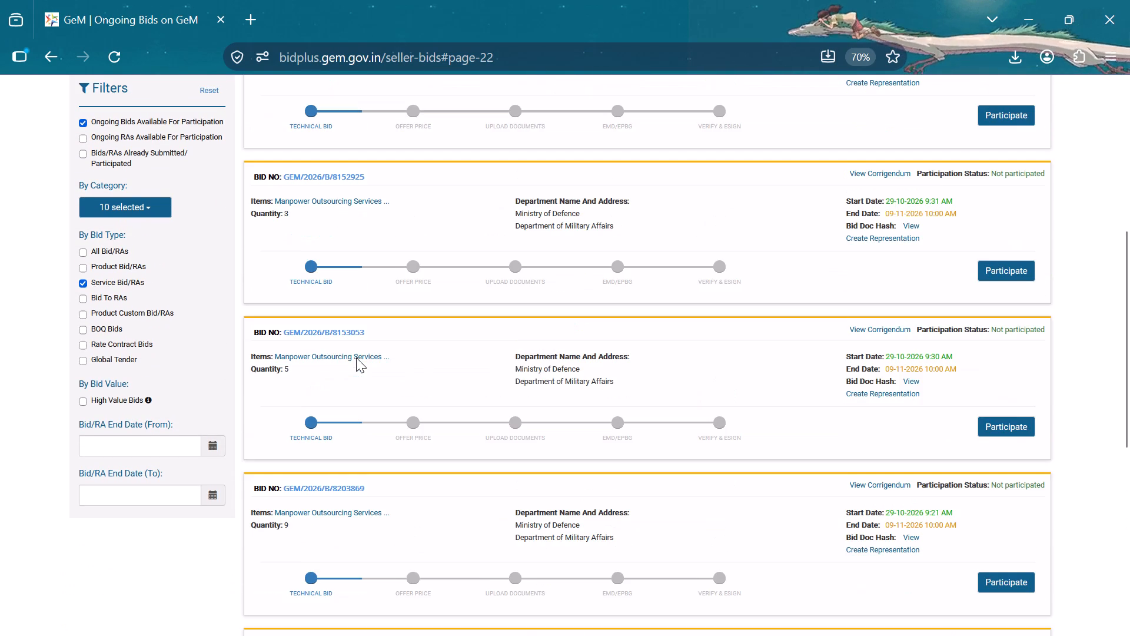
{"action": "scroll", "coordinate": [356, 357], "scroll_direction": "up", "scroll_amount": 1}
{"action": "left_click", "coordinate": [339, 481]}
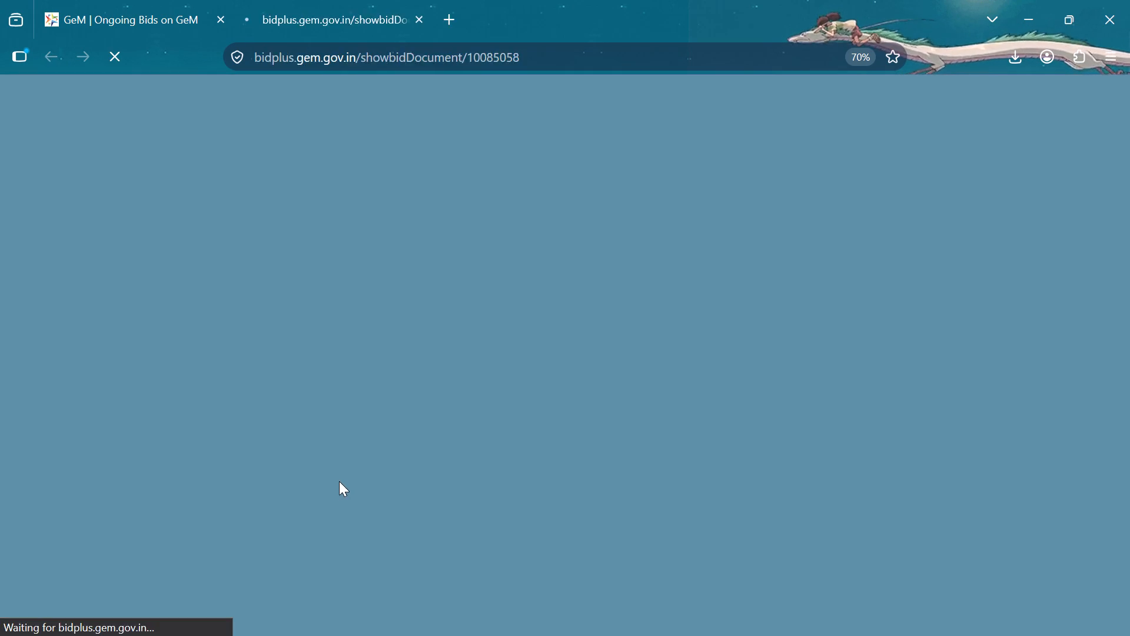
{"action": "left_click", "coordinate": [409, 401]}
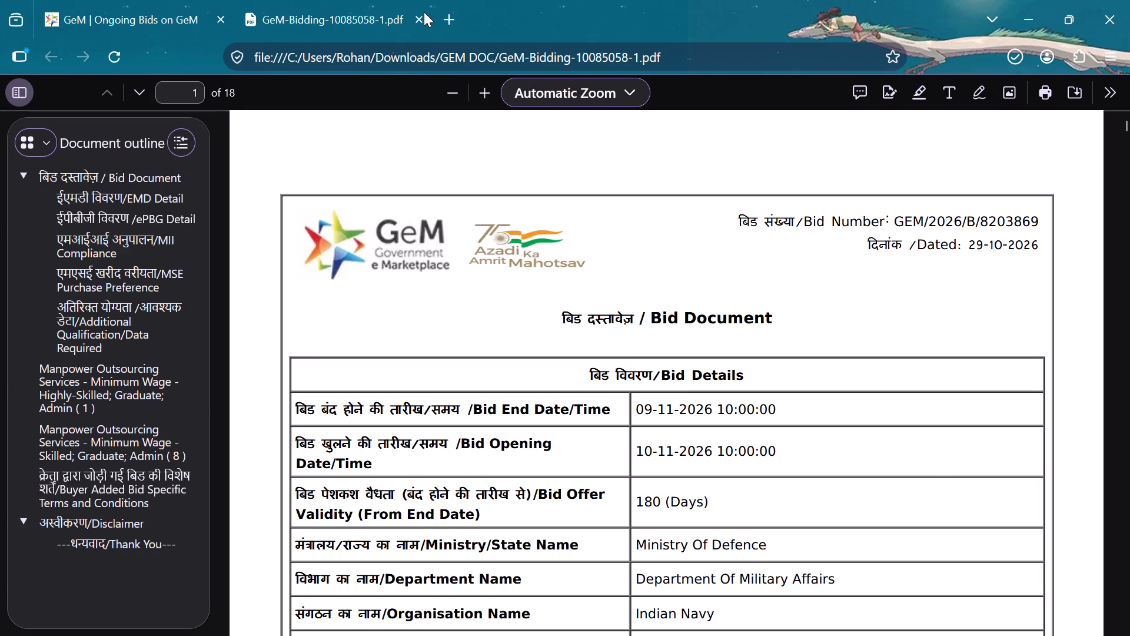
{"action": "left_click", "coordinate": [421, 17]}
Look over the remaining bids on page 22 down to the end of the list.
{"action": "scroll", "coordinate": [412, 202], "scroll_direction": "up", "scroll_amount": 1}
{"action": "scroll", "coordinate": [412, 202], "scroll_direction": "down", "scroll_amount": 8}
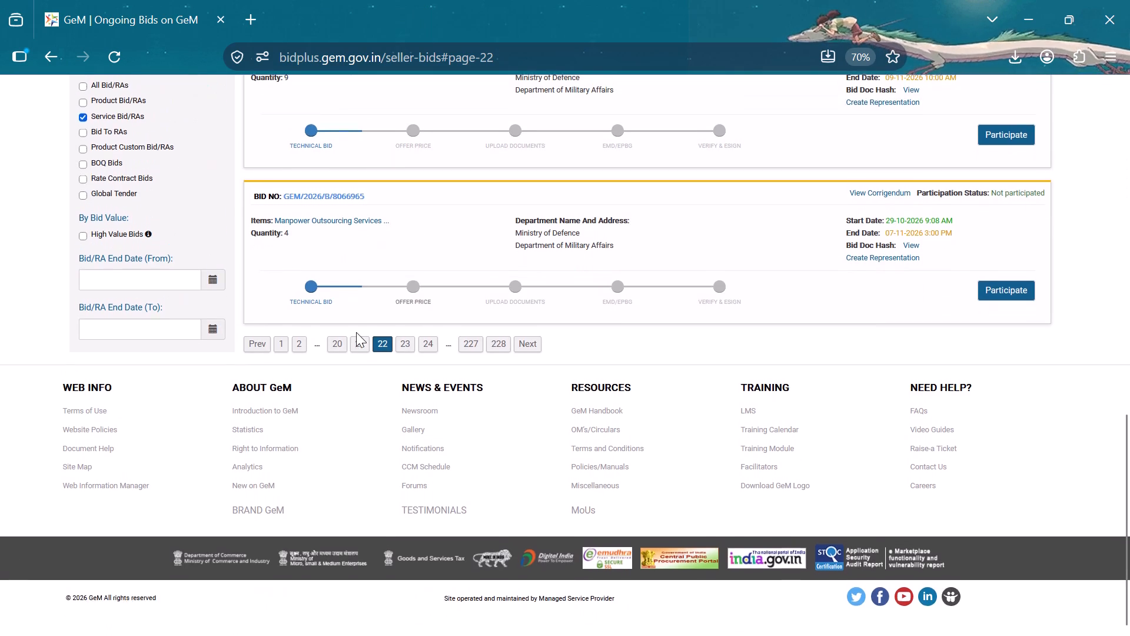
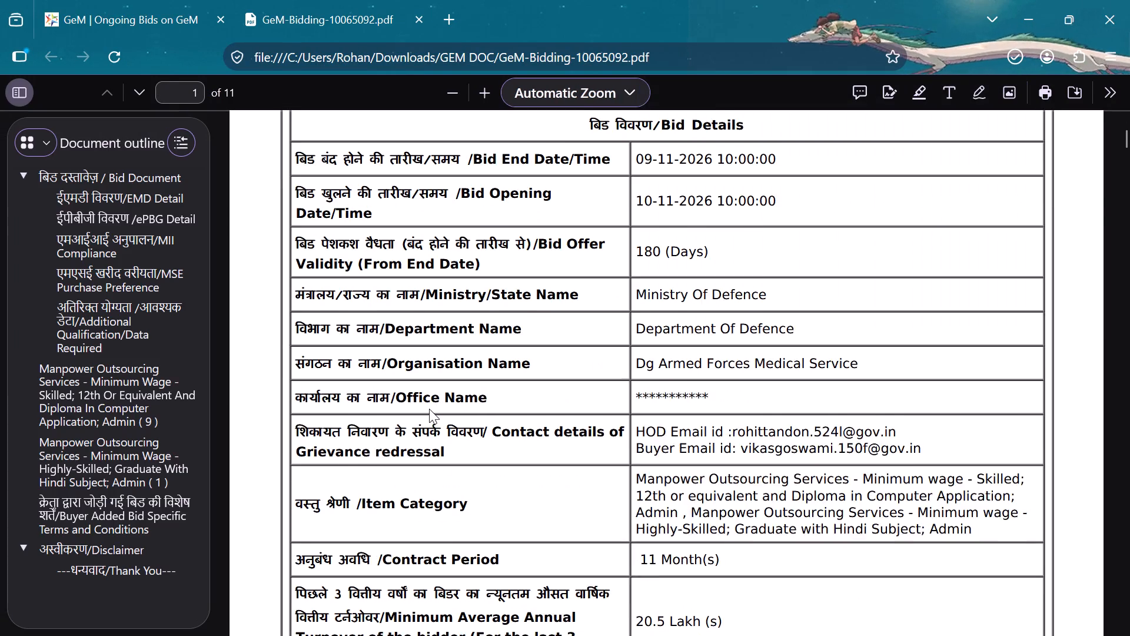
Select the bid number GEM/2026/B/8186645 in the header of the bid document's first page.
{"action": "scroll", "coordinate": [429, 409], "scroll_direction": "down", "scroll_amount": 20}
{"action": "scroll", "coordinate": [429, 409], "scroll_direction": "down", "scroll_amount": 16}
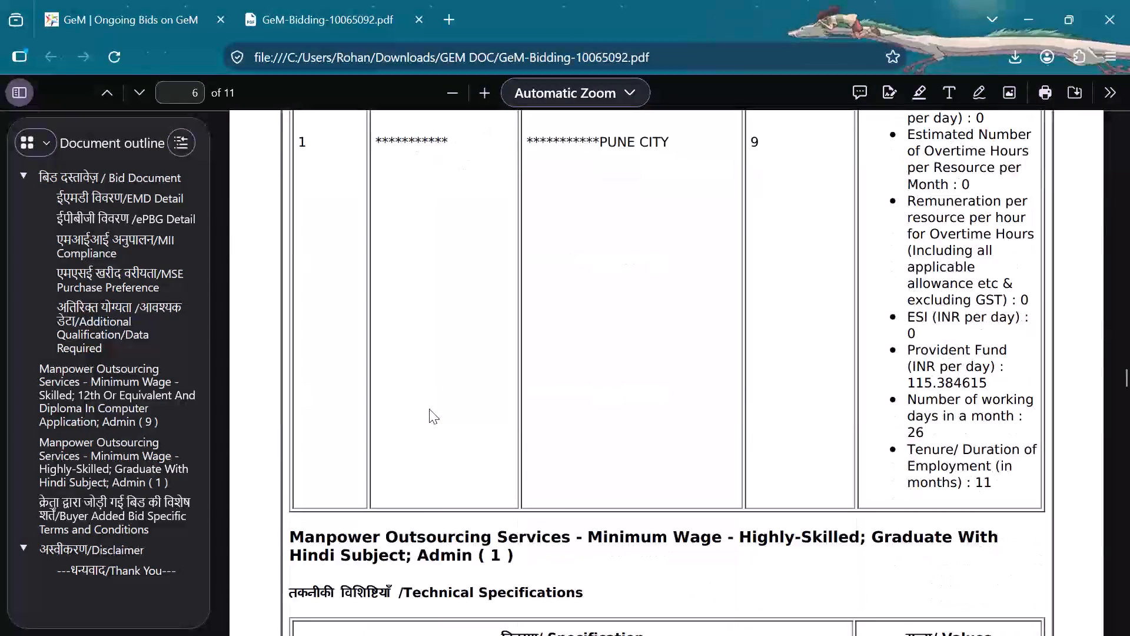
{"action": "scroll", "coordinate": [429, 409], "scroll_direction": "up", "scroll_amount": 2}
{"action": "key", "text": "ctrl+Up"}
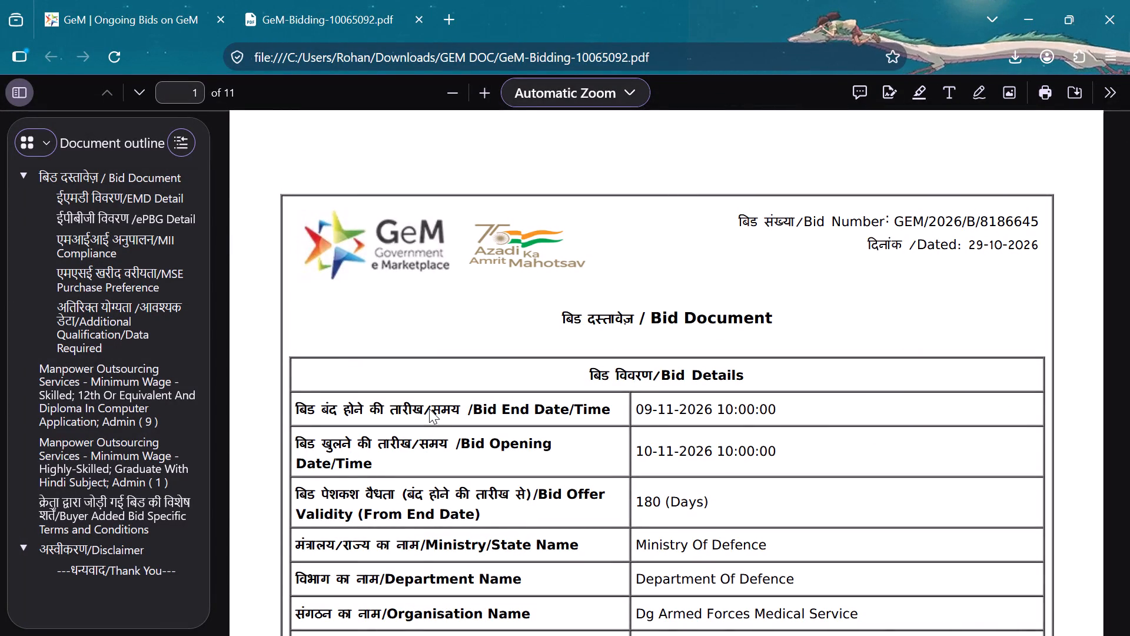
{"action": "double_click", "coordinate": [900, 224]}
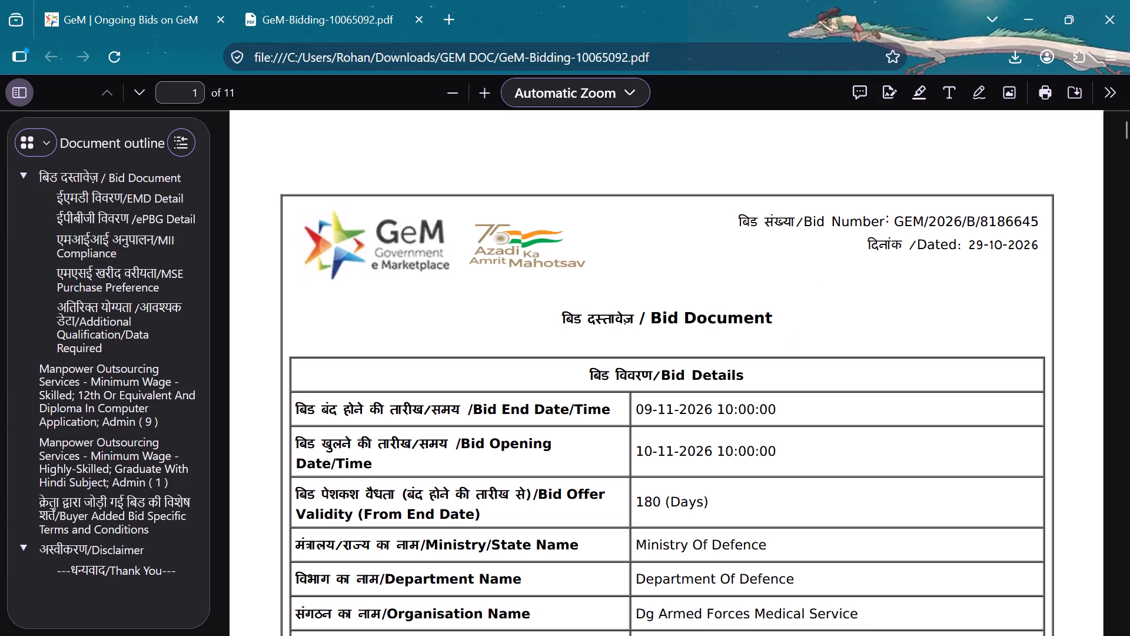
{"action": "key", "text": "ctrl+shift+Right"}
{"action": "key", "text": "ctrl+shift+Right"}
{"action": "left_click", "coordinate": [900, 224]}
{"action": "key", "text": "ctrl+shift+Right"}
{"action": "key", "text": "ctrl+shift+Right"}
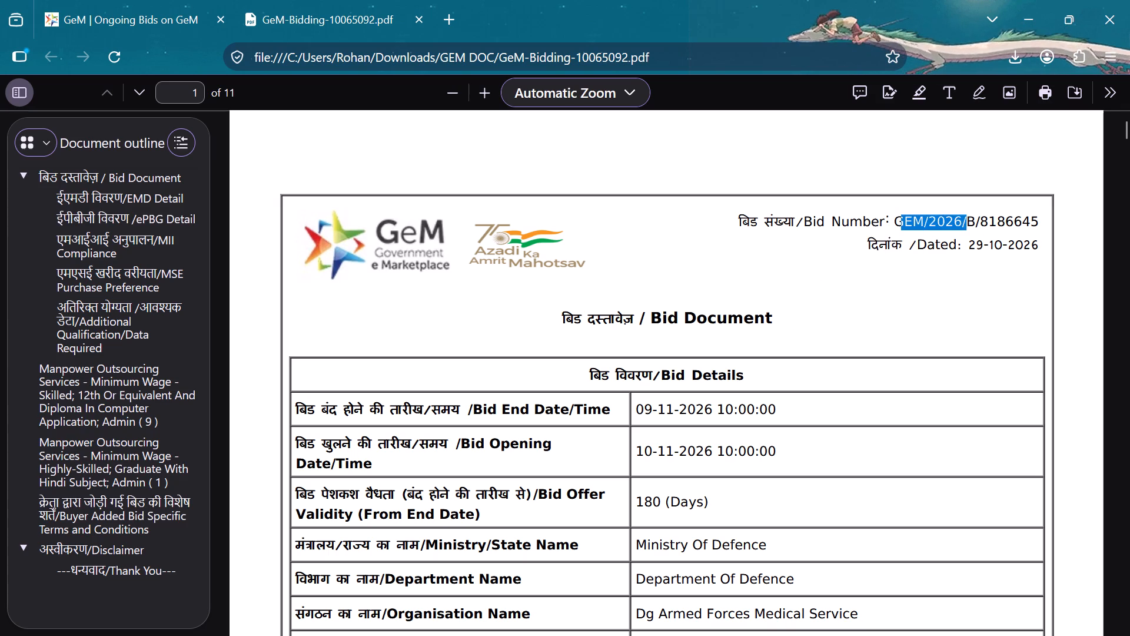
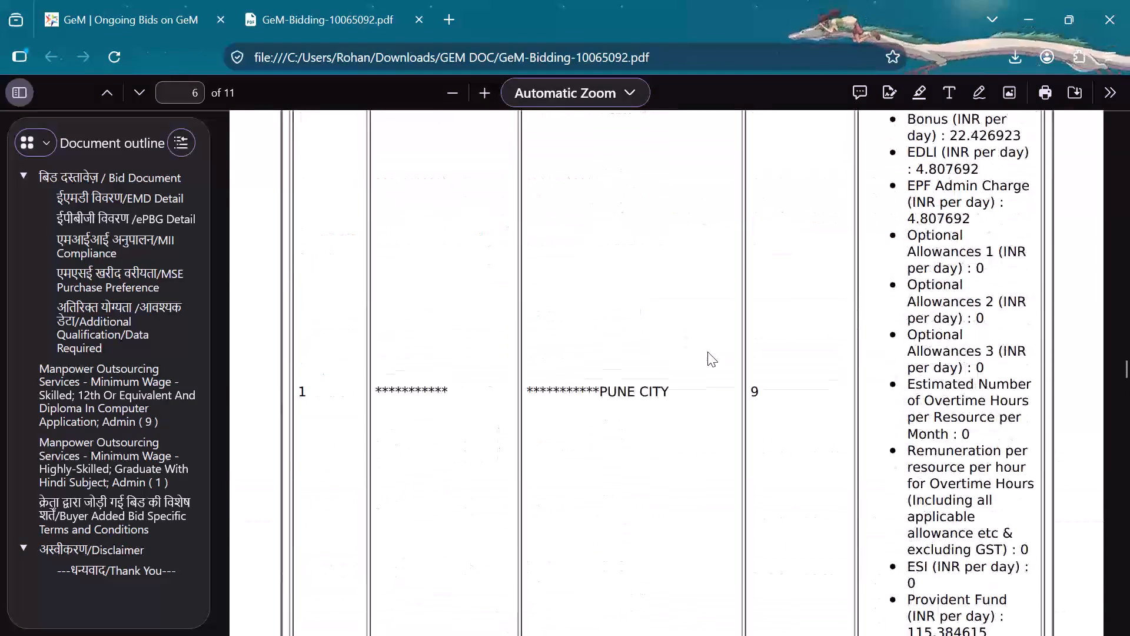
Switch from the bid document to the blank HHSPL GEM Tender form in the other browser window.
{"action": "key", "text": "alt+Tab"}
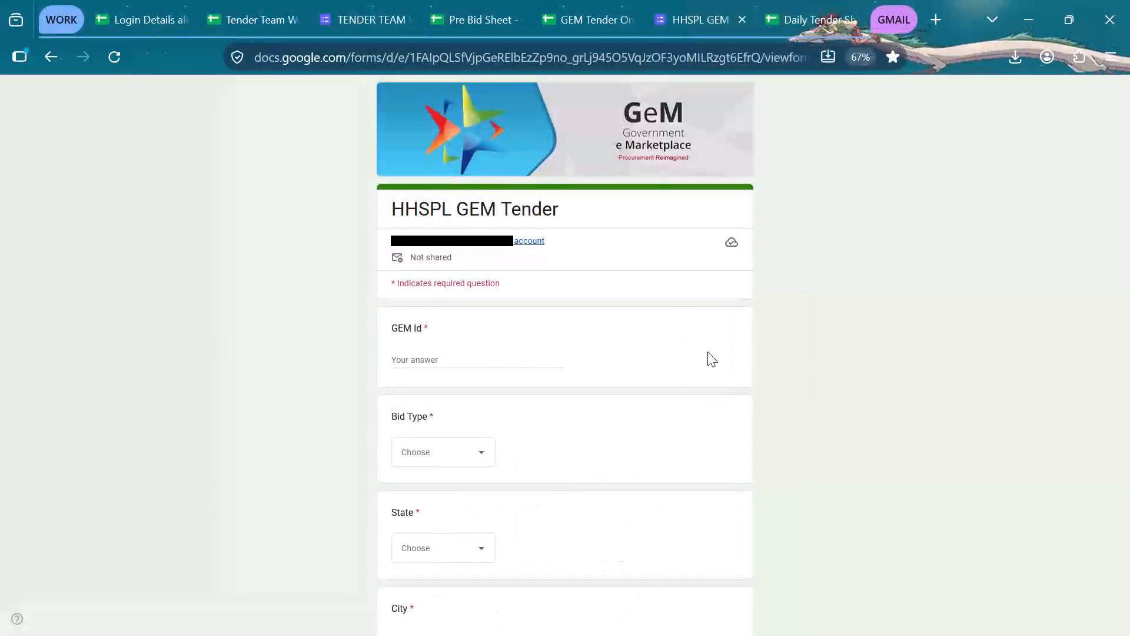
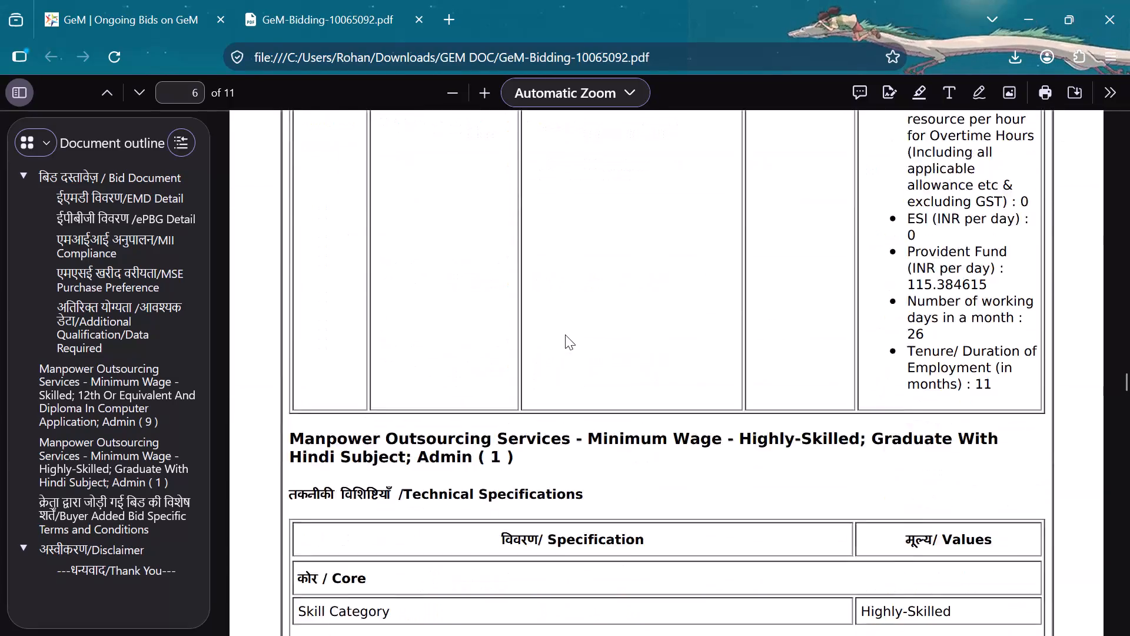
Copy bid number GEM/2026/B/8186645 from the bid document into the form's GEM Id and set Bid Type to S.
{"action": "scroll", "coordinate": [935, 209], "scroll_direction": "up", "scroll_amount": 1, "text": "ctrl"}
{"action": "key", "text": "ctrl+c"}
{"action": "key", "text": "alt+Tab"}
{"action": "key", "text": "ctrl+v"}
{"action": "key", "text": "alt+Tab"}
{"action": "scroll", "coordinate": [467, 368], "scroll_direction": "down", "scroll_amount": 2}
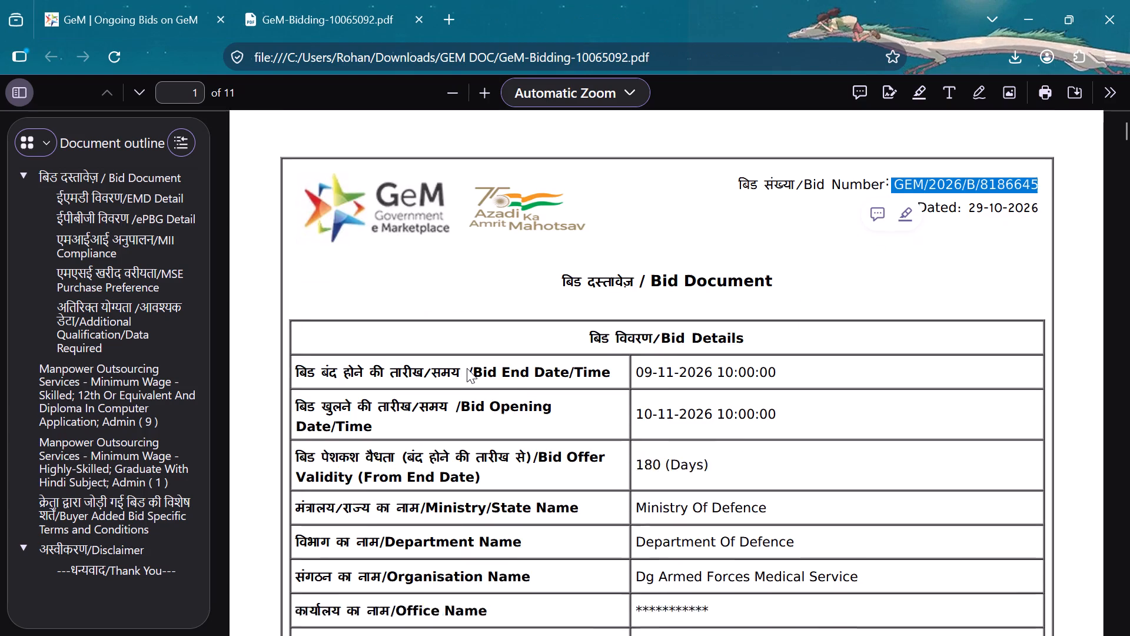
{"action": "scroll", "coordinate": [467, 368], "scroll_direction": "down", "scroll_amount": 10}
{"action": "key", "text": "alt+Tab"}
{"action": "key", "text": "s"}
{"action": "key", "text": "Tab"}
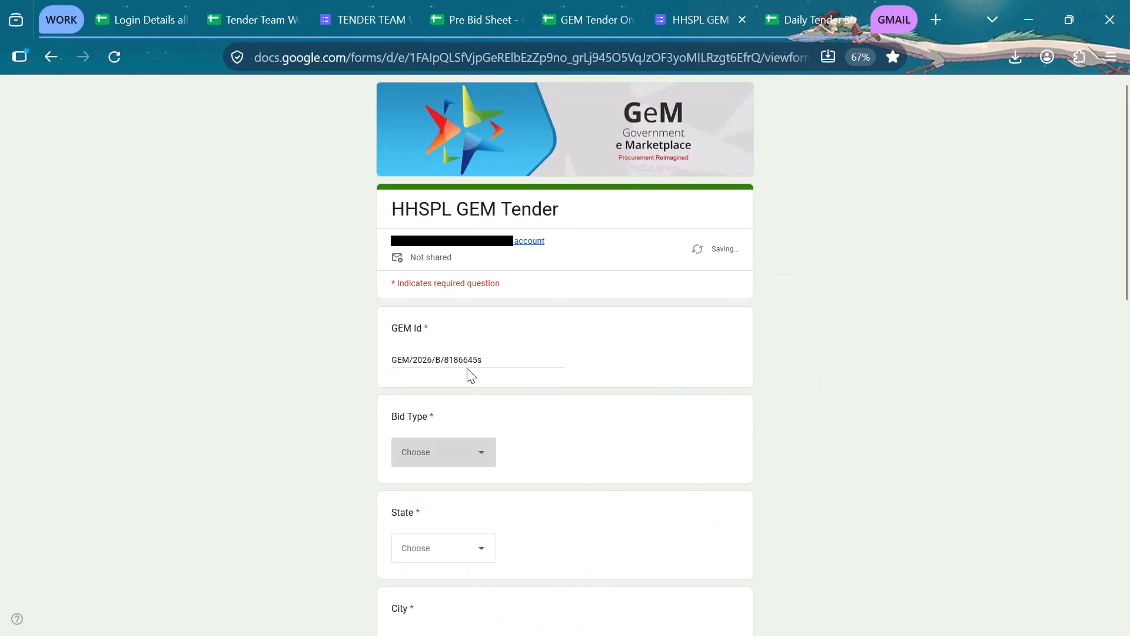
{"action": "left_click", "coordinate": [467, 368]}
{"action": "left_click", "coordinate": [468, 363]}
{"action": "key", "text": "ctrl+z"}
{"action": "key", "text": "Tab"}
{"action": "key", "text": "s"}
{"action": "key", "text": "Tab"}
Check the bid document for the consignee location, then set State MH, City pune, Pasara N and Pre Bid Meeting N.
{"action": "key", "text": "alt+Tab"}
{"action": "scroll", "coordinate": [468, 363], "scroll_direction": "down", "scroll_amount": 4}
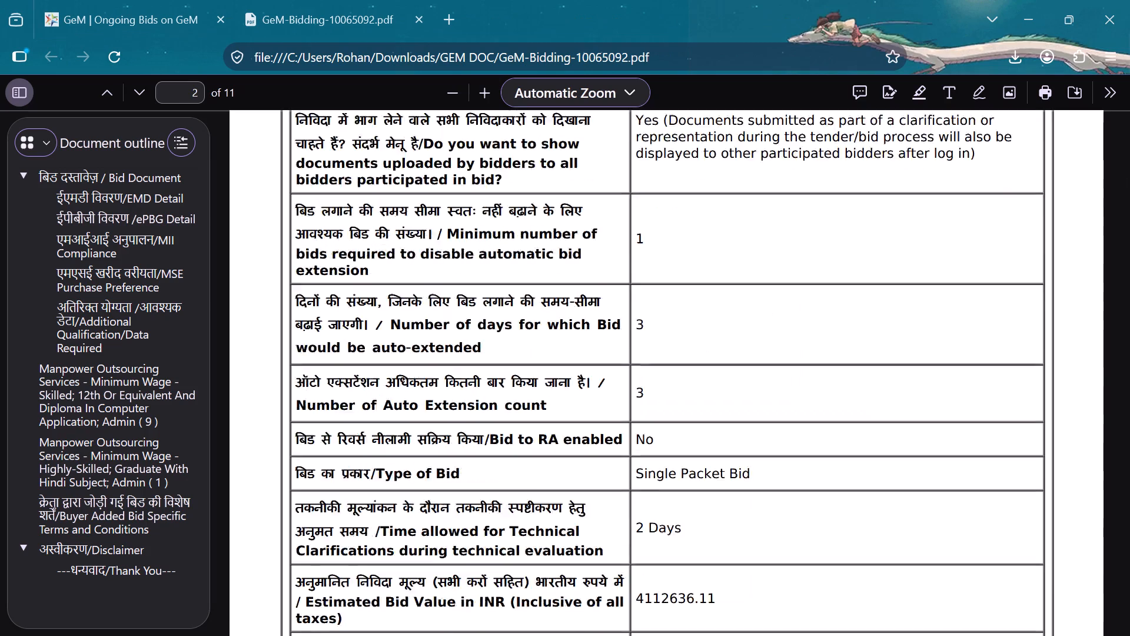
{"action": "scroll", "coordinate": [468, 363], "scroll_direction": "down", "scroll_amount": 20}
{"action": "scroll", "coordinate": [468, 363], "scroll_direction": "down", "scroll_amount": 17}
{"action": "scroll", "coordinate": [468, 363], "scroll_direction": "up", "scroll_amount": 1}
{"action": "key", "text": "alt+Tab"}
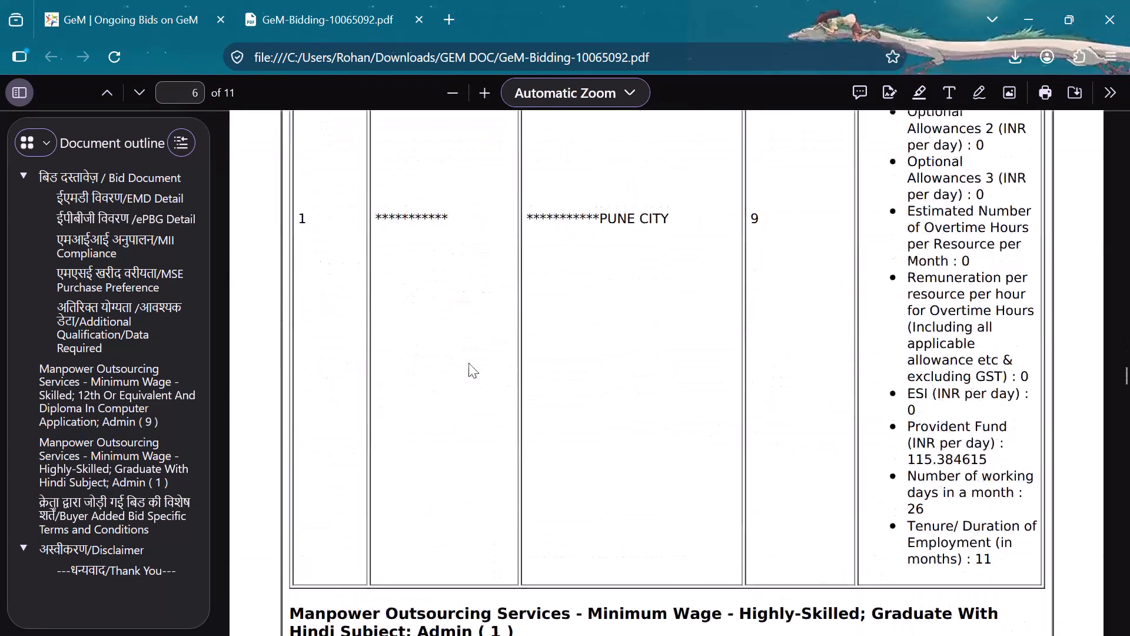
{"action": "type", "text": "mm"}
{"action": "key", "text": "Tab"}
{"action": "type", "text": "pune"}
{"action": "key", "text": "Tab"}
{"action": "key", "text": "n"}
{"action": "key", "text": "Tab"}
{"action": "key", "text": "n"}
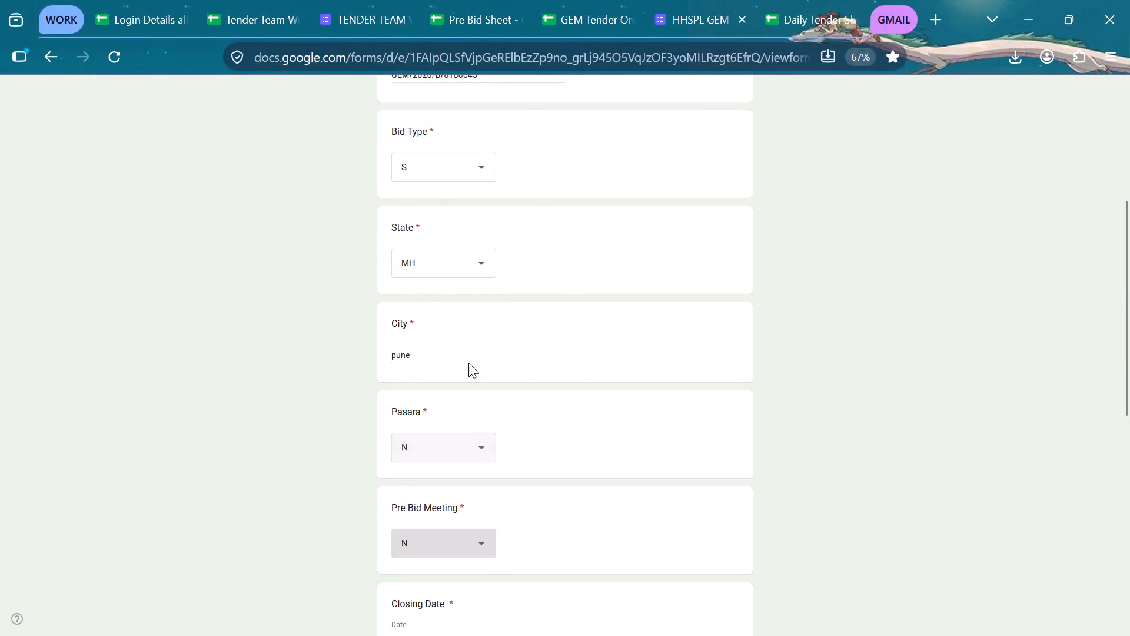
Using the bid listing, set the form's Closing Date to 09/11/2026 and Quantity to 10.
{"action": "key", "text": "alt+Tab"}
{"action": "key", "text": "alt+Tab"}
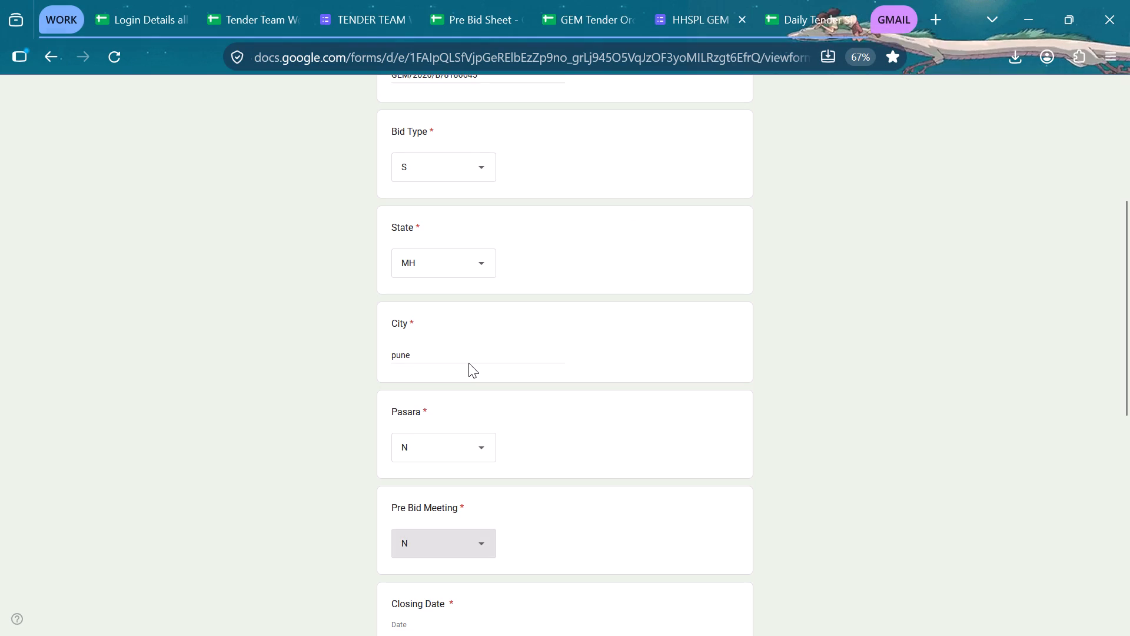
{"action": "key", "text": "Tab"}
{"action": "key", "text": "alt+Tab"}
{"action": "left_click", "coordinate": [99, 0]}
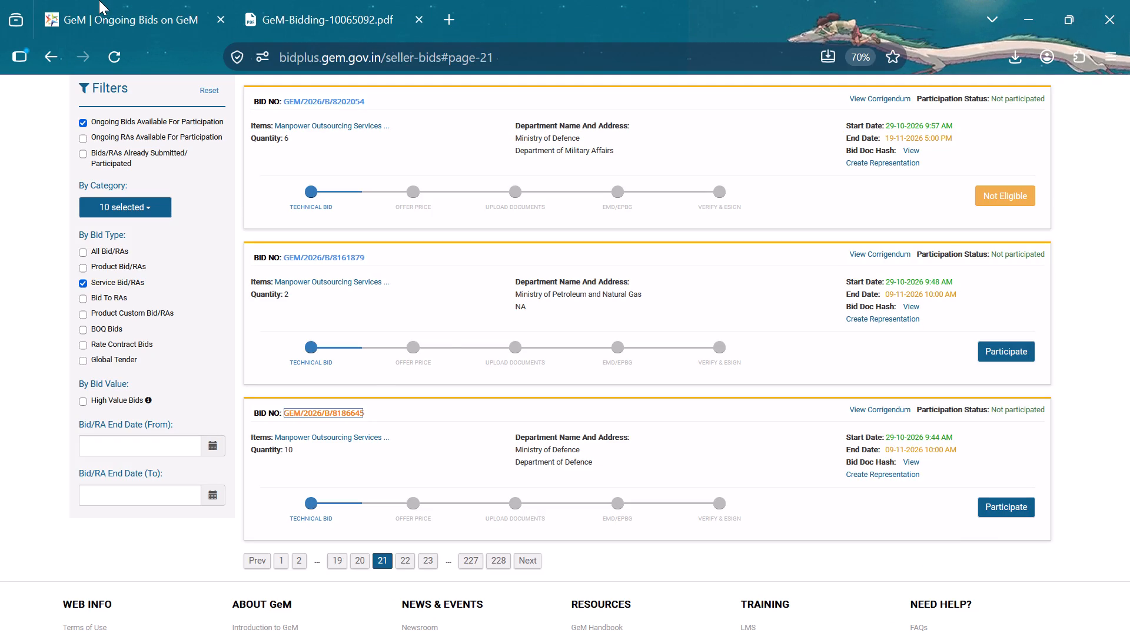
{"action": "key", "text": "alt+Tab"}
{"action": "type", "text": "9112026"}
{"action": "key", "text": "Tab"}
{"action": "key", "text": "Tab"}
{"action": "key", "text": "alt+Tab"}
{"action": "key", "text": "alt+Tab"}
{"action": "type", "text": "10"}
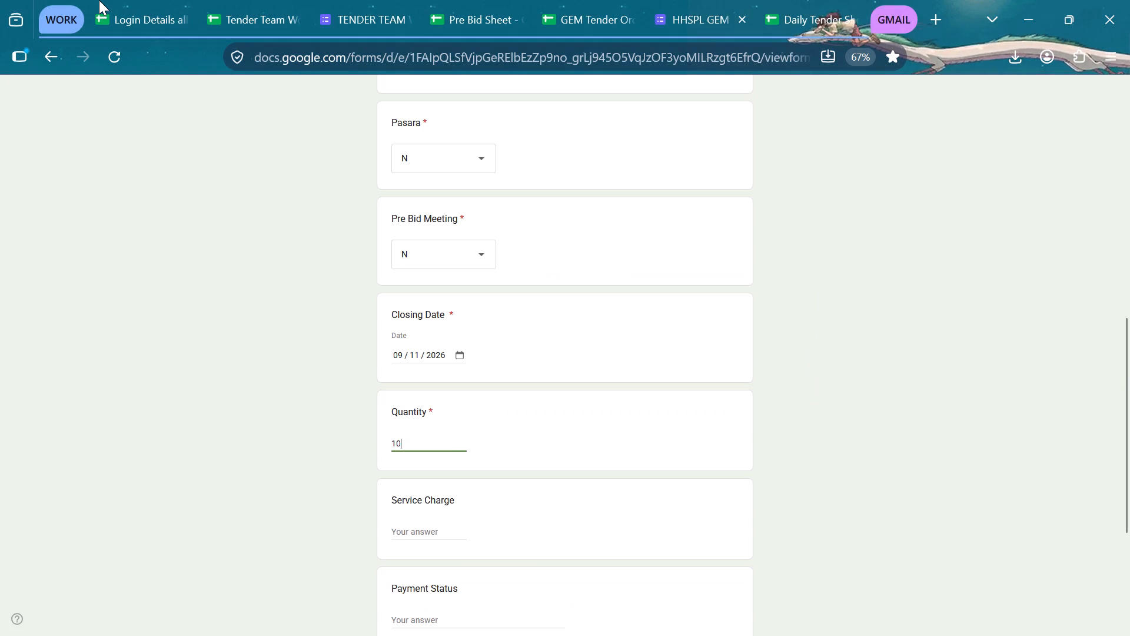
Submit the HHSPL GEM Tender response for bid GEM/2026/B/8186645.
{"action": "scroll", "coordinate": [204, 273], "scroll_direction": "down", "scroll_amount": 5}
{"action": "left_click", "coordinate": [402, 526]}
{"action": "scroll", "coordinate": [416, 448], "scroll_direction": "up", "scroll_amount": 1}
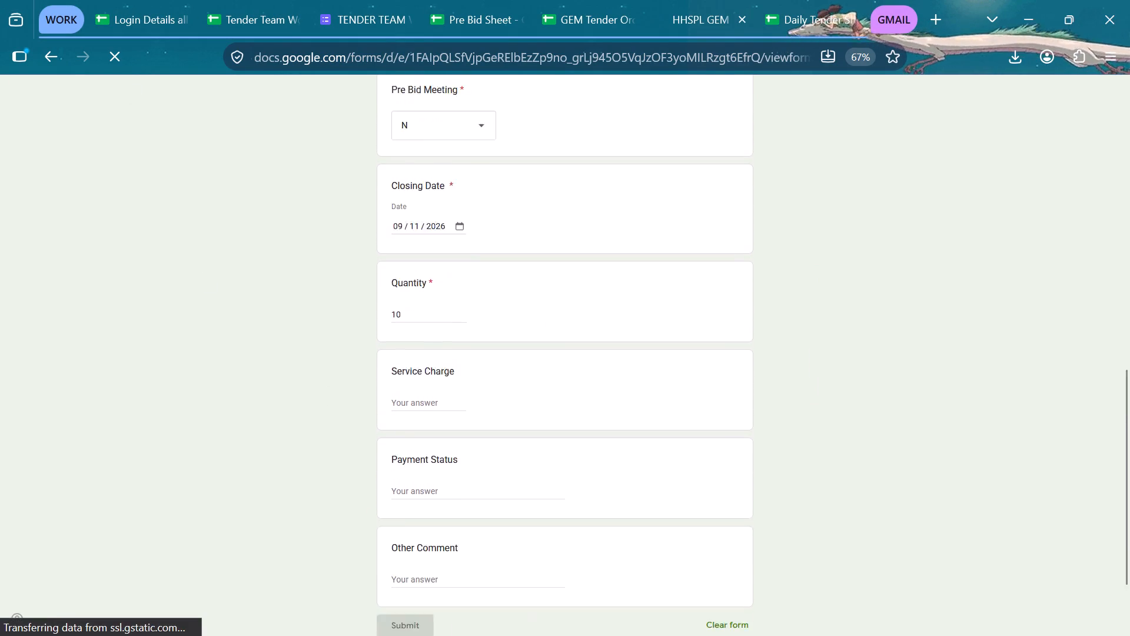
{"action": "scroll", "coordinate": [416, 448], "scroll_direction": "up", "scroll_amount": 1}
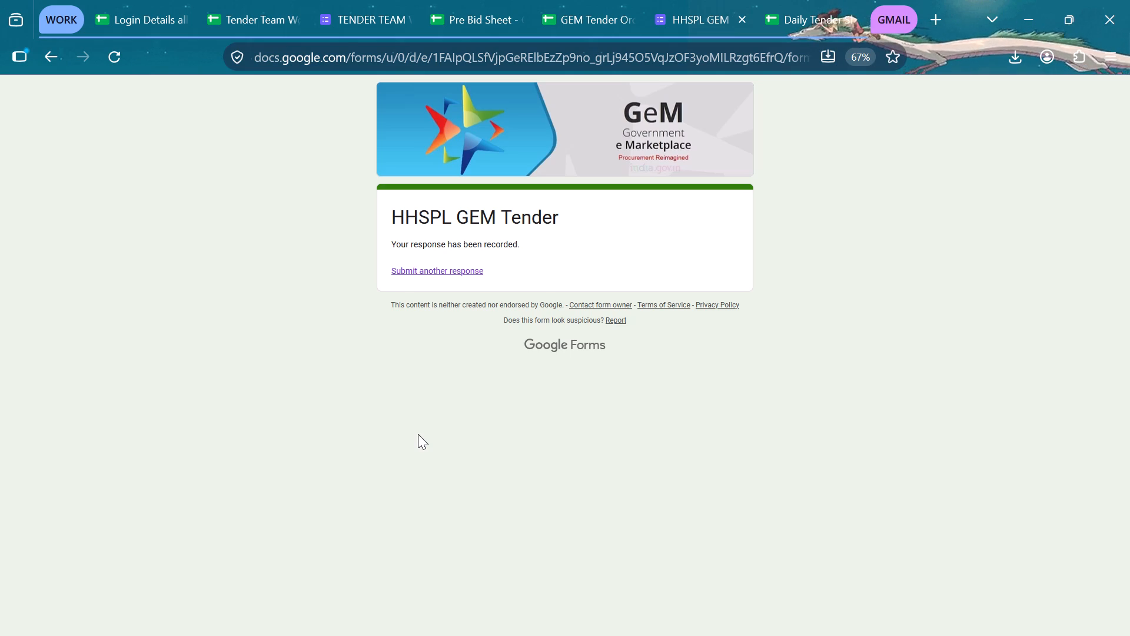
Return to the ongoing bids listing, go to page 20 and close the GeM-Bidding-10065092.pdf document.
{"action": "key", "text": "alt+Tab"}
{"action": "scroll", "coordinate": [440, 395], "scroll_direction": "up", "scroll_amount": 3}
{"action": "scroll", "coordinate": [440, 395], "scroll_direction": "down", "scroll_amount": 4}
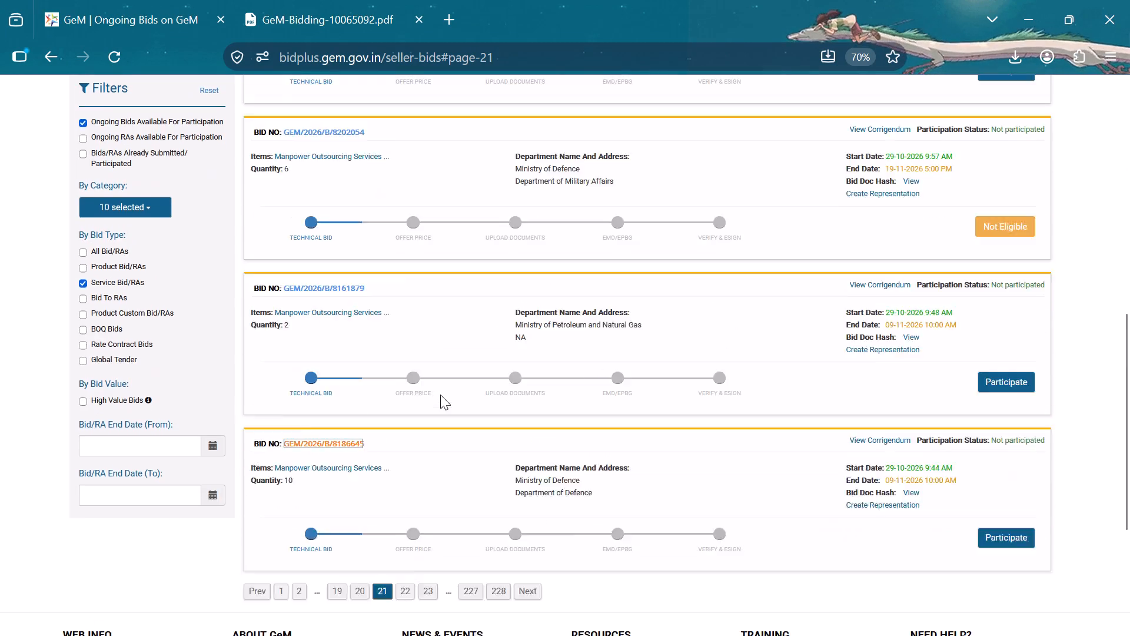
{"action": "left_click", "coordinate": [367, 364]}
{"action": "left_click", "coordinate": [419, 22]}
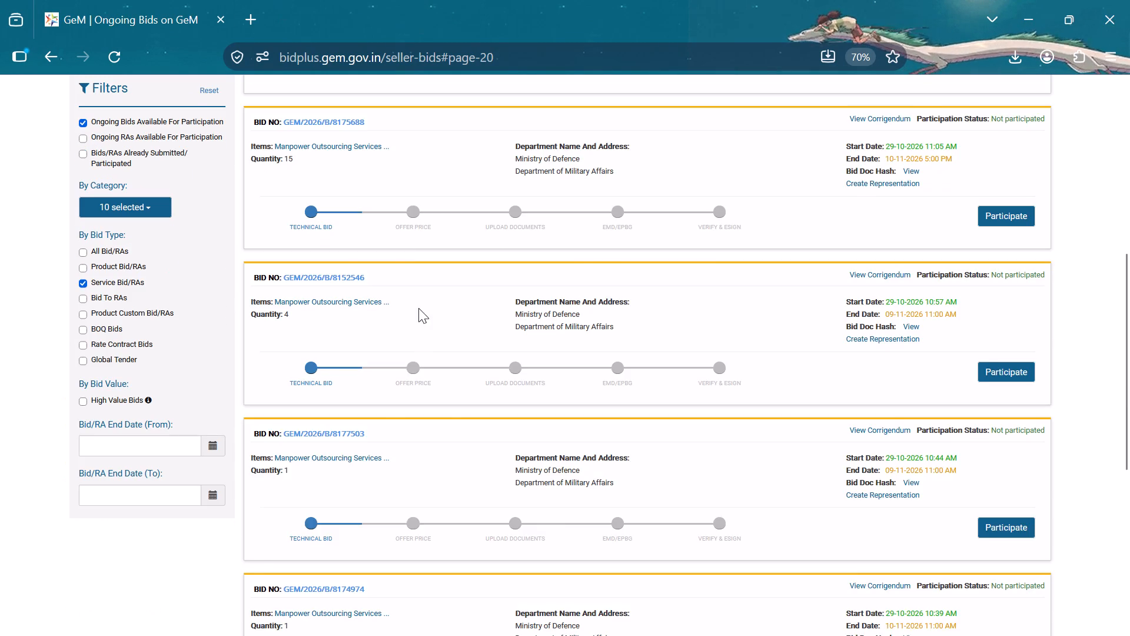
Open the document of bid GEM/2026/B/8175688 and examine its bid type, qualification requirements and pre-bid details.
{"action": "scroll", "coordinate": [418, 308], "scroll_direction": "down", "scroll_amount": 1}
{"action": "scroll", "coordinate": [377, 326], "scroll_direction": "up", "scroll_amount": 3}
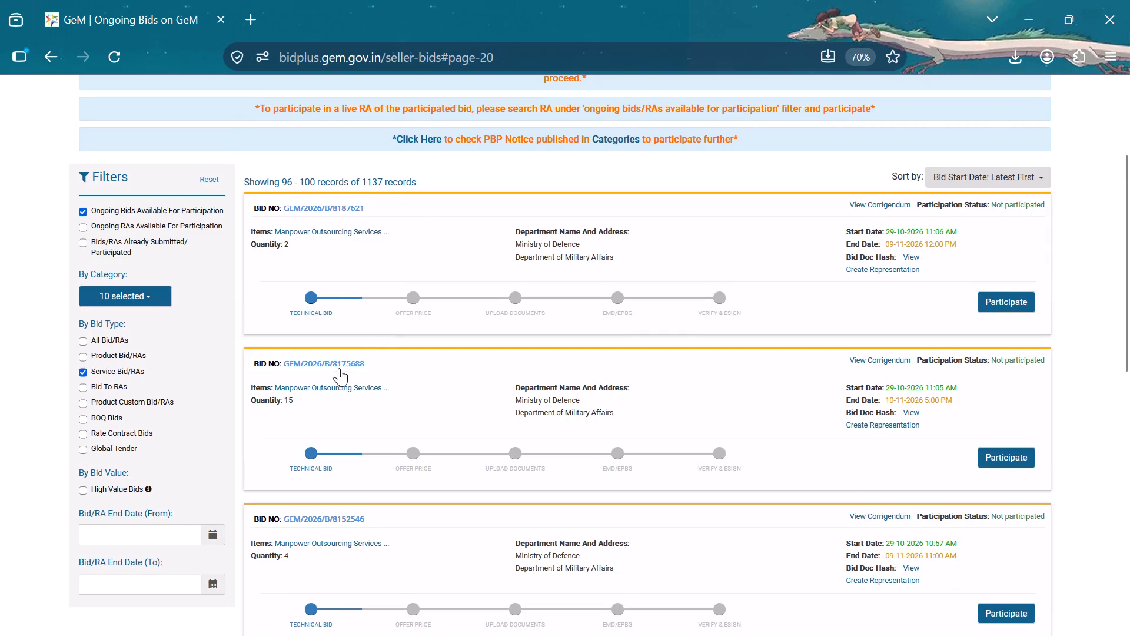
{"action": "left_click", "coordinate": [340, 369]}
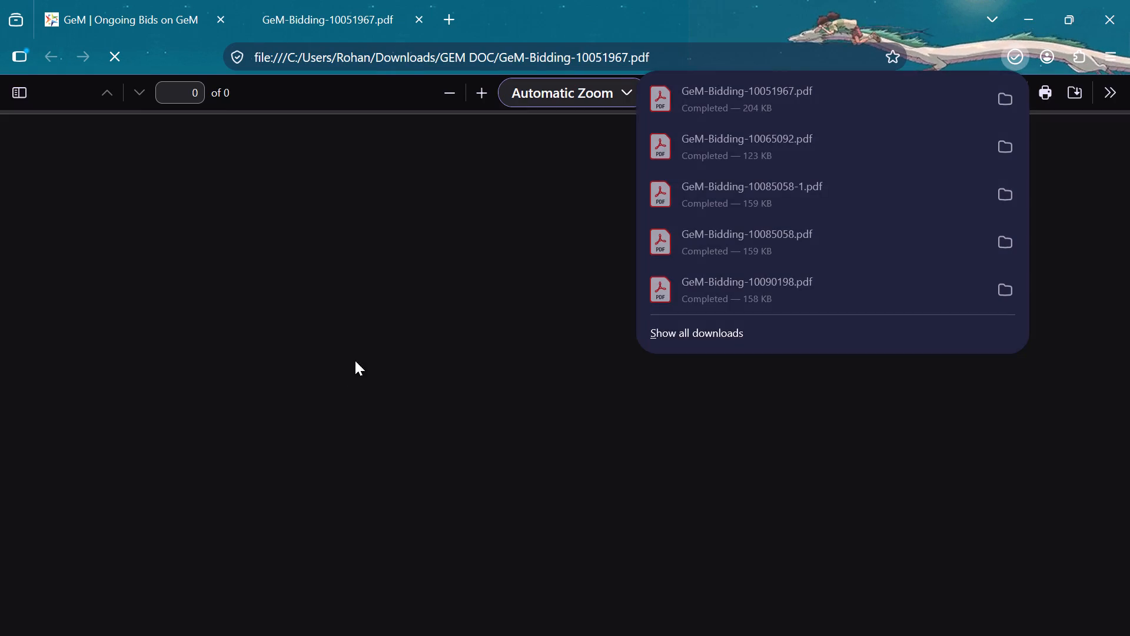
{"action": "left_click", "coordinate": [517, 353]}
{"action": "scroll", "coordinate": [708, 421], "scroll_direction": "down", "scroll_amount": 20}
{"action": "scroll", "coordinate": [708, 421], "scroll_direction": "down", "scroll_amount": 3}
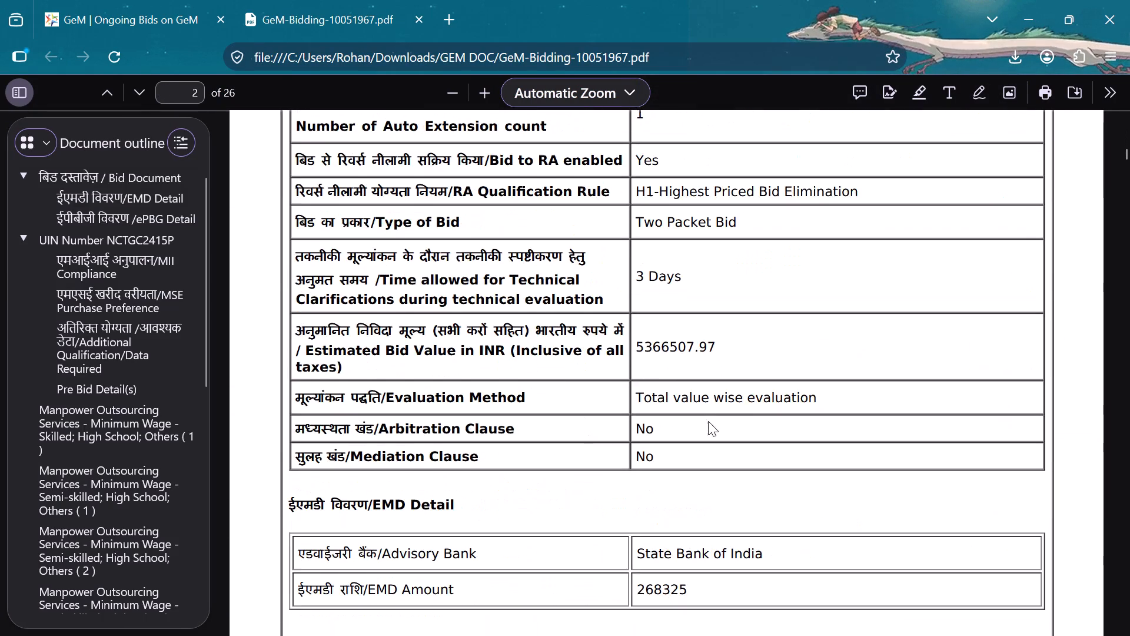
{"action": "scroll", "coordinate": [708, 421], "scroll_direction": "down", "scroll_amount": 20}
{"action": "scroll", "coordinate": [708, 421], "scroll_direction": "down", "scroll_amount": 13}
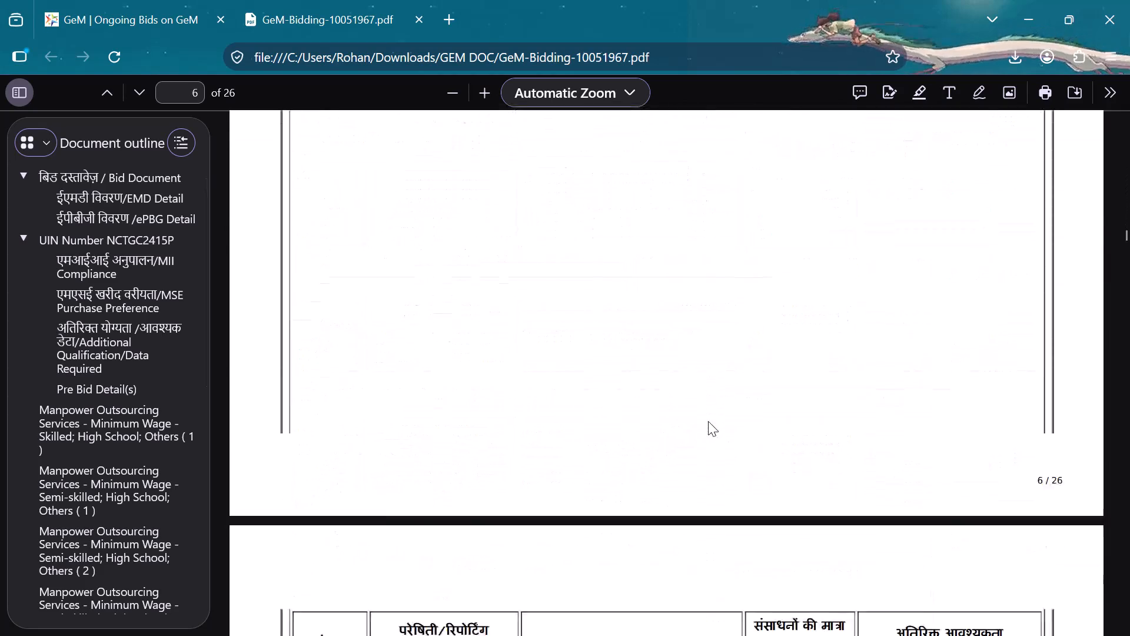
{"action": "scroll", "coordinate": [708, 421], "scroll_direction": "up", "scroll_amount": 18}
{"action": "scroll", "coordinate": [708, 421], "scroll_direction": "down", "scroll_amount": 2}
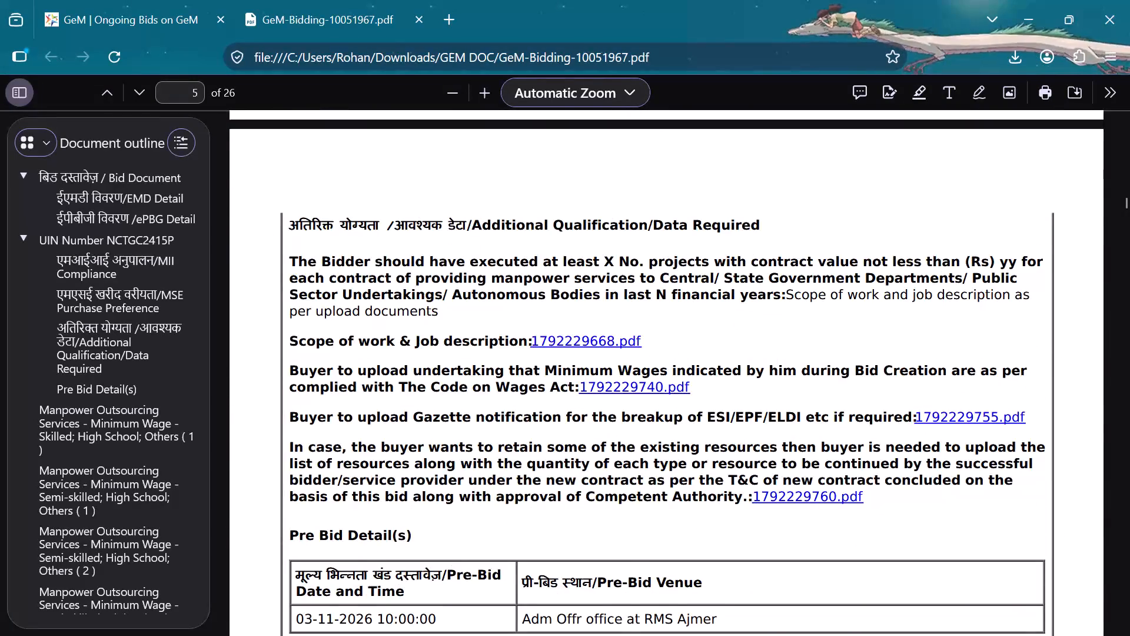
Copy bid number GEM/2026/B/8175688 into the GEM Id of a new form response and set Bid Type to M.
{"action": "key", "text": "ctrl+Up"}
{"action": "left_click", "coordinate": [911, 210]}
{"action": "double_click", "coordinate": [913, 215]}
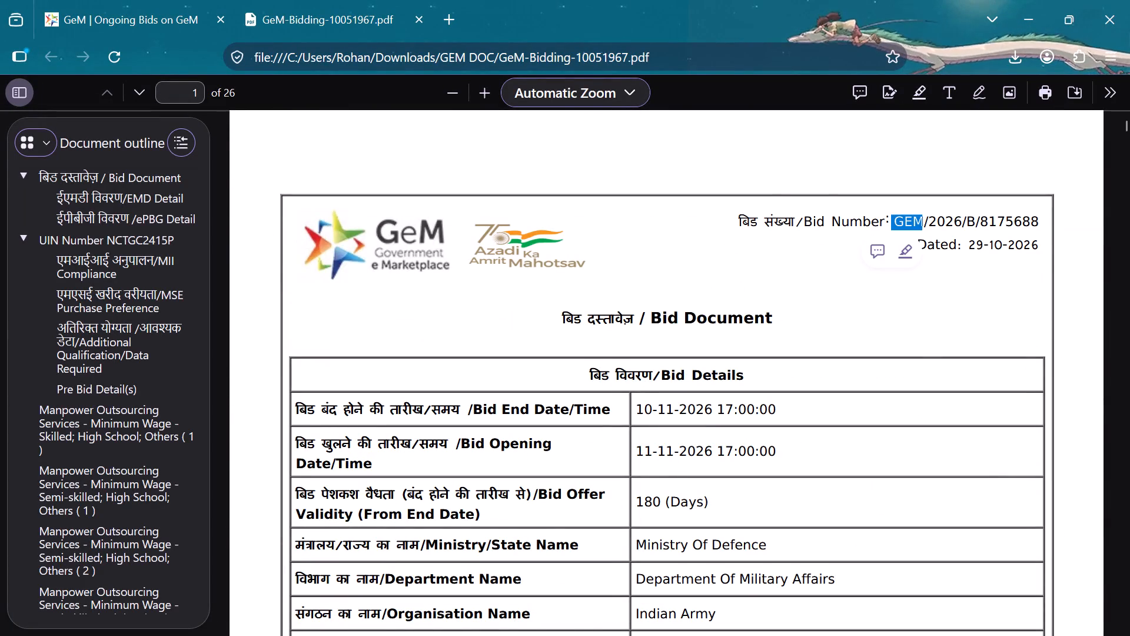
{"action": "key", "text": "ctrl+shift+Right"}
{"action": "key", "text": "ctrl+shift+Right"}
{"action": "key", "text": "ctrl+shift+Right"}
{"action": "key", "text": "ctrl+c"}
{"action": "key", "text": "alt+Tab"}
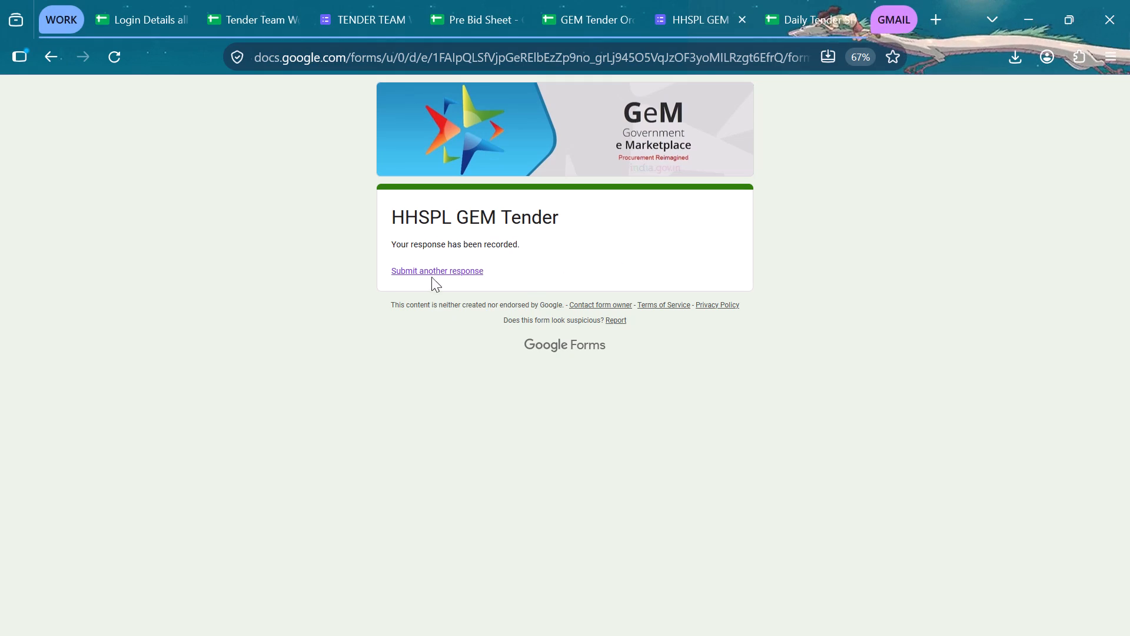
{"action": "left_click", "coordinate": [431, 271]}
{"action": "key", "text": "alt+Tab"}
{"action": "key", "text": "alt+Tab"}
{"action": "left_click", "coordinate": [431, 362]}
{"action": "key", "text": "ctrl+v"}
{"action": "key", "text": "Tab"}
{"action": "key", "text": "m"}
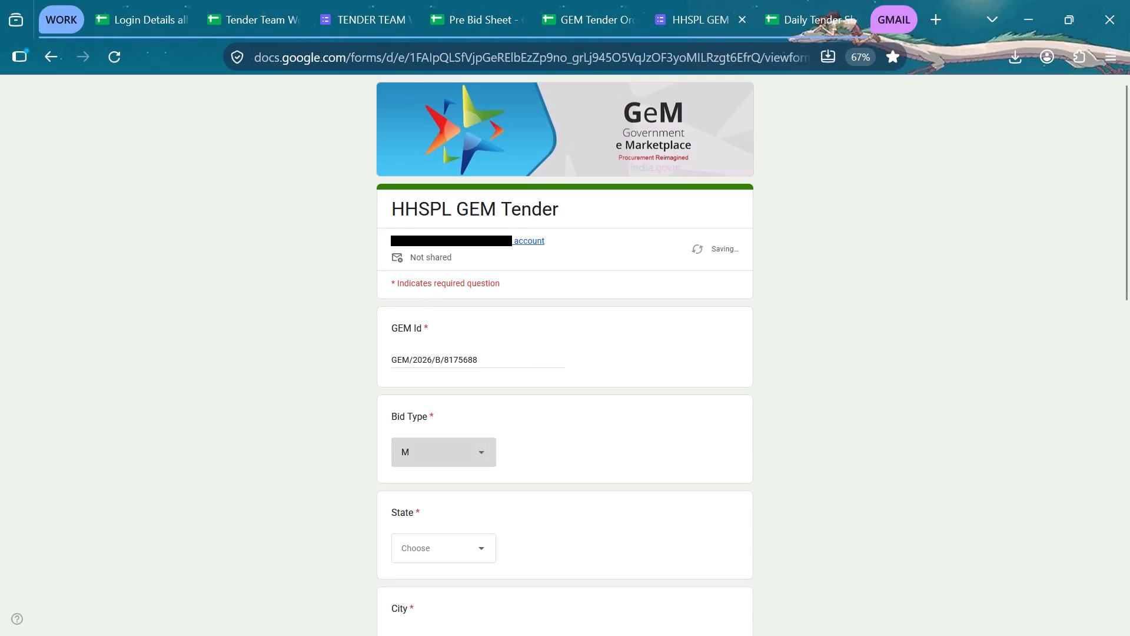
Set State to RJ, City to Ajmer, Pasara to N and Pre Bid Meeting to Y in the form.
{"action": "key", "text": "Tab"}
{"action": "key", "text": "shift+r"}
{"action": "key", "text": "Tab"}
{"action": "key", "text": "a"}
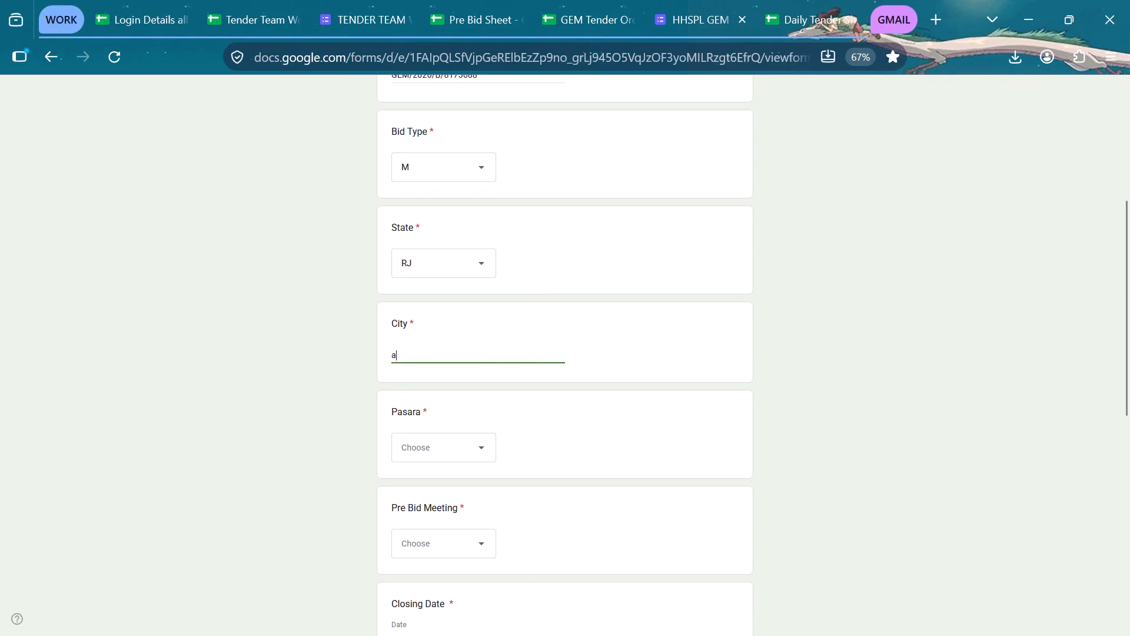
{"action": "key", "text": "BackSpace"}
{"action": "type", "text": "Ajmer"}
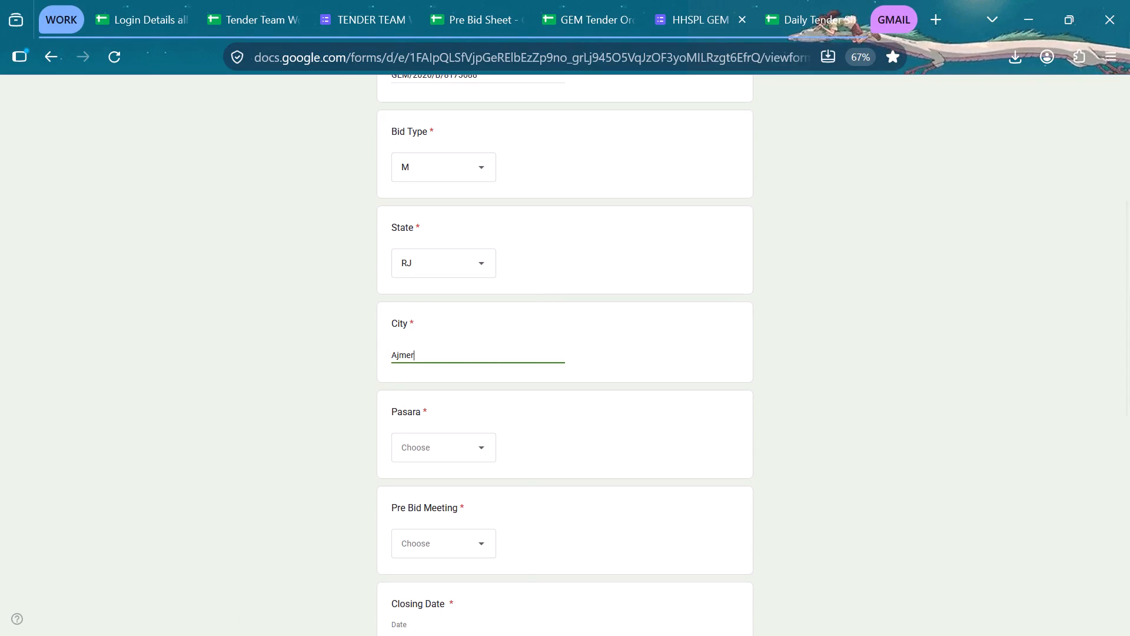
{"action": "key", "text": "Tab"}
{"action": "key", "text": "n"}
{"action": "key", "text": "Tab"}
{"action": "key", "text": "y"}
{"action": "key", "text": "Tab"}
Look up the end date of bid GEM/2026/B/8175688 in the listing and set the Closing Date to 10/11/2026.
{"action": "key", "text": "alt+Tab"}
{"action": "left_click", "coordinate": [115, 0]}
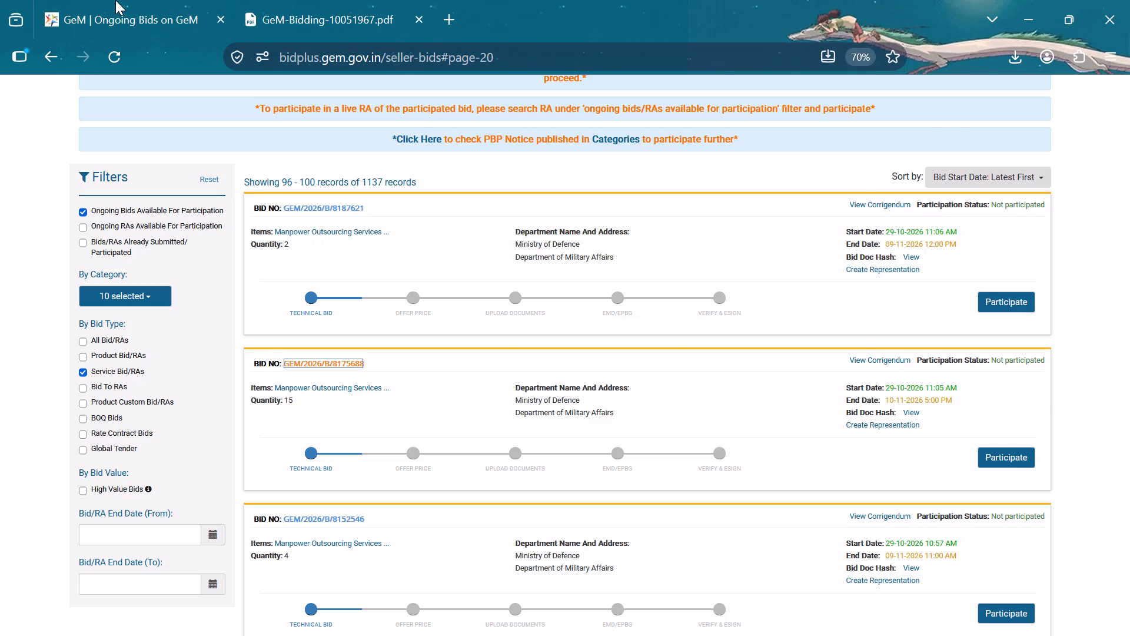
{"action": "key", "text": "alt+Tab"}
{"action": "key", "text": "Tab"}
{"action": "key", "text": "1"}
{"action": "key", "text": "Left"}
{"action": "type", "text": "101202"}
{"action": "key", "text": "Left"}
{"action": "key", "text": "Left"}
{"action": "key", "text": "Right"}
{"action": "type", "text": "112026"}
Check the bid's quantity in the listing and enter it in the form's Quantity field.
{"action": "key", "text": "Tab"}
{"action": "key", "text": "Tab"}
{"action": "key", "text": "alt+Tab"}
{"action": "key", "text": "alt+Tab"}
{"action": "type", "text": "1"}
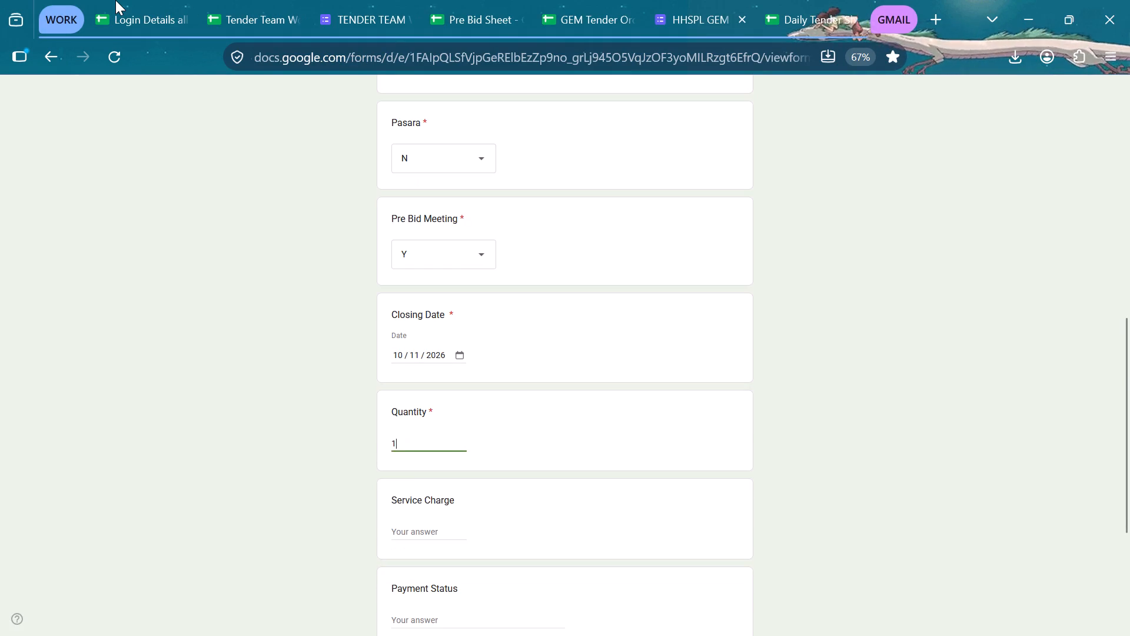
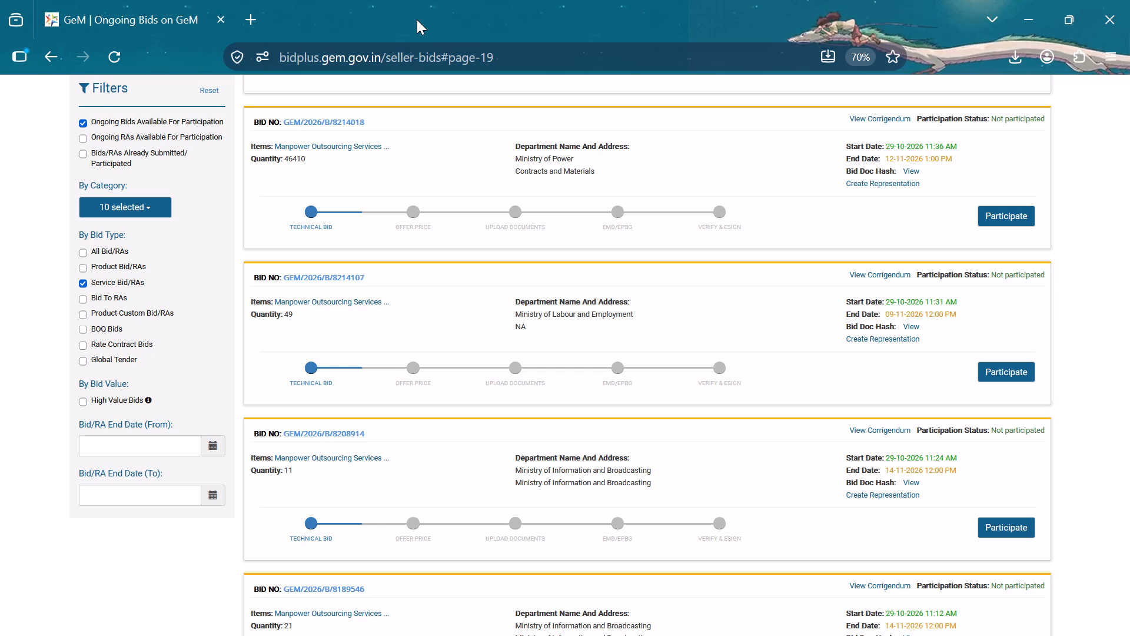
Open the bid document of GEM/2026/B/8189546 from the ongoing bids listing.
{"action": "scroll", "coordinate": [434, 289], "scroll_direction": "down", "scroll_amount": 2, "text": "ctrl"}
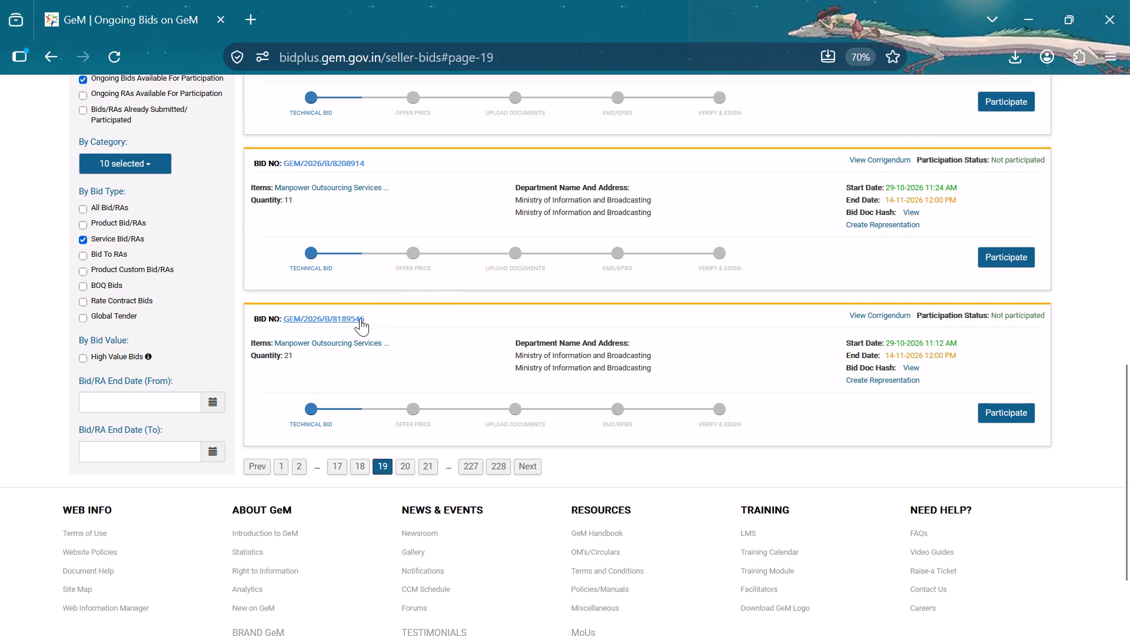
{"action": "left_click", "coordinate": [360, 319], "text": "ctrl"}
{"action": "left_click", "coordinate": [360, 310], "text": "ctrl"}
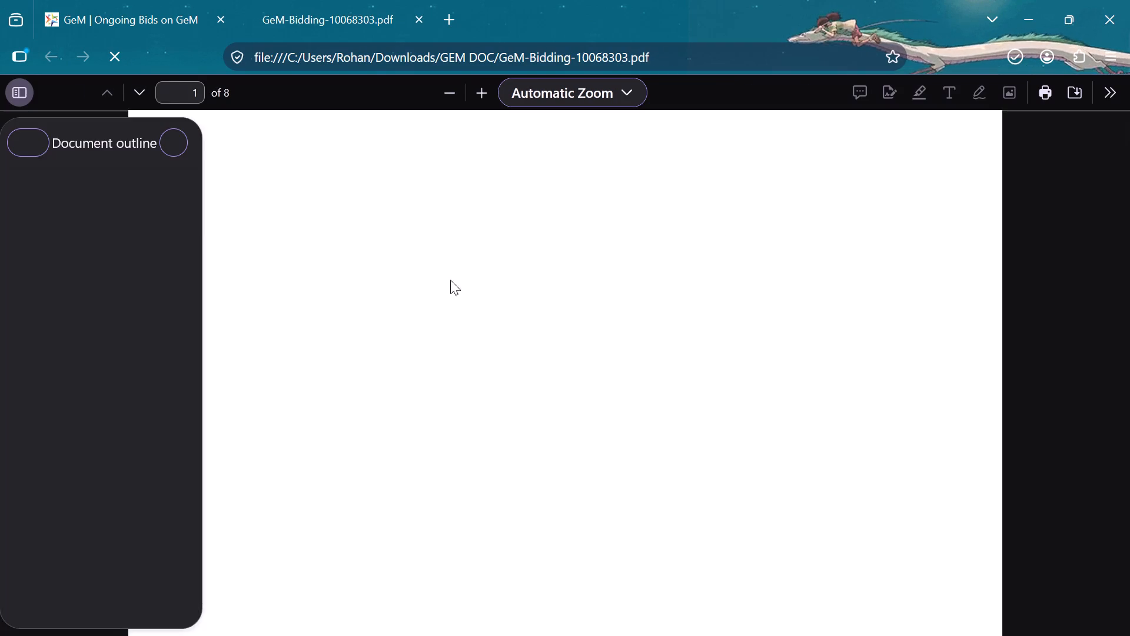
Copy bid number GEM/2026/B/8189546 from the document into the form's GEM Id and set Bid Type to M.
{"action": "double_click", "coordinate": [896, 221], "text": "ctrl"}
{"action": "key", "text": "ctrl+shift+Right"}
{"action": "key", "text": "ctrl+shift+Right"}
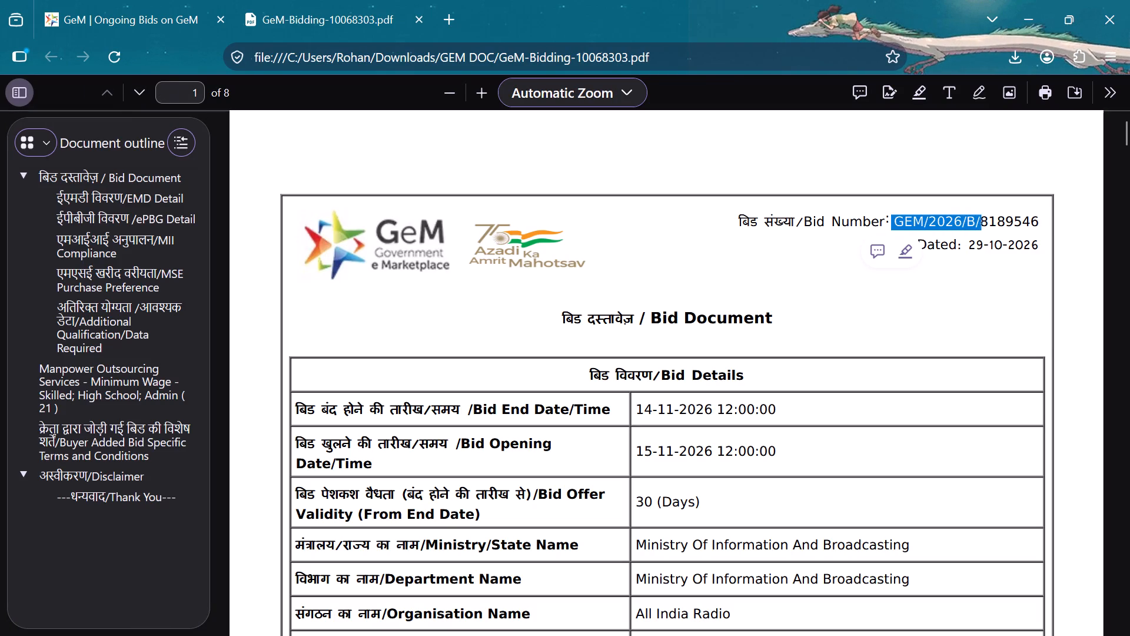
{"action": "key", "text": "ctrl+shift+Right"}
{"action": "key", "text": "ctrl+c"}
{"action": "scroll", "coordinate": [700, 392], "scroll_direction": "down", "scroll_amount": 3}
{"action": "scroll", "coordinate": [536, 485], "scroll_direction": "down", "scroll_amount": 8}
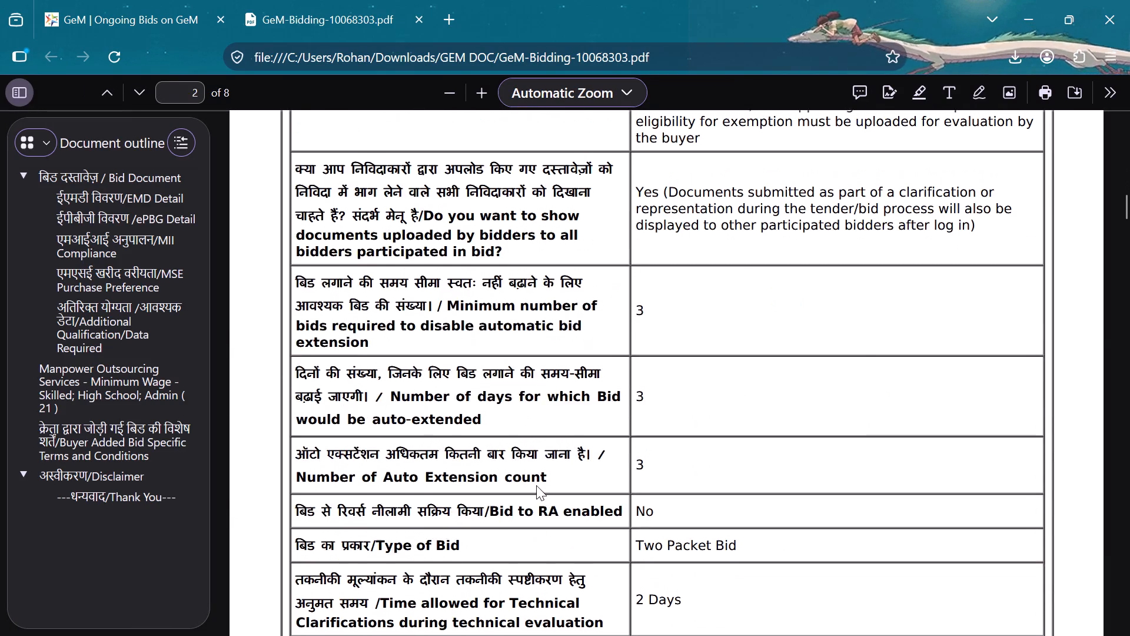
{"action": "key", "text": "alt+Tab"}
{"action": "double_click", "coordinate": [428, 370]}
{"action": "key", "text": "ctrl+v"}
{"action": "left_click", "coordinate": [430, 355], "text": "ctrl"}
{"action": "key", "text": "ctrl+v"}
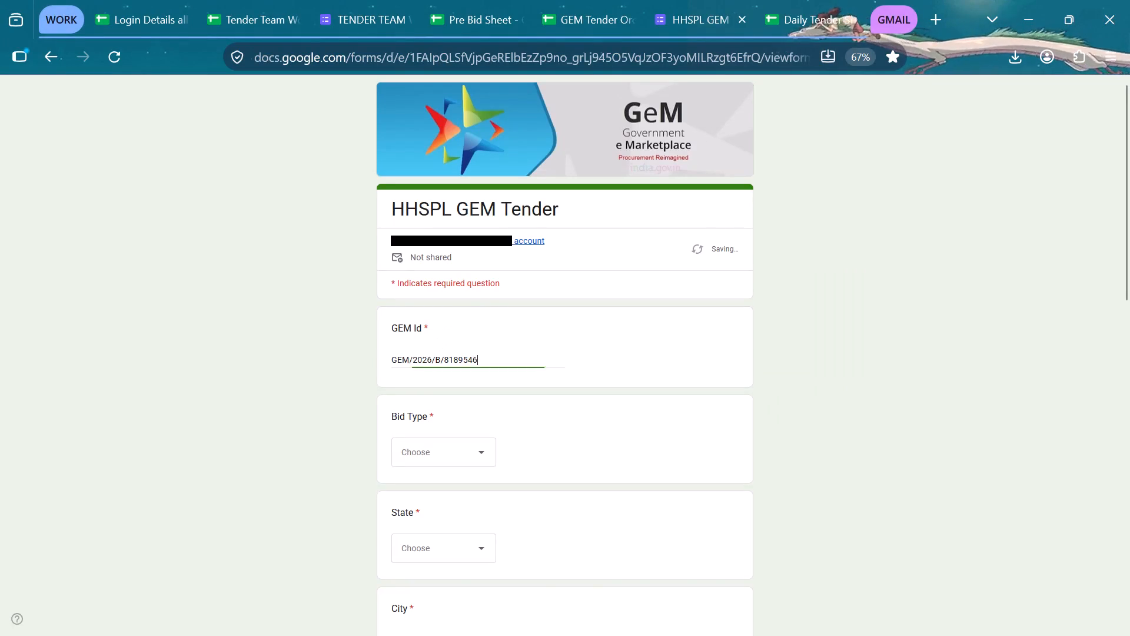
{"action": "key", "text": "Tab"}
{"action": "key", "text": "m"}
Find the consignee's address in the bid document and search the web for its PIN code 194103 to identify the location.
{"action": "key", "text": "alt+Tab"}
{"action": "scroll", "coordinate": [430, 355], "scroll_direction": "down", "scroll_amount": 20}
{"action": "scroll", "coordinate": [430, 355], "scroll_direction": "down", "scroll_amount": 14}
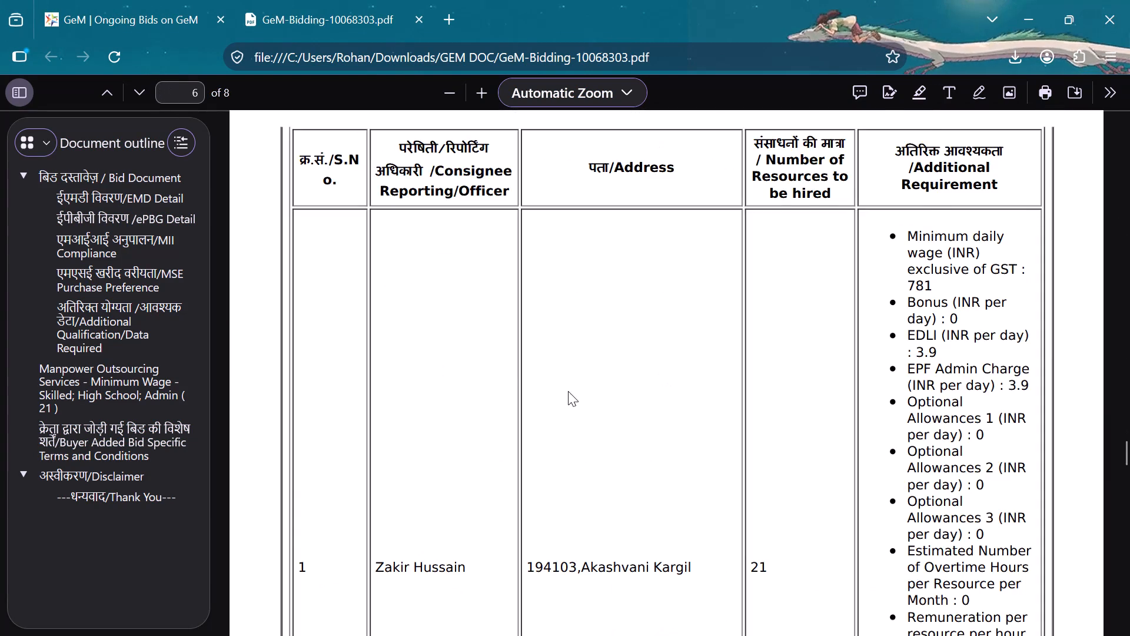
{"action": "scroll", "coordinate": [568, 391], "scroll_direction": "down", "scroll_amount": 2}
{"action": "double_click", "coordinate": [543, 286]}
{"action": "right_click", "coordinate": [543, 286]}
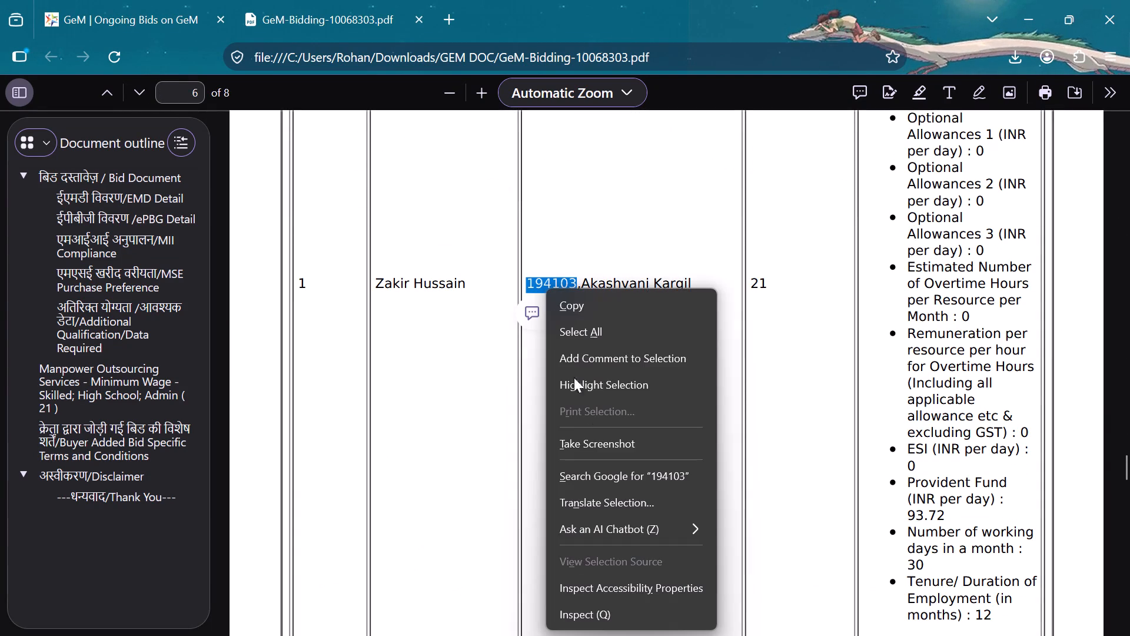
{"action": "left_click", "coordinate": [590, 476]}
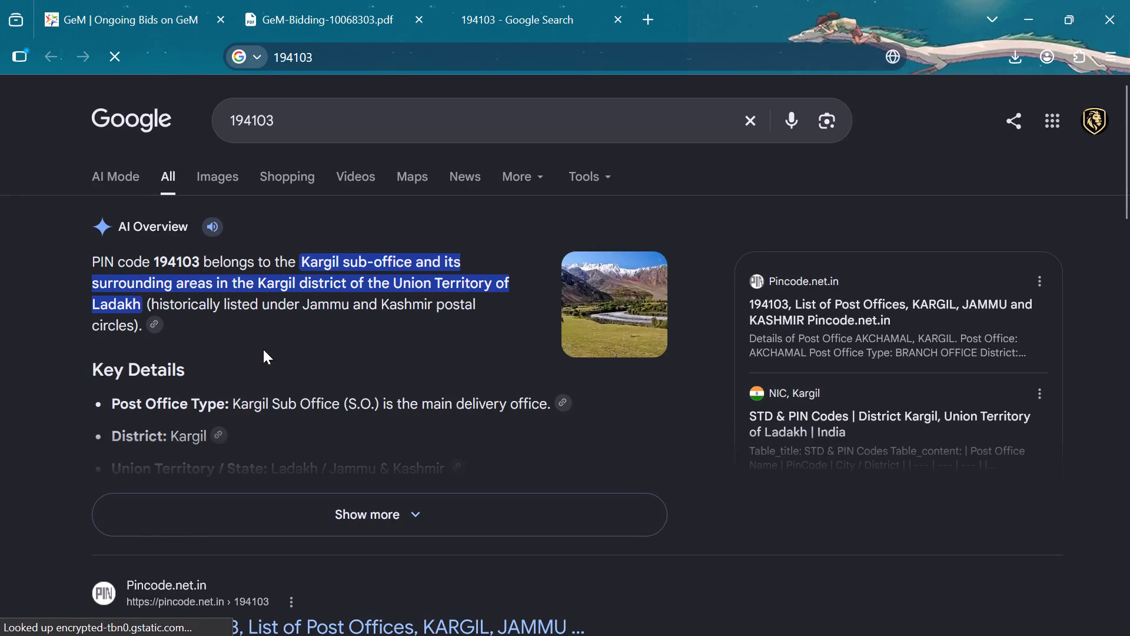
{"action": "scroll", "coordinate": [263, 349], "scroll_direction": "down", "scroll_amount": 1}
{"action": "left_click", "coordinate": [157, 0]}
{"action": "left_click", "coordinate": [524, 0]}
{"action": "scroll", "coordinate": [531, 245], "scroll_direction": "down", "scroll_amount": 2}
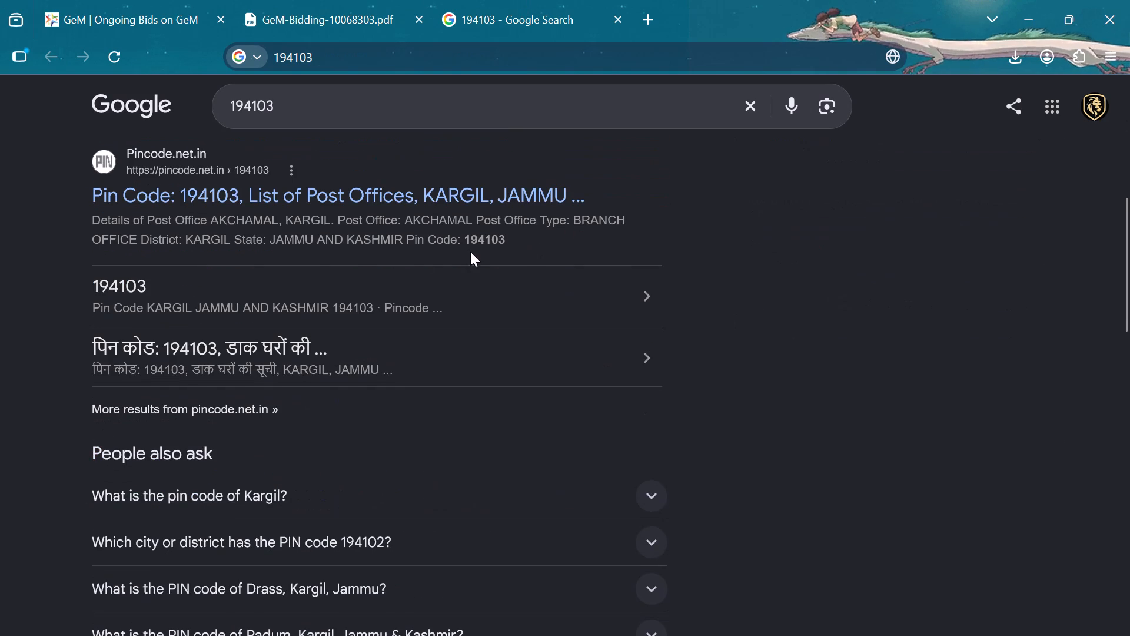
Copy JAMMU from the search result into the form's City, and set State to JK, Pasara to N and Pre Bid Meeting to N.
{"action": "left_click", "coordinate": [280, 241]}
{"action": "double_click", "coordinate": [282, 239]}
{"action": "key", "text": "ctrl+c"}
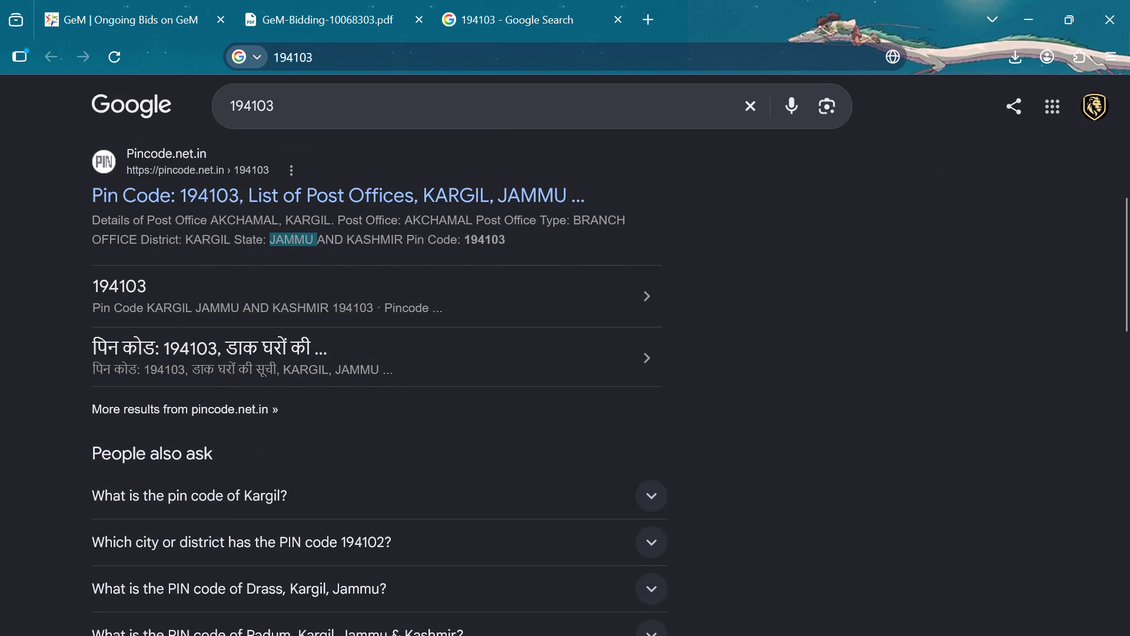
{"action": "key", "text": "alt+Tab"}
{"action": "key", "text": "Tab"}
{"action": "key", "text": "j"}
{"action": "key", "text": "Tab"}
{"action": "key", "text": "ctrl+v"}
{"action": "key", "text": "Tab"}
{"action": "key", "text": "n"}
{"action": "key", "text": "Tab"}
{"action": "key", "text": "n"}
Check the bid's end date and set the form's Closing Date to 14/11/2026.
{"action": "key", "text": "alt+Tab"}
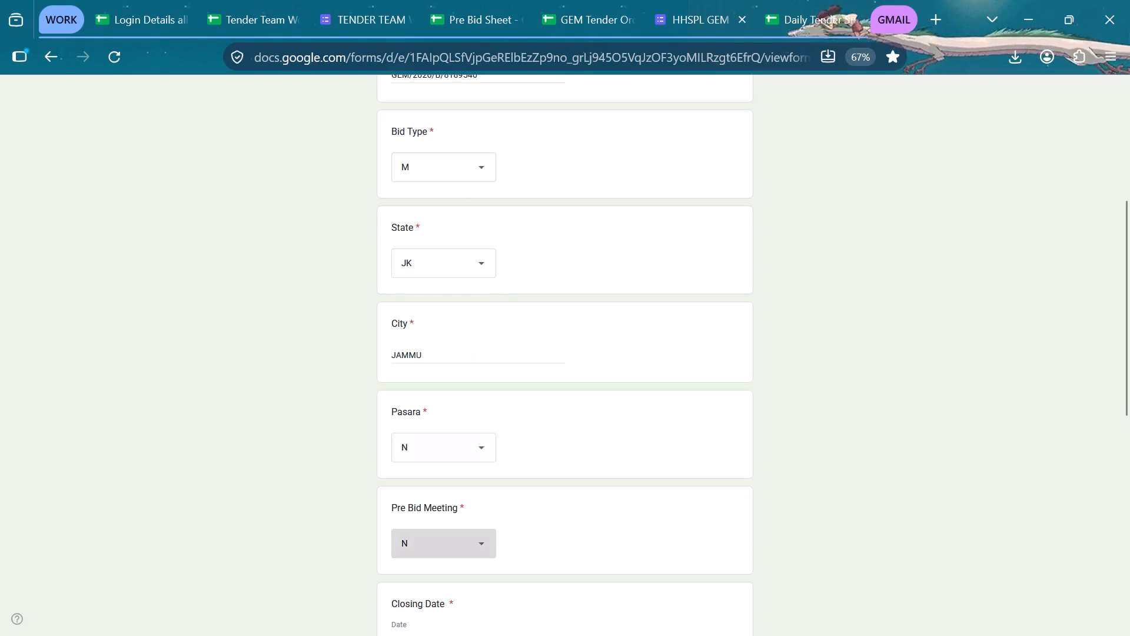
{"action": "left_click", "coordinate": [177, 0]}
{"action": "key", "text": "alt+Tab"}
{"action": "key", "text": "Tab"}
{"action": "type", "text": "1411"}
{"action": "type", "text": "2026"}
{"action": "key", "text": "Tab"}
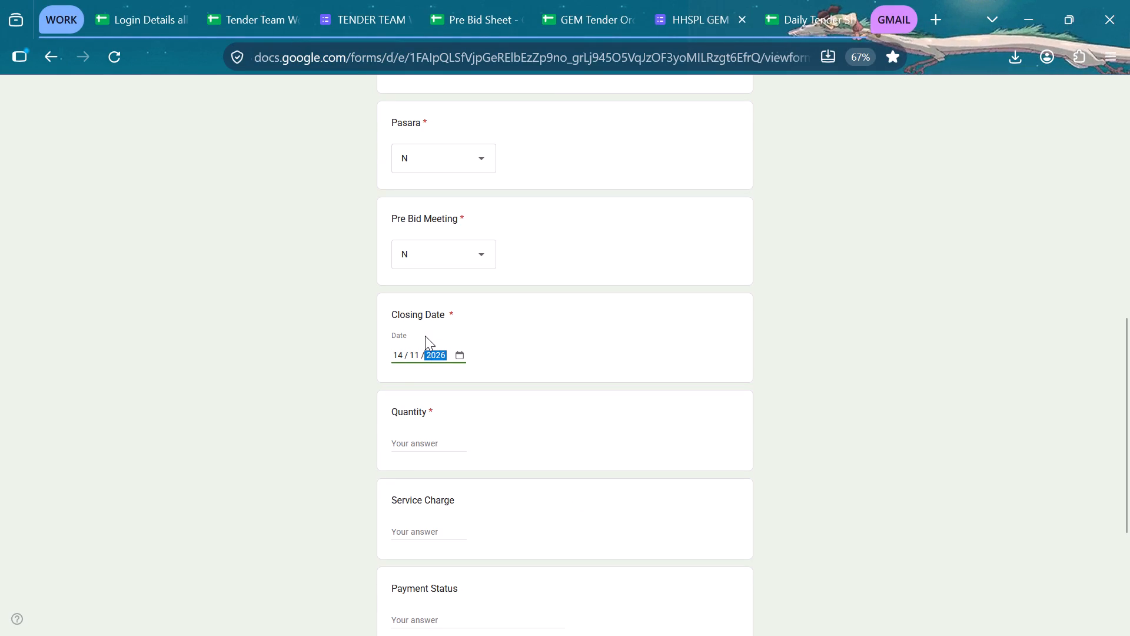
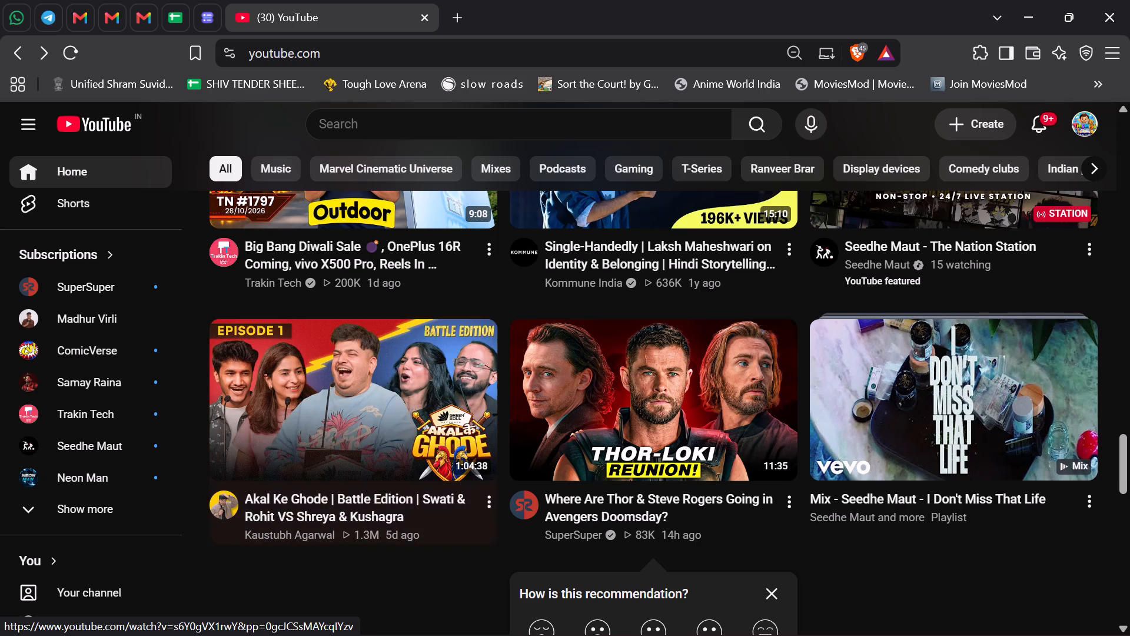
Switch from YouTube back to the HHSPL GEM Tender form and start another response.
{"action": "key", "text": "ctrl+super+Left"}
{"action": "left_click", "coordinate": [426, 274]}
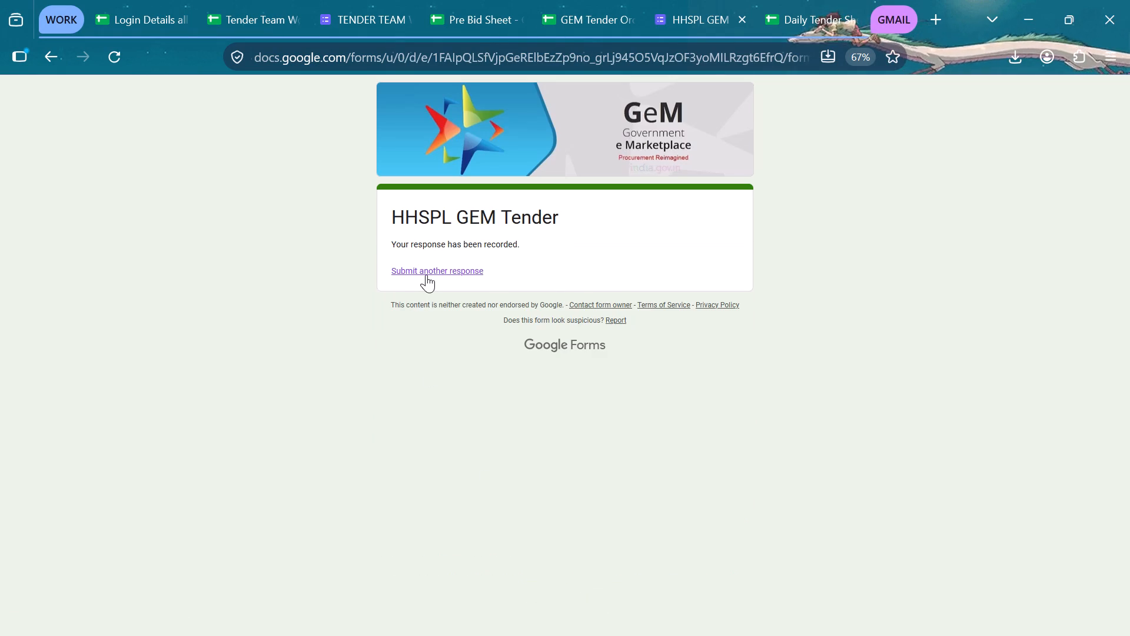
{"action": "key", "text": "Tab"}
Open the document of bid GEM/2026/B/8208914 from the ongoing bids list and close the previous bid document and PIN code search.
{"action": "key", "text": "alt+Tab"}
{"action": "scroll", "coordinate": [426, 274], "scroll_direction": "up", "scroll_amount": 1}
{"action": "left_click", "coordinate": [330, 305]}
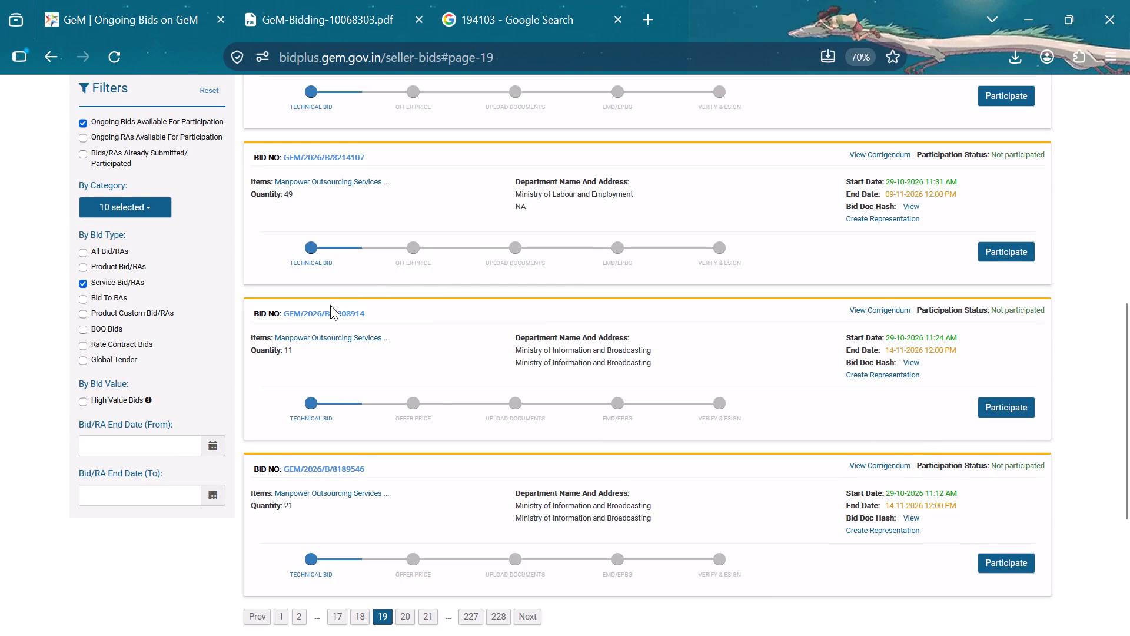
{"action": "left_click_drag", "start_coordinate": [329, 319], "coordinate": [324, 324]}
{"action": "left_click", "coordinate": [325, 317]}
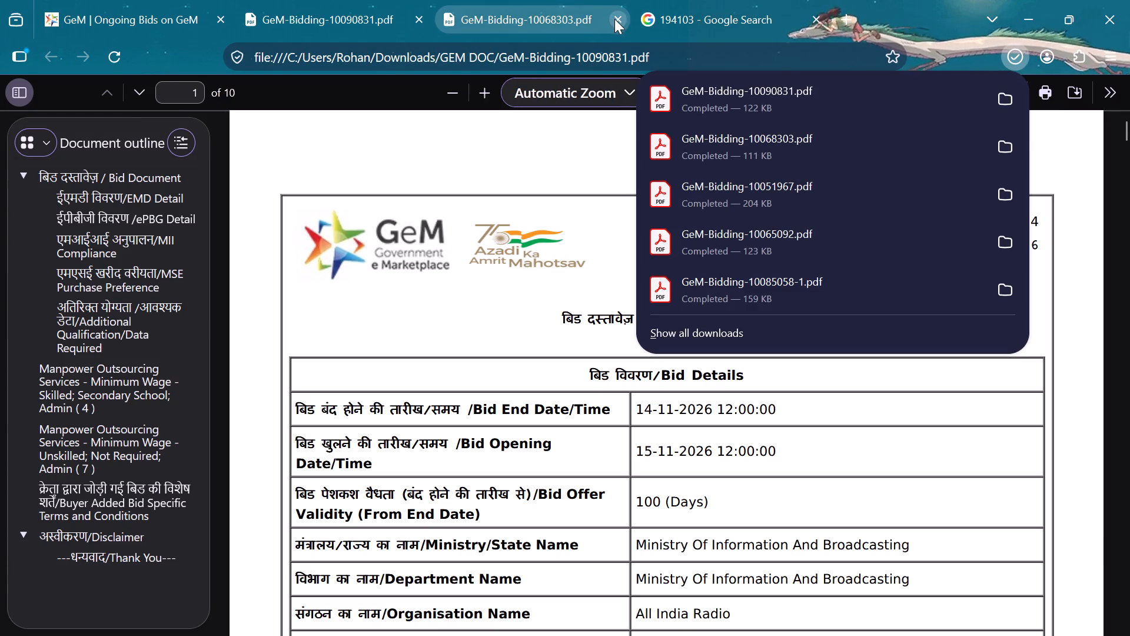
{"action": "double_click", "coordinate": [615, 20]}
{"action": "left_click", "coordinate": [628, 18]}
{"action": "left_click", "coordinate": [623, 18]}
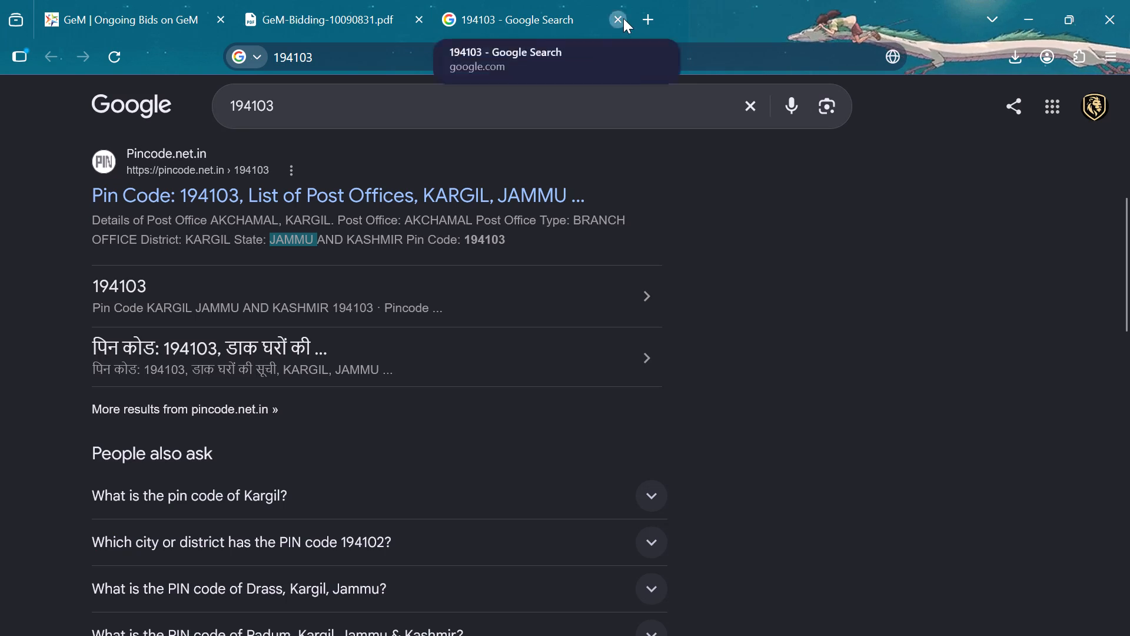
Copy bid number GEM/2026/B/8208914 from the document into the form's GEM Id and set Bid Type to M.
{"action": "double_click", "coordinate": [907, 223]}
{"action": "key", "text": "ctrl+shift+Right"}
{"action": "key", "text": "ctrl+shift+Right"}
{"action": "key", "text": "ctrl+shift+Right"}
{"action": "key", "text": "ctrl+c"}
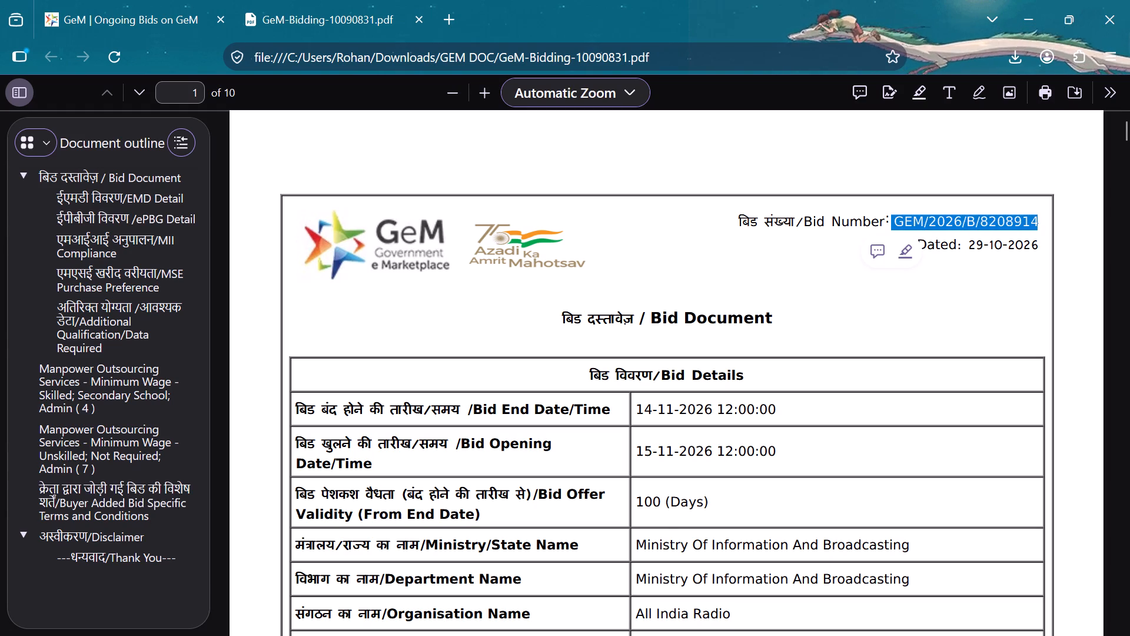
{"action": "scroll", "coordinate": [669, 445], "scroll_direction": "down", "scroll_amount": 13}
{"action": "key", "text": "alt+Tab"}
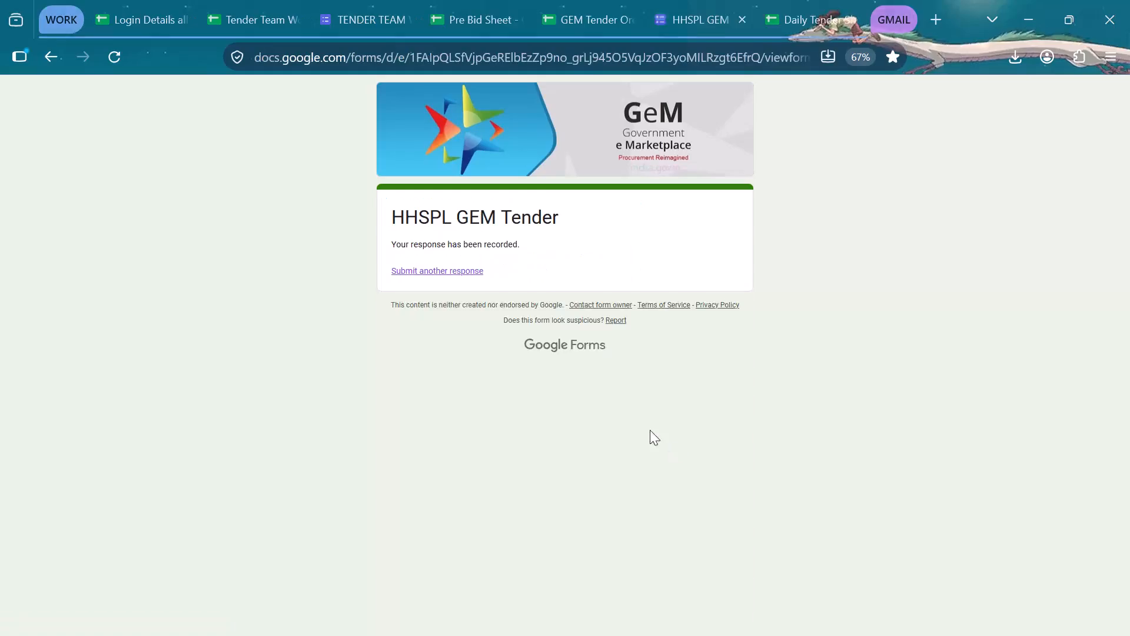
{"action": "left_click", "coordinate": [454, 362]}
{"action": "key", "text": "ctrl+v"}
{"action": "key", "text": "Tab"}
{"action": "key", "text": "m"}
Find the consignee's address in the bid document and search the web for its PIN code 194103.
{"action": "key", "text": "alt+Tab"}
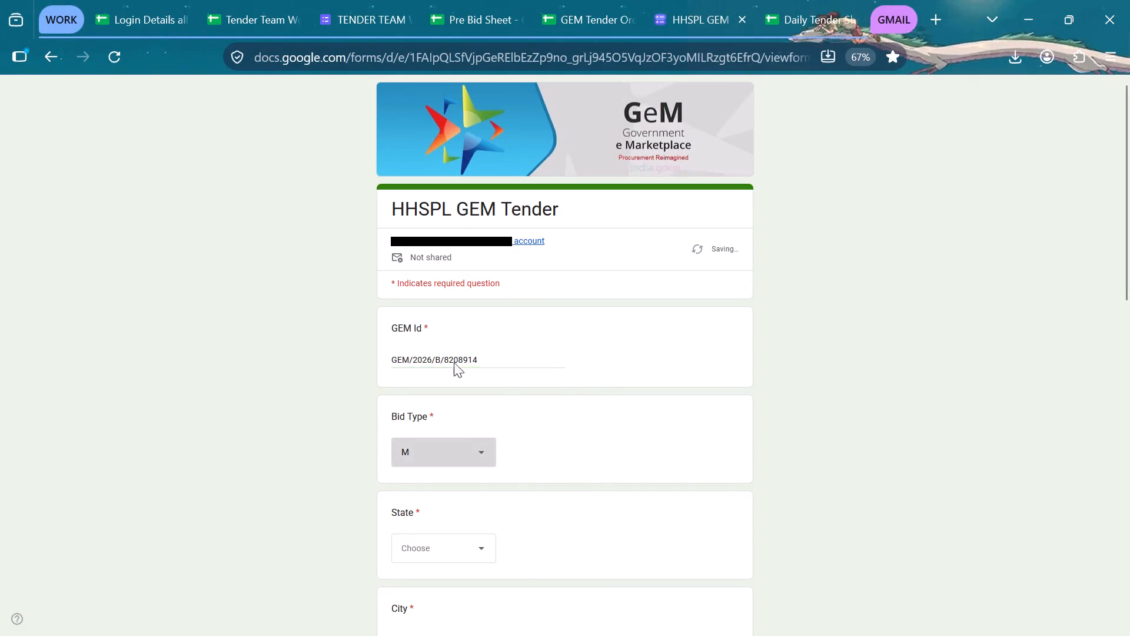
{"action": "scroll", "coordinate": [454, 362], "scroll_direction": "down", "scroll_amount": 20}
{"action": "scroll", "coordinate": [454, 362], "scroll_direction": "down", "scroll_amount": 14}
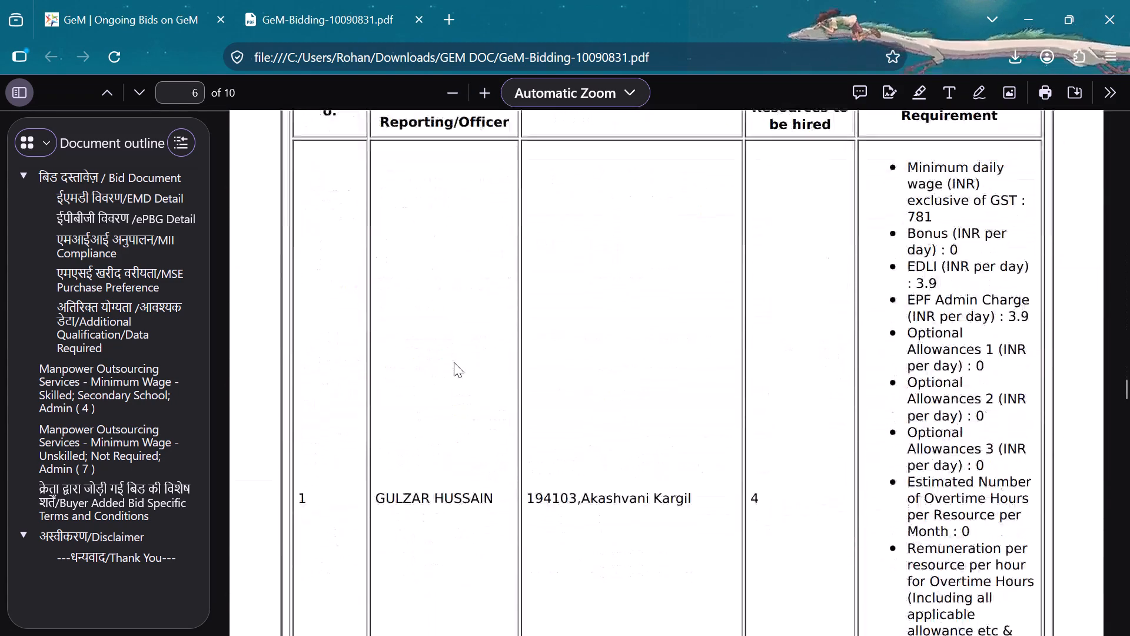
{"action": "scroll", "coordinate": [454, 362], "scroll_direction": "down", "scroll_amount": 1}
{"action": "double_click", "coordinate": [543, 458]}
{"action": "right_click", "coordinate": [543, 458]}
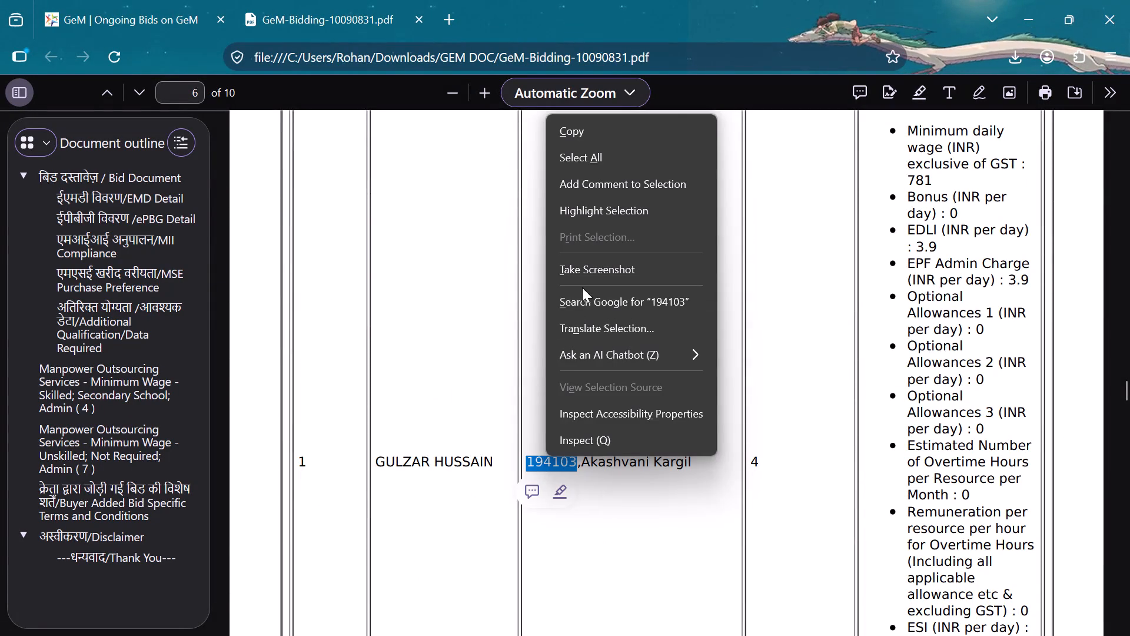
{"action": "left_click", "coordinate": [582, 287]}
{"action": "left_click", "coordinate": [580, 300]}
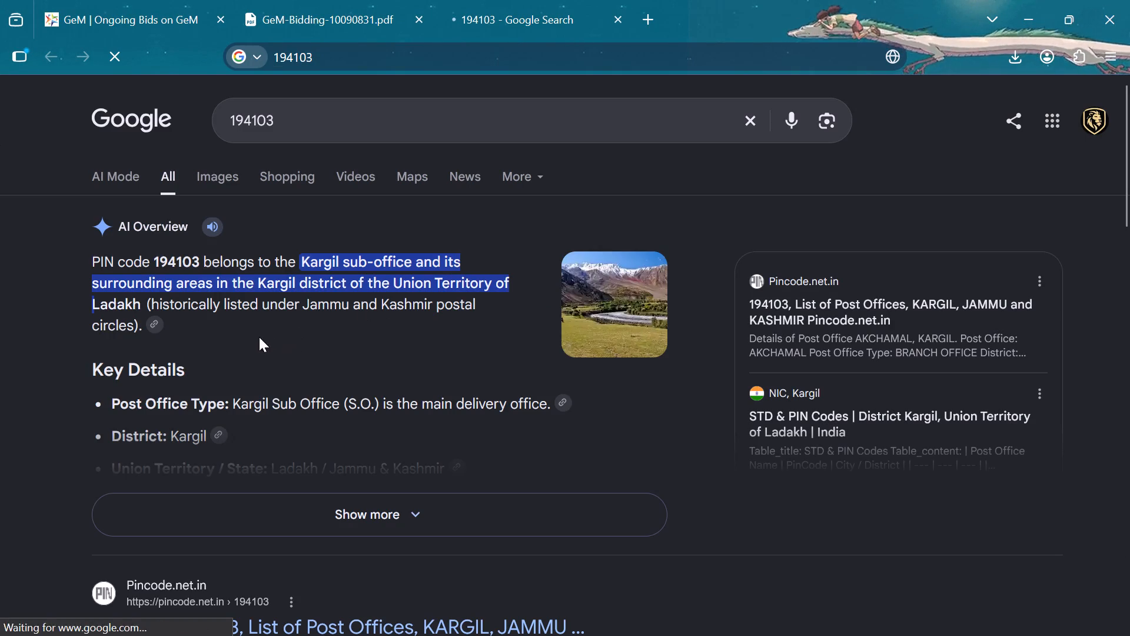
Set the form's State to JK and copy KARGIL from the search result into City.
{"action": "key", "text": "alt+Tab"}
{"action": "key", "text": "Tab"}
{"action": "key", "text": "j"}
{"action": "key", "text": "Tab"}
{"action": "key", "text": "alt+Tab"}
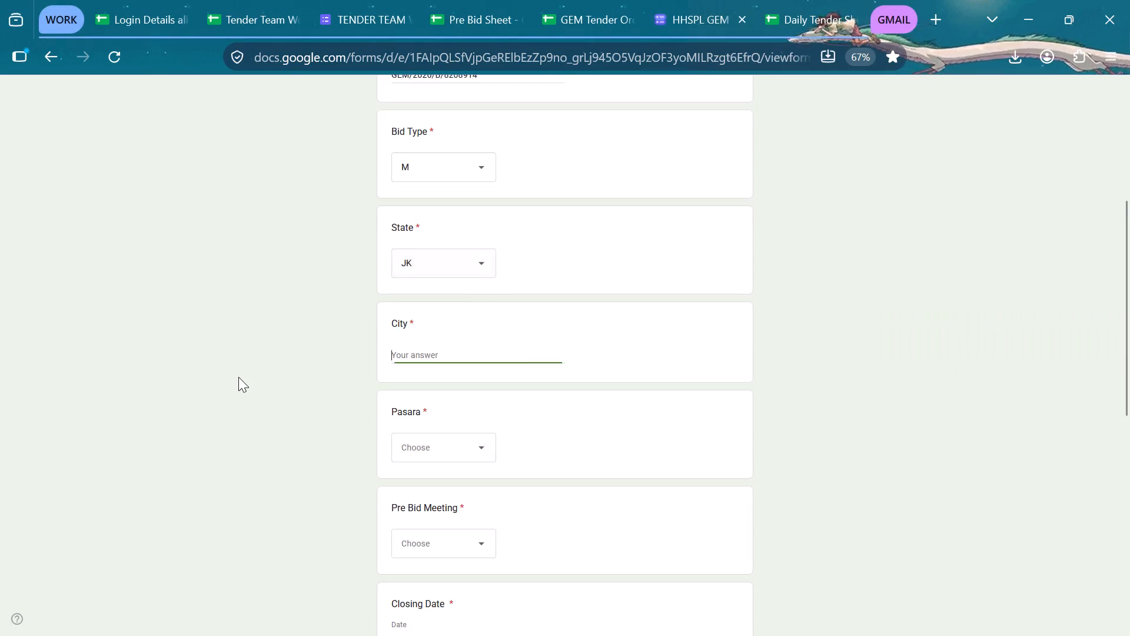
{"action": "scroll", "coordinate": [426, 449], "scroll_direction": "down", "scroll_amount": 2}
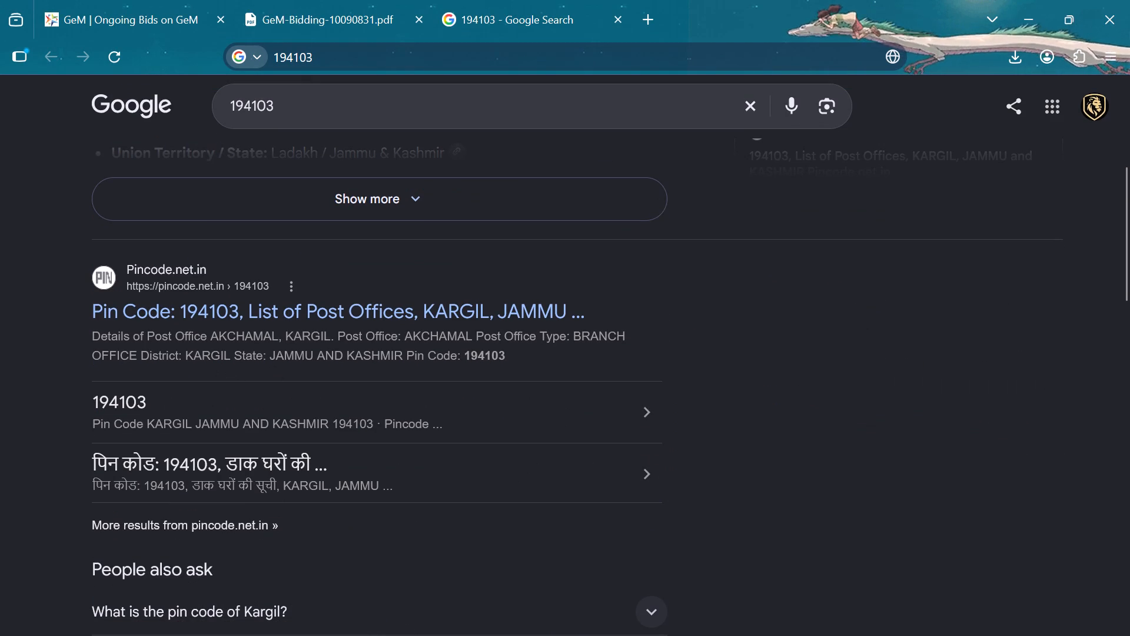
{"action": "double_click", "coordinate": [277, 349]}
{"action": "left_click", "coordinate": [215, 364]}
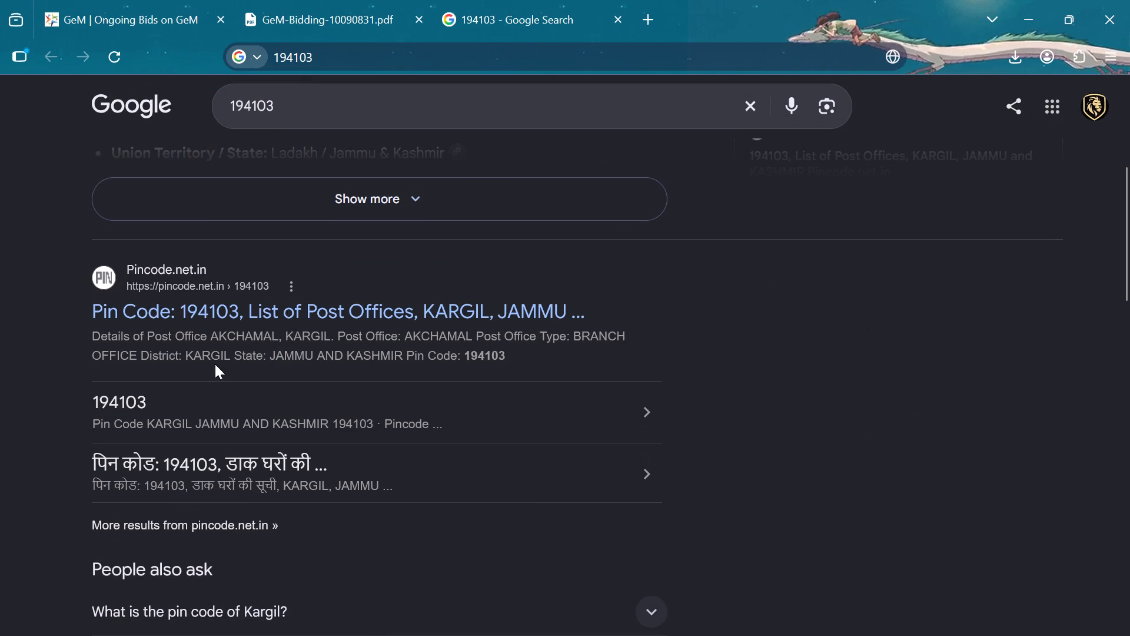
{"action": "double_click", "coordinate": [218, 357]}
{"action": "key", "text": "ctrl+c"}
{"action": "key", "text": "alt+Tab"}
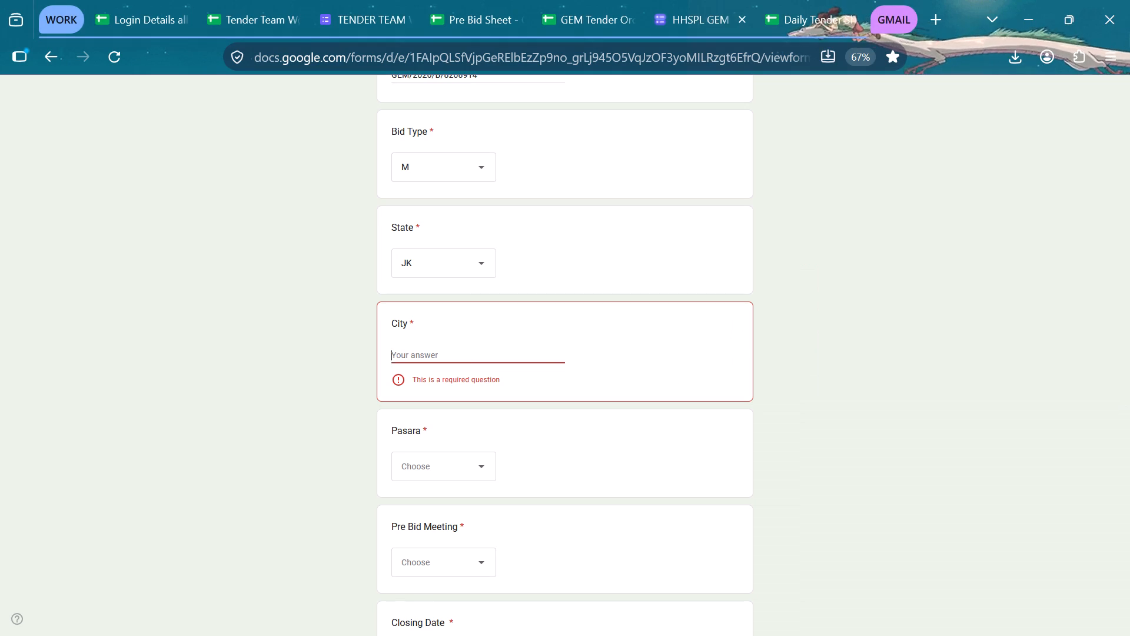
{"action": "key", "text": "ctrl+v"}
Open the document of bid GEM/2026/B/8214107, close the older tabs, and look through its bid details and consignee address.
{"action": "key", "text": "alt+Tab"}
{"action": "left_click", "coordinate": [112, 0]}
{"action": "scroll", "coordinate": [473, 239], "scroll_direction": "up", "scroll_amount": 1}
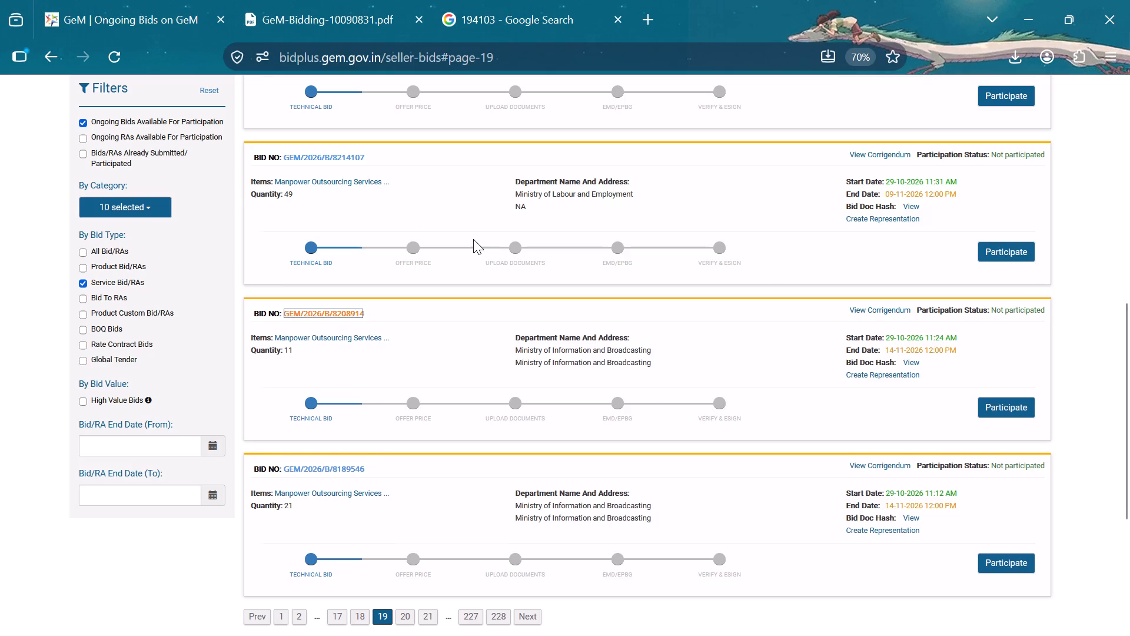
{"action": "scroll", "coordinate": [473, 239], "scroll_direction": "up", "scroll_amount": 1}
{"action": "left_click", "coordinate": [345, 314]}
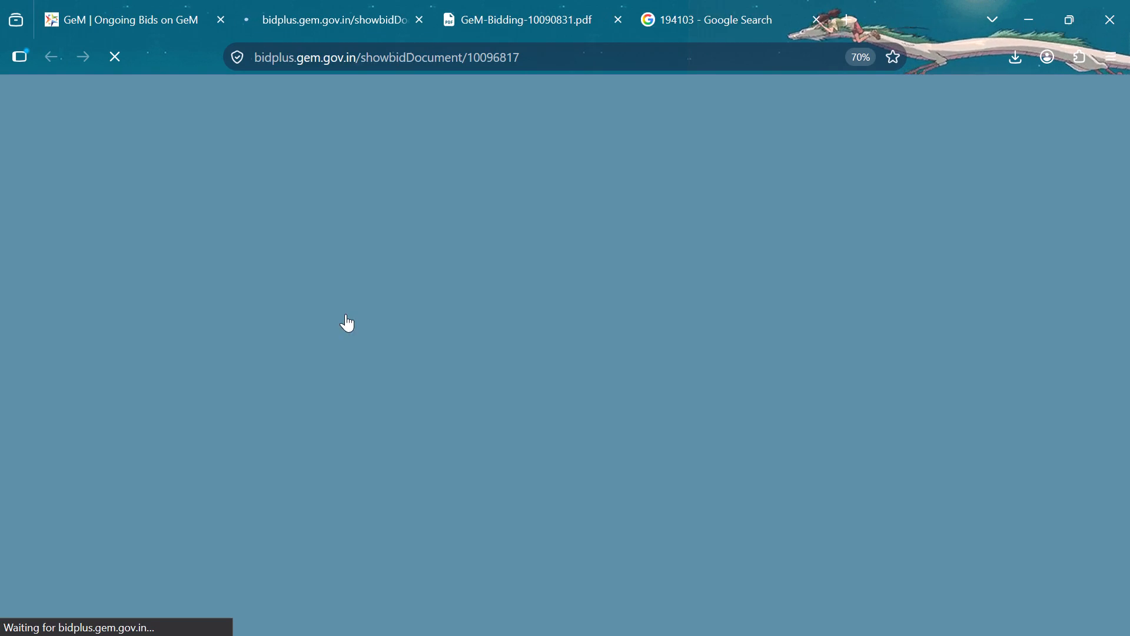
{"action": "double_click", "coordinate": [621, 20]}
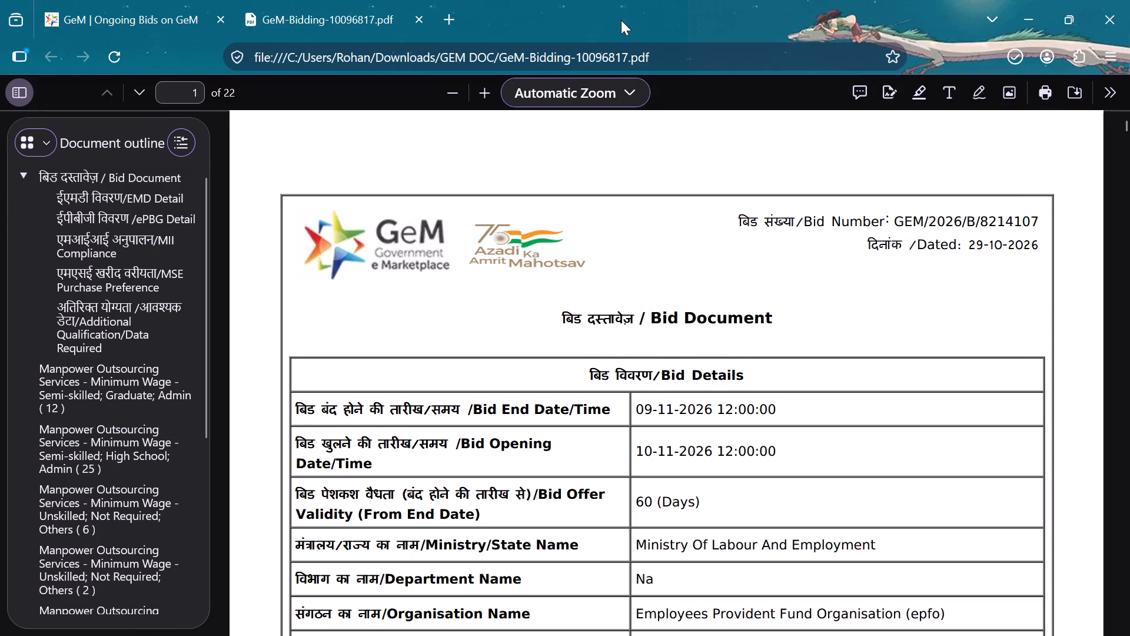
{"action": "scroll", "coordinate": [643, 245], "scroll_direction": "down", "scroll_amount": 20}
{"action": "scroll", "coordinate": [643, 245], "scroll_direction": "down", "scroll_amount": 9}
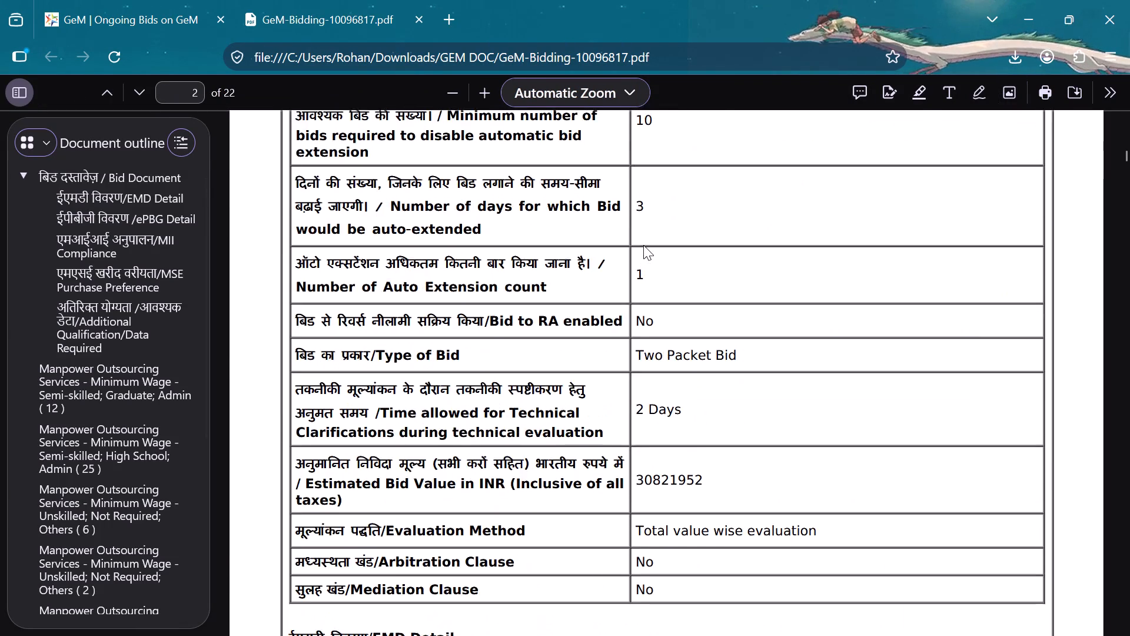
{"action": "scroll", "coordinate": [643, 245], "scroll_direction": "down", "scroll_amount": 20}
{"action": "scroll", "coordinate": [643, 245], "scroll_direction": "up", "scroll_amount": 2}
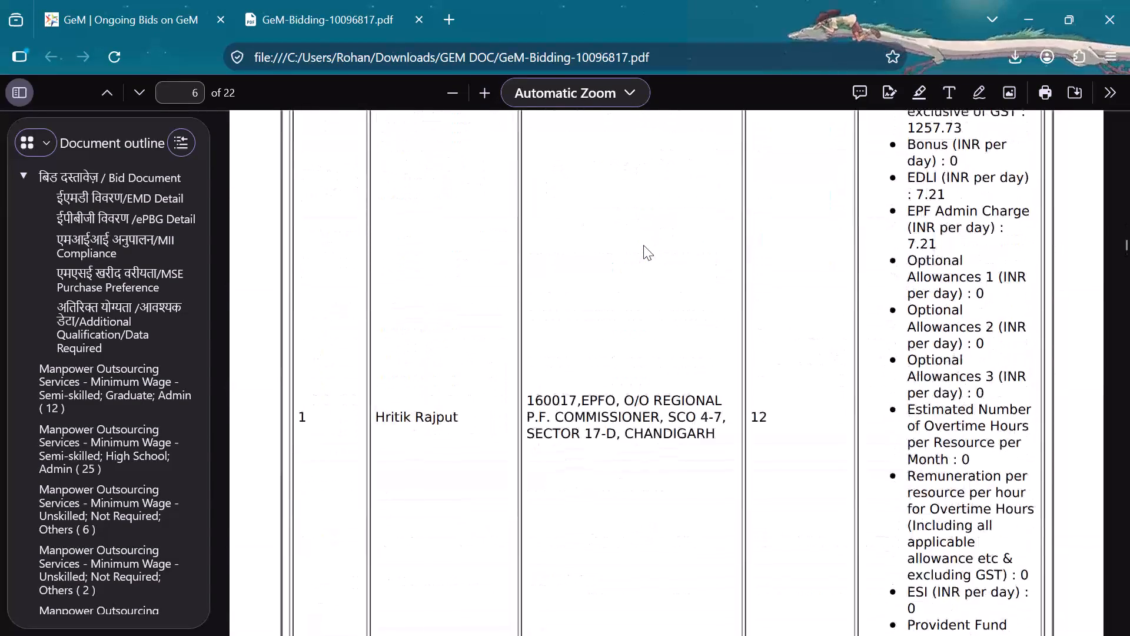
{"action": "scroll", "coordinate": [643, 245], "scroll_direction": "up", "scroll_amount": 2}
{"action": "scroll", "coordinate": [643, 245], "scroll_direction": "down", "scroll_amount": 2}
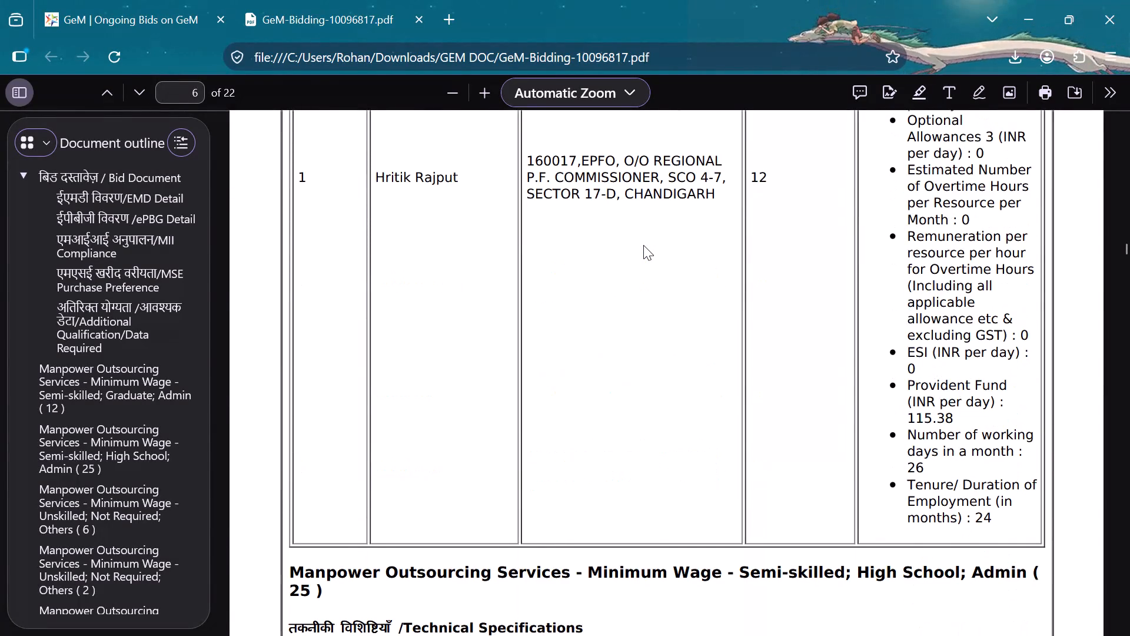
Copy bid number GEM/2026/B/8214107 from the document and replace the form's GEM Id with it.
{"action": "key", "text": "ctrl+Up"}
{"action": "double_click", "coordinate": [900, 220]}
{"action": "key", "text": "ctrl+shift+Right"}
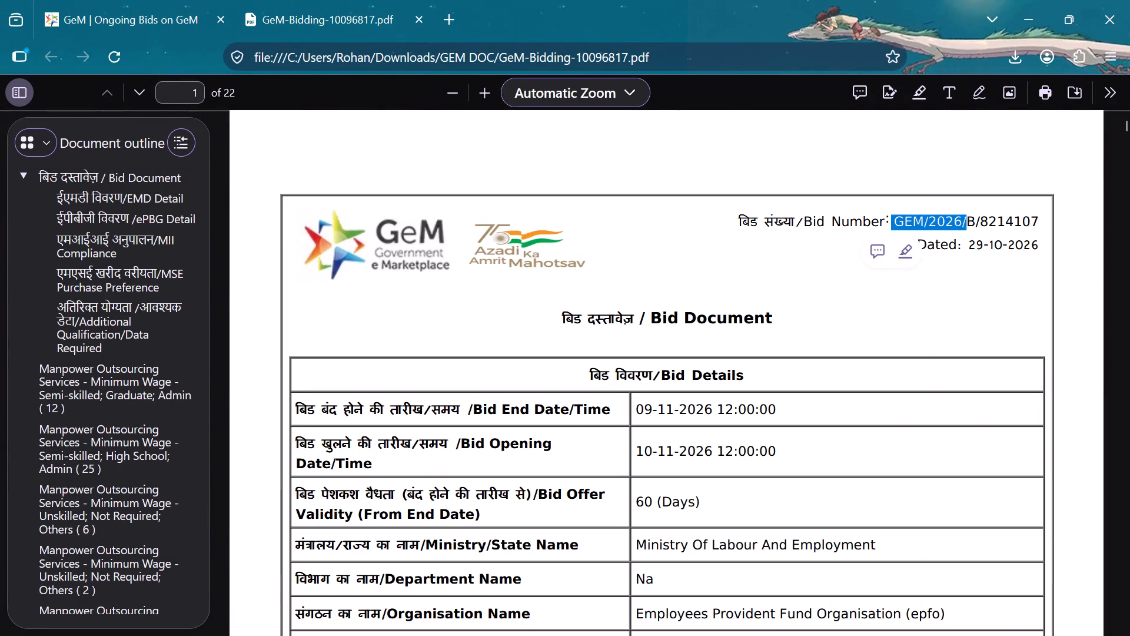
{"action": "key", "text": "ctrl+shift+Right"}
{"action": "key", "text": "ctrl+shift+Right"}
{"action": "key", "text": "ctrl+c"}
{"action": "key", "text": "alt+Tab"}
{"action": "scroll", "coordinate": [513, 342], "scroll_direction": "up", "scroll_amount": 6}
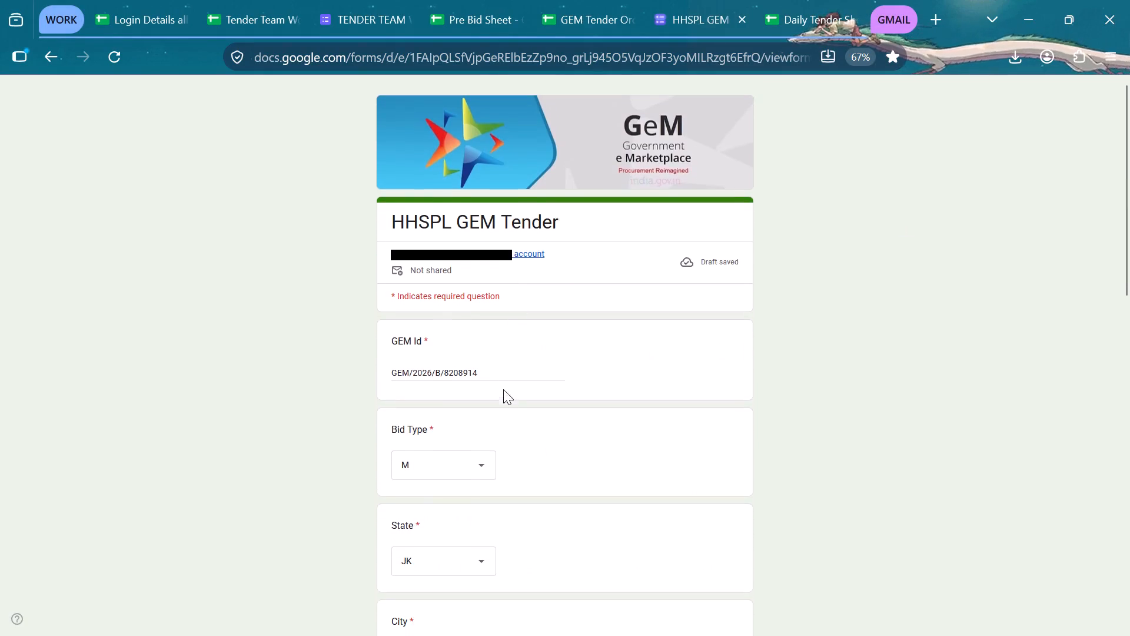
{"action": "left_click", "coordinate": [491, 347]}
{"action": "left_click", "coordinate": [494, 356]}
{"action": "key", "text": "ctrl+a"}
{"action": "key", "text": "ctrl+v"}
{"action": "key", "text": "Tab"}
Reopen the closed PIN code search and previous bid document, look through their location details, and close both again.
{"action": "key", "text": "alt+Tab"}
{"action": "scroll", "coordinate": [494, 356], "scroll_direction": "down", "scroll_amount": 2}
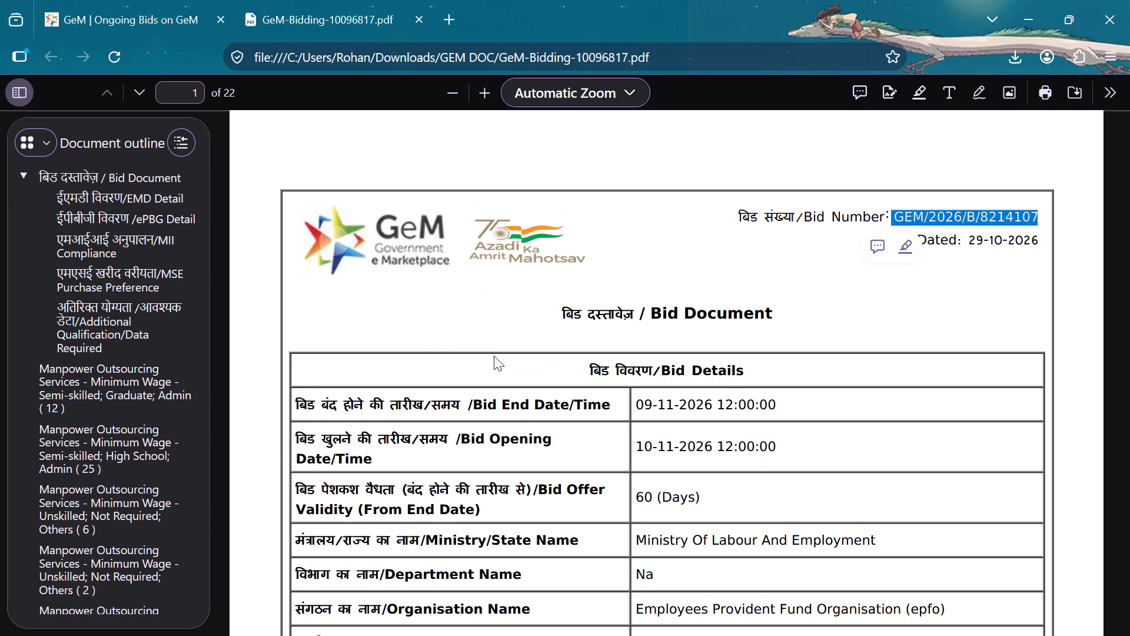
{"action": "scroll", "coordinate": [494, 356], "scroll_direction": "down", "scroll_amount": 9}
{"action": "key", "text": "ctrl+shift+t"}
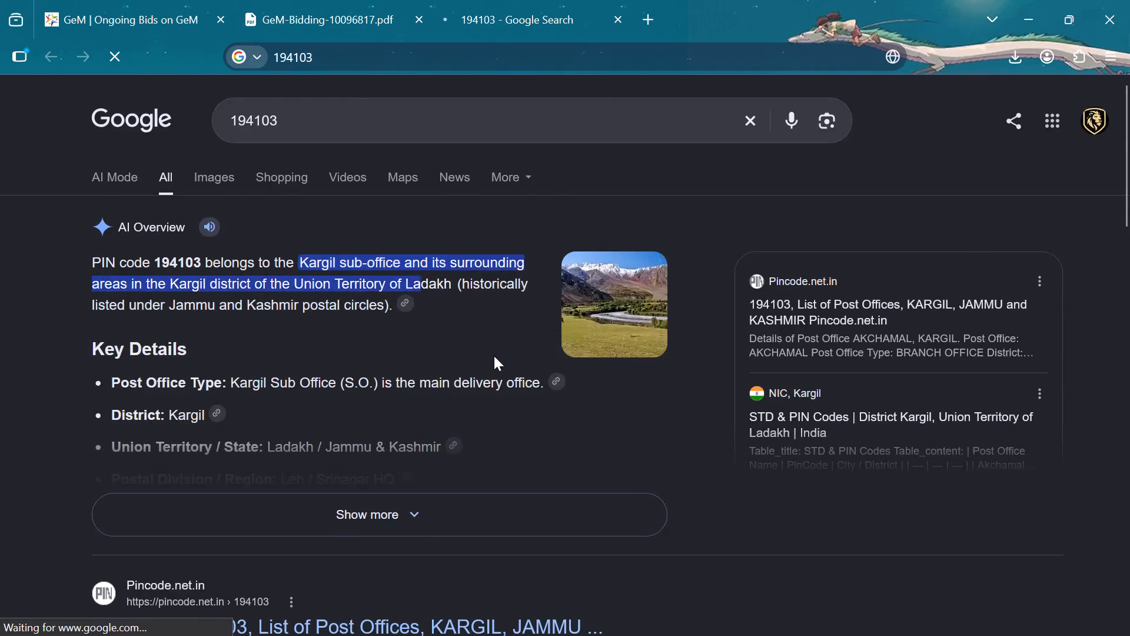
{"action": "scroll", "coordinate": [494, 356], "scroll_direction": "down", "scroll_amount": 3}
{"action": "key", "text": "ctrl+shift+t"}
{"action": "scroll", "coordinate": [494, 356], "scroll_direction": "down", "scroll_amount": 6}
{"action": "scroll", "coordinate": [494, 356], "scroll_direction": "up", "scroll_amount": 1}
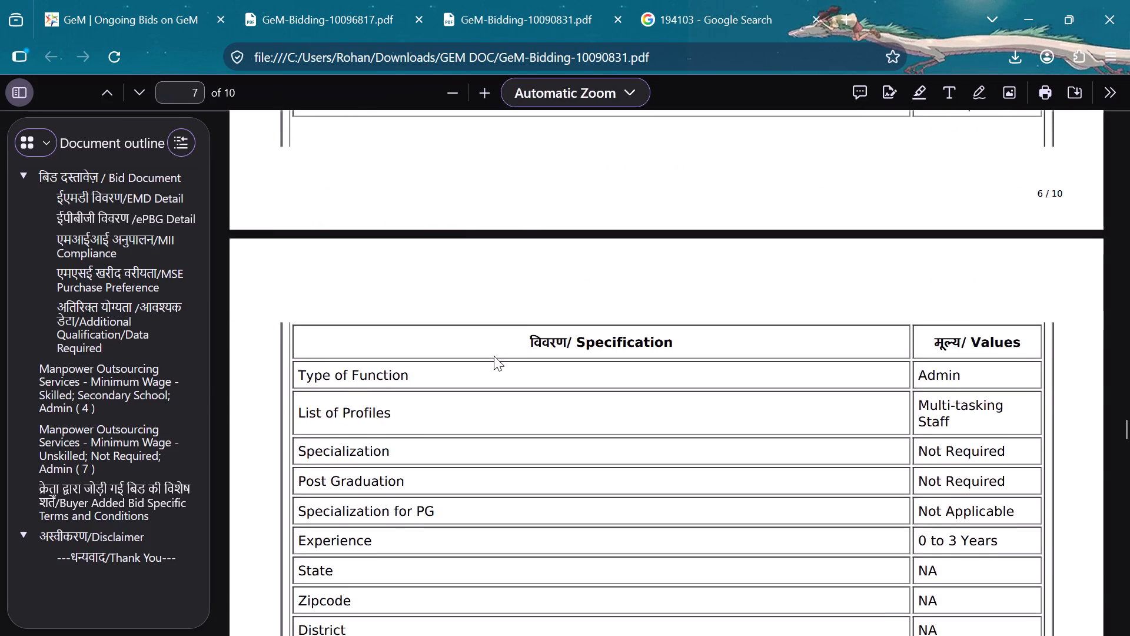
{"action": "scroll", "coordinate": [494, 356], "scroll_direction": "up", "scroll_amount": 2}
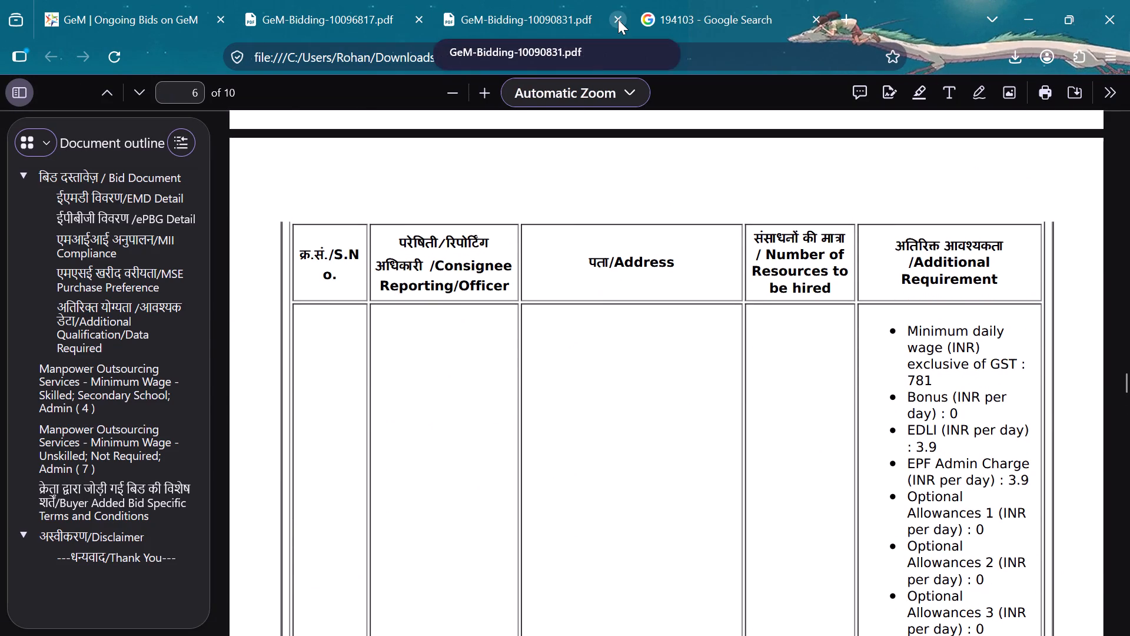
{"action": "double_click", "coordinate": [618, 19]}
Using the consignee's address, select the form's State, enter Chandigarh as City, and set Pasara and Pre Bid Meeting to N.
{"action": "scroll", "coordinate": [564, 306], "scroll_direction": "down", "scroll_amount": 1}
{"action": "key", "text": "alt+Tab"}
{"action": "key", "text": "Tab"}
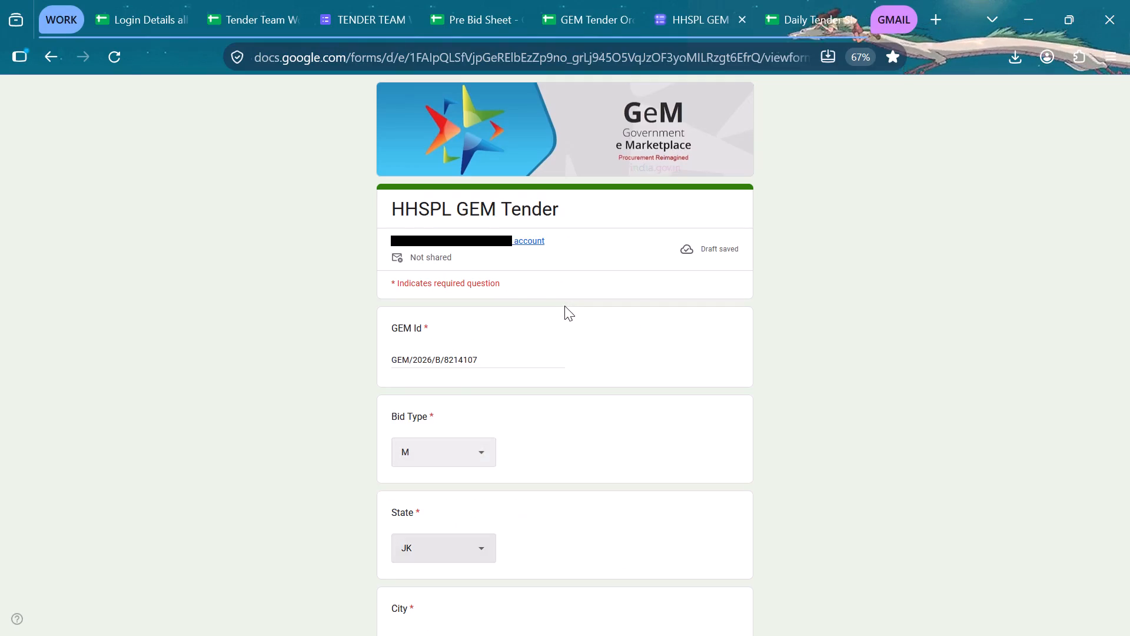
{"action": "key", "text": "alt+Tab"}
{"action": "scroll", "coordinate": [564, 306], "scroll_direction": "down", "scroll_amount": 20}
{"action": "scroll", "coordinate": [564, 306], "scroll_direction": "down", "scroll_amount": 13}
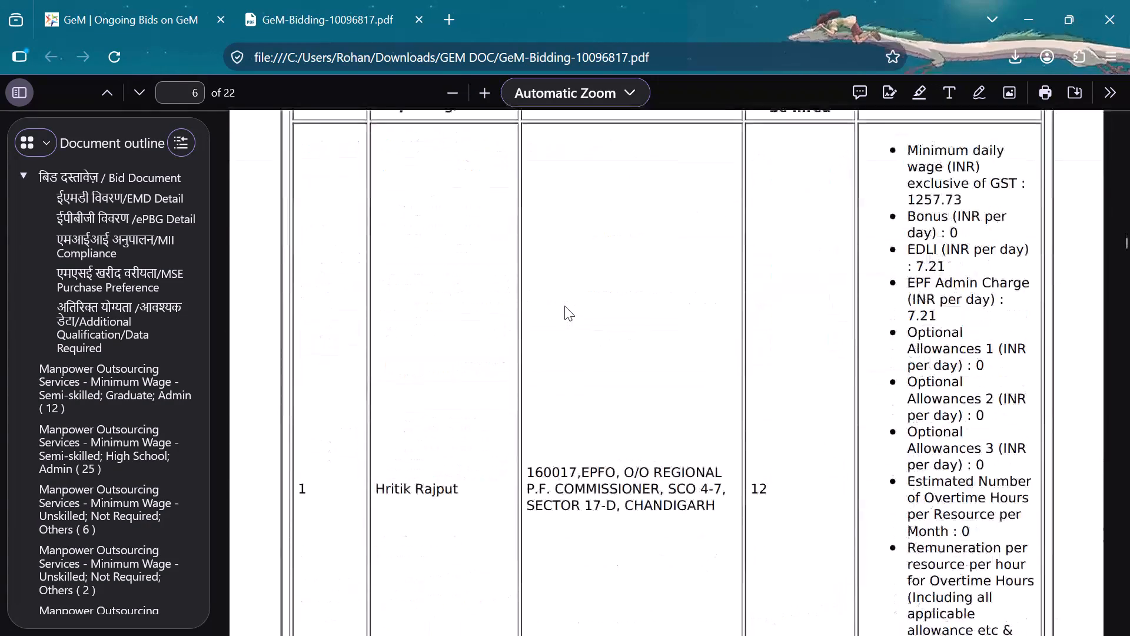
{"action": "scroll", "coordinate": [564, 306], "scroll_direction": "down", "scroll_amount": 2}
{"action": "key", "text": "alt+Tab"}
{"action": "type", "text": "ccc"}
{"action": "key", "text": "Tab"}
{"action": "type", "text": "Chandigarh"}
{"action": "key", "text": "Tab"}
{"action": "key", "text": "n"}
{"action": "key", "text": "Tab"}
{"action": "key", "text": "n"}
Check the end date of bid GEM/2026/B/8214107 and set the form's Closing Date to 09/11/2026.
{"action": "key", "text": "alt+Tab"}
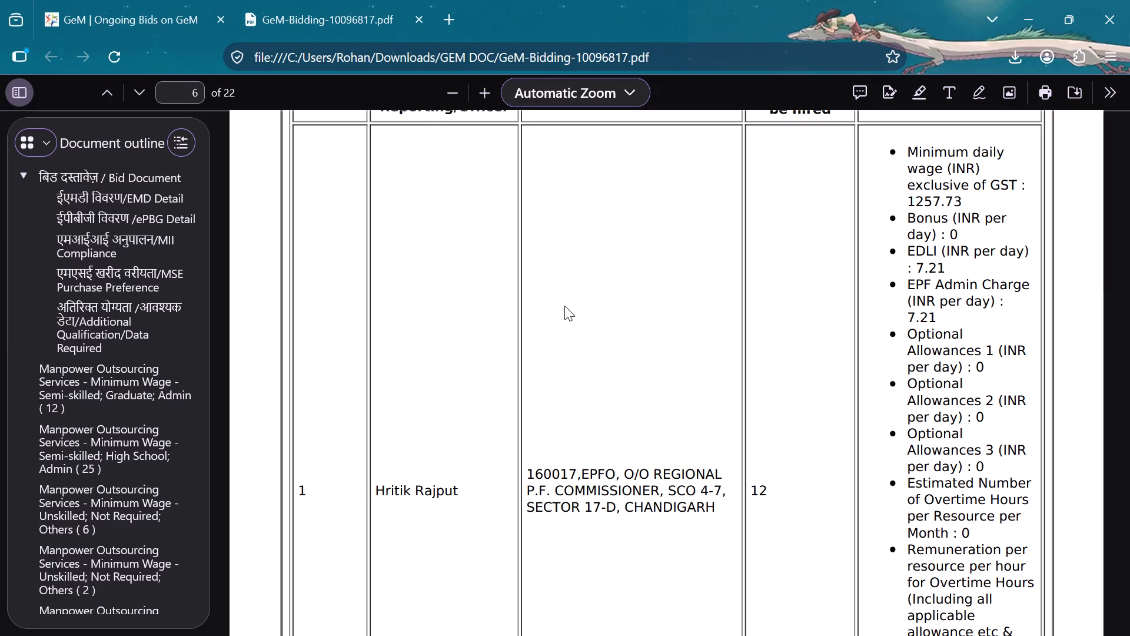
{"action": "left_click", "coordinate": [113, 0]}
{"action": "key", "text": "alt+Tab"}
{"action": "key", "text": "Tab"}
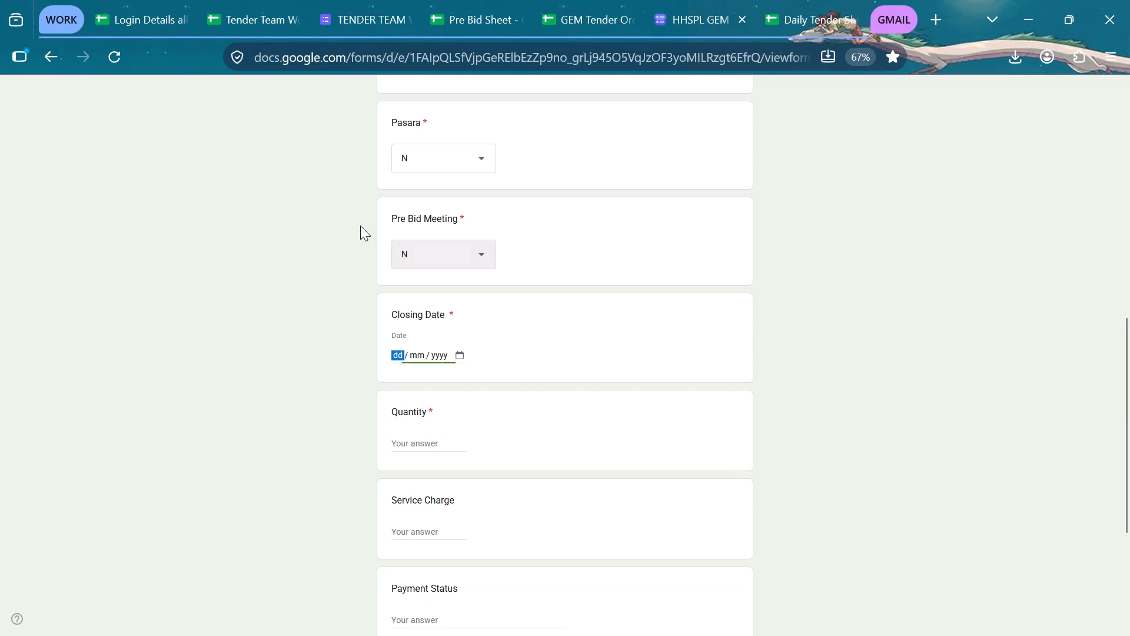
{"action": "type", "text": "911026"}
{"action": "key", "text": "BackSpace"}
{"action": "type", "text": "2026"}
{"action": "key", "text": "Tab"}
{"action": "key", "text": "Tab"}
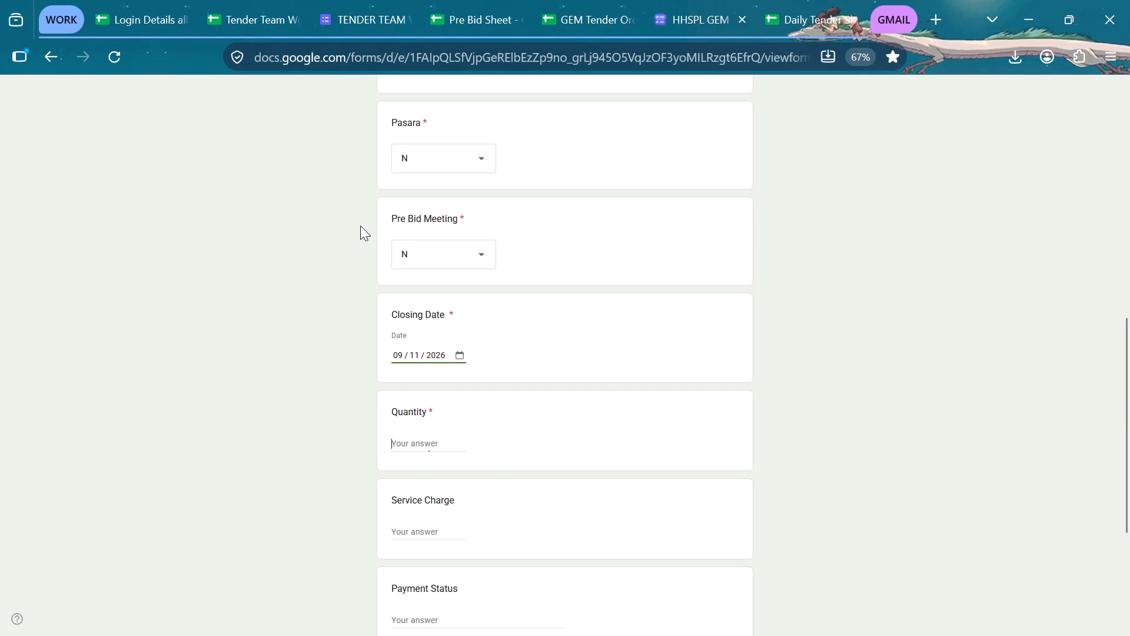
Check the bid's quantity, enter 49 as Quantity and submit the form.
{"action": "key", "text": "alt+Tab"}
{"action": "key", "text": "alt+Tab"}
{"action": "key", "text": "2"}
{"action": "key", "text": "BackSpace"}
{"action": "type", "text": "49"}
{"action": "scroll", "coordinate": [360, 226], "scroll_direction": "down", "scroll_amount": 7}
{"action": "left_click", "coordinate": [400, 524]}
Open the document of sanitation bid GEM/2026/B/8184742 from the ongoing bids list and close the previous bid document.
{"action": "key", "text": "alt+Tab"}
{"action": "scroll", "coordinate": [357, 272], "scroll_direction": "up", "scroll_amount": 1}
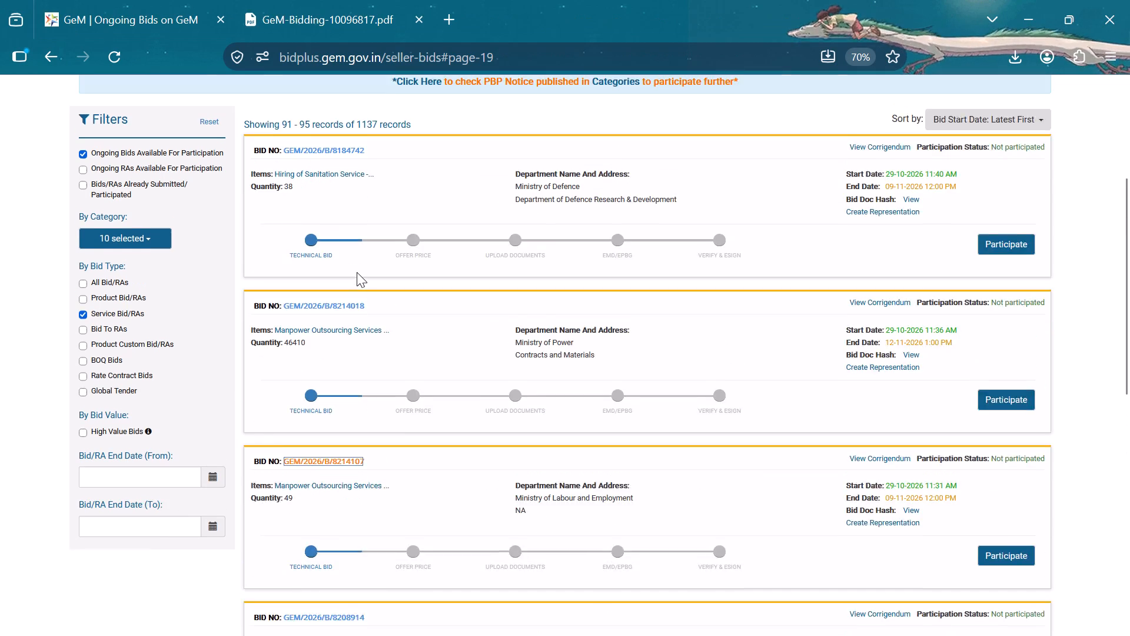
{"action": "scroll", "coordinate": [357, 272], "scroll_direction": "up", "scroll_amount": 1}
{"action": "left_click", "coordinate": [325, 208]}
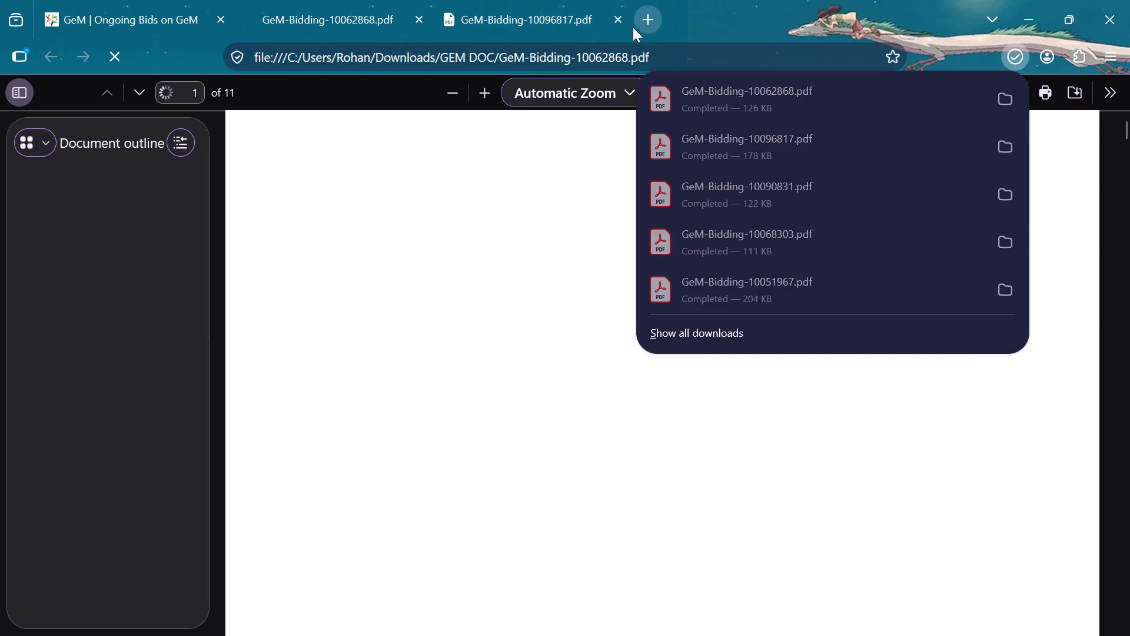
{"action": "left_click", "coordinate": [620, 20]}
Copy bid number GEM/2026/B/8184742 into the GEM Id of a new form response and set Bid Type to S.
{"action": "double_click", "coordinate": [906, 224]}
{"action": "key", "text": "ctrl+shift+Right"}
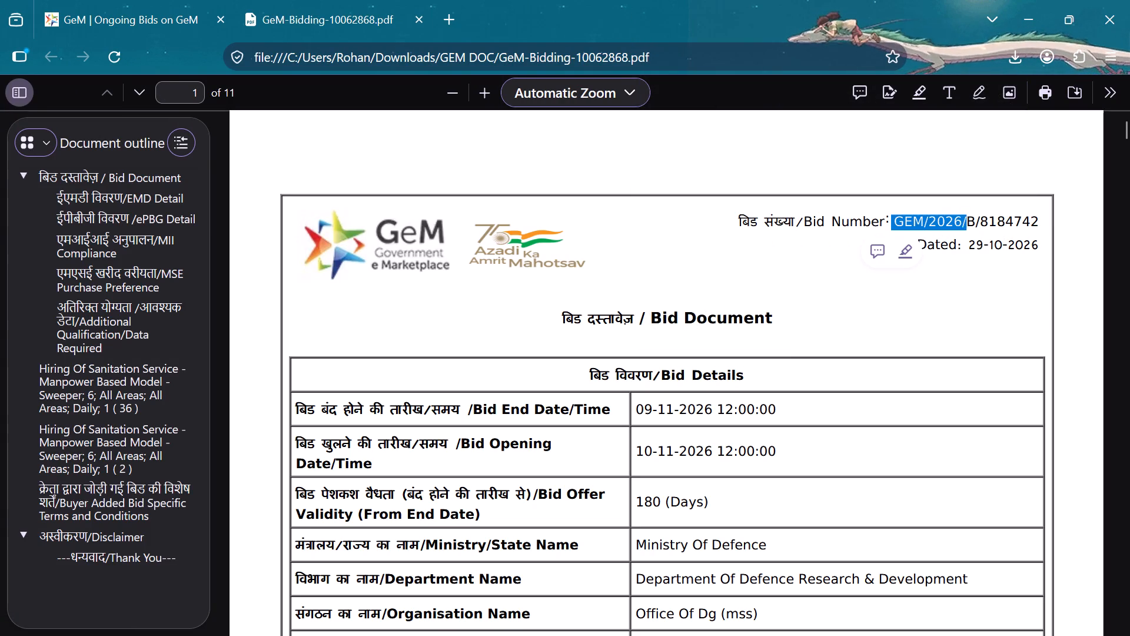
{"action": "key", "text": "ctrl+shift+Right"}
{"action": "key", "text": "ctrl+shift+Right"}
{"action": "key", "text": "ctrl+c"}
{"action": "scroll", "coordinate": [750, 399], "scroll_direction": "down", "scroll_amount": 10}
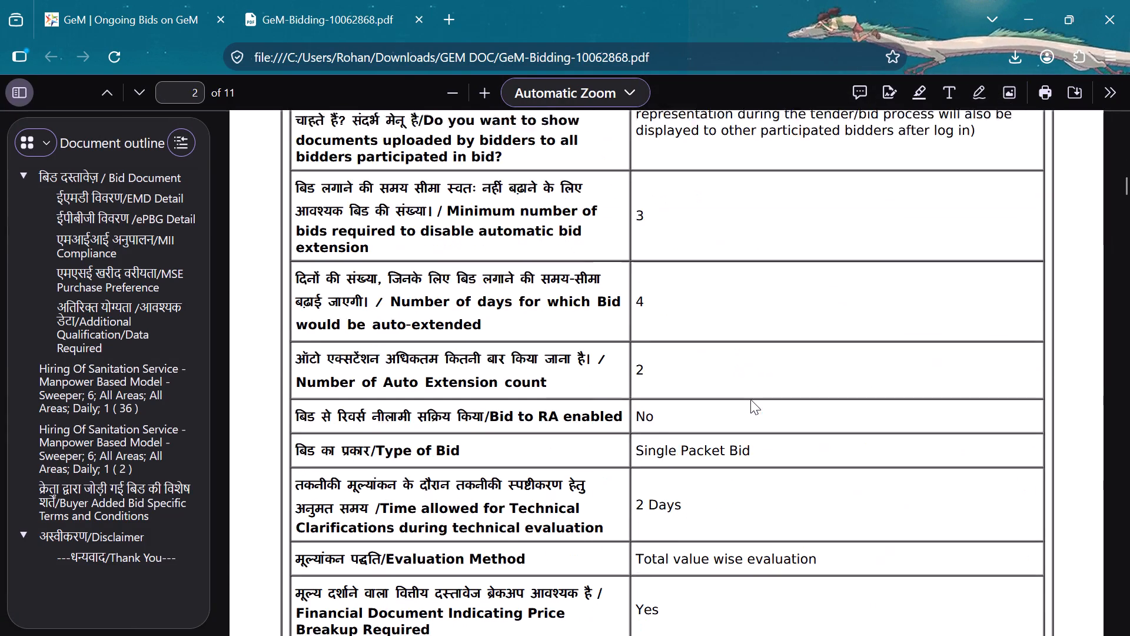
{"action": "scroll", "coordinate": [750, 399], "scroll_direction": "down", "scroll_amount": 2}
{"action": "key", "text": "alt+Tab"}
{"action": "left_click", "coordinate": [442, 268]}
{"action": "key", "text": "alt+Tab"}
{"action": "key", "text": "alt+Tab"}
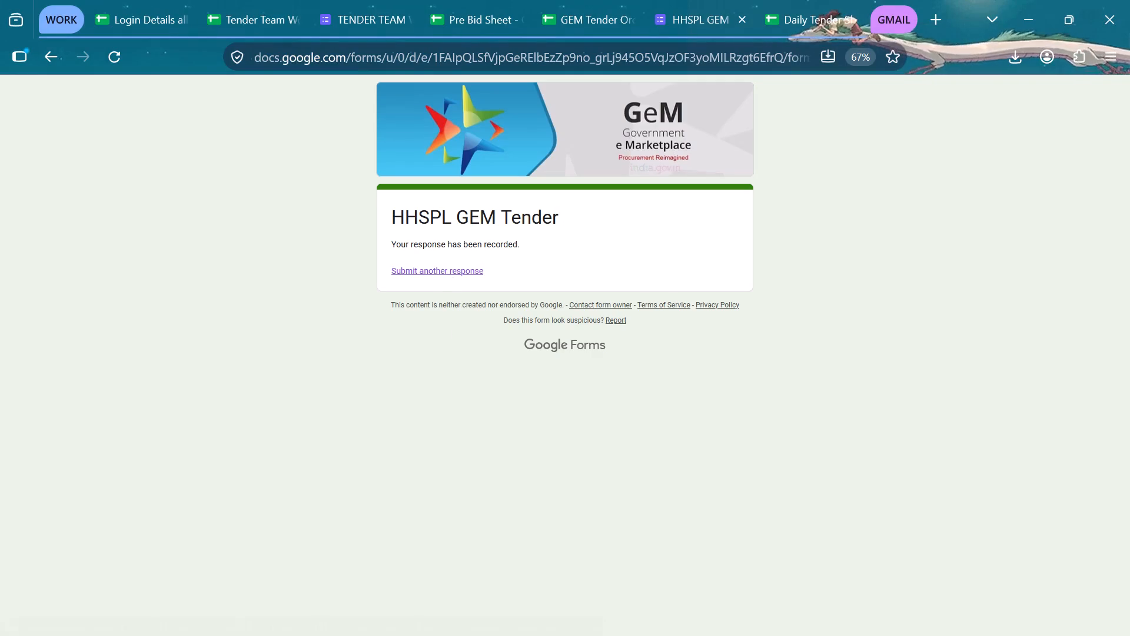
{"action": "left_click", "coordinate": [436, 272]}
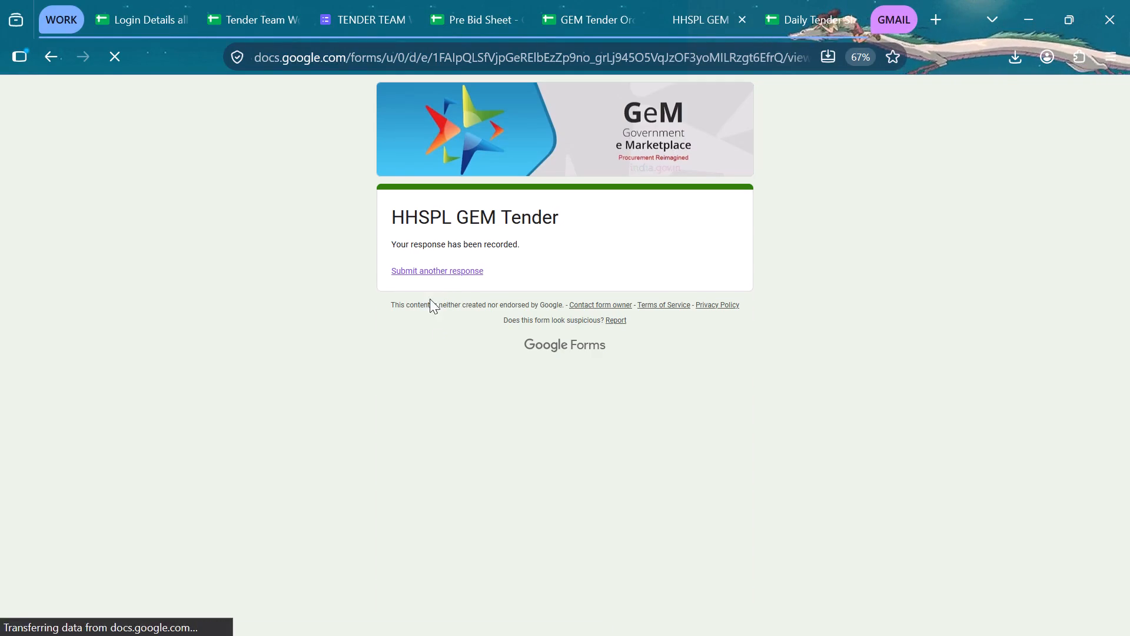
{"action": "left_click", "coordinate": [421, 354]}
{"action": "key", "text": "ctrl+v"}
{"action": "key", "text": "Tab"}
{"action": "key", "text": "s"}
Find the consignee's address in the sanitation bid document.
{"action": "key", "text": "alt+Tab"}
{"action": "scroll", "coordinate": [420, 357], "scroll_direction": "down", "scroll_amount": 19}
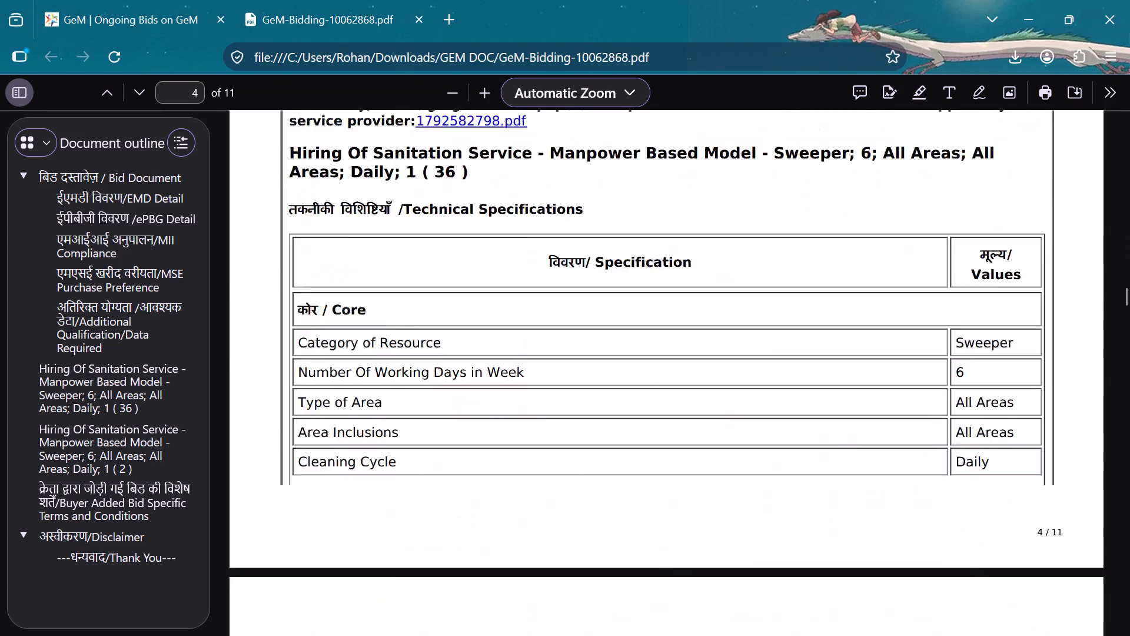
{"action": "scroll", "coordinate": [420, 357], "scroll_direction": "down", "scroll_amount": 13}
{"action": "scroll", "coordinate": [420, 357], "scroll_direction": "up", "scroll_amount": 5}
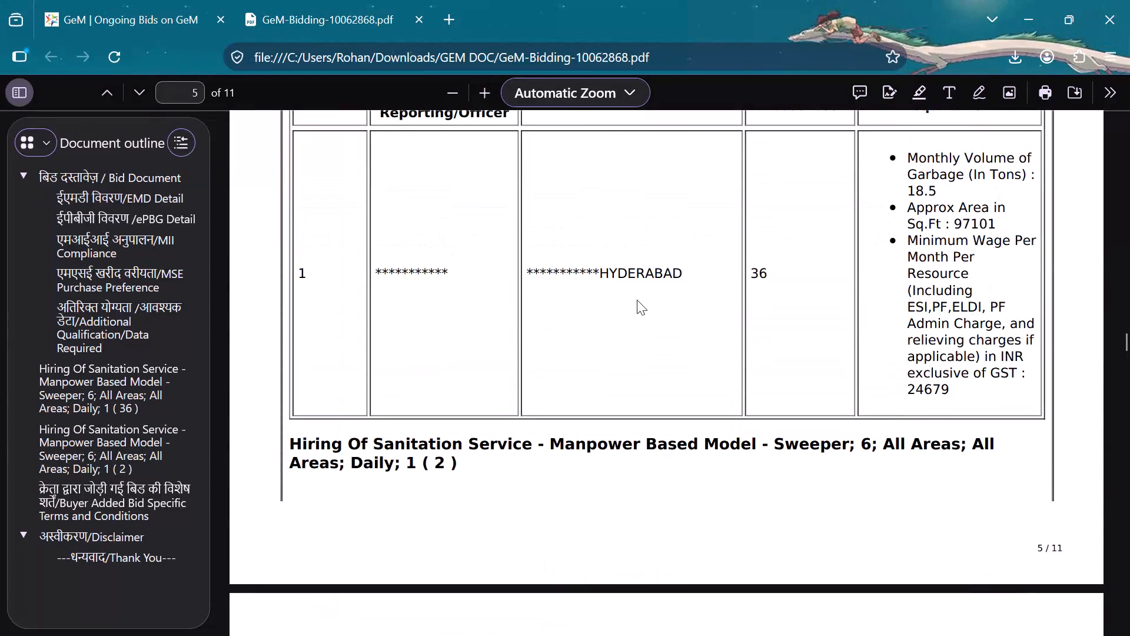
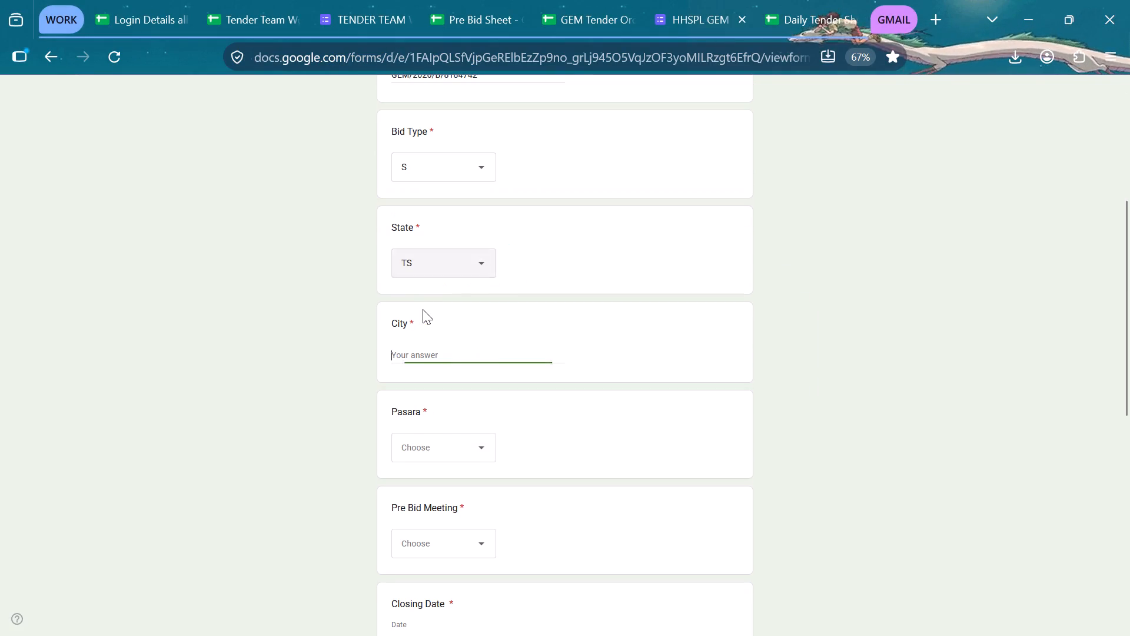
Paste the copied city into City, set Pasara and Pre Bid Meeting to N, and enter 09/11/2026 as Closing Date.
{"action": "key", "text": "ctrl+v"}
{"action": "key", "text": "Tab"}
{"action": "key", "text": "n"}
{"action": "key", "text": "Tab"}
{"action": "key", "text": "n"}
{"action": "key", "text": "alt+Tab"}
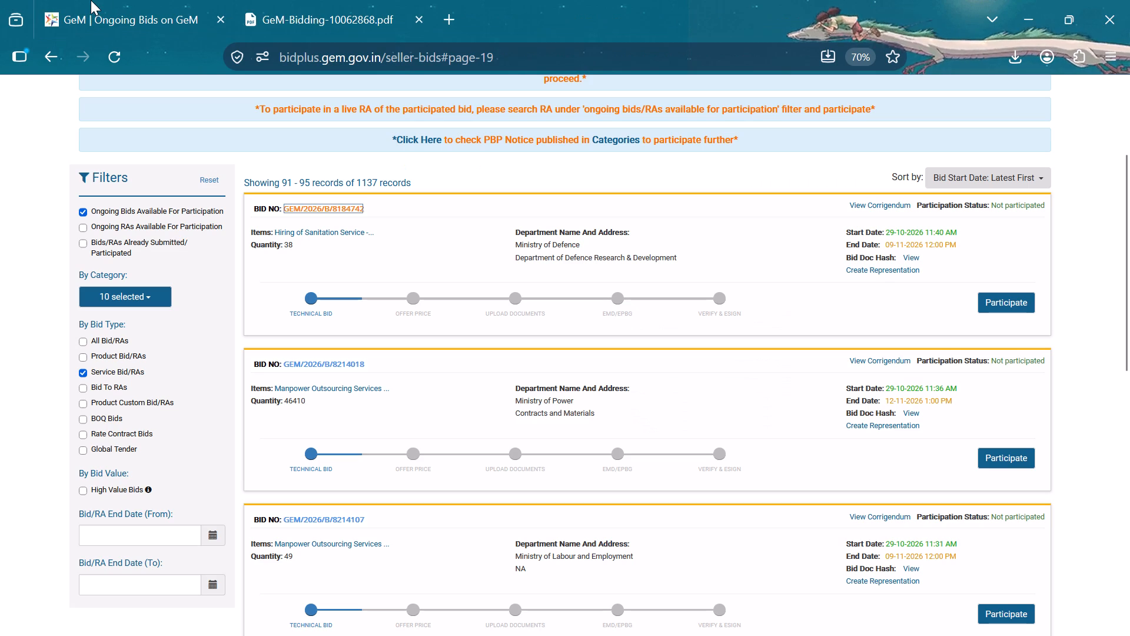
{"action": "key", "text": "alt+Tab"}
{"action": "key", "text": "Tab"}
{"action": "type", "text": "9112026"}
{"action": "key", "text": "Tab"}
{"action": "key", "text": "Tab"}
Check the sanitation bid's quantity, enter 38 as Quantity and submit the form.
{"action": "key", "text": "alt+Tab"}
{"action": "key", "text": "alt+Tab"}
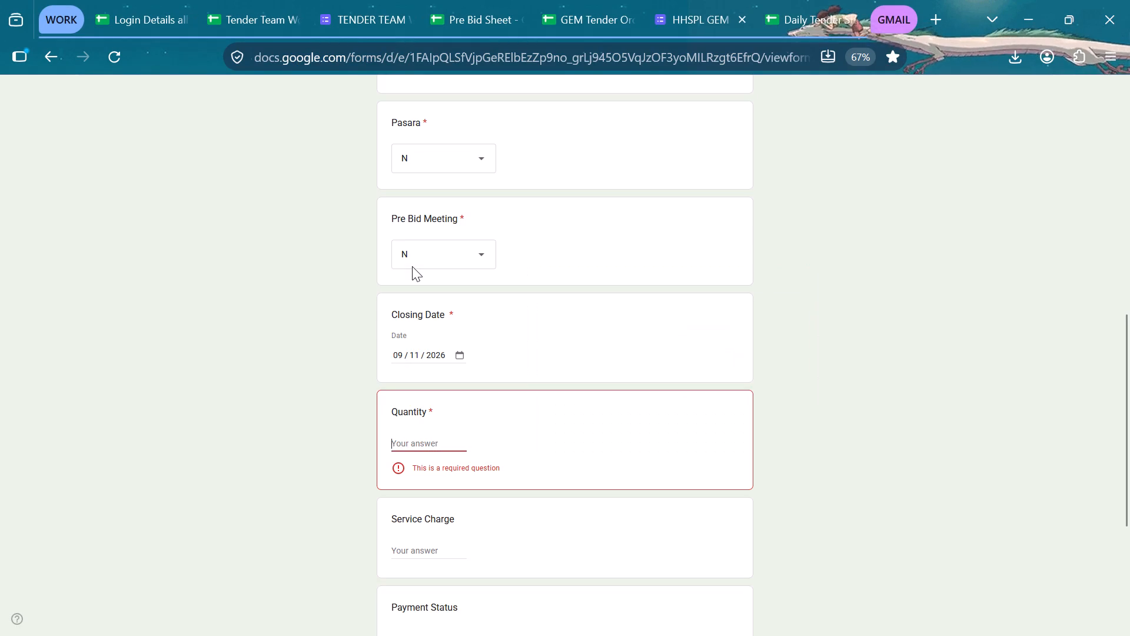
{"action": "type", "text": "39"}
{"action": "scroll", "coordinate": [412, 266], "scroll_direction": "down", "scroll_amount": 9}
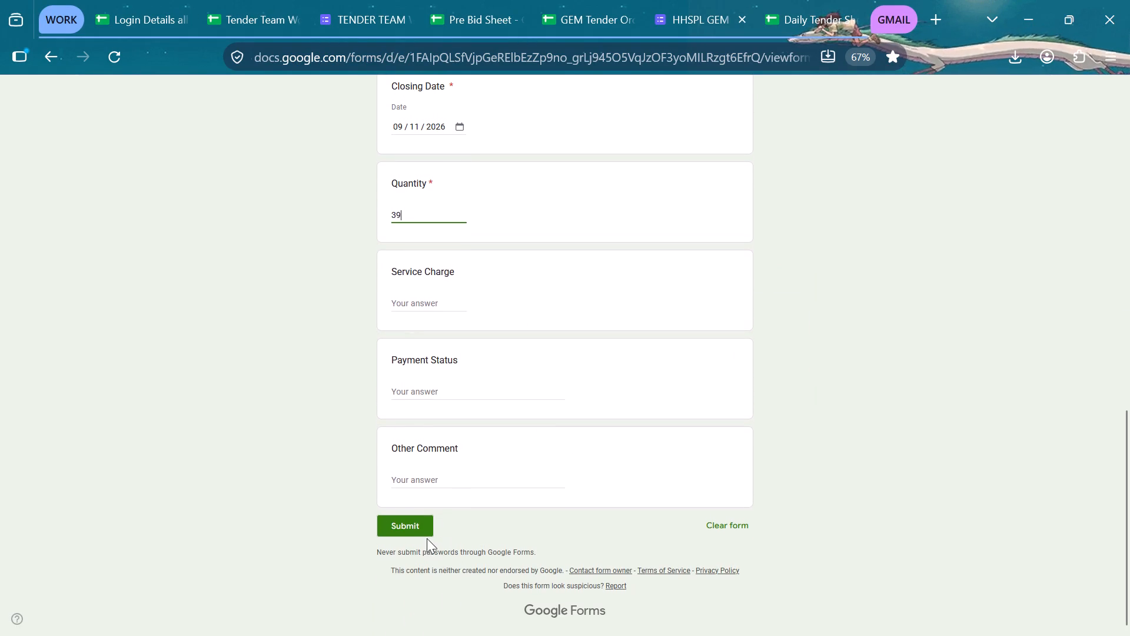
{"action": "key", "text": "BackSpace"}
{"action": "key", "text": "8"}
{"action": "scroll", "coordinate": [423, 532], "scroll_direction": "down", "scroll_amount": 3}
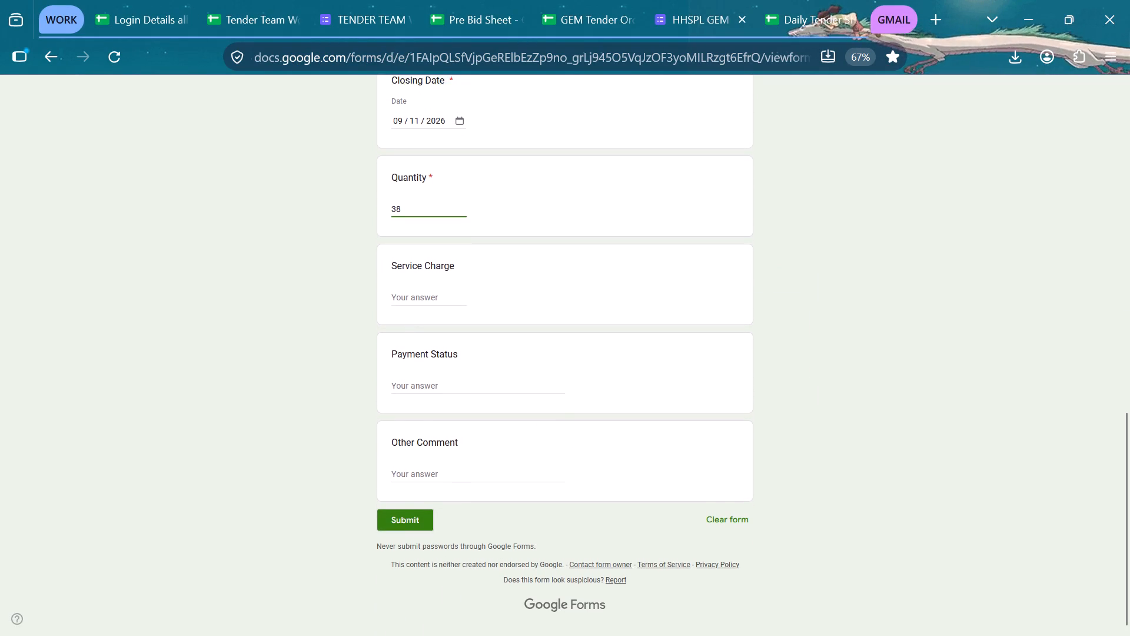
{"action": "left_click", "coordinate": [393, 524]}
Go to page 18 of the ongoing bids list and close the sanitation bid's document.
{"action": "key", "text": "alt+Tab"}
{"action": "scroll", "coordinate": [351, 359], "scroll_direction": "down", "scroll_amount": 5}
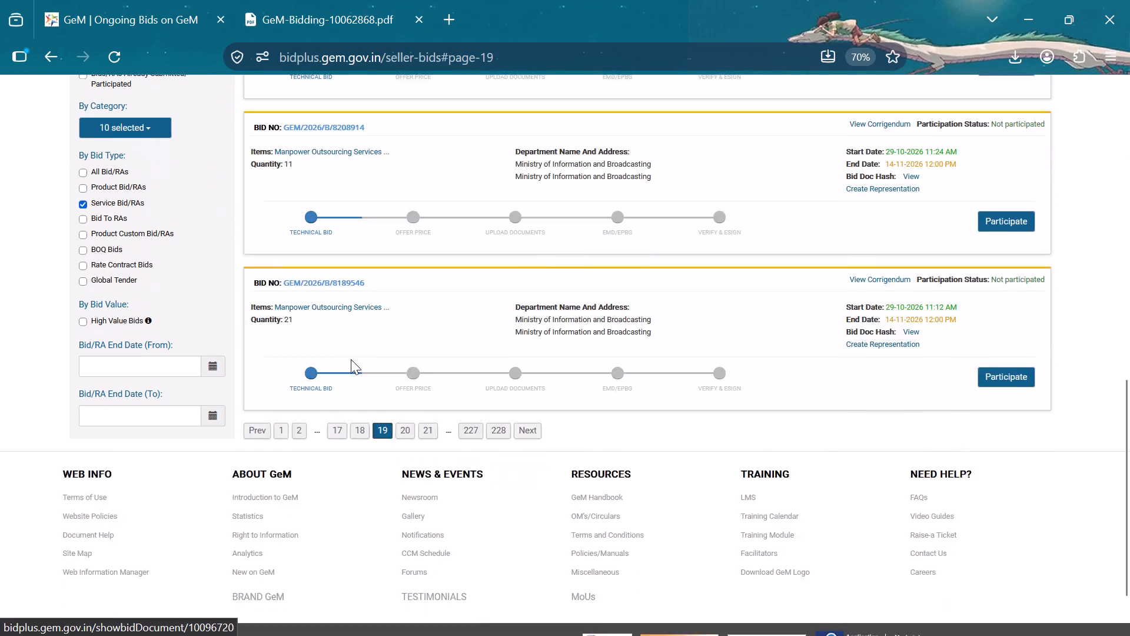
{"action": "scroll", "coordinate": [351, 359], "scroll_direction": "down", "scroll_amount": 3}
{"action": "left_click", "coordinate": [361, 356]}
{"action": "left_click", "coordinate": [417, 19]}
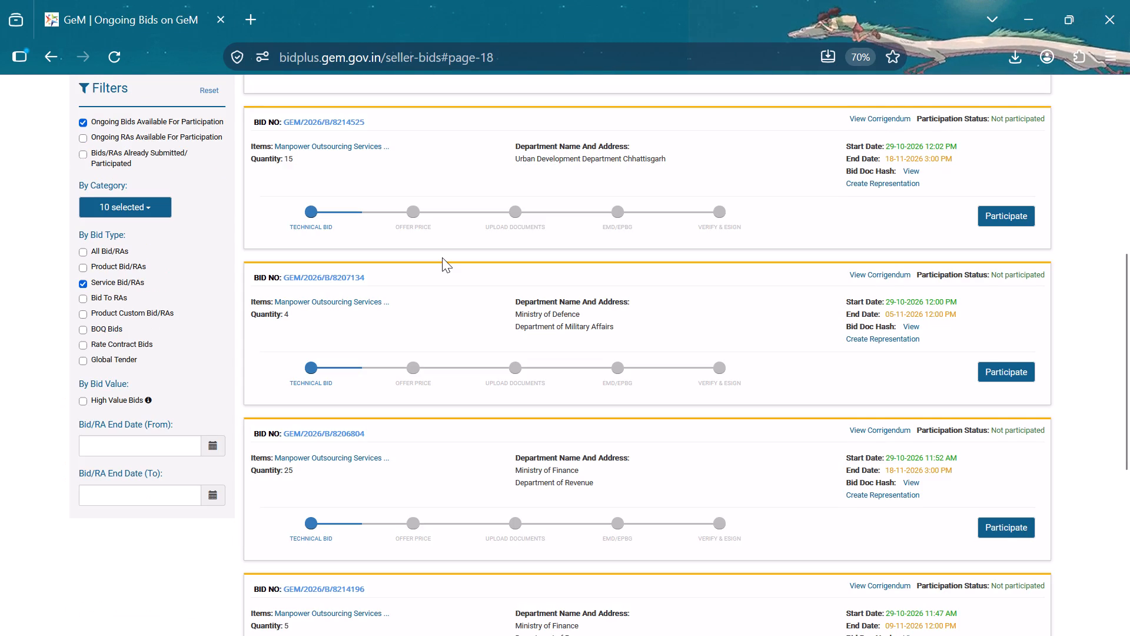
Open the document of manpower bid GEM/2026/B/8206804 from the ongoing bids list.
{"action": "scroll", "coordinate": [442, 257], "scroll_direction": "down", "scroll_amount": 1}
{"action": "left_click", "coordinate": [309, 264]}
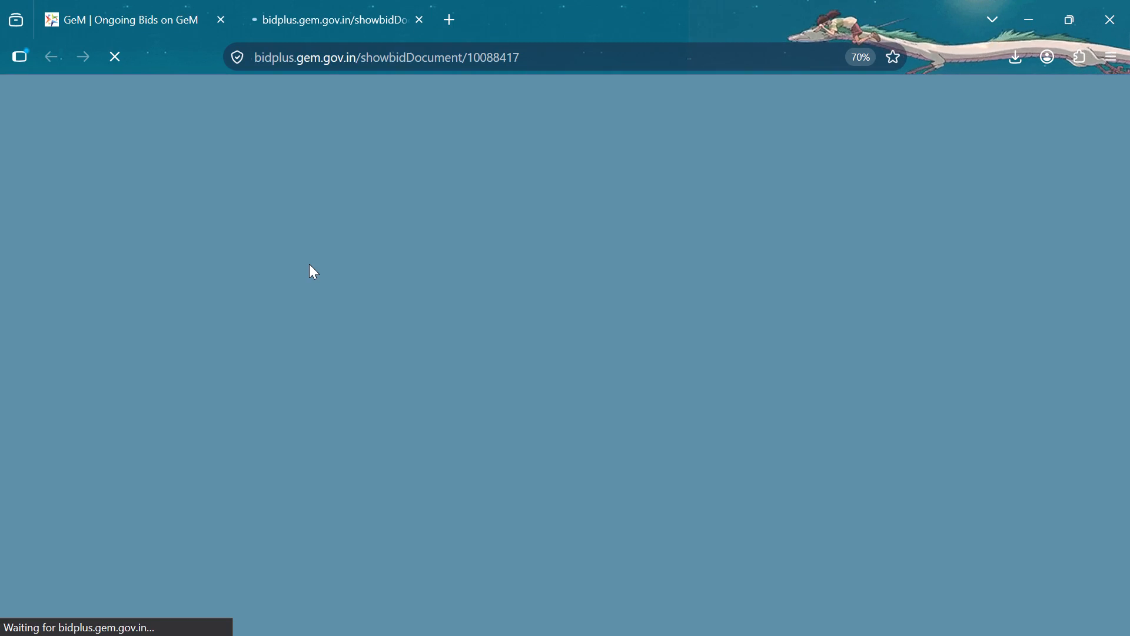
{"action": "left_click", "coordinate": [383, 291]}
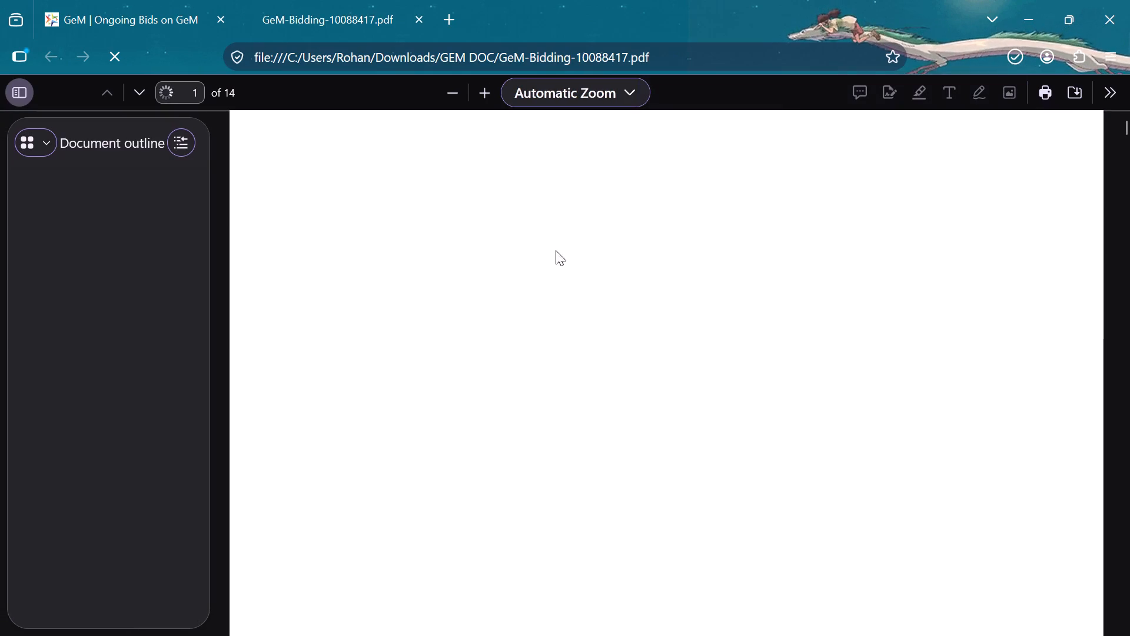
Copy bid number GEM/2026/B/8206804 from the bid document and skim its bid details.
{"action": "double_click", "coordinate": [908, 221]}
{"action": "key", "text": "ctrl+shift+Right"}
{"action": "key", "text": "ctrl+shift+Right"}
{"action": "key", "text": "ctrl+shift+Right"}
{"action": "key", "text": "ctrl+c"}
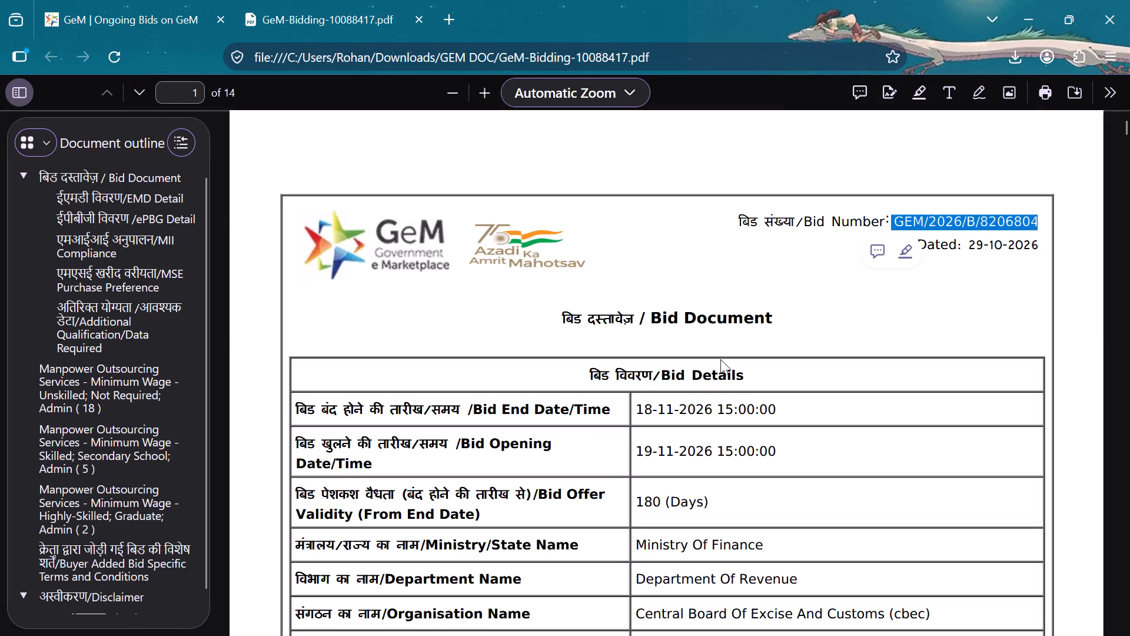
{"action": "scroll", "coordinate": [658, 444], "scroll_direction": "down", "scroll_amount": 12}
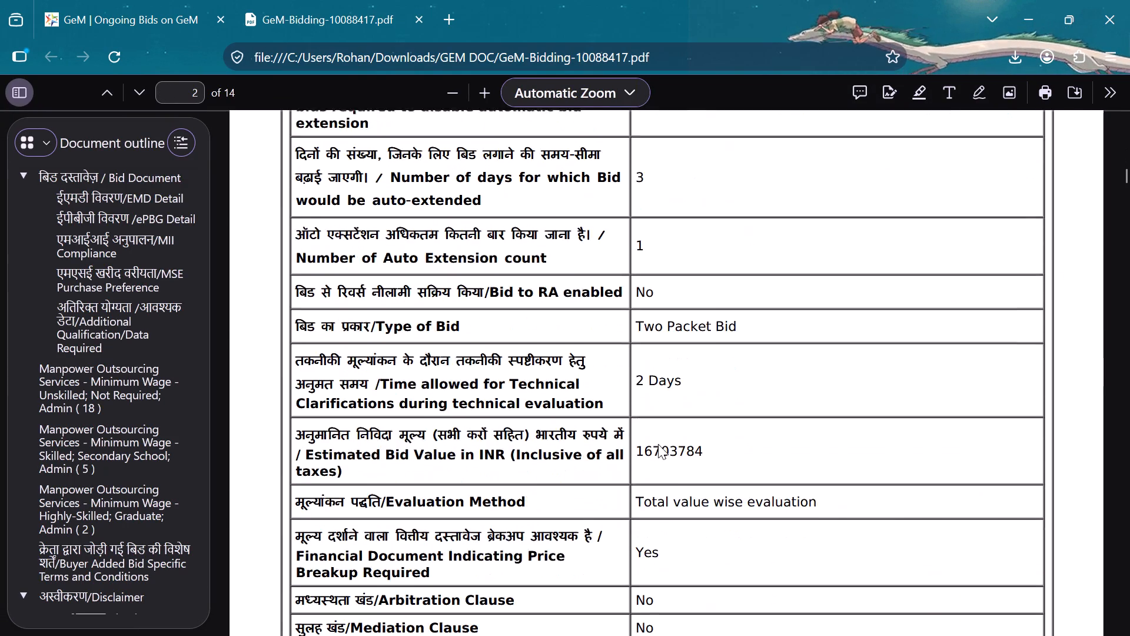
{"action": "scroll", "coordinate": [658, 444], "scroll_direction": "down", "scroll_amount": 1}
Start a new form response, paste the copied bid number as GEM Id and set Bid Type to M.
{"action": "key", "text": "alt+Tab"}
{"action": "left_click", "coordinate": [450, 271]}
{"action": "key", "text": "alt+Tab"}
{"action": "key", "text": "alt+Tab"}
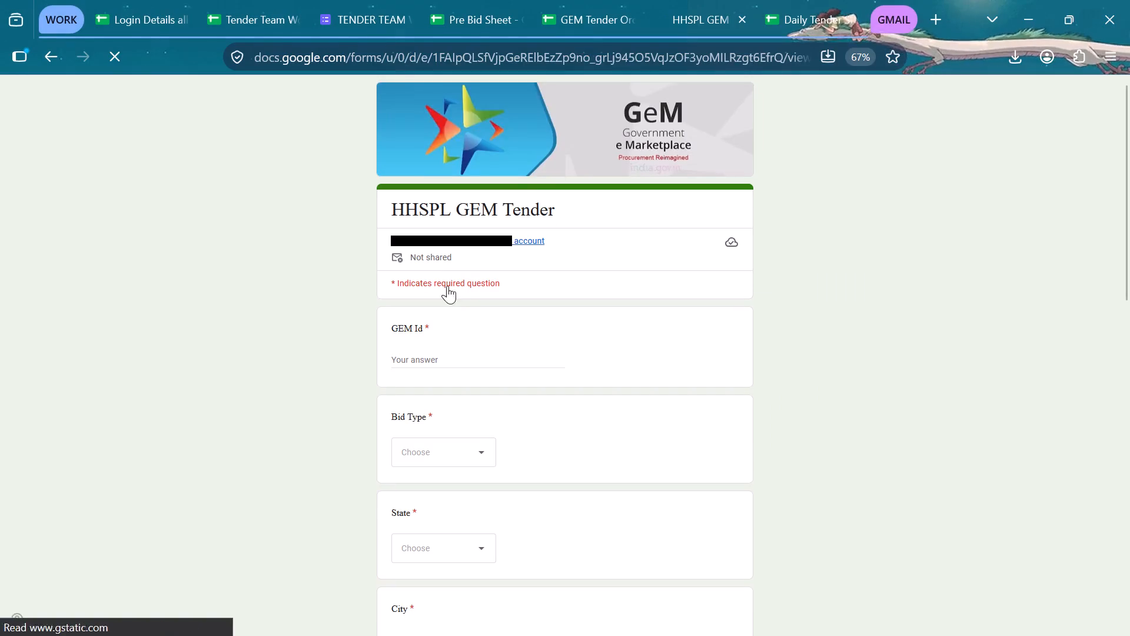
{"action": "left_click", "coordinate": [440, 353], "text": "ctrl"}
{"action": "key", "text": "ctrl+v"}
{"action": "left_click", "coordinate": [440, 363]}
{"action": "key", "text": "ctrl+v"}
{"action": "key", "text": "Tab"}
{"action": "key", "text": "m"}
Find the consignee's address in the manpower bid document, set State to DL and enter delhi as City.
{"action": "key", "text": "alt+Tab"}
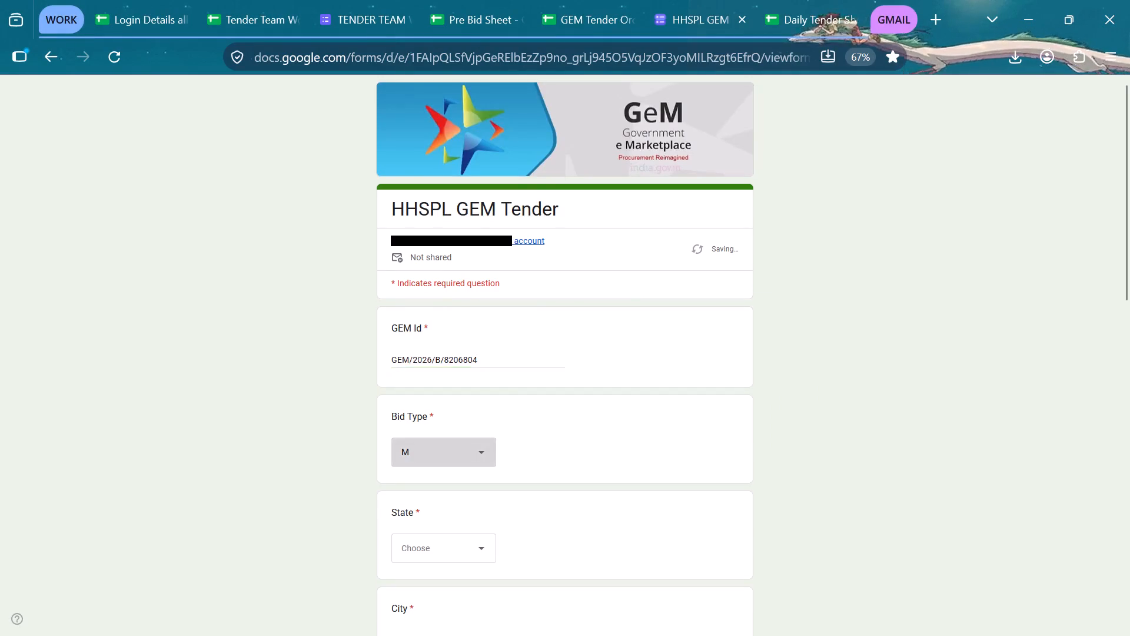
{"action": "scroll", "coordinate": [440, 363], "scroll_direction": "down", "scroll_amount": 20}
{"action": "scroll", "coordinate": [440, 363], "scroll_direction": "down", "scroll_amount": 19}
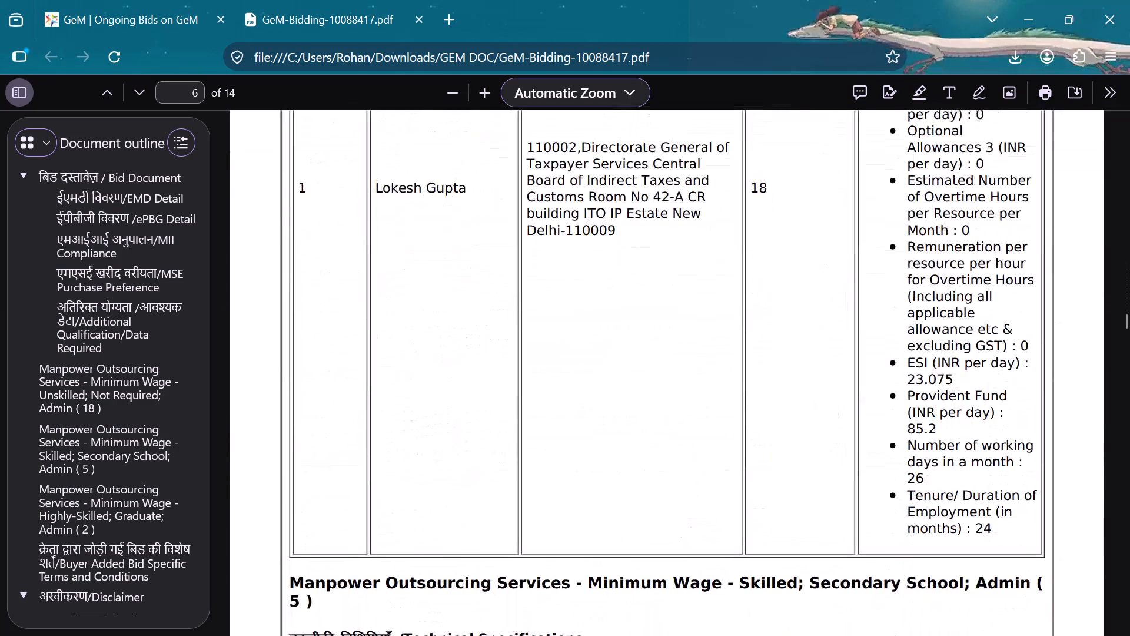
{"action": "key", "text": "alt+Tab"}
{"action": "key", "text": "Tab"}
{"action": "type", "text": "dl"}
{"action": "key", "text": "Tab"}
{"action": "type", "text": "delhi"}
Set Pasara and Pre Bid Meeting to N in the Delhi manpower bid's form response.
{"action": "key", "text": "Tab"}
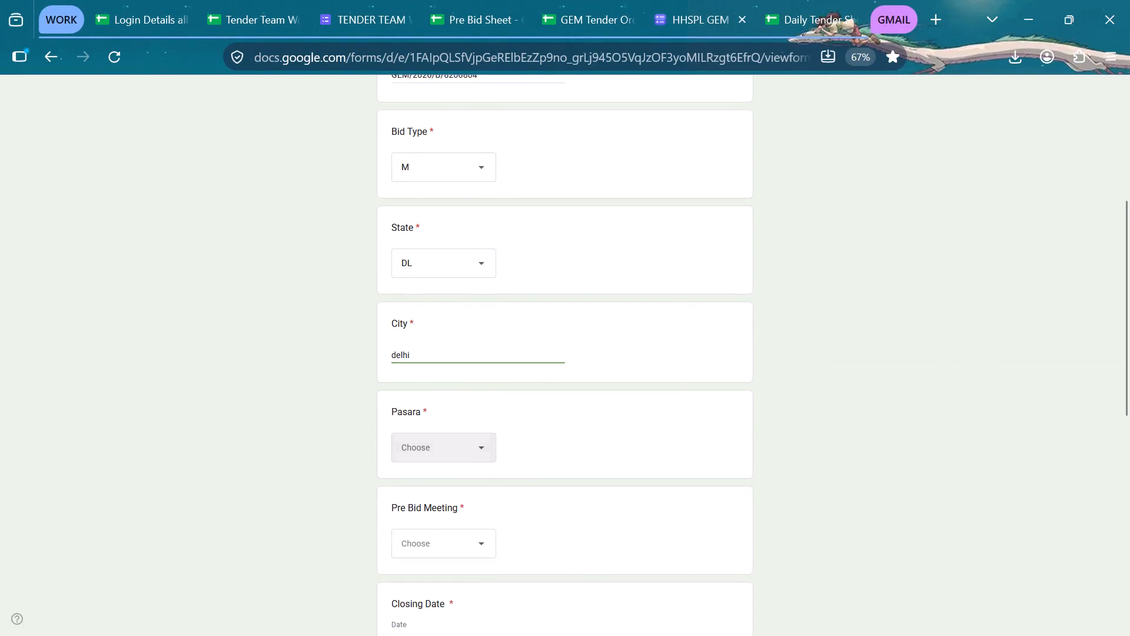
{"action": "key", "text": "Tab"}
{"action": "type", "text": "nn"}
{"action": "left_click", "coordinate": [444, 341]}
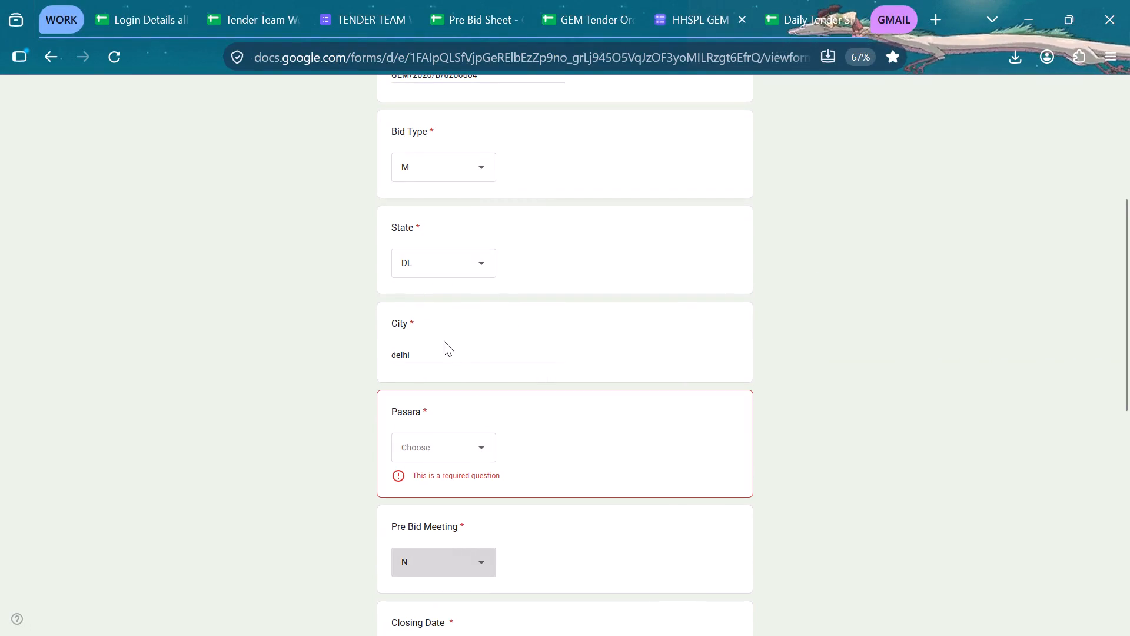
Set the required Pasara answer to N in the Delhi manpower bid's form response.
{"action": "left_click", "coordinate": [443, 350]}
{"action": "key", "text": "Tab"}
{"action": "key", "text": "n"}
Enter Closing Date 18/11/2026 and Quantity 25 from bid GEM/2026/B/8206804's entry in the ongoing bids list, and submit the form response.
{"action": "key", "text": "Tab"}
{"action": "key", "text": "Tab"}
{"action": "key", "text": "alt+Tab"}
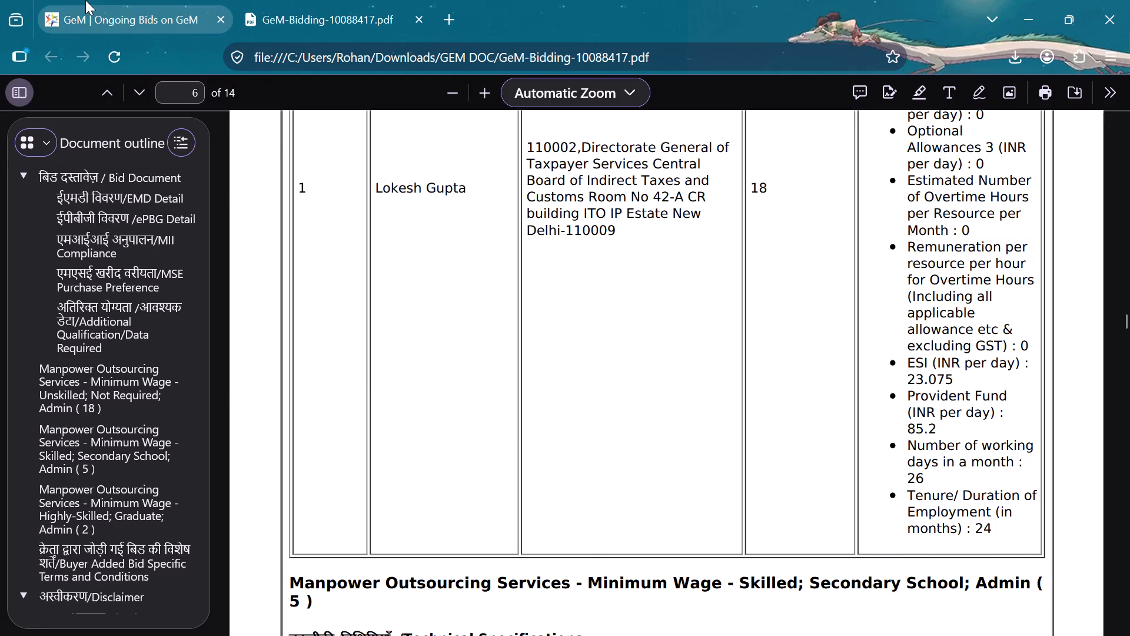
{"action": "left_click", "coordinate": [85, 0]}
{"action": "key", "text": "alt+Tab"}
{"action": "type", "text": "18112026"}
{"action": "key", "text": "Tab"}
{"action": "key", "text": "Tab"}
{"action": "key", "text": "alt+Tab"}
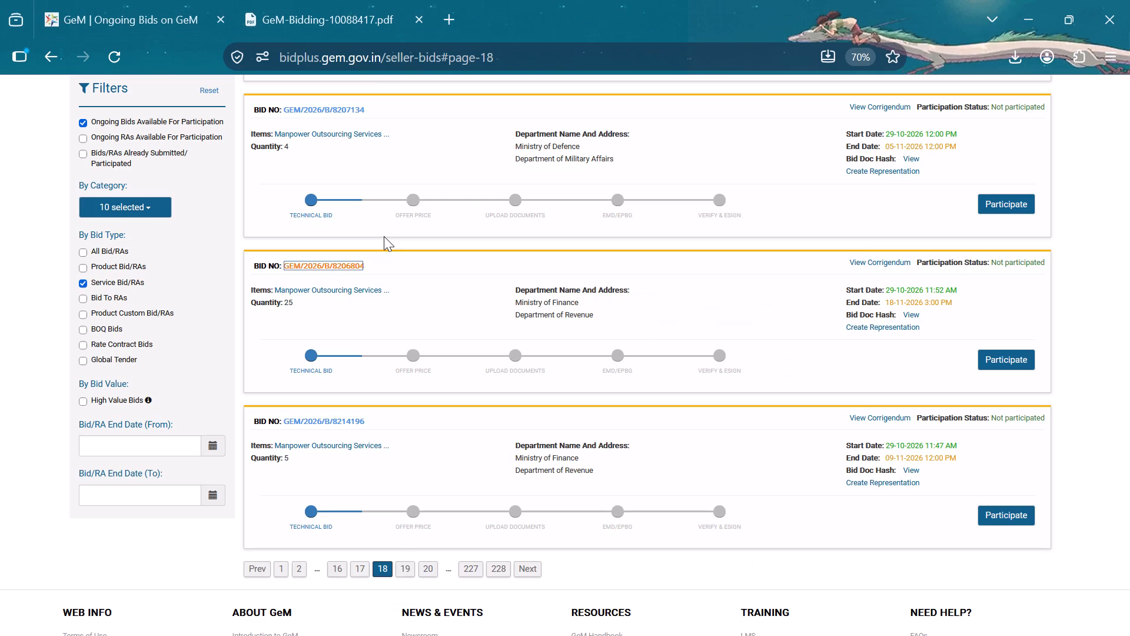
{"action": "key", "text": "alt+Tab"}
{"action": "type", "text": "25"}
{"action": "scroll", "coordinate": [384, 236], "scroll_direction": "down", "scroll_amount": 6}
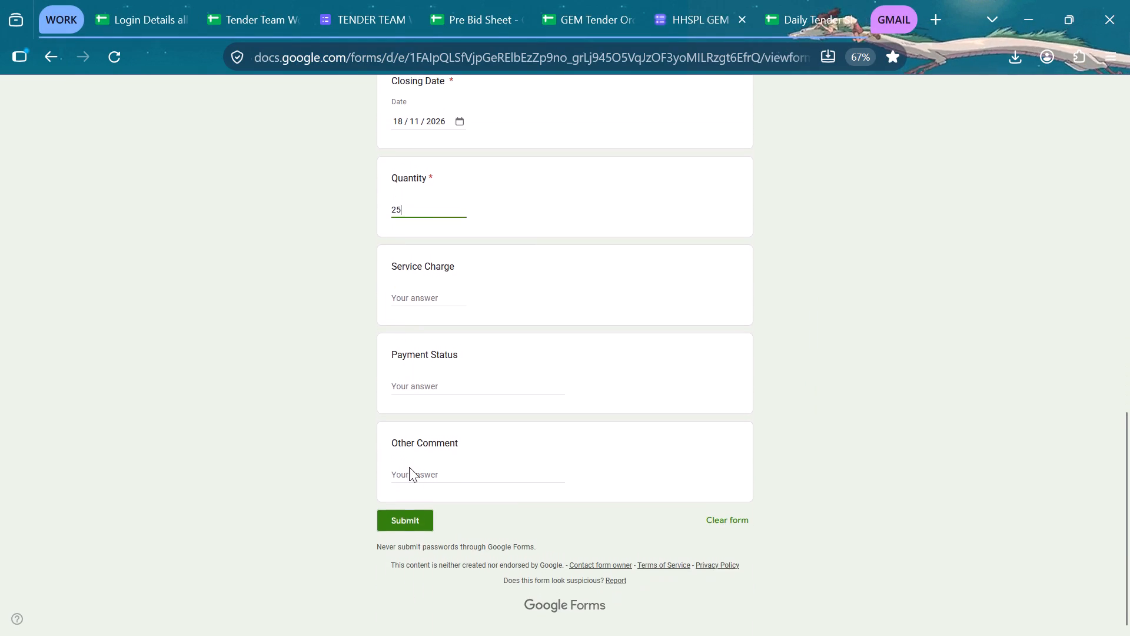
{"action": "left_click", "coordinate": [403, 524]}
Return to the ongoing bids list and check the neighbouring manpower outsourcing bids for another one to record.
{"action": "key", "text": "alt+Tab"}
{"action": "scroll", "coordinate": [348, 286], "scroll_direction": "up", "scroll_amount": 3}
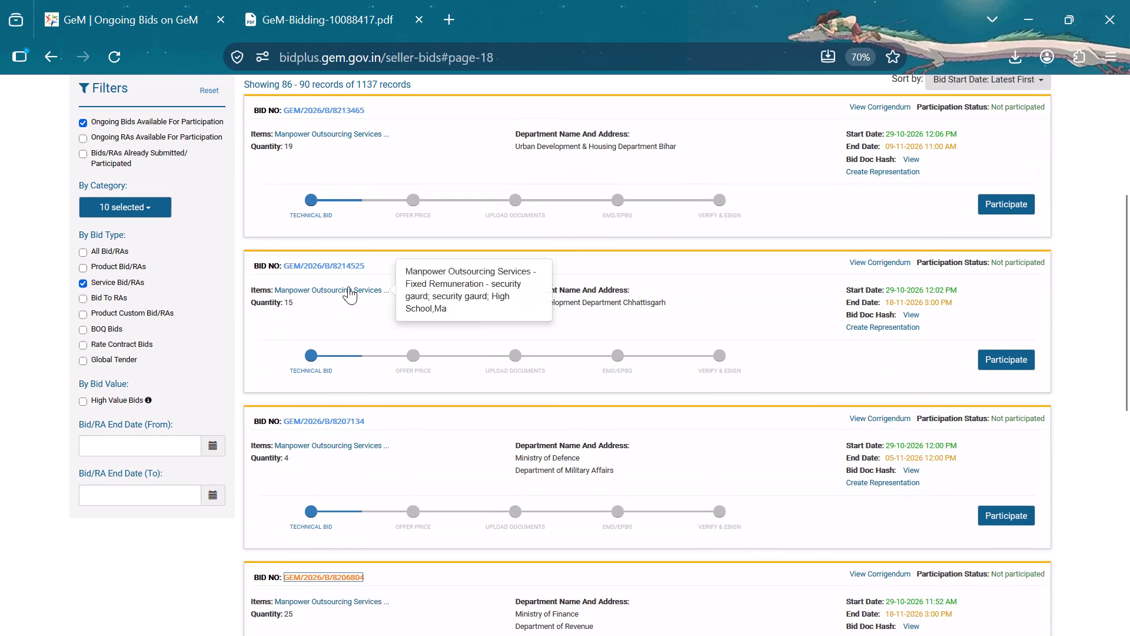
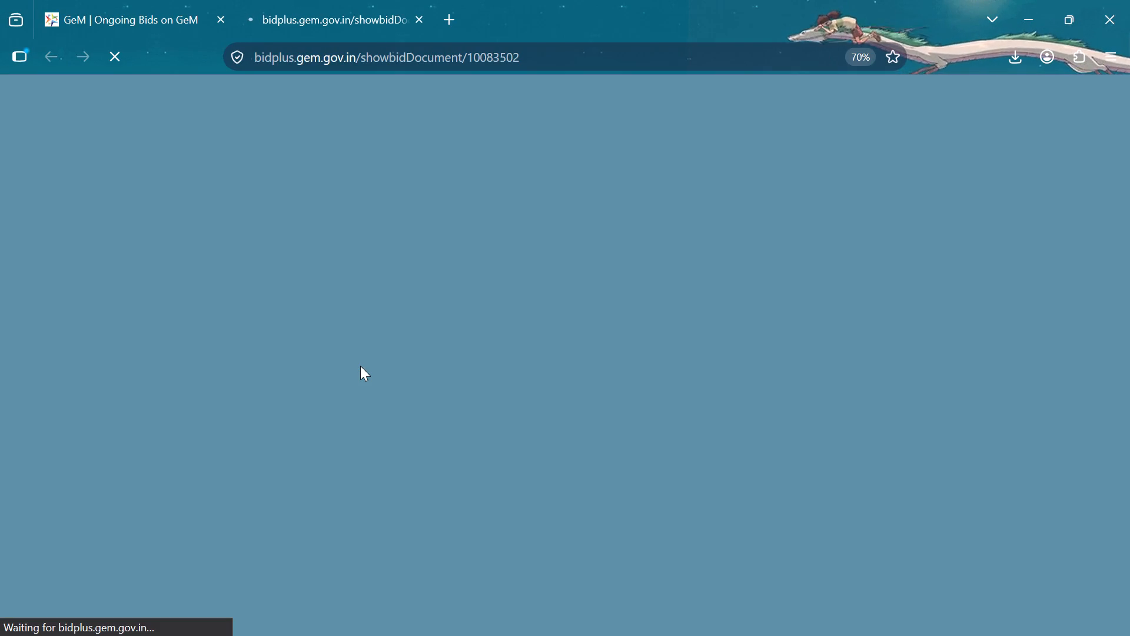
Copy bid number GEM/2026/B/8202623 from the Maharashtra housekeeping manpower bid document.
{"action": "left_click", "coordinate": [387, 373], "text": "ctrl"}
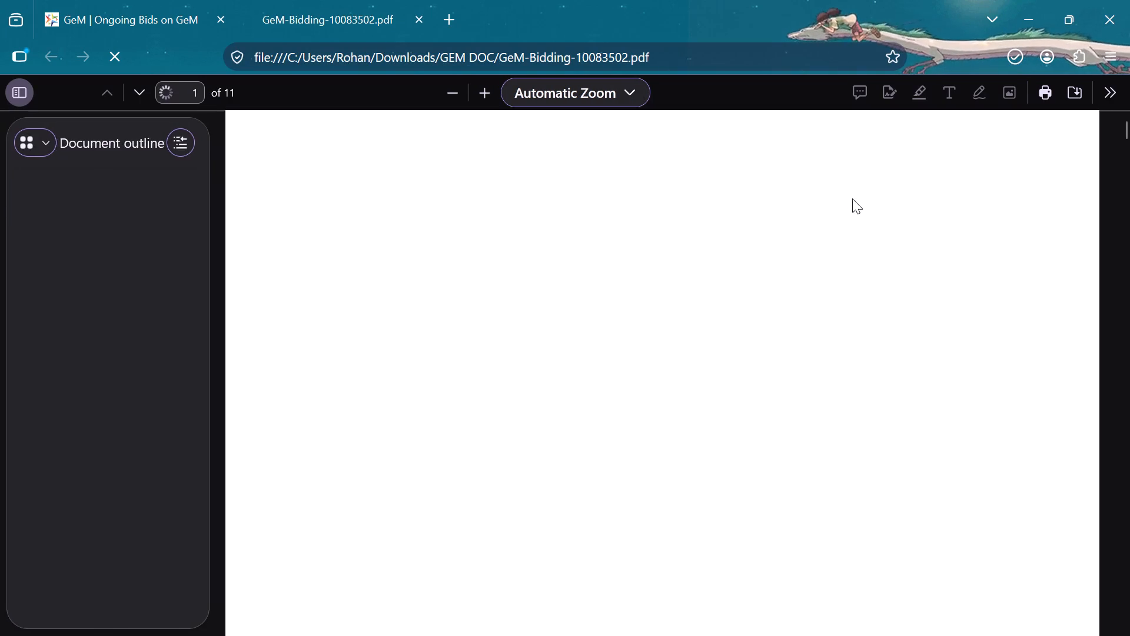
{"action": "double_click", "coordinate": [905, 226], "text": "ctrl"}
{"action": "key", "text": "ctrl+shift+Right"}
{"action": "key", "text": "ctrl+shift+Right"}
{"action": "key", "text": "ctrl+shift+Right"}
{"action": "key", "text": "ctrl+c"}
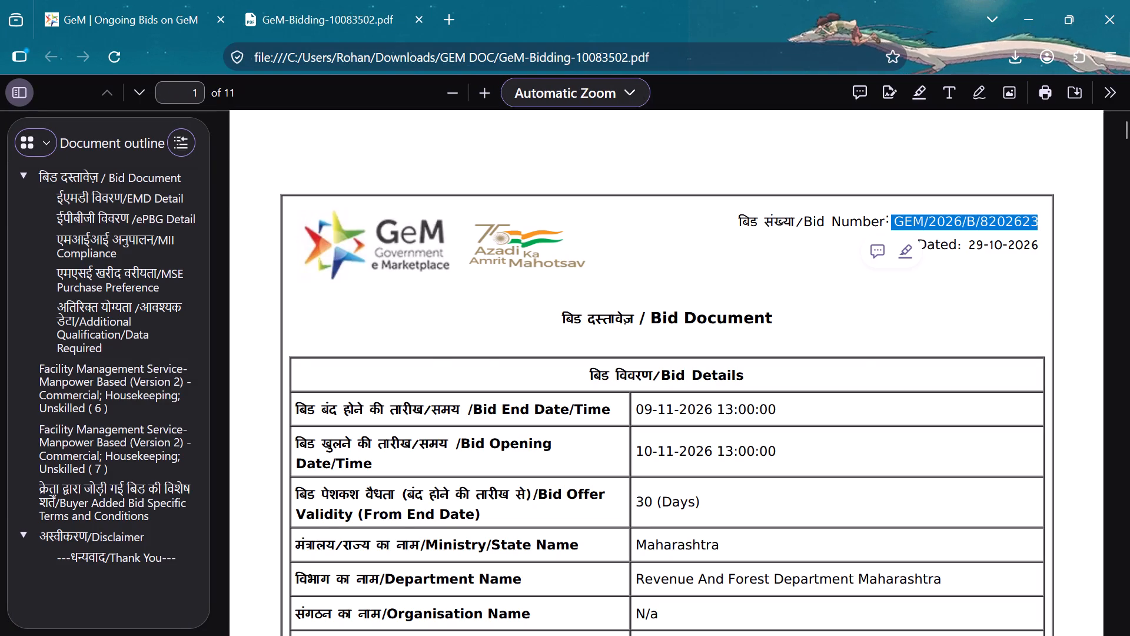
Switch to the tender team's Google Form to begin the copied bid's response, and return to its bid document.
{"action": "key", "text": "alt+Tab"}
{"action": "left_click", "coordinate": [418, 273]}
{"action": "key", "text": "alt+Tab"}
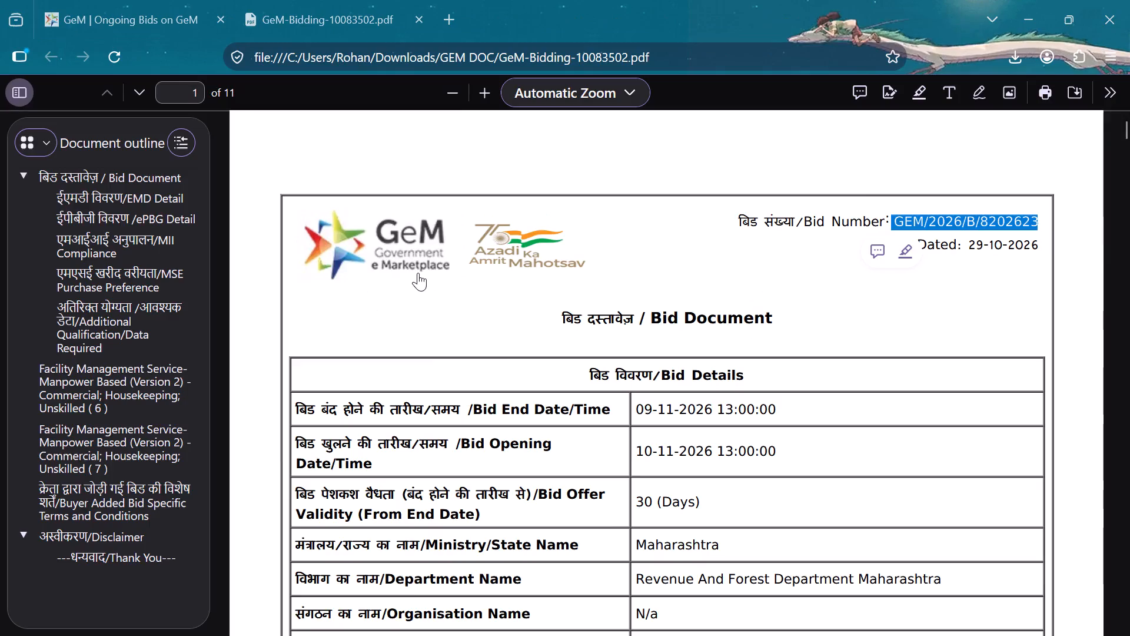
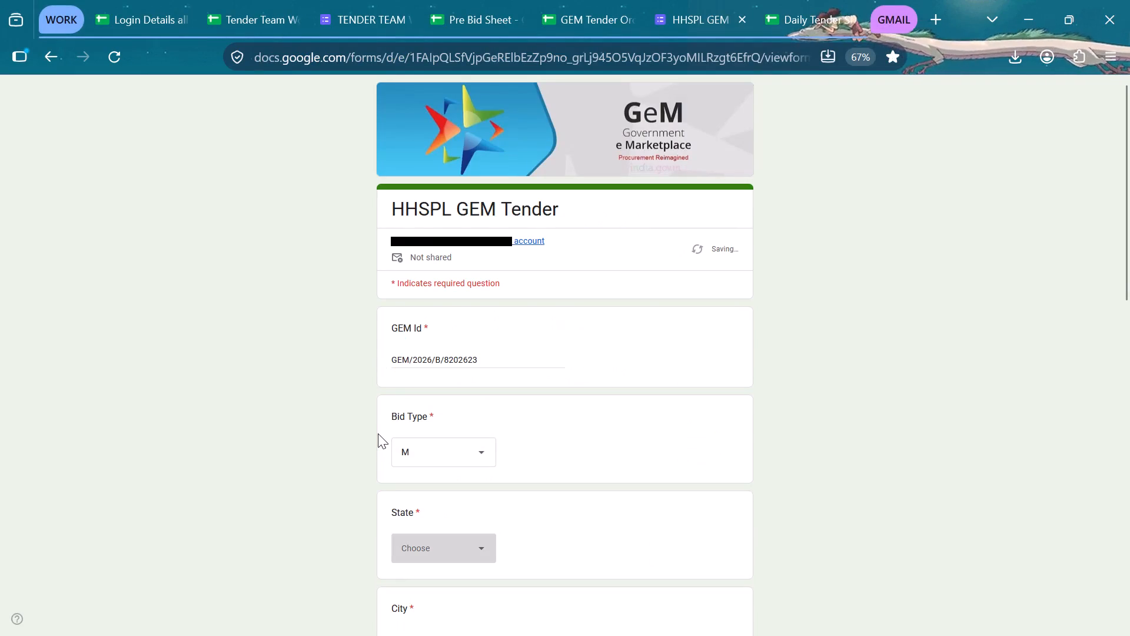
Copy Kolhapur from the consignee address in the Maharashtra bid document, select the matching State in the form and paste Kolhapur as City.
{"action": "key", "text": "alt+Tab"}
{"action": "scroll", "coordinate": [378, 433], "scroll_direction": "down", "scroll_amount": 20}
{"action": "scroll", "coordinate": [378, 433], "scroll_direction": "down", "scroll_amount": 14}
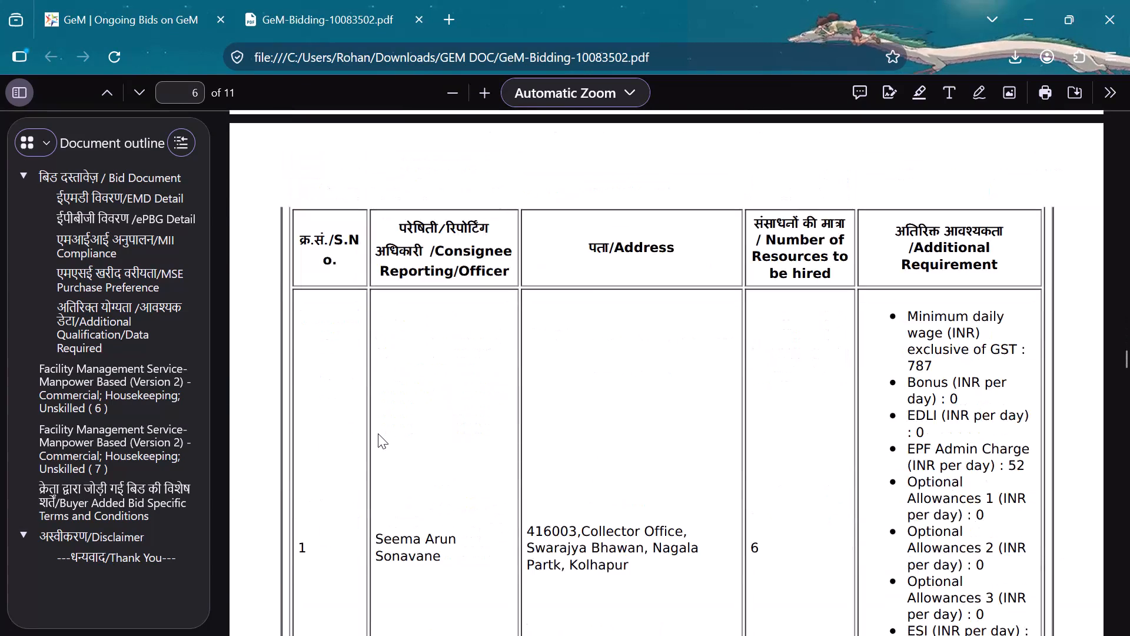
{"action": "double_click", "coordinate": [588, 566]}
{"action": "key", "text": "ctrl+c"}
{"action": "key", "text": "alt+Tab"}
{"action": "type", "text": "mm"}
{"action": "key", "text": "Tab"}
{"action": "key", "text": "ctrl+v"}
Set Pasara and Pre Bid Meeting to N in the Kolhapur bid's form response.
{"action": "key", "text": "Tab"}
{"action": "key", "text": "n"}
{"action": "key", "text": "Tab"}
{"action": "key", "text": "n"}
Check the bid listing, enter Closing Date 09/11/2026 and Quantity 13, and submit the Kolhapur bid's response.
{"action": "key", "text": "alt+Tab"}
{"action": "left_click", "coordinate": [226, 0]}
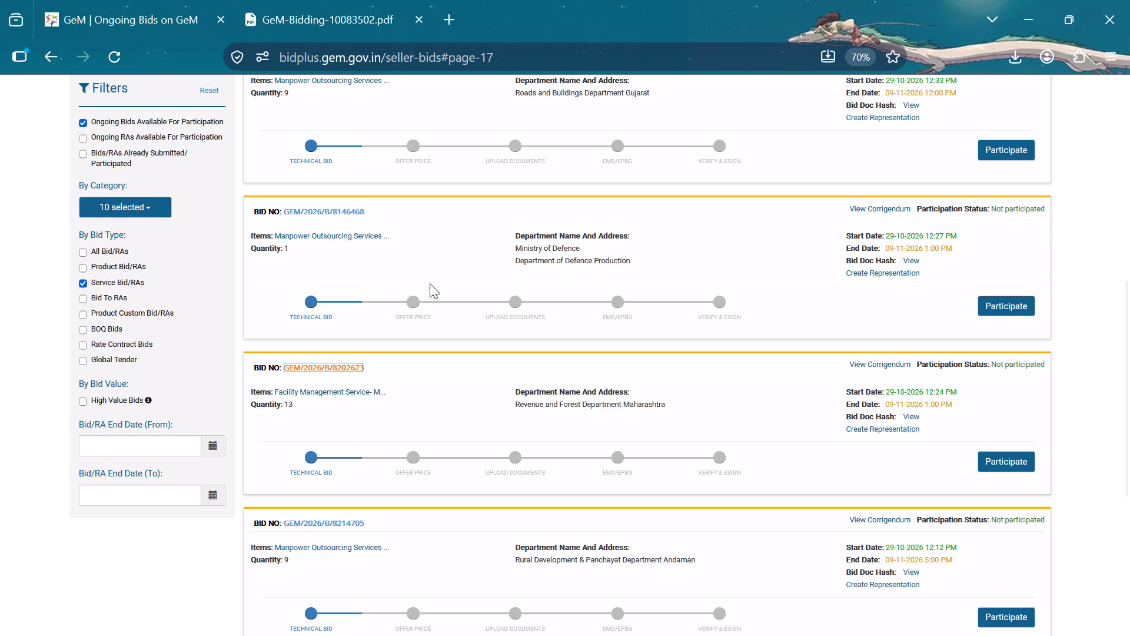
{"action": "key", "text": "alt+Tab"}
{"action": "key", "text": "Tab"}
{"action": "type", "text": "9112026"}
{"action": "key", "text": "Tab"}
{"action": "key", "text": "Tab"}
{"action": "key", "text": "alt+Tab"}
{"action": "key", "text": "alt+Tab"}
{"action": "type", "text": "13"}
{"action": "scroll", "coordinate": [431, 283], "scroll_direction": "down", "scroll_amount": 7}
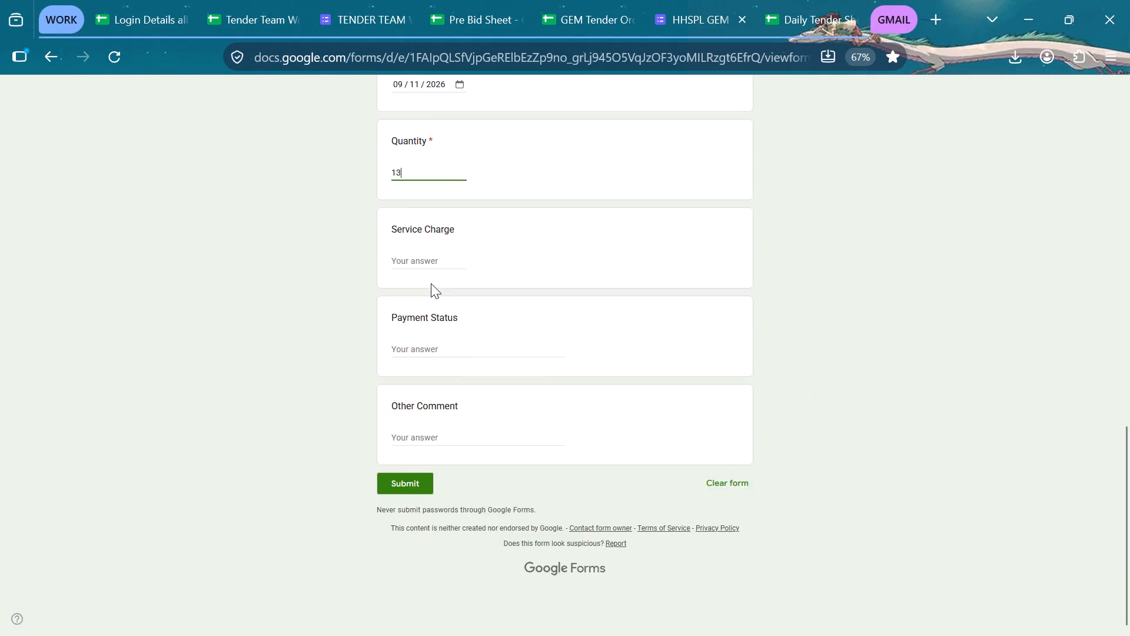
{"action": "left_click", "coordinate": [395, 529]}
Open the document for bid GEM/2026/B/8183039, close the previous bid document, copy the bid number and skim the bid details.
{"action": "key", "text": "alt+Tab"}
{"action": "scroll", "coordinate": [344, 276], "scroll_direction": "up", "scroll_amount": 1}
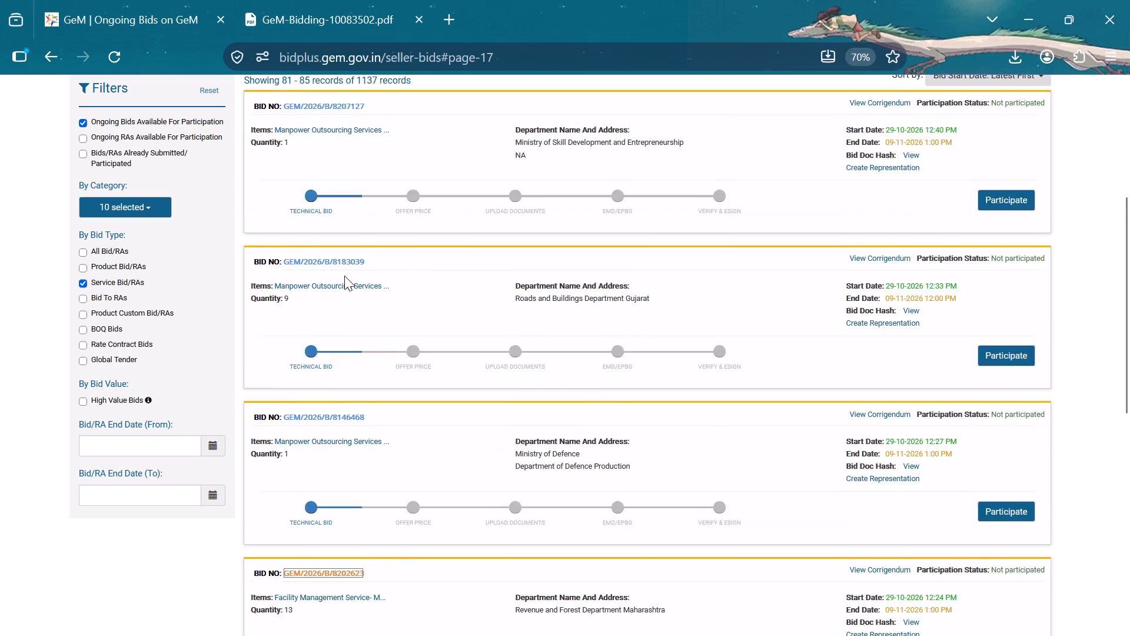
{"action": "scroll", "coordinate": [344, 276], "scroll_direction": "up", "scroll_amount": 2}
{"action": "left_click", "coordinate": [325, 359]}
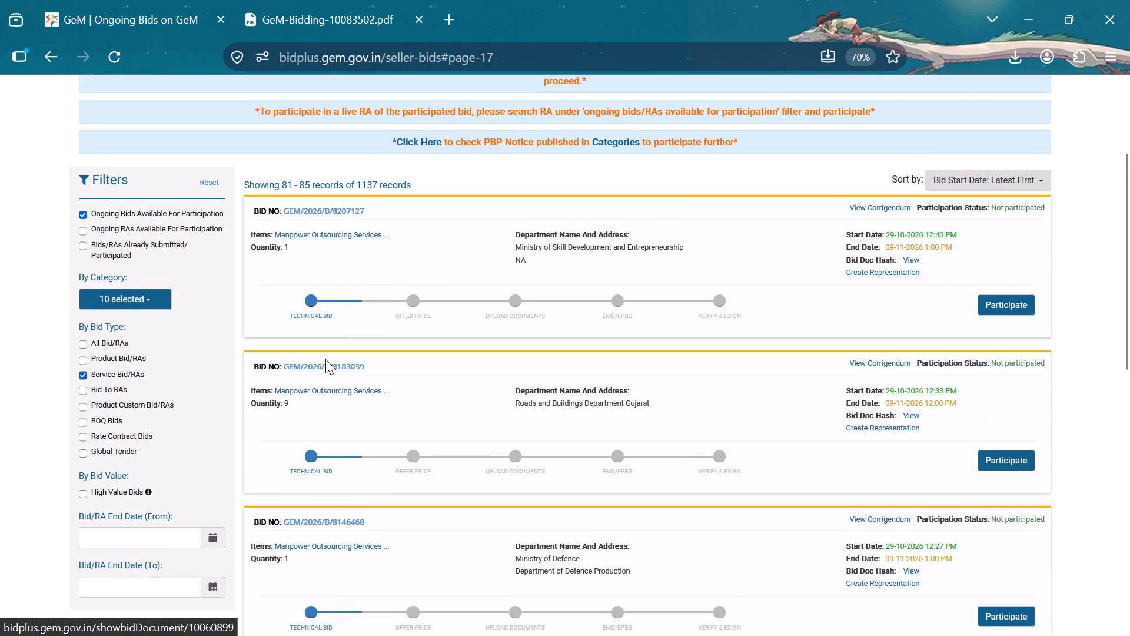
{"action": "left_click", "coordinate": [327, 363]}
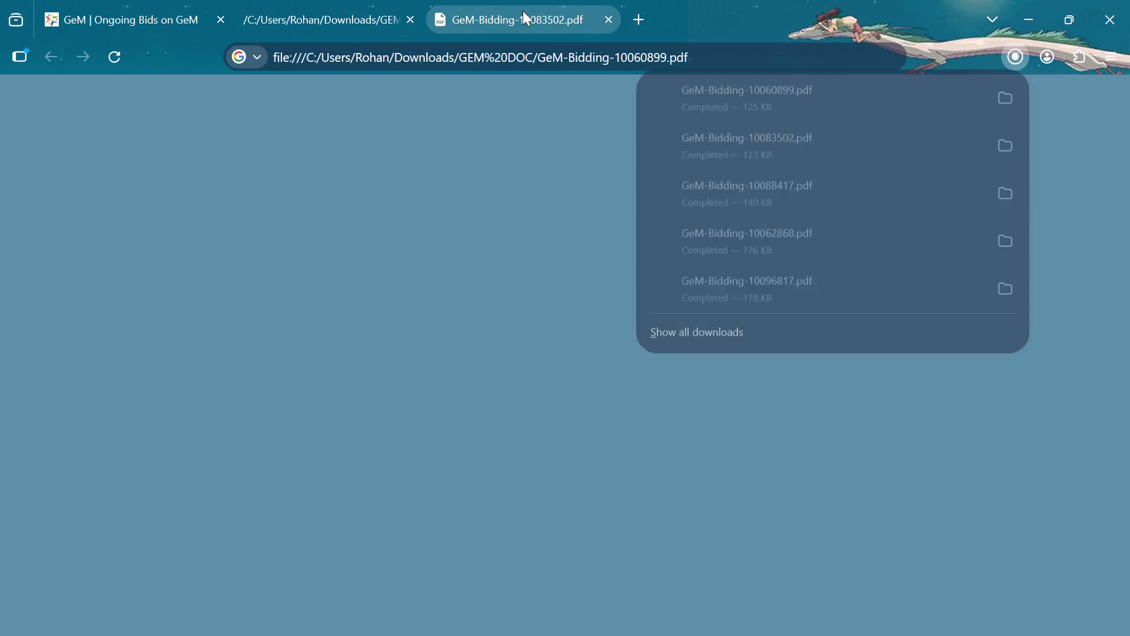
{"action": "left_click", "coordinate": [614, 18]}
{"action": "double_click", "coordinate": [904, 221]}
{"action": "key", "text": "ctrl+shift+Right"}
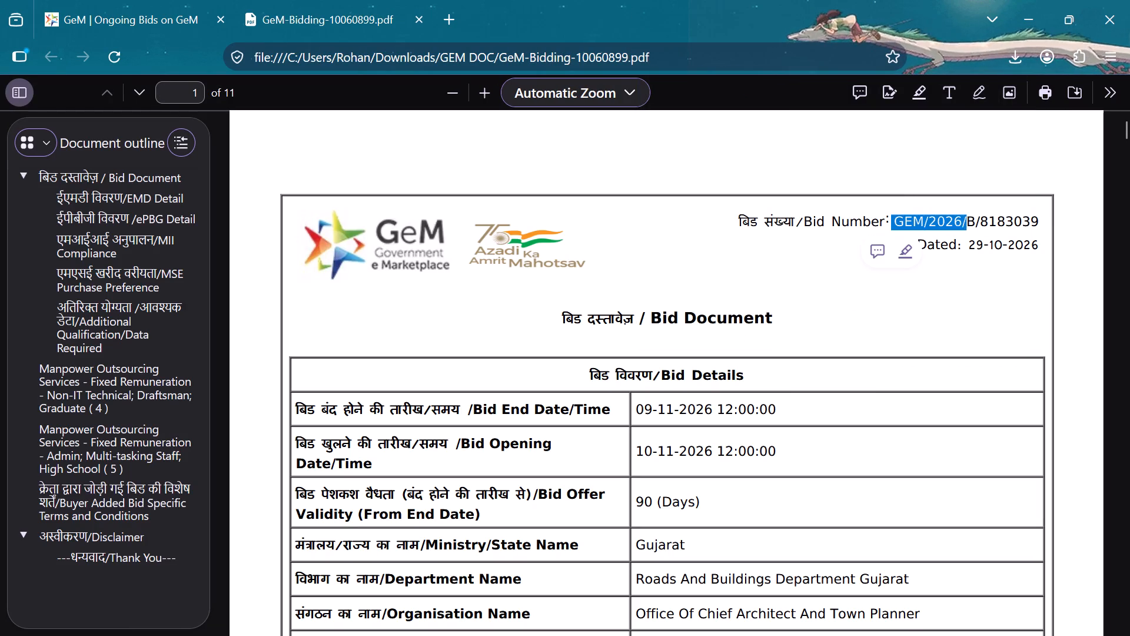
{"action": "key", "text": "ctrl+shift+Right"}
{"action": "key", "text": "ctrl+shift+Right"}
{"action": "key", "text": "ctrl+c"}
{"action": "scroll", "coordinate": [654, 409], "scroll_direction": "down", "scroll_amount": 15}
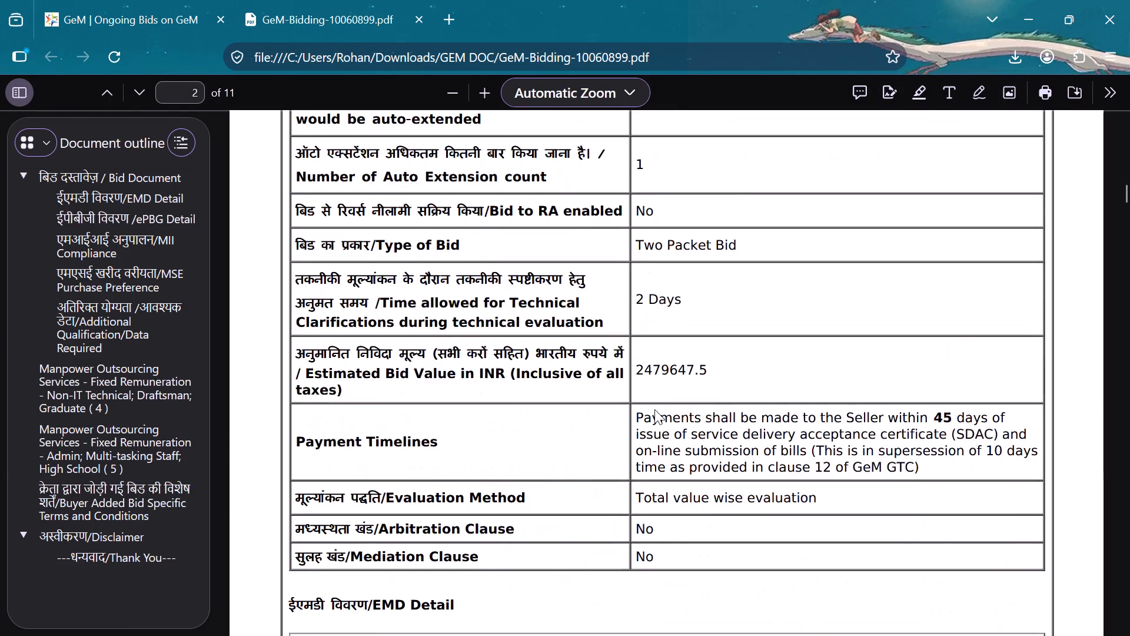
Start a new form response, paste the copied bid number as GEM Id and set Bid Type to M.
{"action": "key", "text": "alt+Tab"}
{"action": "left_click", "coordinate": [446, 269]}
{"action": "key", "text": "alt+Tab"}
{"action": "key", "text": "alt+Tab"}
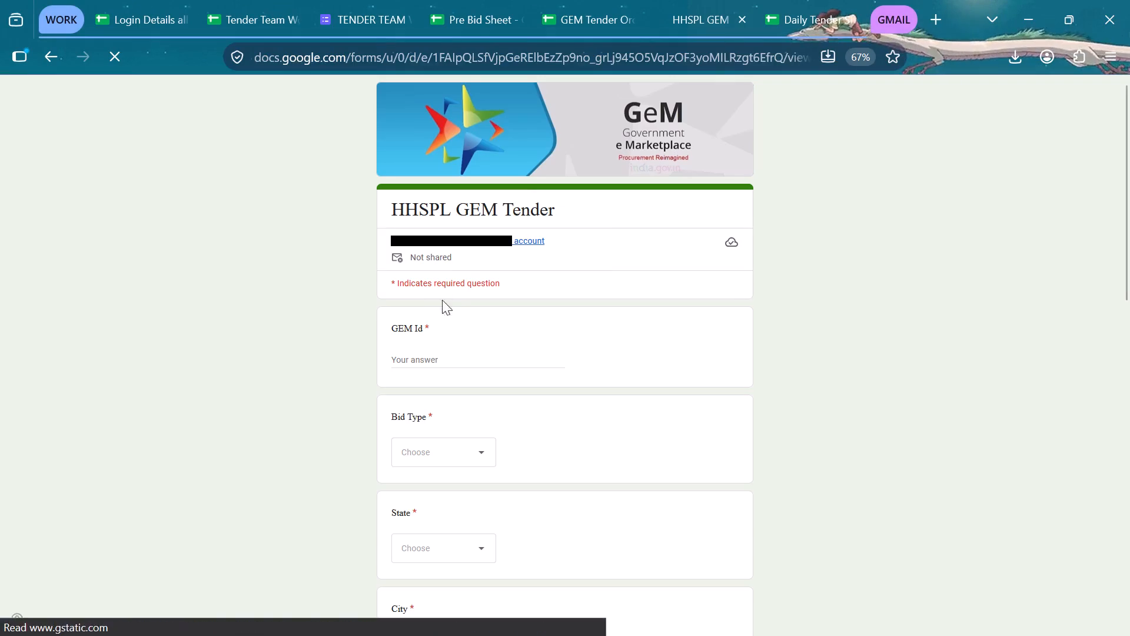
{"action": "left_click", "coordinate": [430, 363], "text": "ctrl"}
{"action": "key", "text": "ctrl+v"}
{"action": "key", "text": "Tab"}
{"action": "key", "text": "alt+Tab"}
{"action": "key", "text": "alt+Tab"}
{"action": "key", "text": "m"}
{"action": "key", "text": "Tab"}
Find the consignee's address in the Gujarat bid document, search the web for its PIN code and copy the district name Gandhinagar.
{"action": "key", "text": "alt+Tab"}
{"action": "scroll", "coordinate": [430, 363], "scroll_direction": "down", "scroll_amount": 2}
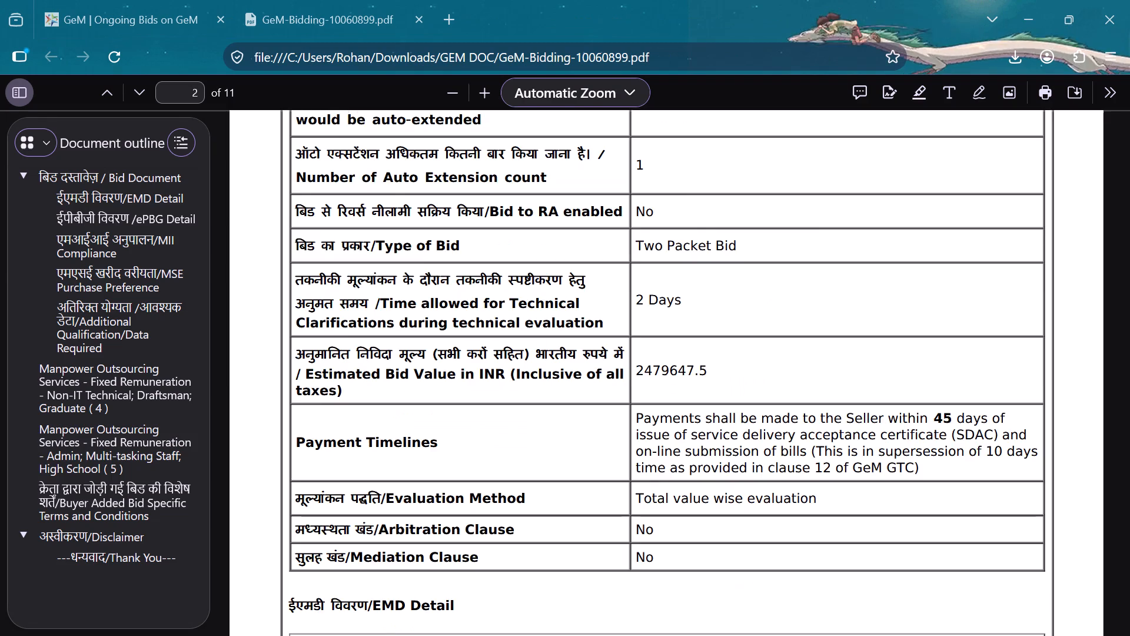
{"action": "scroll", "coordinate": [430, 363], "scroll_direction": "down", "scroll_amount": 20}
{"action": "scroll", "coordinate": [430, 363], "scroll_direction": "down", "scroll_amount": 15}
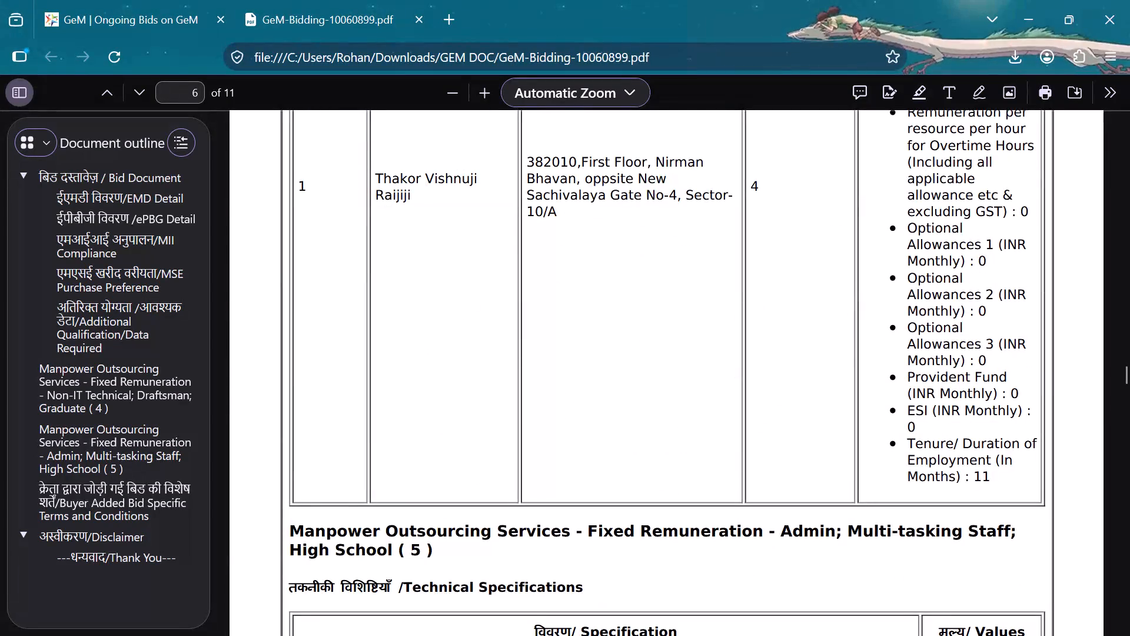
{"action": "double_click", "coordinate": [549, 164]}
{"action": "right_click", "coordinate": [549, 164]}
{"action": "left_click", "coordinate": [603, 353]}
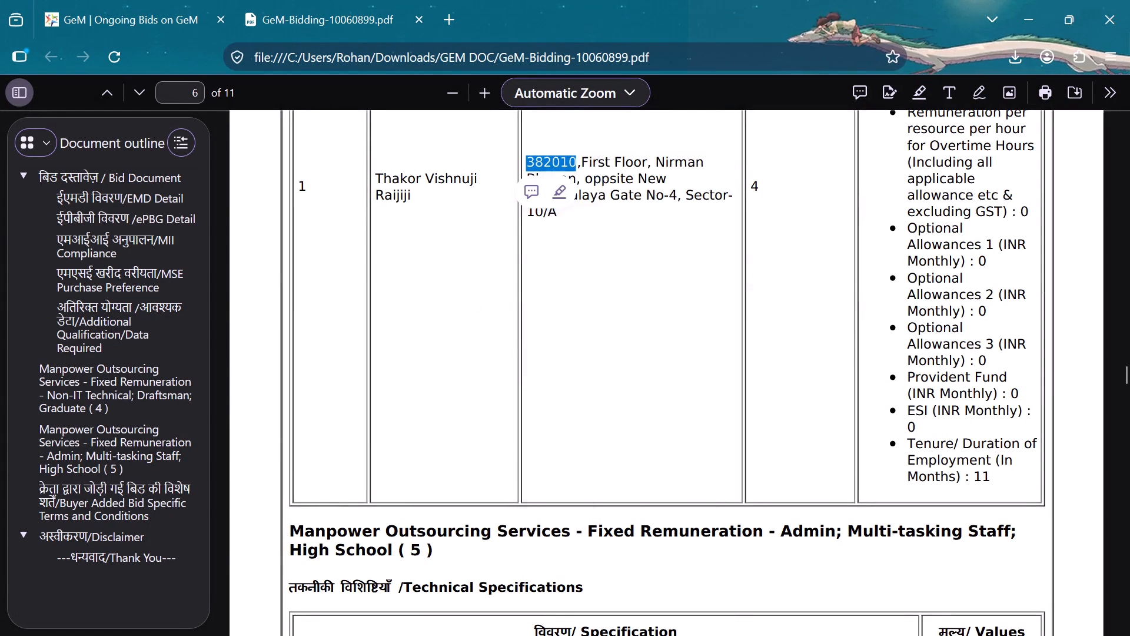
{"action": "double_click", "coordinate": [301, 271]}
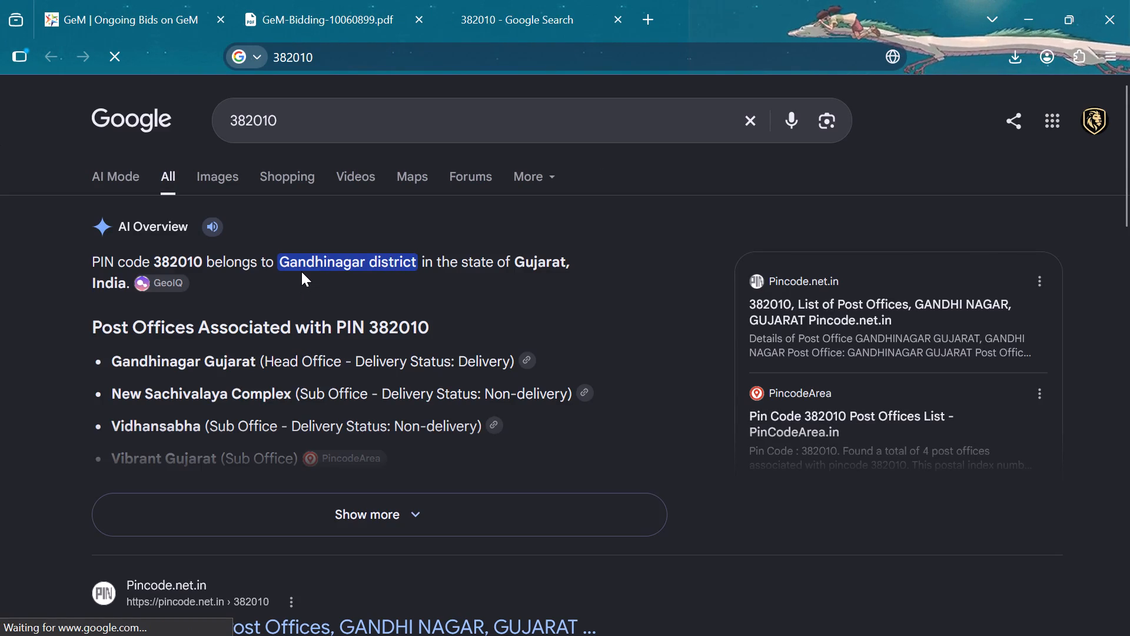
{"action": "key", "text": "ctrl+c"}
Set State to GJ, paste Gandhinagar as City, and set Pasara and Pre Bid Meeting to N in the form.
{"action": "key", "text": "alt+Tab"}
{"action": "type", "text": "gj"}
{"action": "key", "text": "Tab"}
{"action": "key", "text": "ctrl+v"}
{"action": "key", "text": "Tab"}
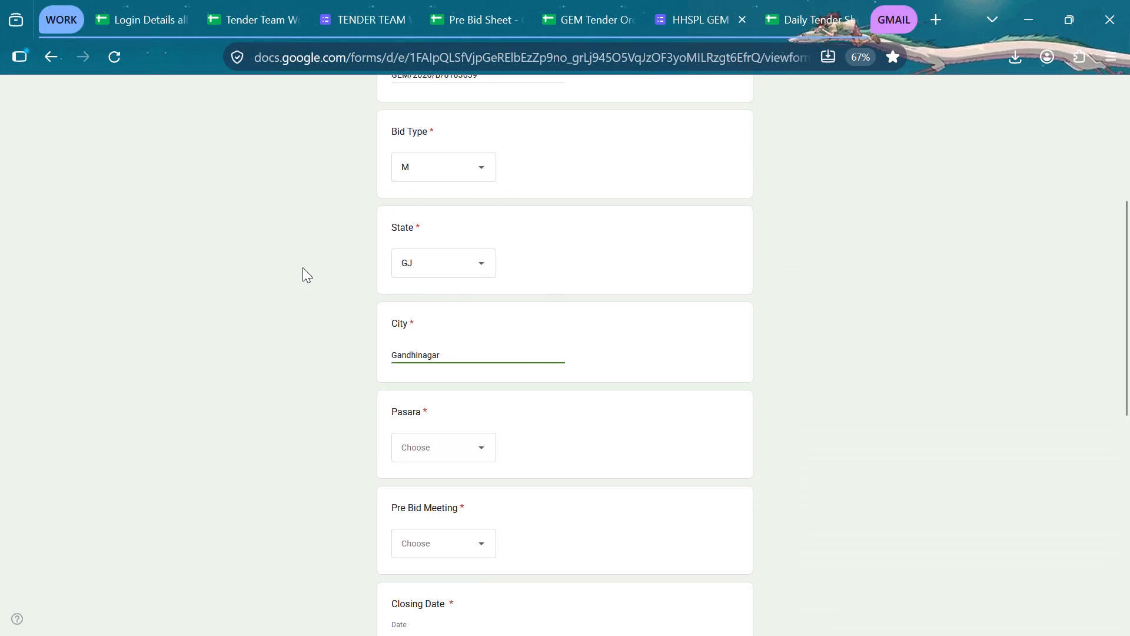
{"action": "key", "text": "n"}
{"action": "key", "text": "Tab"}
{"action": "key", "text": "n"}
Check the bid listing, enter Closing Date 09/11/2026 and Quantity 9, and submit the Gandhinagar bid's response.
{"action": "key", "text": "alt+Tab"}
{"action": "left_click", "coordinate": [116, 0]}
{"action": "key", "text": "alt+Tab"}
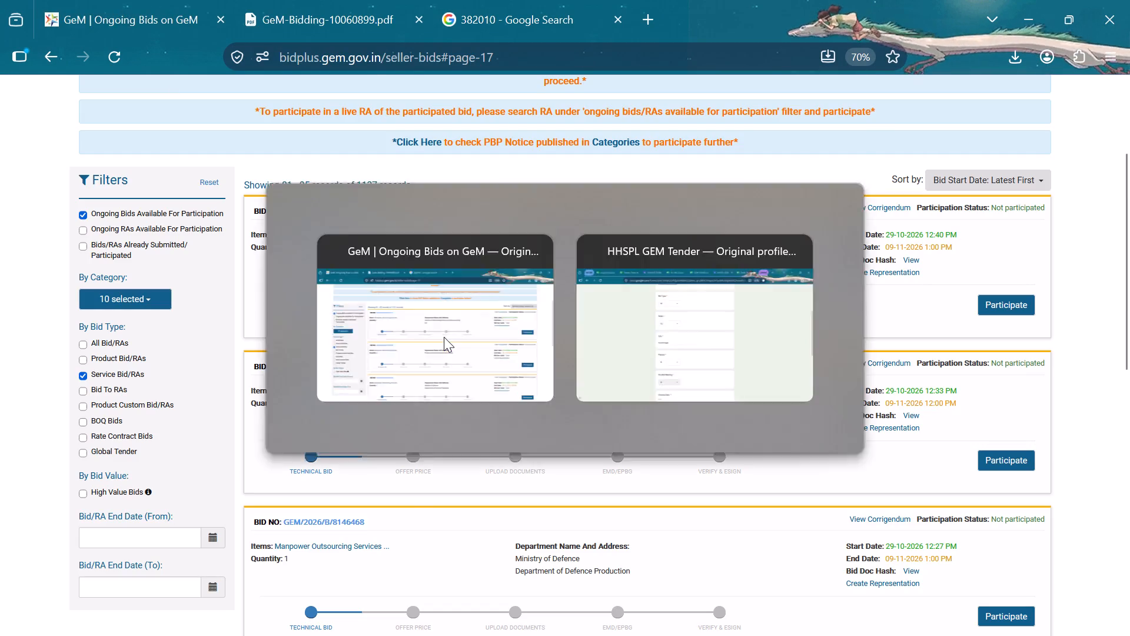
{"action": "key", "text": "Tab"}
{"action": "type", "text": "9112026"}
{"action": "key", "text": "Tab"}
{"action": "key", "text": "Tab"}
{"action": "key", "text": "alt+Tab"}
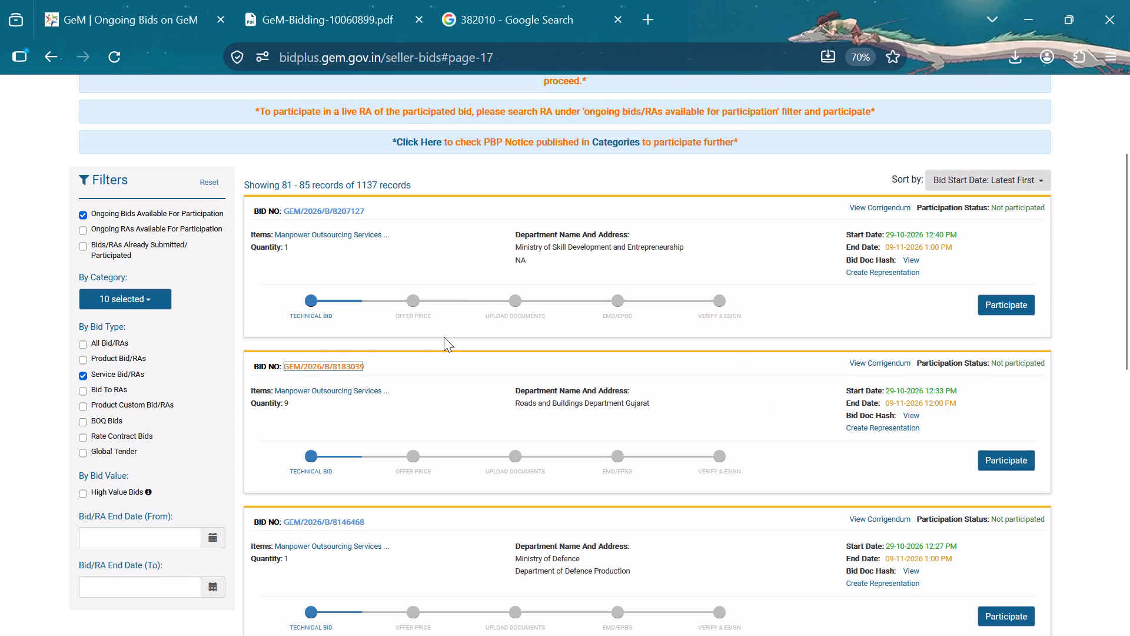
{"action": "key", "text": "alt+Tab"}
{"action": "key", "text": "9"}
{"action": "scroll", "coordinate": [444, 337], "scroll_direction": "down", "scroll_amount": 4}
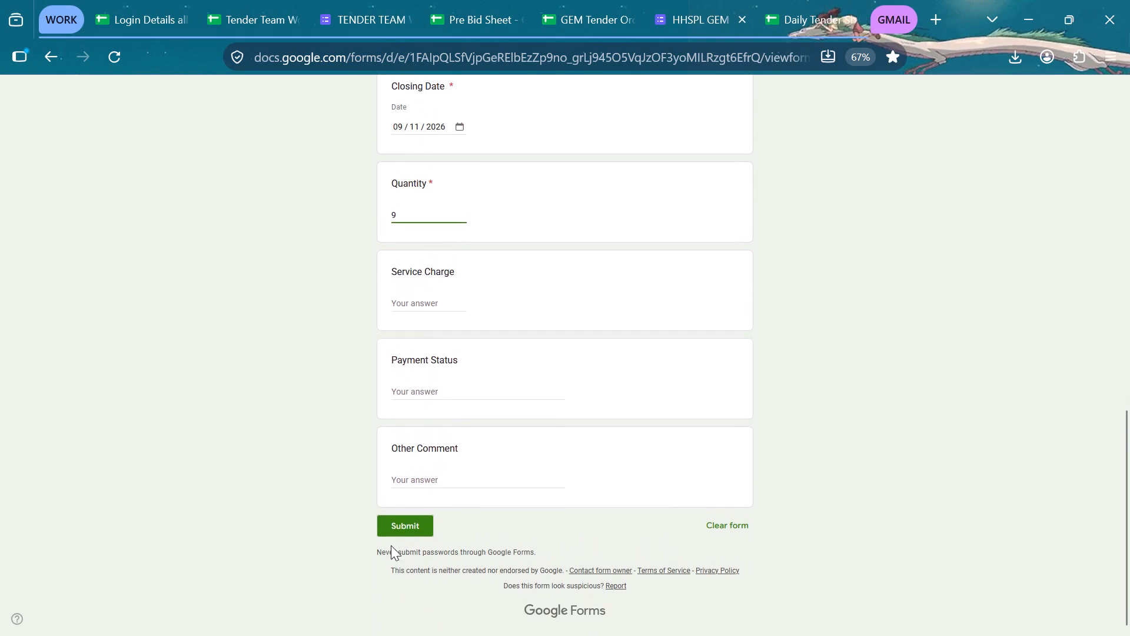
{"action": "left_click", "coordinate": [392, 532]}
Go to page 16 of the GeM ongoing bids listing.
{"action": "key", "text": "alt+Tab"}
{"action": "scroll", "coordinate": [387, 342], "scroll_direction": "down", "scroll_amount": 6}
{"action": "left_click", "coordinate": [359, 361]}
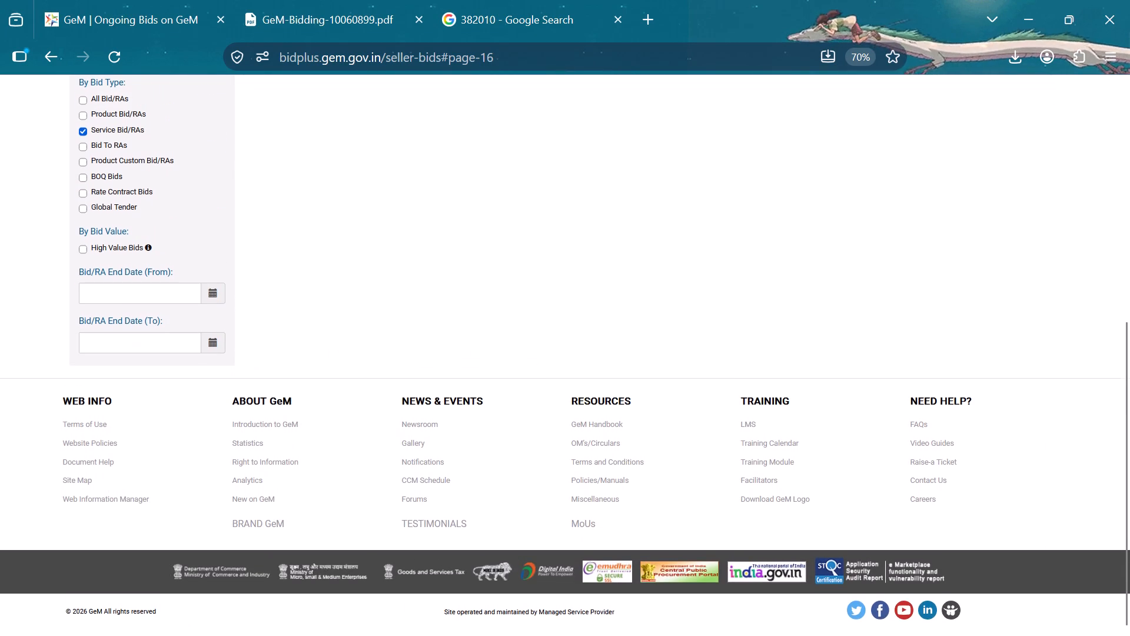
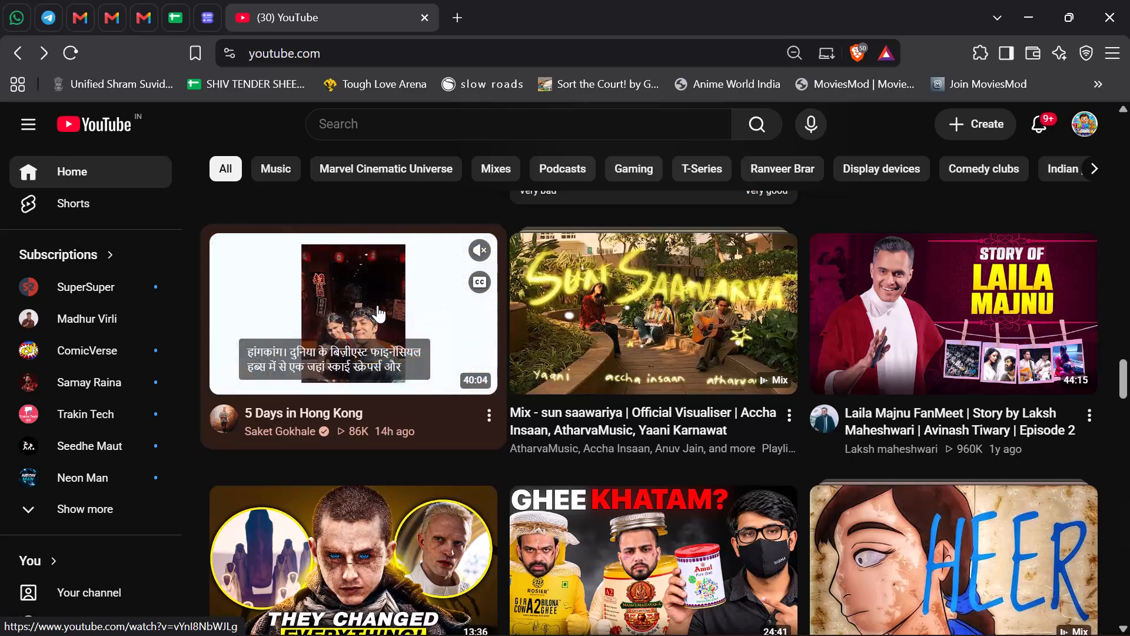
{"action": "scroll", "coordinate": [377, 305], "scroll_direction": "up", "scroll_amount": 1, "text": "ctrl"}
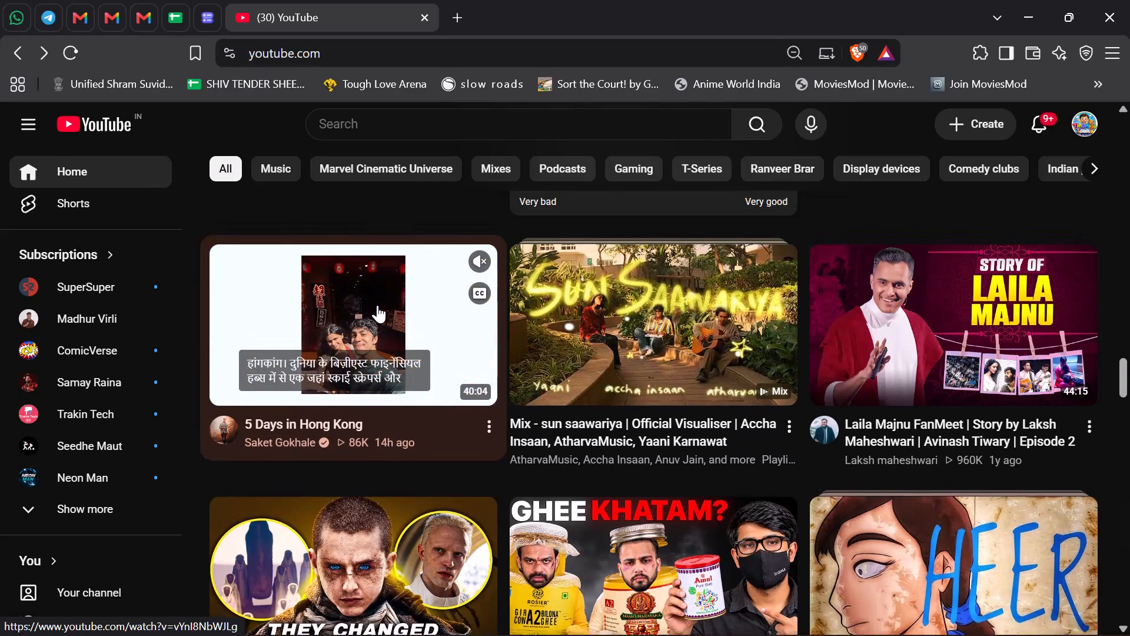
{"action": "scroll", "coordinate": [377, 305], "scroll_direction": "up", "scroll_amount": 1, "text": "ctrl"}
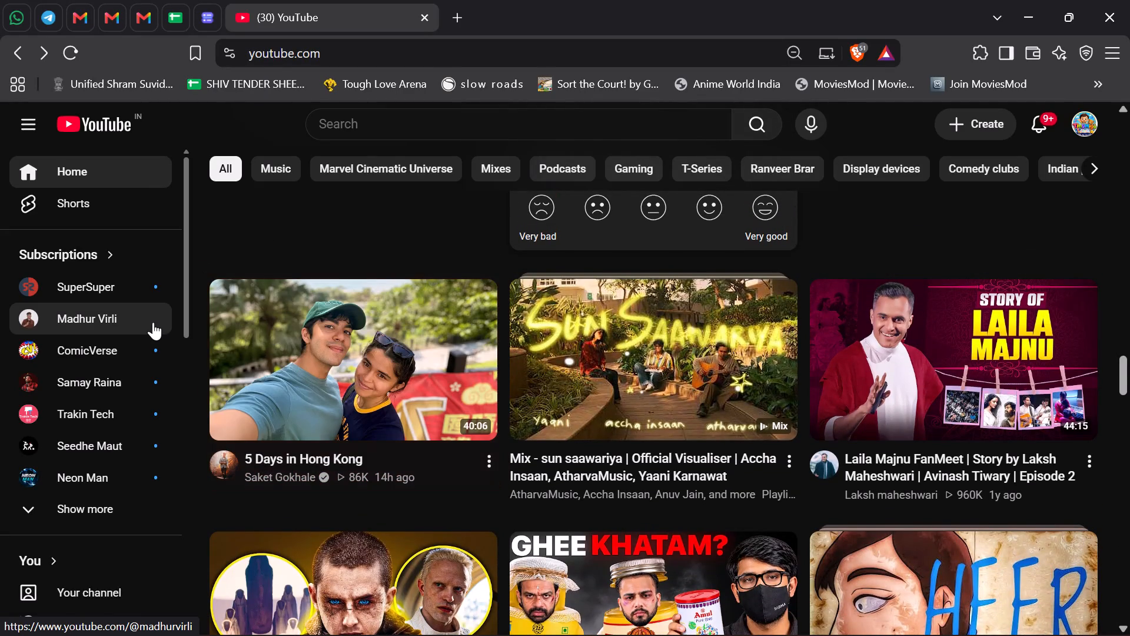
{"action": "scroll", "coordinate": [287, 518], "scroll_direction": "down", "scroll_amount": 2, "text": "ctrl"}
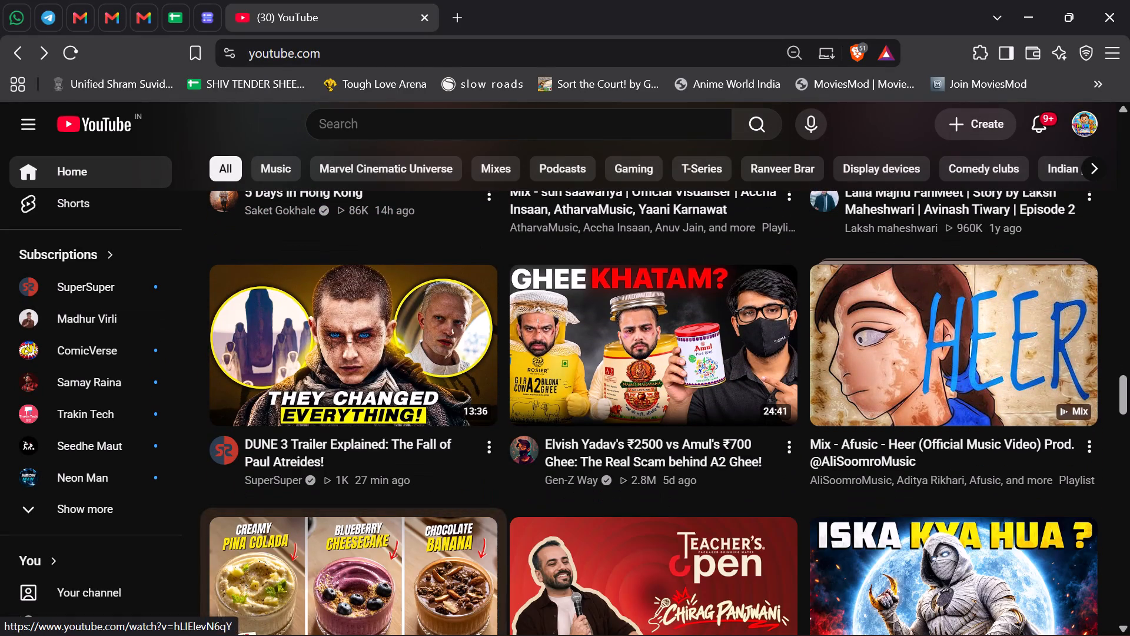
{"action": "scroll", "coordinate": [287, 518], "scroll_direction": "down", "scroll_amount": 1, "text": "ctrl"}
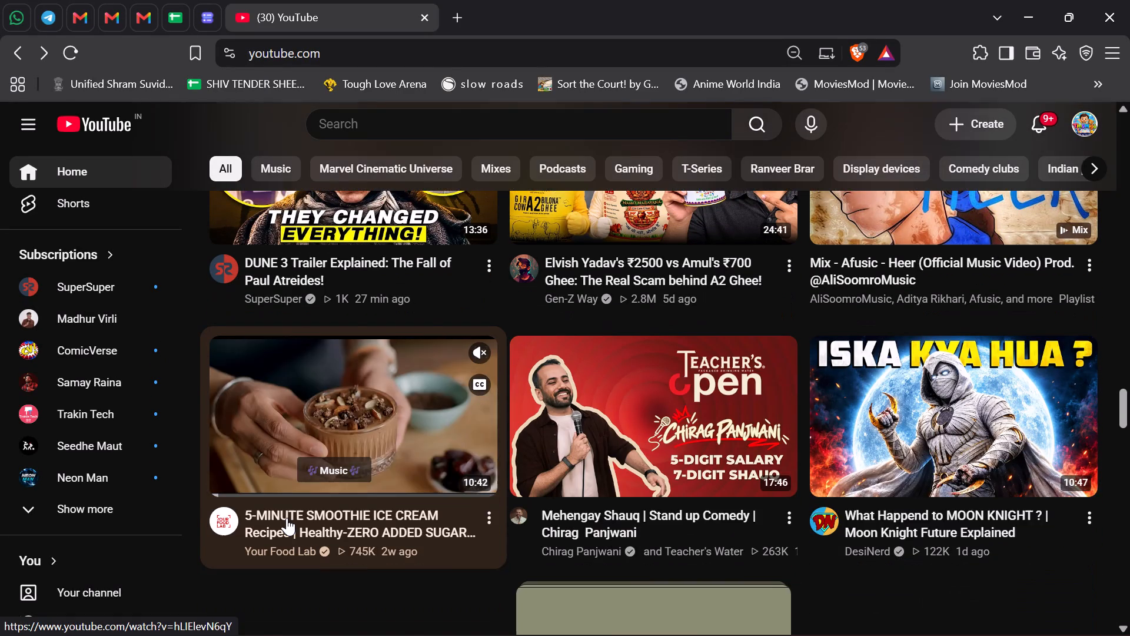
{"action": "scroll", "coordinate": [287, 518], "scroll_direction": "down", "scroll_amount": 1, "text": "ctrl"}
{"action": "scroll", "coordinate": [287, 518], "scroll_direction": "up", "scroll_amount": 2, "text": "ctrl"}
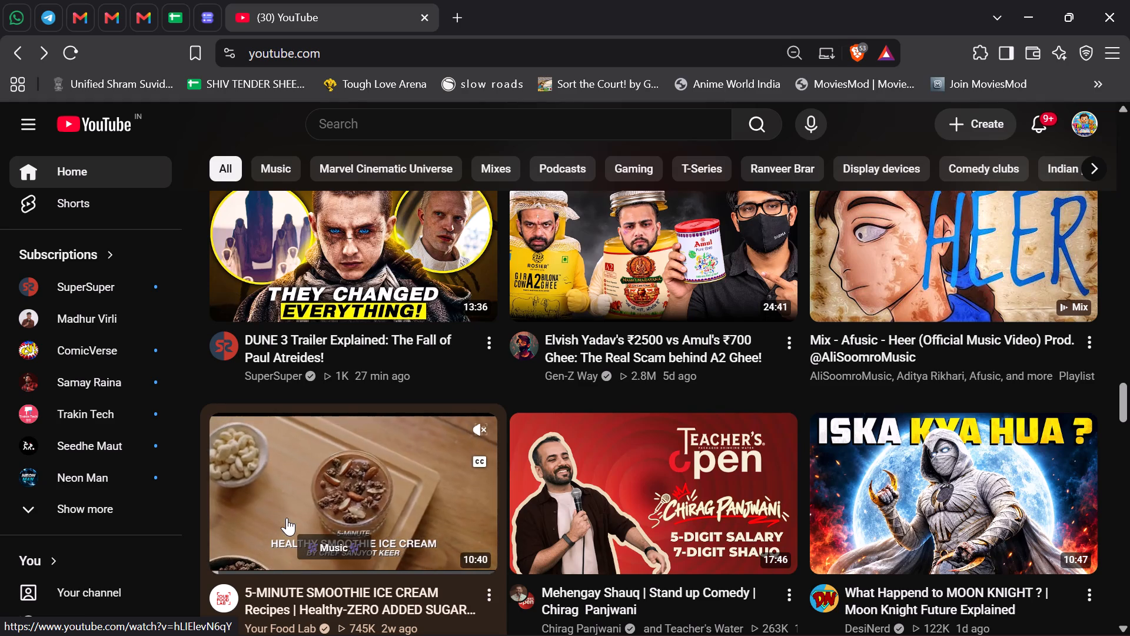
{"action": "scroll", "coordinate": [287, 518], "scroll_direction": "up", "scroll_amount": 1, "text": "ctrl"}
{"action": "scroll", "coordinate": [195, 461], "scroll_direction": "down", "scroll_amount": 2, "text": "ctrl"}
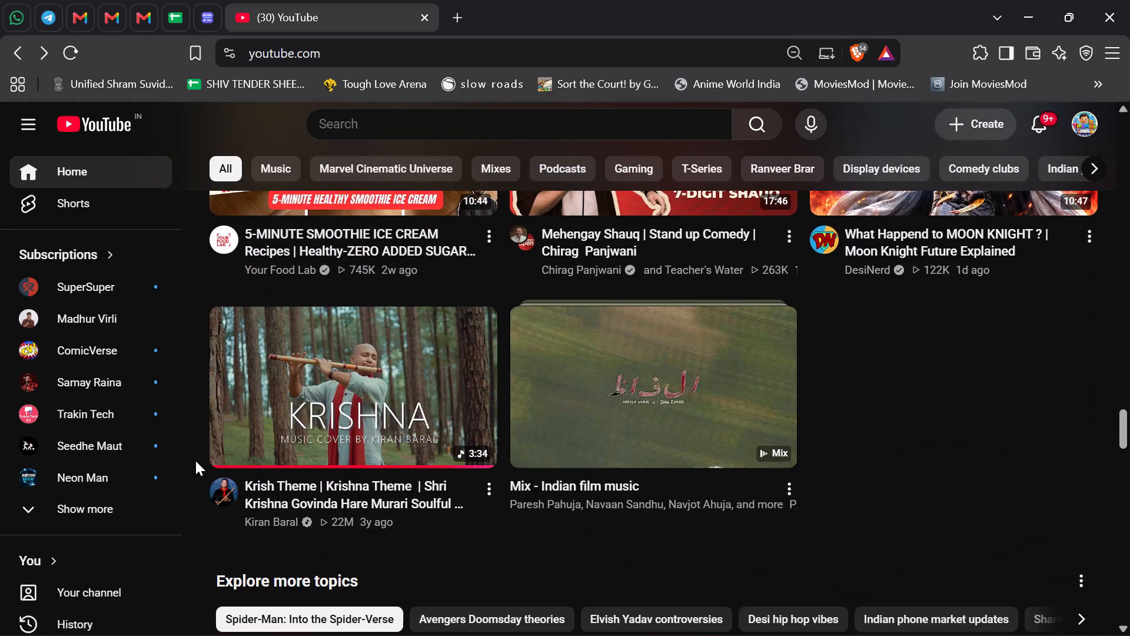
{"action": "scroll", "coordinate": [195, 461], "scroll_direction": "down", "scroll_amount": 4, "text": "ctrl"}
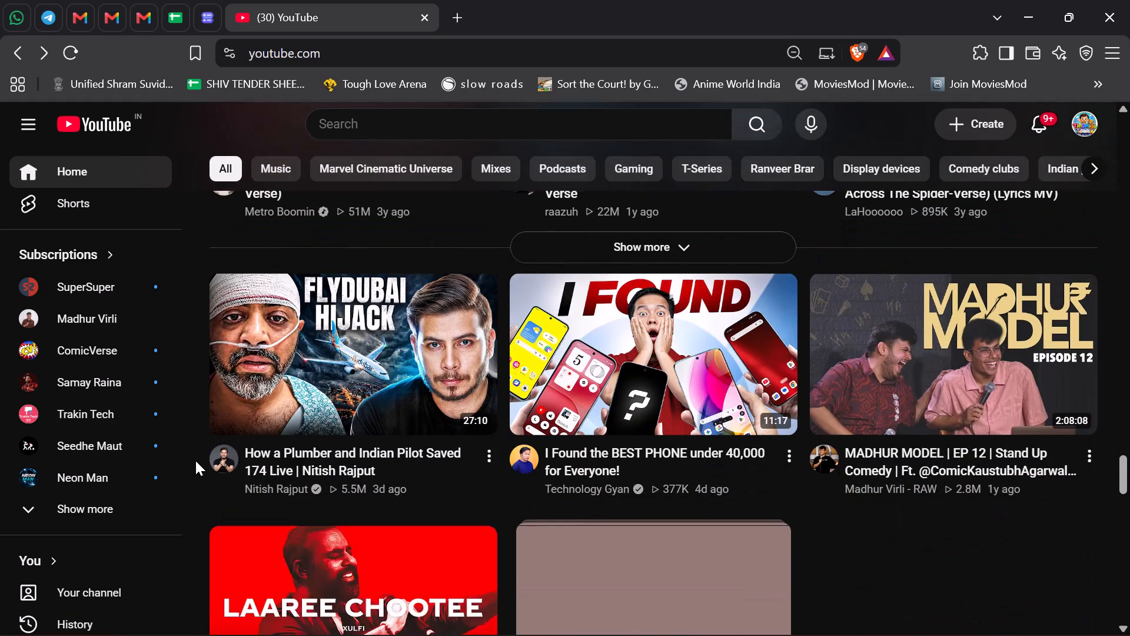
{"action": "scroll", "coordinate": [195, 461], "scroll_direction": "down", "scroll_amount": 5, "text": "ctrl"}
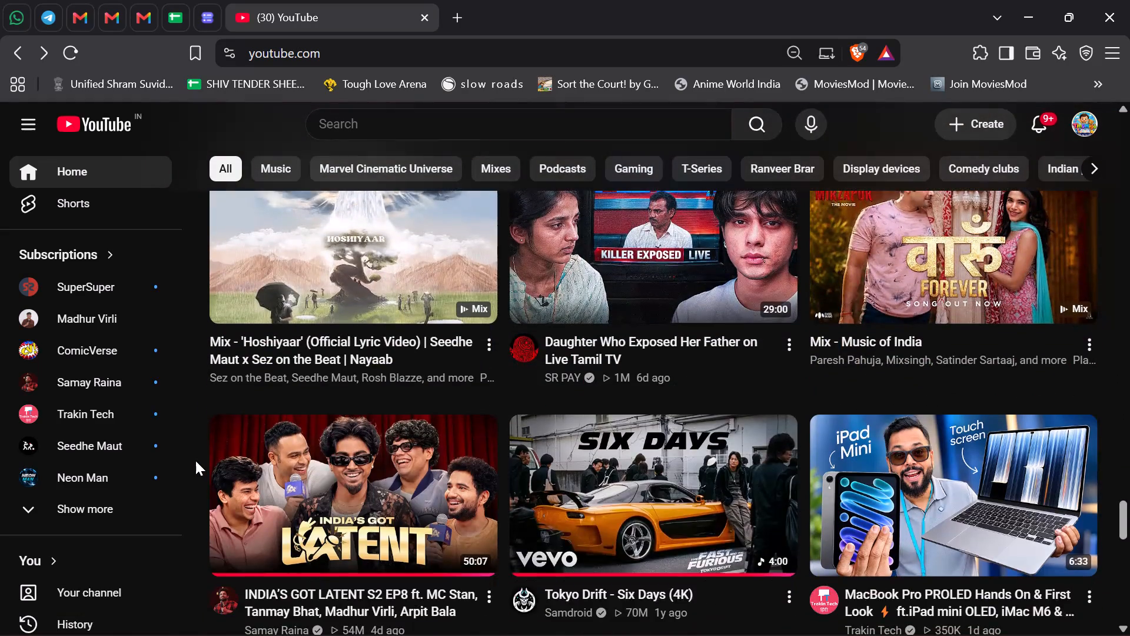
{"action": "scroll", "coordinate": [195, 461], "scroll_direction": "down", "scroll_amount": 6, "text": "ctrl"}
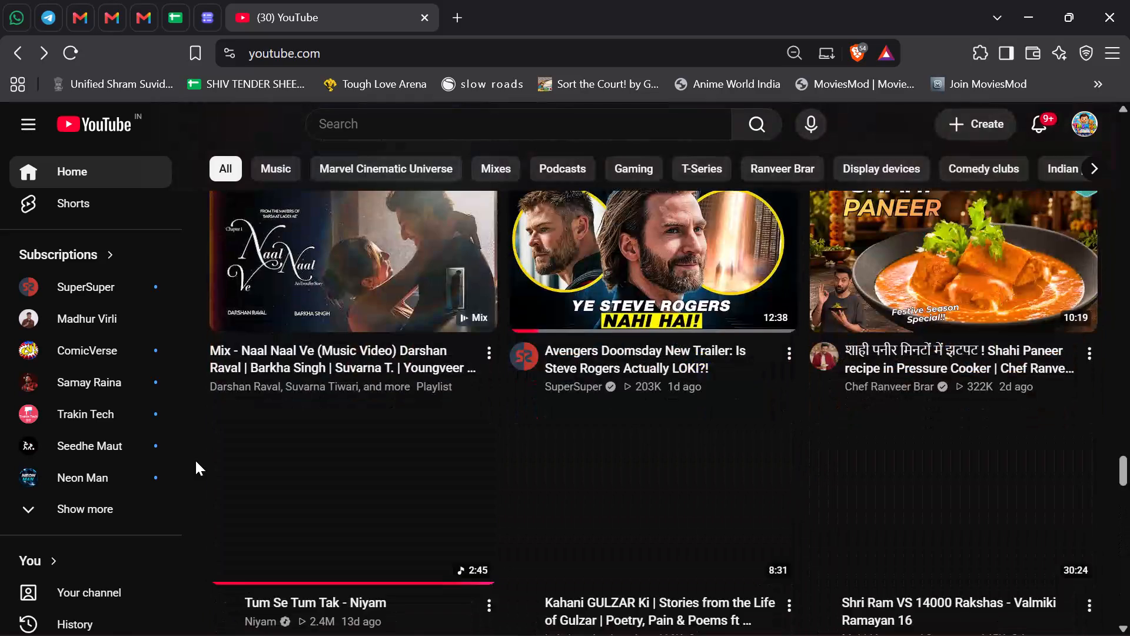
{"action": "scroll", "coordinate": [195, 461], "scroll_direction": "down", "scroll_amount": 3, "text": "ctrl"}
Return to the GeM ongoing bids listing and open the Department of Defence Production bid document, GEM/2026/B/8201749.
{"action": "key", "text": "ctrl+super+Left"}
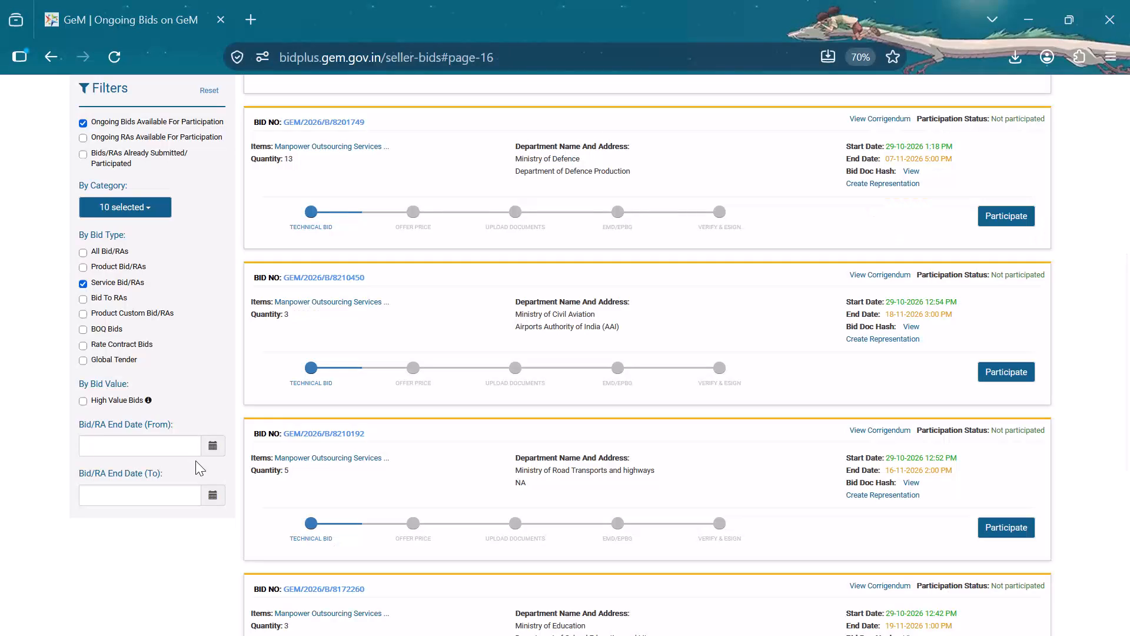
{"action": "scroll", "coordinate": [371, 447], "scroll_direction": "down", "scroll_amount": 1}
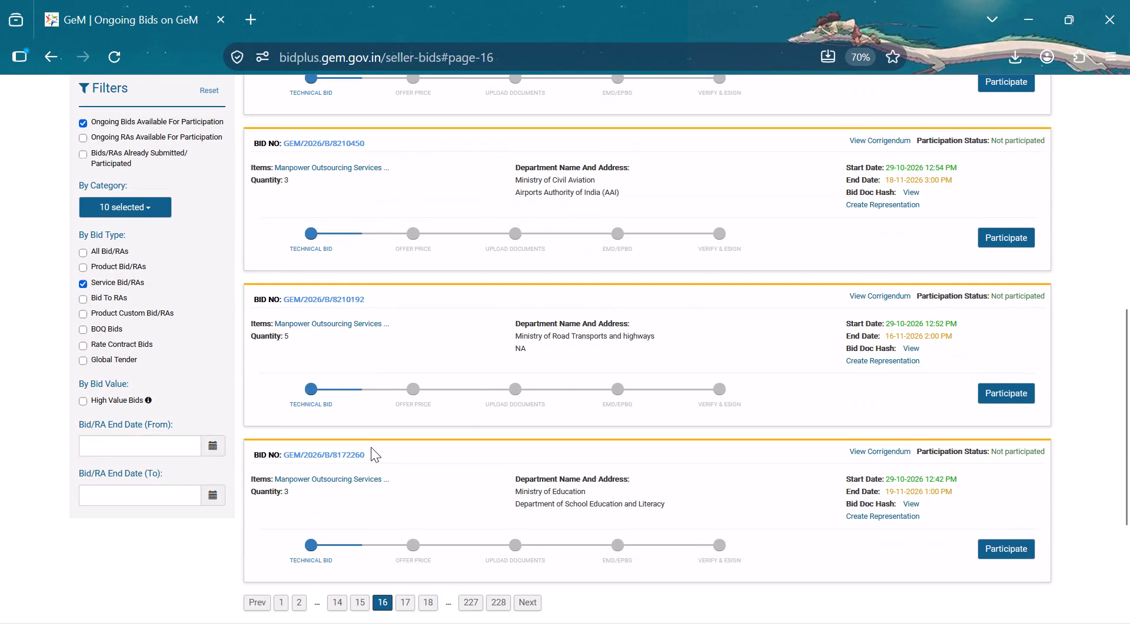
{"action": "scroll", "coordinate": [371, 447], "scroll_direction": "up", "scroll_amount": 5}
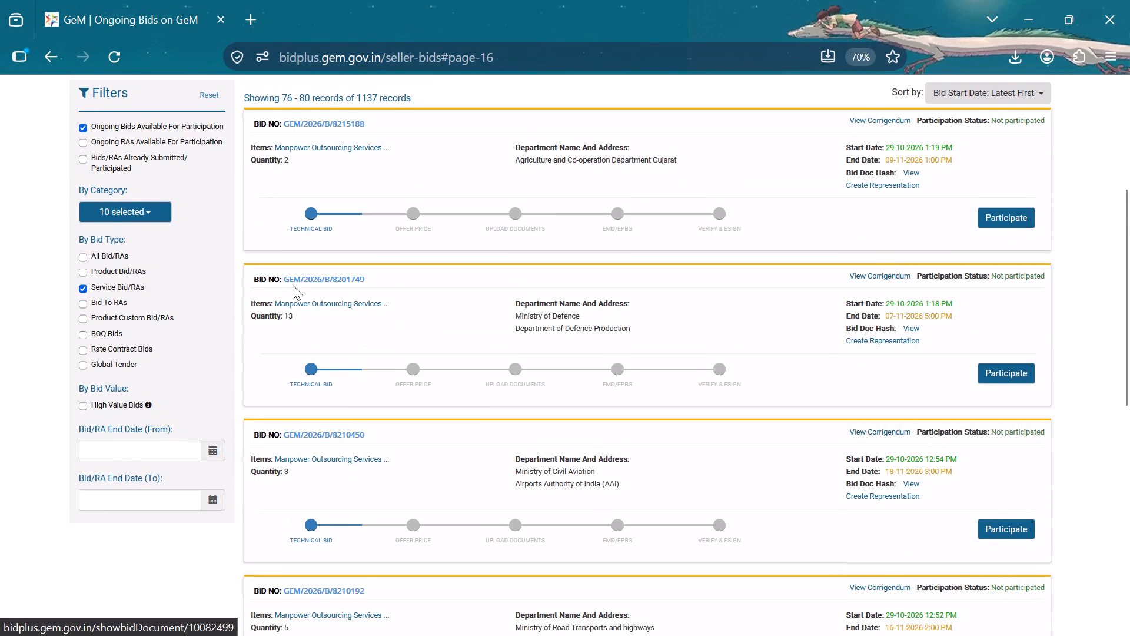
{"action": "left_click", "coordinate": [293, 280]}
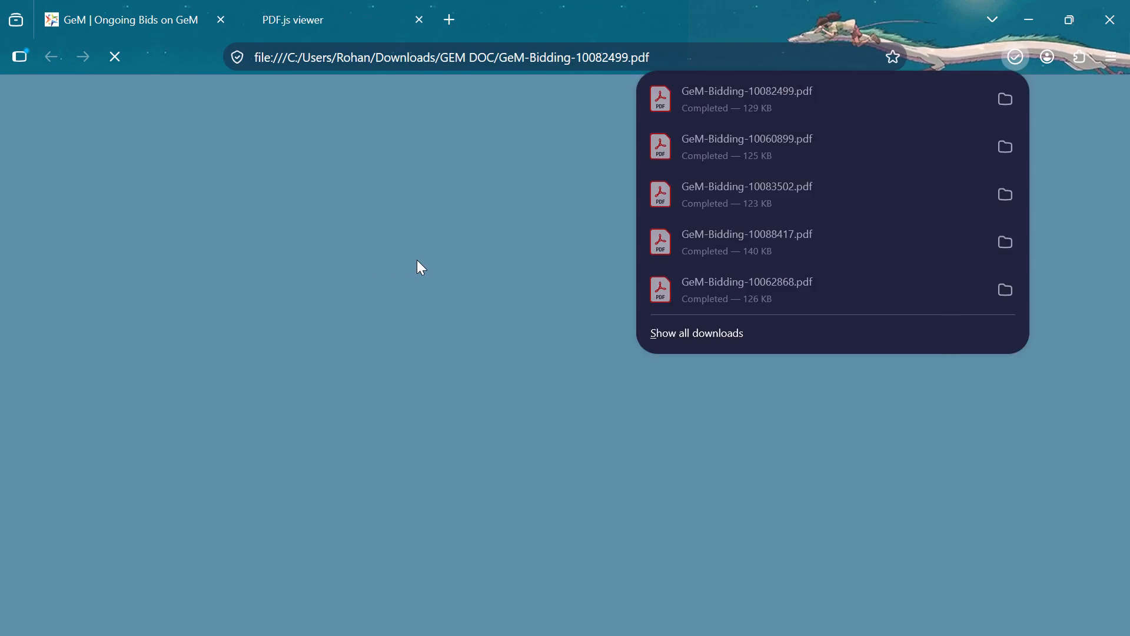
{"action": "left_click", "coordinate": [417, 260]}
Copy the bid number GEM/2026/B/8201749 from the first page of the bid document.
{"action": "double_click", "coordinate": [897, 212]}
{"action": "double_click", "coordinate": [903, 221]}
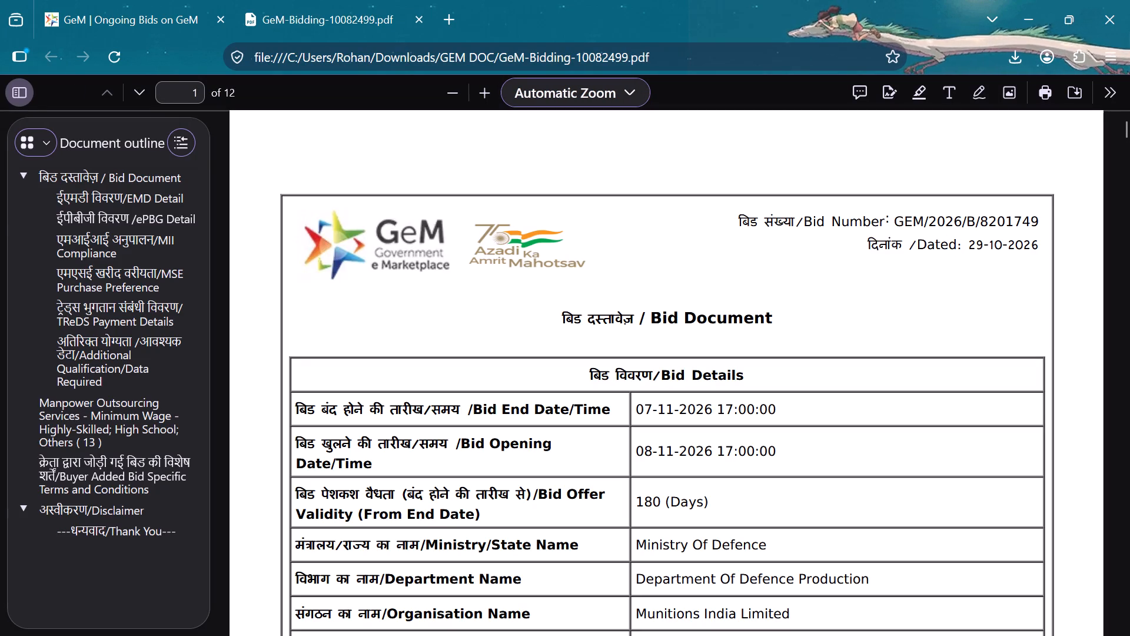
{"action": "key", "text": "ctrl+shift+Right"}
{"action": "key", "text": "ctrl+shift+Right"}
{"action": "key", "text": "ctrl+shift+Right"}
{"action": "key", "text": "ctrl+c"}
Review the bid details in the Munitions India Limited bid document.
{"action": "scroll", "coordinate": [742, 355], "scroll_direction": "down", "scroll_amount": 14}
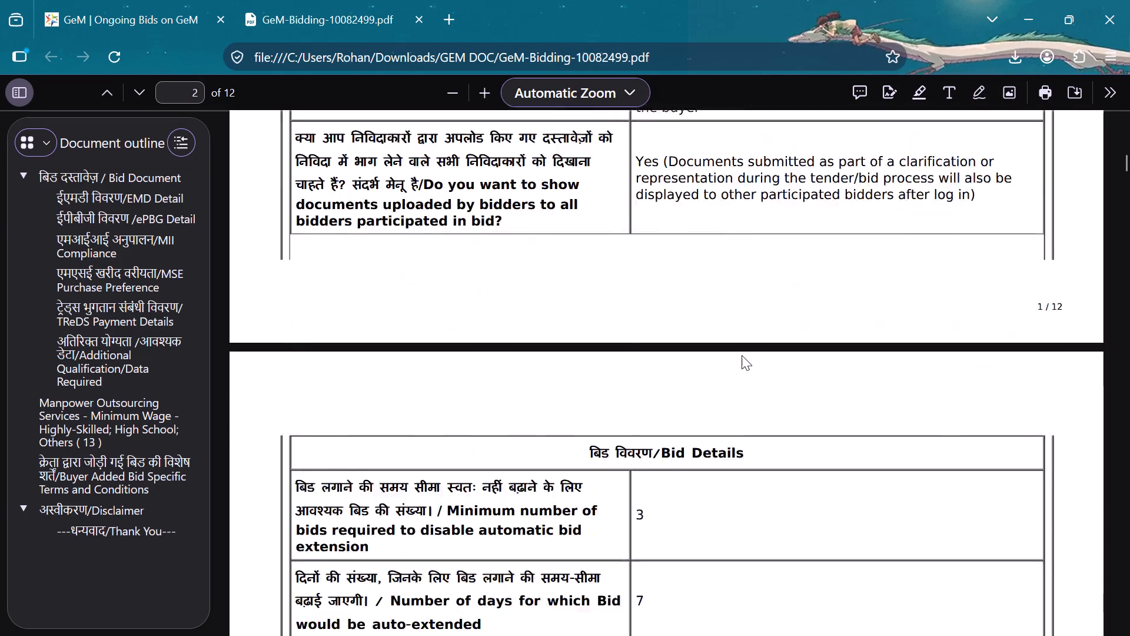
Start another HHSPL GEM Tender form response with GEM Id GEM/2026/B/8201749 and choose the bid type starting with S.
{"action": "scroll", "coordinate": [742, 355], "scroll_direction": "down", "scroll_amount": 1}
{"action": "scroll", "coordinate": [742, 355], "scroll_direction": "up", "scroll_amount": 2}
{"action": "key", "text": "alt+Tab"}
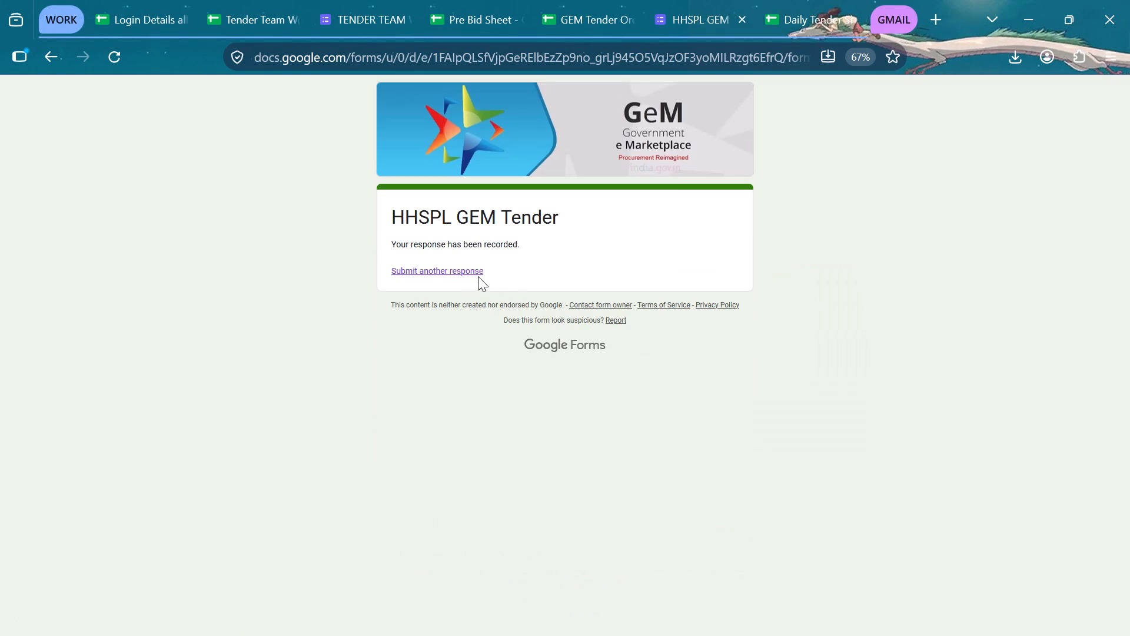
{"action": "left_click", "coordinate": [475, 268]}
{"action": "key", "text": "alt+Tab"}
{"action": "key", "text": "alt+Tab"}
{"action": "left_click", "coordinate": [428, 362], "text": "ctrl"}
{"action": "key", "text": "ctrl+v"}
{"action": "key", "text": "Tab"}
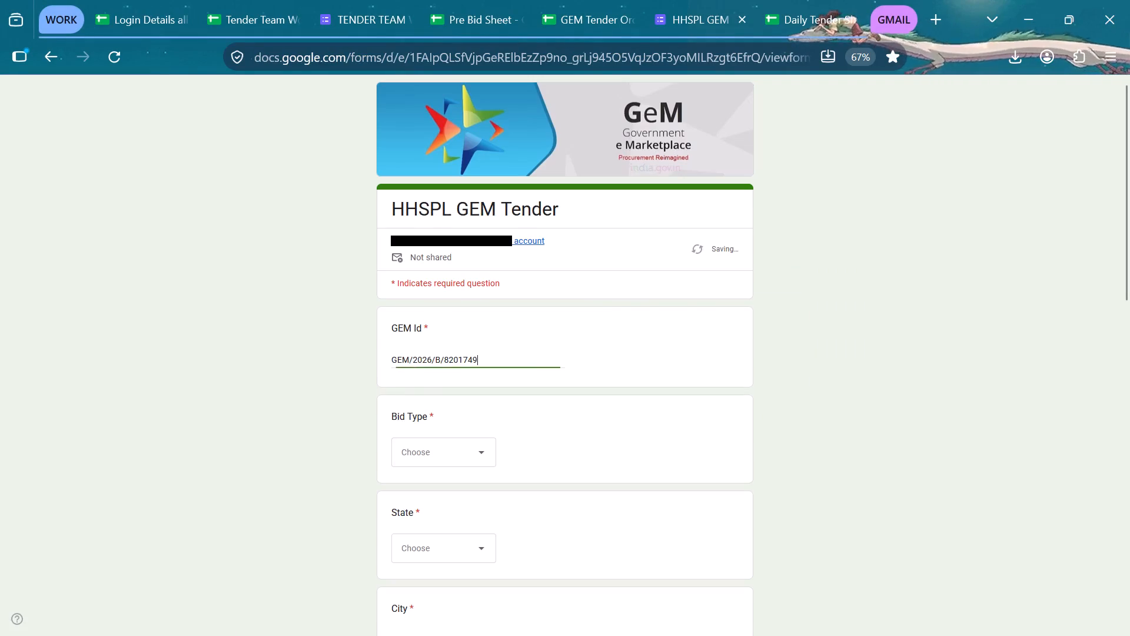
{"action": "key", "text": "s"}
Copy the consignee location NILGIRIS from the address column on page 6 of the bid document.
{"action": "key", "text": "alt+Tab"}
{"action": "scroll", "coordinate": [428, 362], "scroll_direction": "down", "scroll_amount": 20}
{"action": "scroll", "coordinate": [428, 362], "scroll_direction": "down", "scroll_amount": 10}
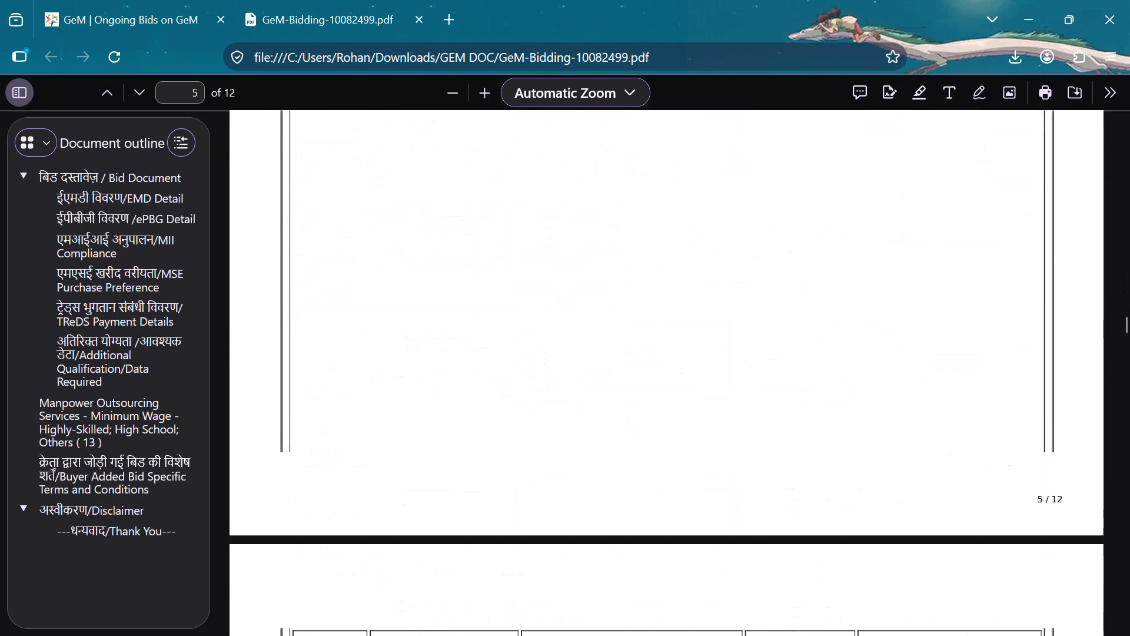
{"action": "scroll", "coordinate": [428, 362], "scroll_direction": "down", "scroll_amount": 8}
{"action": "right_click", "coordinate": [428, 362]}
{"action": "left_click", "coordinate": [639, 375]}
{"action": "double_click", "coordinate": [641, 366]}
{"action": "key", "text": "ctrl+c"}
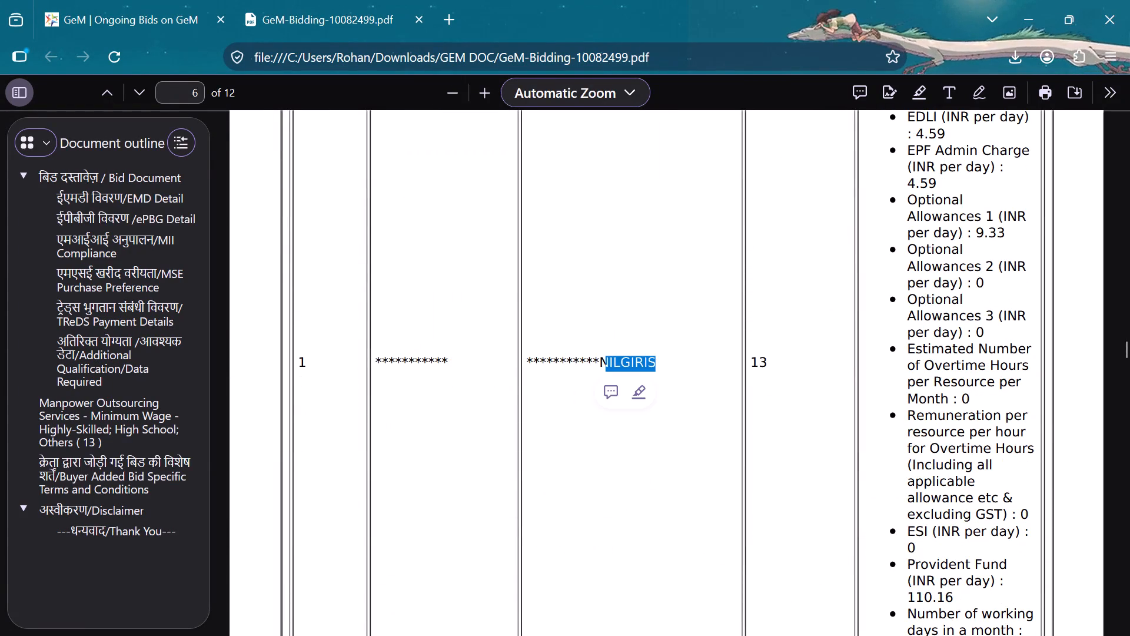
Close the bid document and return to the GeM ongoing bids listing.
{"action": "left_click", "coordinate": [121, 0]}
{"action": "left_click", "coordinate": [416, 19]}
{"action": "scroll", "coordinate": [453, 145], "scroll_direction": "down", "scroll_amount": 6}
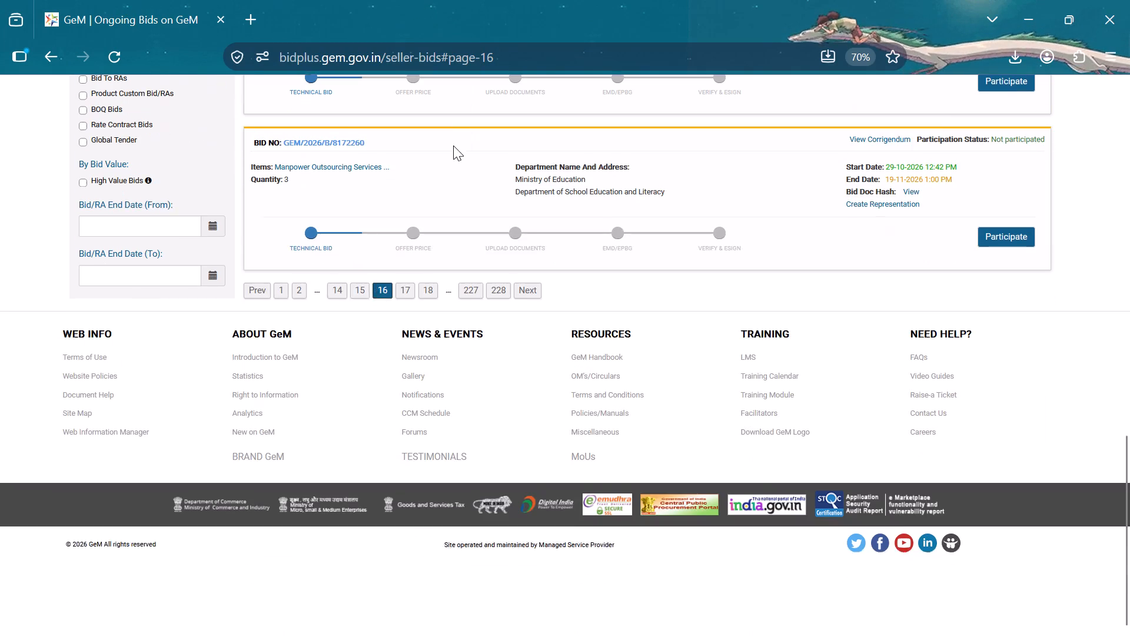
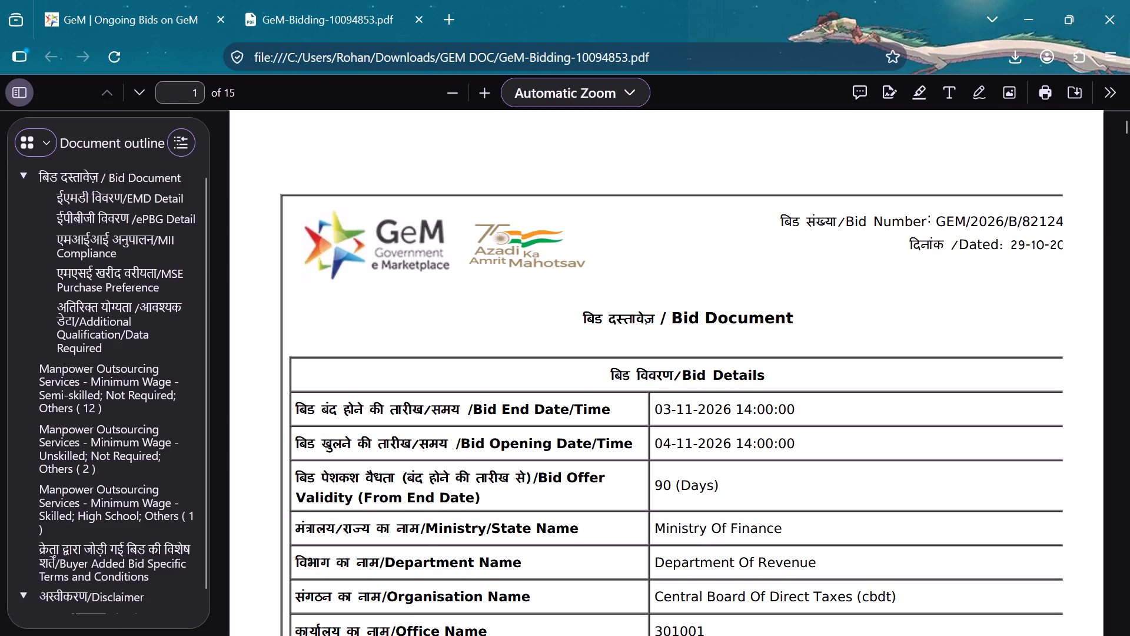
Copy the bid number from the Central Board of Direct Taxes document and replace the form's GEM Id with GEM/2026/B/8212449.
{"action": "key", "text": "ctrl+shift+Right"}
{"action": "key", "text": "ctrl+shift+Right"}
{"action": "key", "text": "ctrl+shift+Right"}
{"action": "key", "text": "ctrl+c"}
{"action": "scroll", "coordinate": [709, 382], "scroll_direction": "down", "scroll_amount": 8}
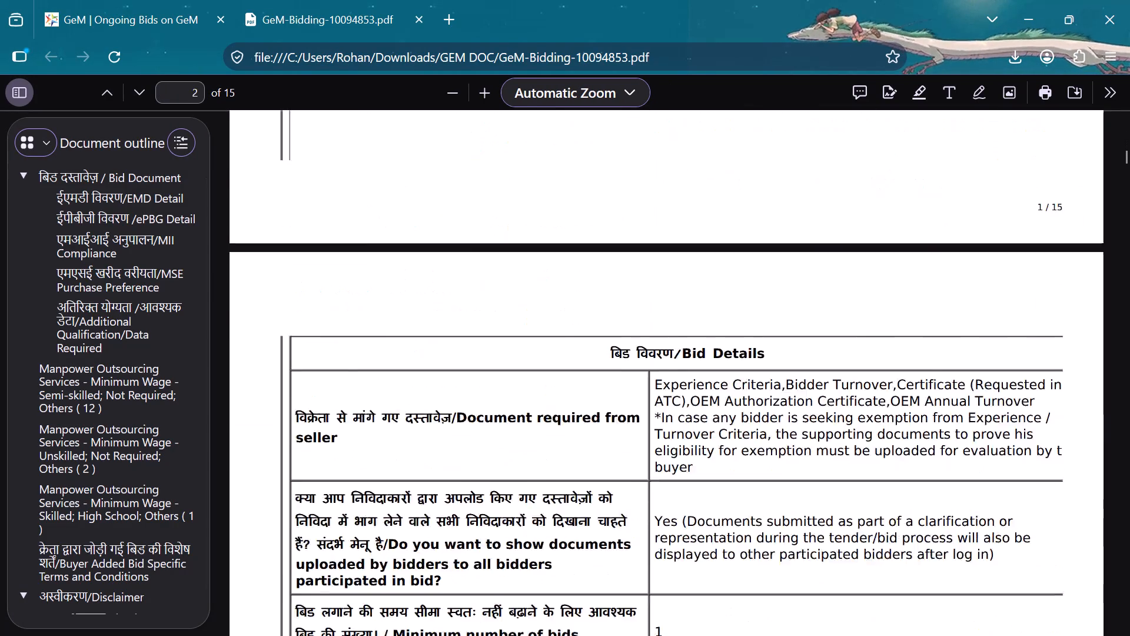
{"action": "scroll", "coordinate": [709, 382], "scroll_direction": "down", "scroll_amount": 5}
{"action": "key", "text": "alt+Tab"}
{"action": "left_click", "coordinate": [491, 370]}
{"action": "key", "text": "ctrl+a"}
{"action": "left_click", "coordinate": [491, 361]}
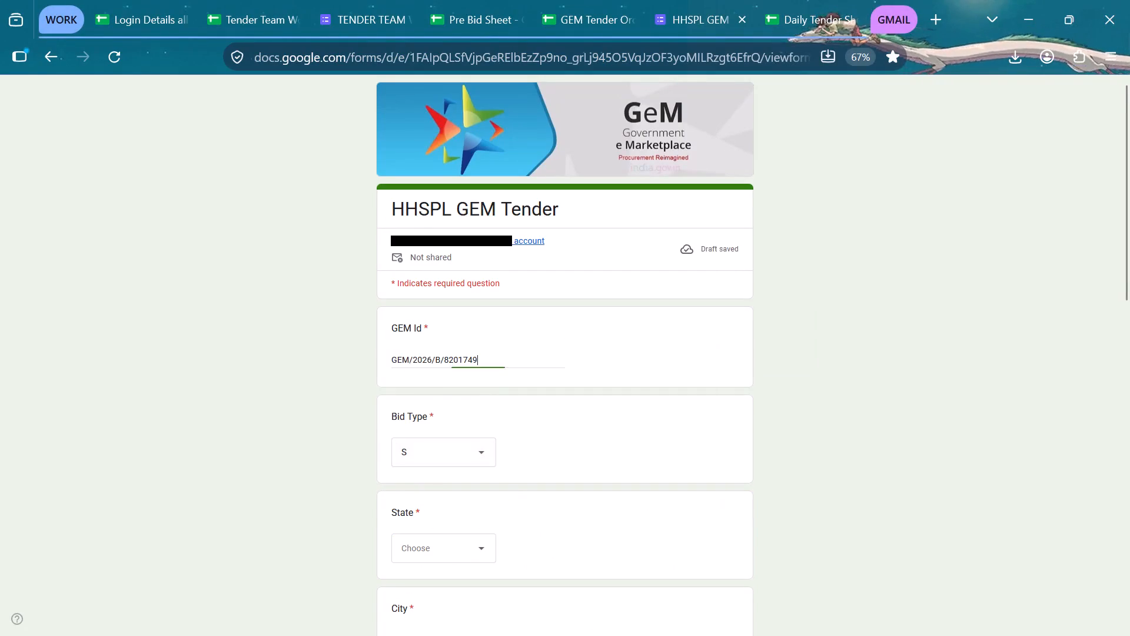
{"action": "key", "text": "ctrl+a"}
{"action": "key", "text": "ctrl+v"}
Set the Bid Type to M in the HHSPL GEM Tender form.
{"action": "key", "text": "alt+Tab"}
{"action": "key", "text": "alt+Tab"}
{"action": "key", "text": "Tab"}
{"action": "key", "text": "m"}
Find the consignee address in the bid document and fill in the form's State as RJ and City as alwar.
{"action": "key", "text": "alt+Tab"}
{"action": "scroll", "coordinate": [491, 361], "scroll_direction": "down", "scroll_amount": 6}
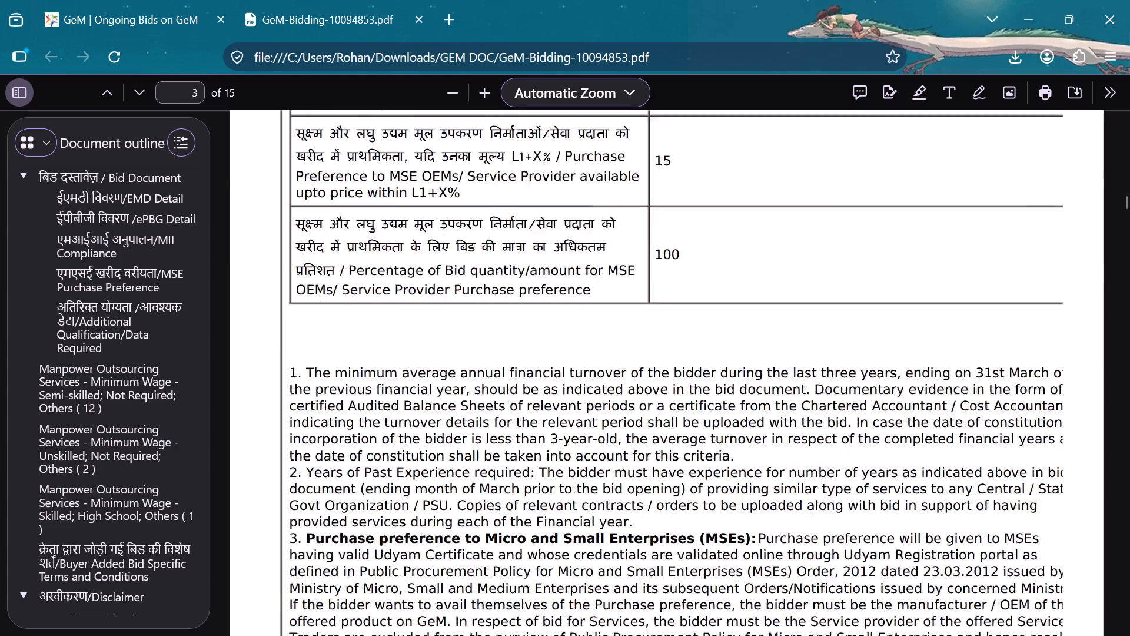
{"action": "scroll", "coordinate": [491, 361], "scroll_direction": "down", "scroll_amount": 20}
{"action": "scroll", "coordinate": [491, 361], "scroll_direction": "down", "scroll_amount": 8}
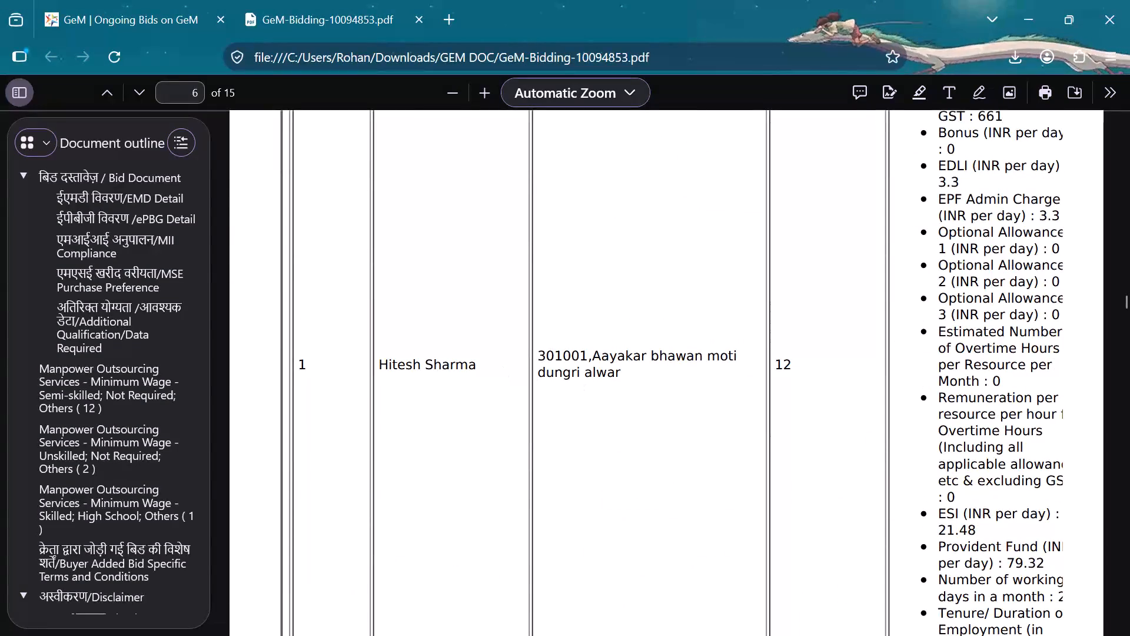
{"action": "double_click", "coordinate": [598, 376]}
{"action": "key", "text": "ctrl+c"}
{"action": "key", "text": "alt+Tab"}
{"action": "key", "text": "Tab"}
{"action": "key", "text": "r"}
{"action": "key", "text": "Tab"}
{"action": "key", "text": "ctrl+v"}
Set Pasara to N in the tender form.
{"action": "key", "text": "Tab"}
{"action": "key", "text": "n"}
{"action": "key", "text": "Tab"}
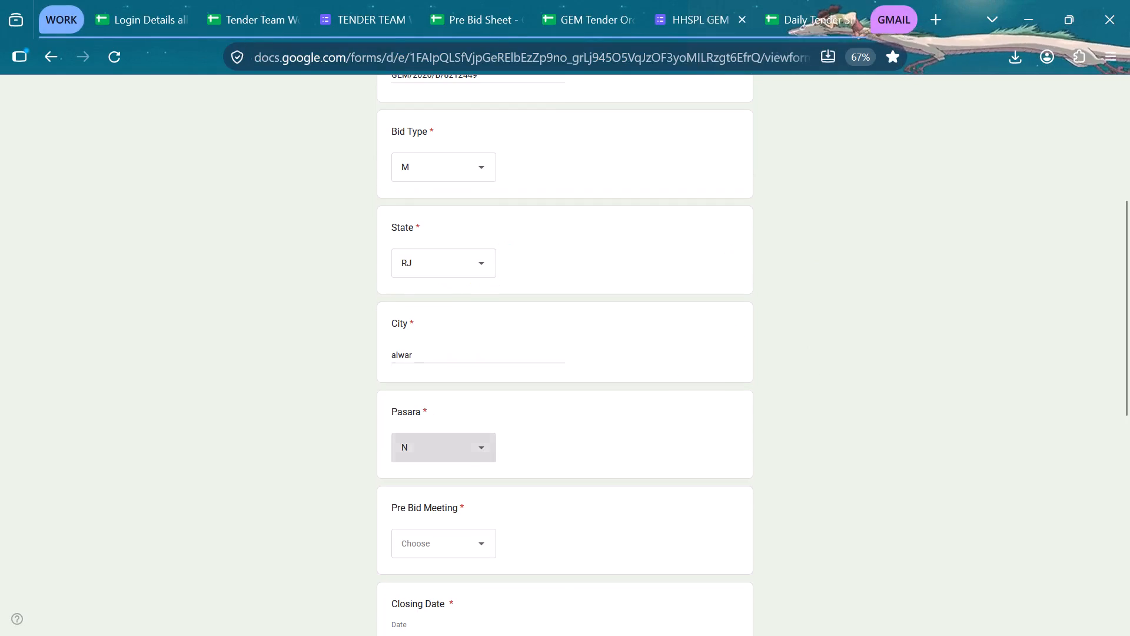
Set Pre Bid Meeting to N and fill in the closing date 03/11/2026 for bid GEM/2026/B/8212449, taking its end date from the bids listing.
{"action": "key", "text": "n"}
{"action": "key", "text": "alt+Tab"}
{"action": "left_click", "coordinate": [50, 0]}
{"action": "key", "text": "alt+Tab"}
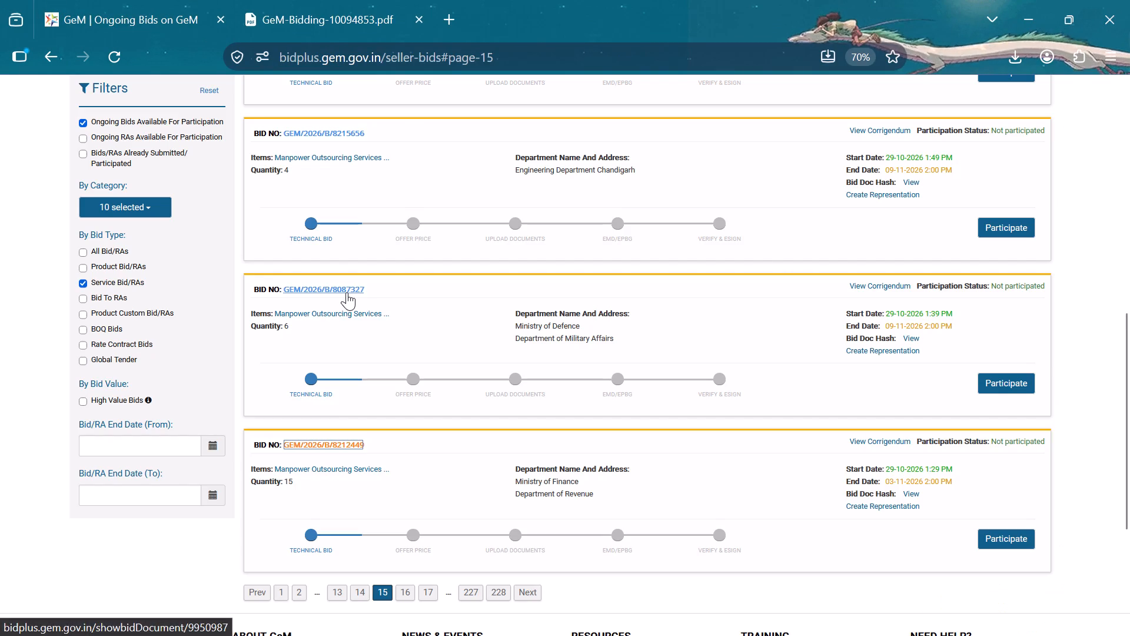
{"action": "key", "text": "Tab"}
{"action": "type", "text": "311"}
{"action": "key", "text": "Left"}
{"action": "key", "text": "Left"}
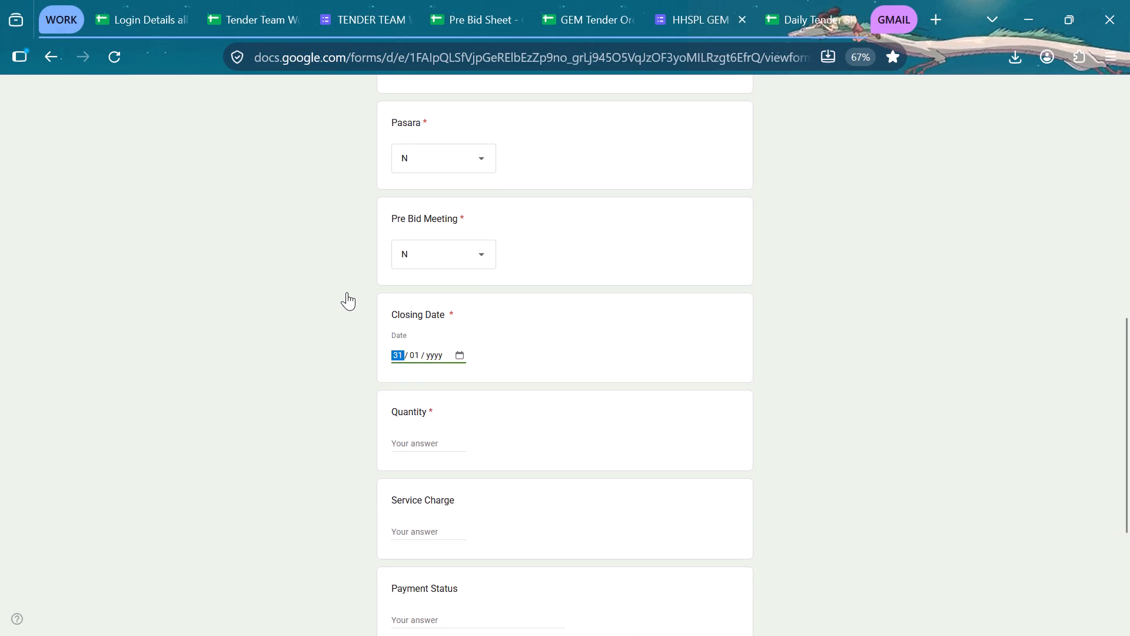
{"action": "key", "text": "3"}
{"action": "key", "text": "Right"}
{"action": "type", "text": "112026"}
Move on to the form's Quantity answer and look up the quantity of bid GEM/2026/B/8212449 in the ongoing bids listing.
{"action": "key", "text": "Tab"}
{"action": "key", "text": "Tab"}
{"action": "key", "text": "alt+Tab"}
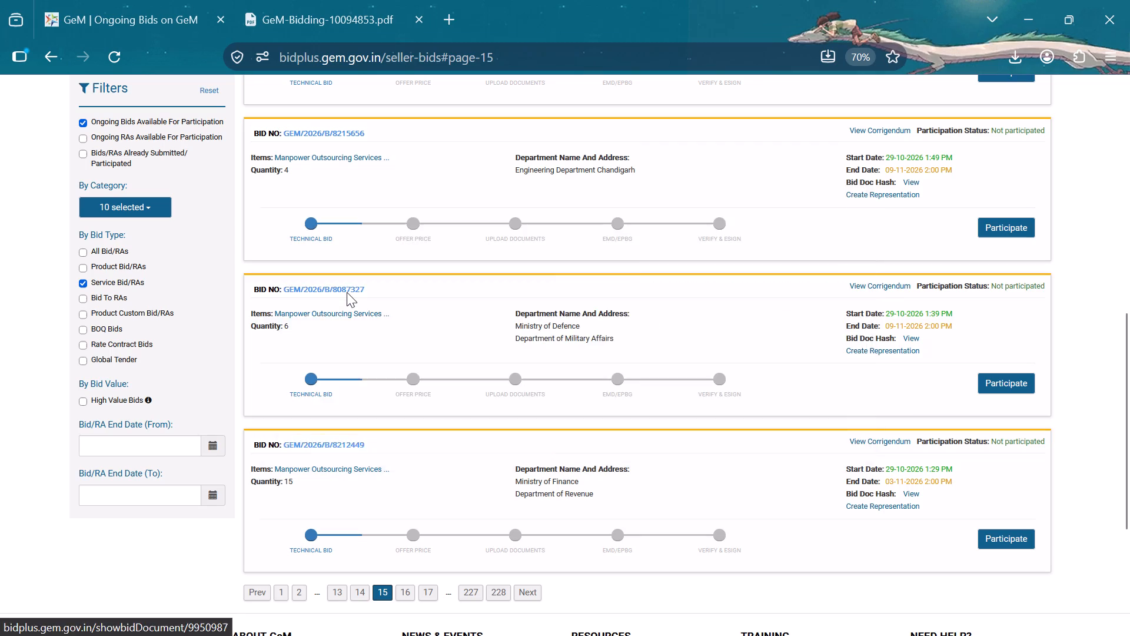
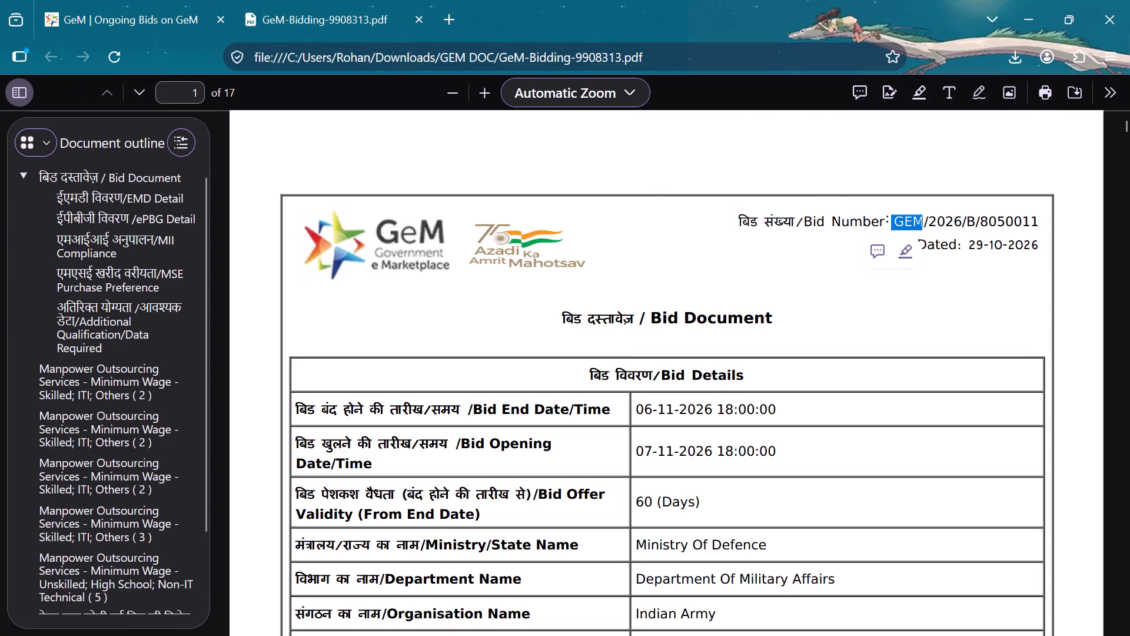
Start a new HHSPL GEM Tender response with GEM Id GEM/2026/B/8050011 copied from the bid document, and set Bid Type to S.
{"action": "key", "text": "ctrl+shift+Right"}
{"action": "key", "text": "ctrl+shift+Right"}
{"action": "key", "text": "ctrl+shift+Right"}
{"action": "key", "text": "ctrl+c"}
{"action": "scroll", "coordinate": [685, 441], "scroll_direction": "down", "scroll_amount": 3}
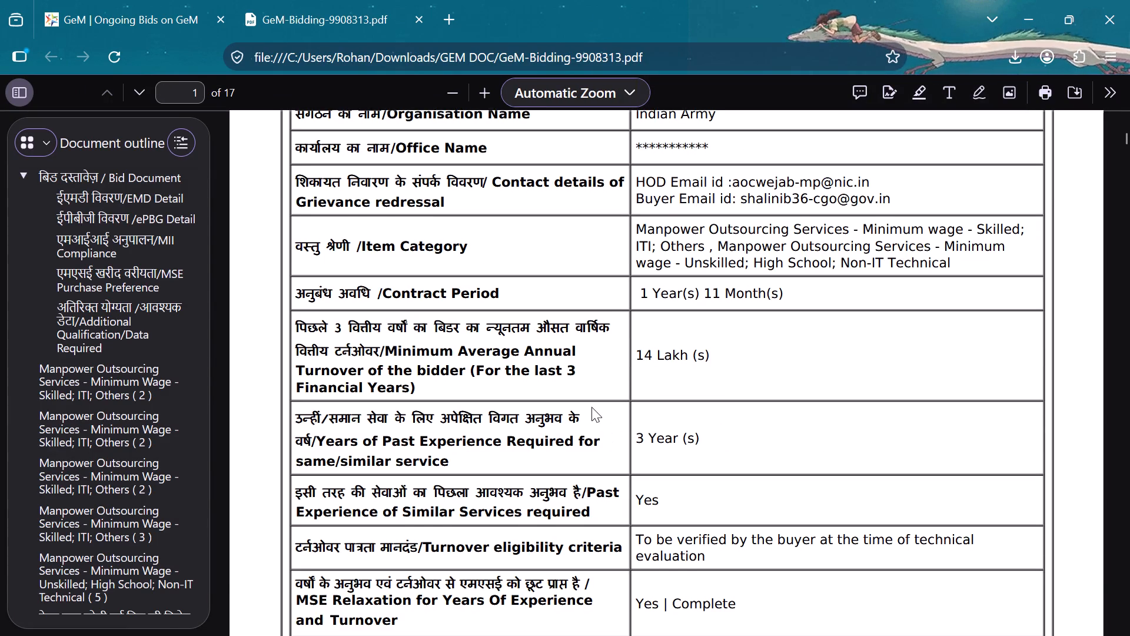
{"action": "scroll", "coordinate": [591, 407], "scroll_direction": "down", "scroll_amount": 1}
{"action": "key", "text": "alt+Tab"}
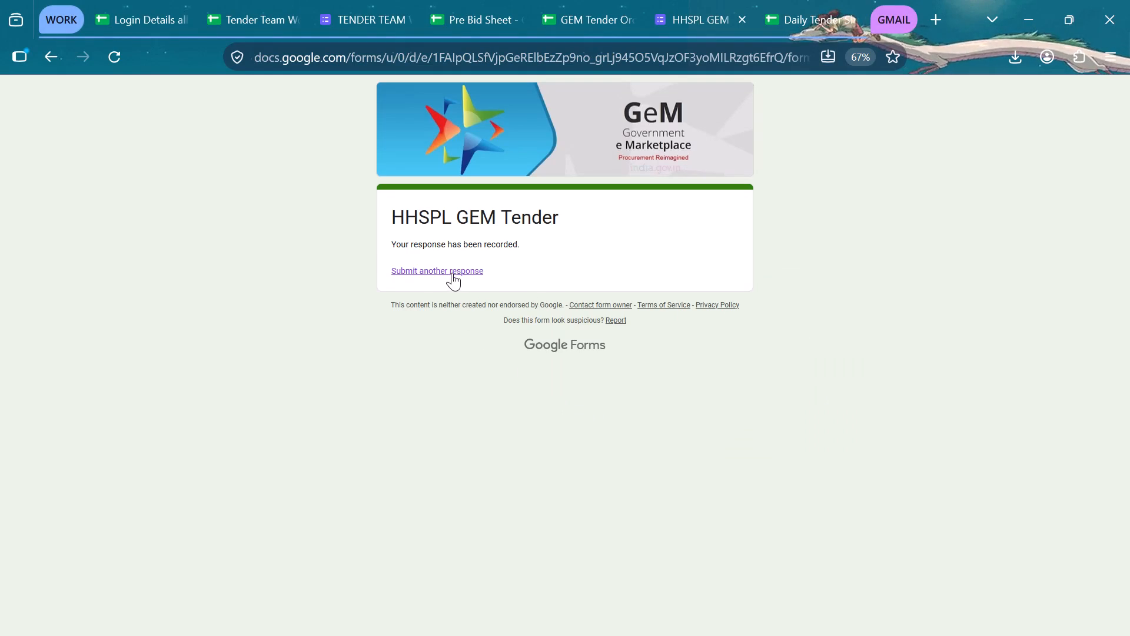
{"action": "left_click", "coordinate": [453, 270]}
{"action": "key", "text": "alt+Tab"}
{"action": "key", "text": "alt+Tab"}
{"action": "left_click", "coordinate": [436, 360]}
{"action": "key", "text": "ctrl+v"}
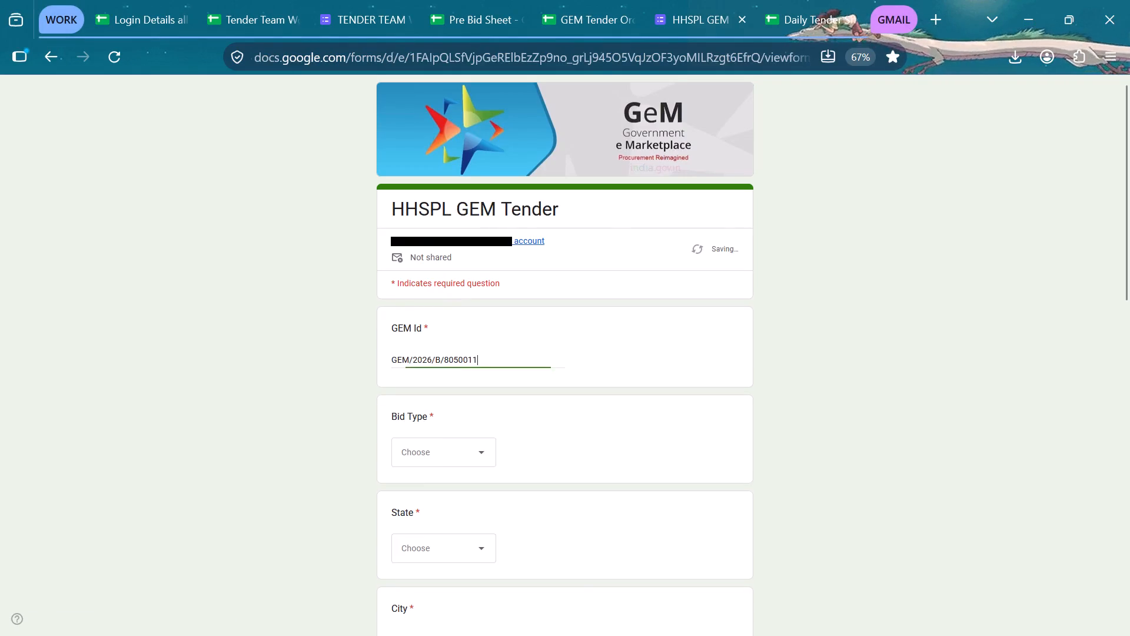
{"action": "key", "text": "Tab"}
{"action": "key", "text": "s"}
Select the bid's state, beginning with M, and fill City with Jabalpur copied from the bid document's consignee location.
{"action": "key", "text": "alt+Tab"}
{"action": "scroll", "coordinate": [436, 360], "scroll_direction": "down", "scroll_amount": 20}
{"action": "scroll", "coordinate": [436, 360], "scroll_direction": "down", "scroll_amount": 11}
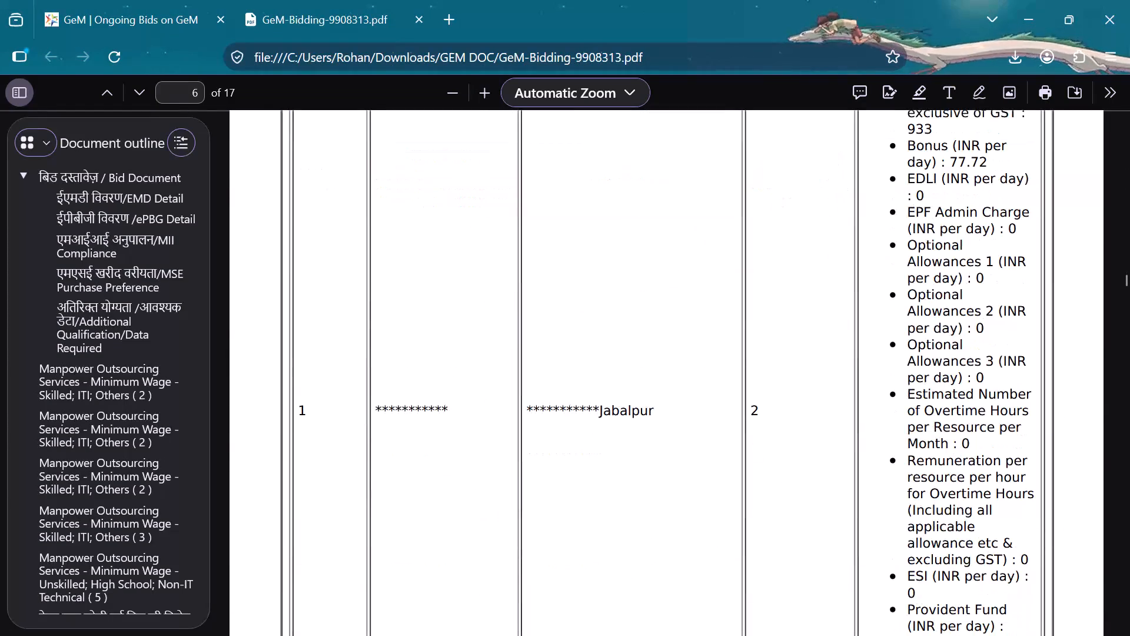
{"action": "double_click", "coordinate": [635, 417]}
{"action": "key", "text": "ctrl+c"}
{"action": "key", "text": "alt+Tab"}
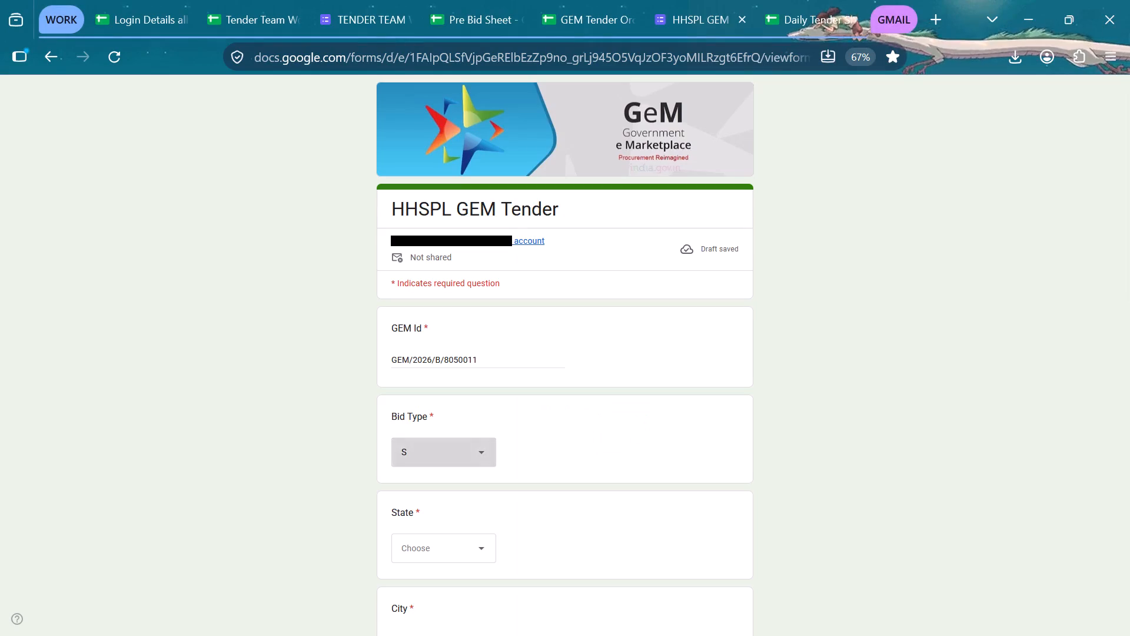
{"action": "key", "text": "Tab"}
{"action": "key", "text": "m"}
{"action": "key", "text": "Tab"}
{"action": "key", "text": "ctrl+v"}
Set Pasara and Pre Bid Meeting to N and enter closing date 06/11/2026 for GEM/2026/B/8050011, taking the date from the bids listing.
{"action": "key", "text": "Tab"}
{"action": "key", "text": "n"}
{"action": "key", "text": "Tab"}
{"action": "key", "text": "n"}
{"action": "key", "text": "alt+Tab"}
{"action": "left_click", "coordinate": [182, 0]}
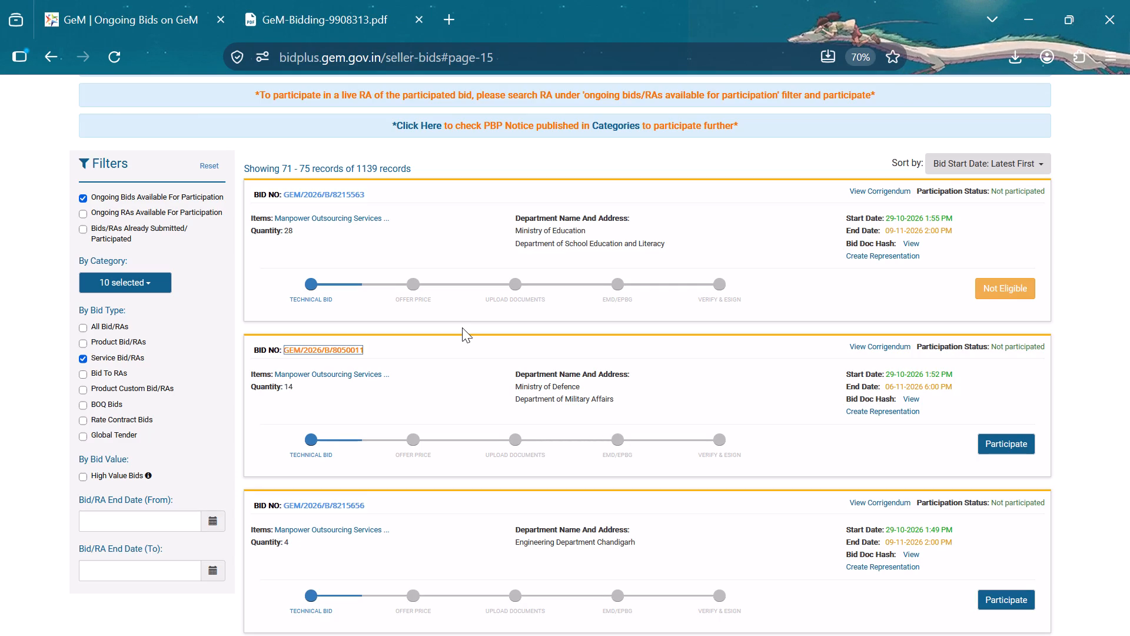
{"action": "key", "text": "alt+Tab"}
{"action": "key", "text": "Tab"}
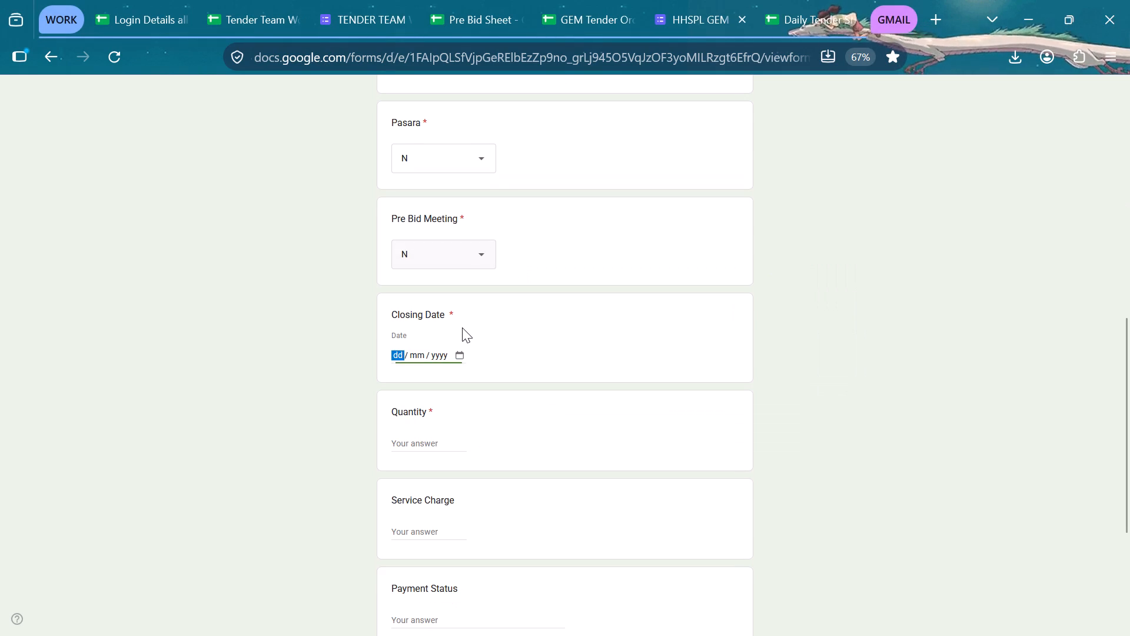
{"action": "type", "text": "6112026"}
Enter Quantity 14 from the bids listing, submit the response and open another blank response.
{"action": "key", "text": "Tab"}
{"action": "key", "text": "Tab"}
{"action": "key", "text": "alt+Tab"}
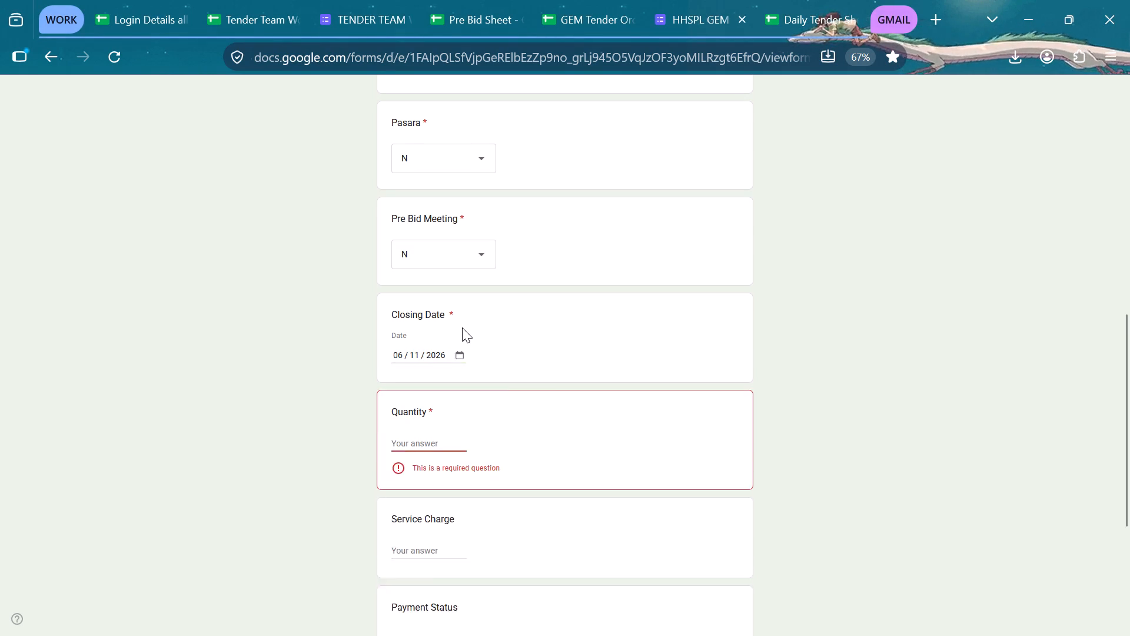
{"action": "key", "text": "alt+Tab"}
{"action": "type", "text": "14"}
{"action": "scroll", "coordinate": [462, 327], "scroll_direction": "down", "scroll_amount": 2}
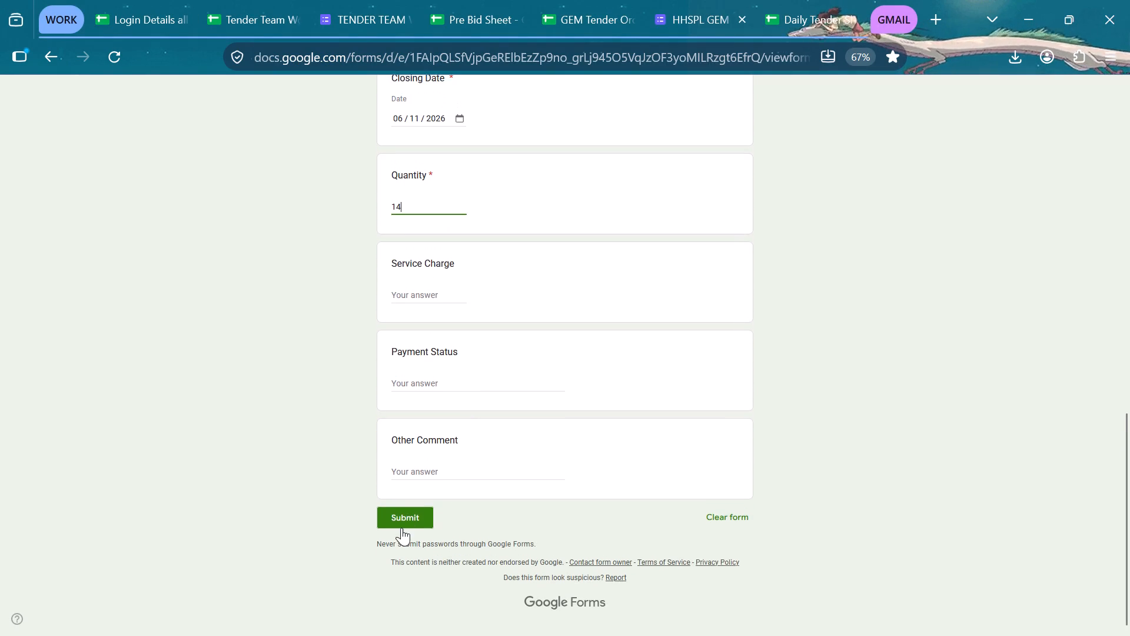
{"action": "left_click", "coordinate": [400, 527]}
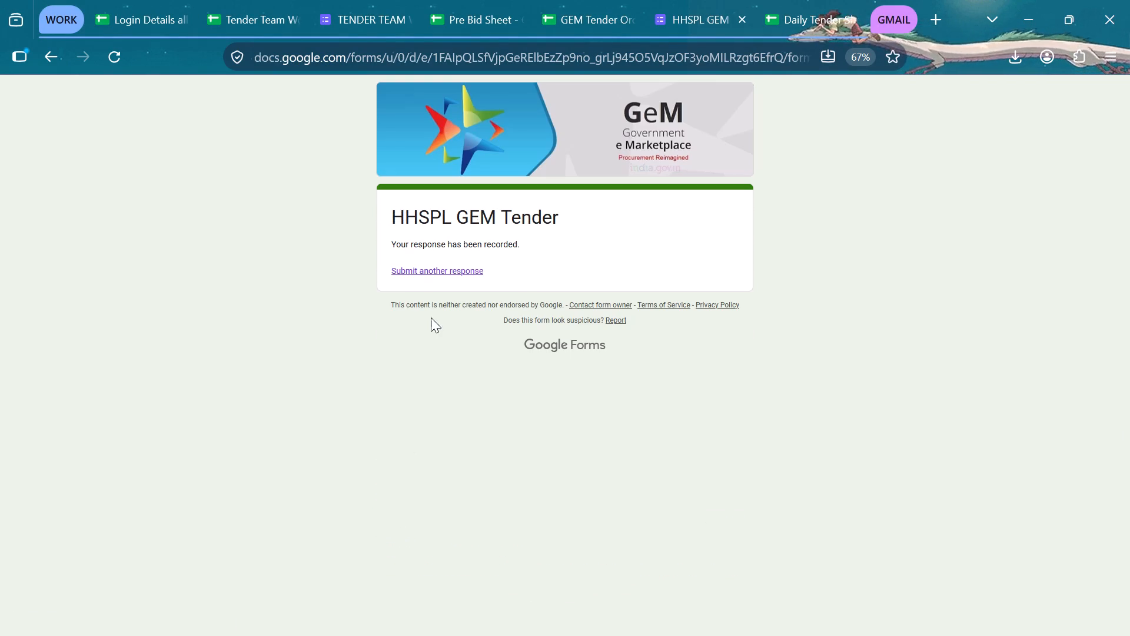
{"action": "left_click", "coordinate": [418, 274]}
Close the finished bid's PDF and open the document for bid GEM/2026/B/8212643 from page 14 of the ongoing bids.
{"action": "key", "text": "alt+Tab"}
{"action": "scroll", "coordinate": [392, 330], "scroll_direction": "down", "scroll_amount": 7}
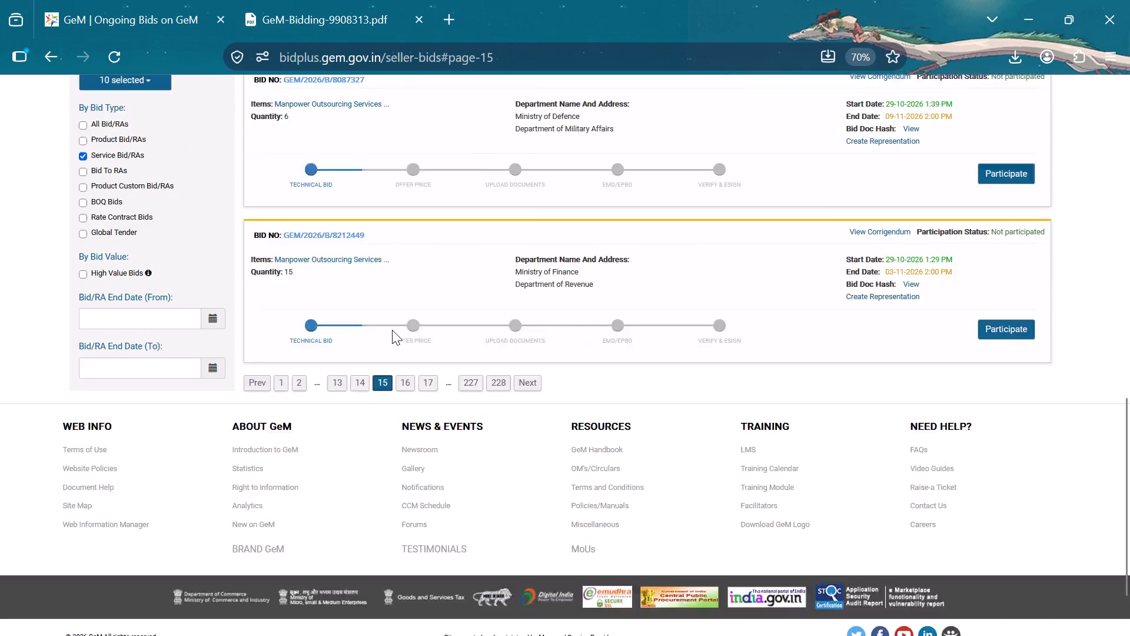
{"action": "left_click", "coordinate": [359, 358]}
{"action": "left_click", "coordinate": [421, 16]}
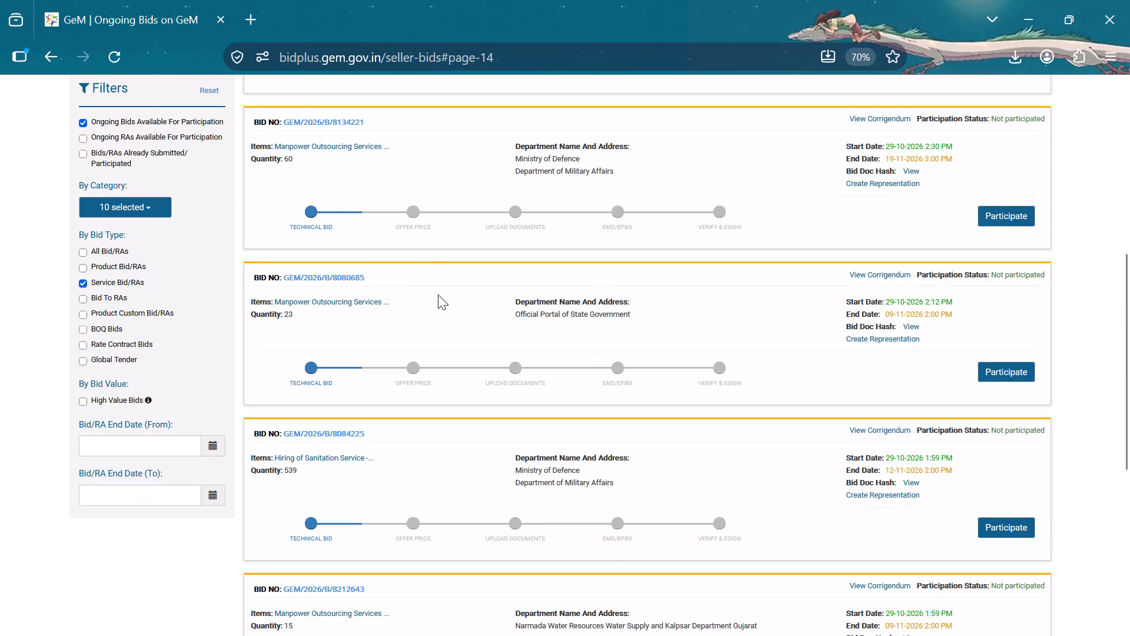
{"action": "scroll", "coordinate": [438, 294], "scroll_direction": "down", "scroll_amount": 2}
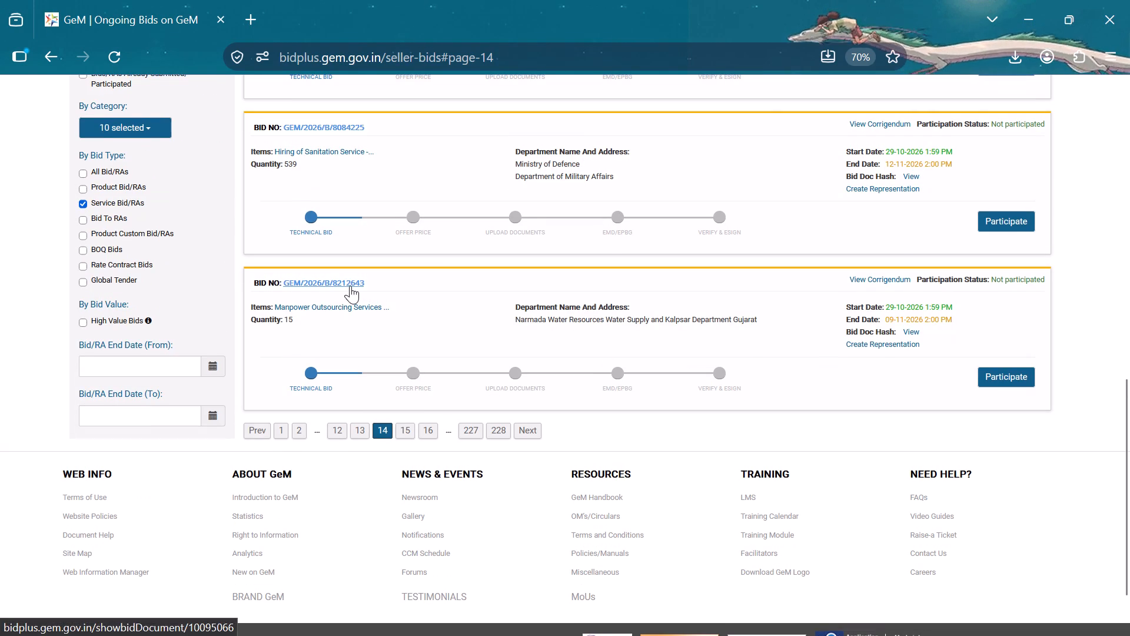
{"action": "left_click", "coordinate": [350, 286]}
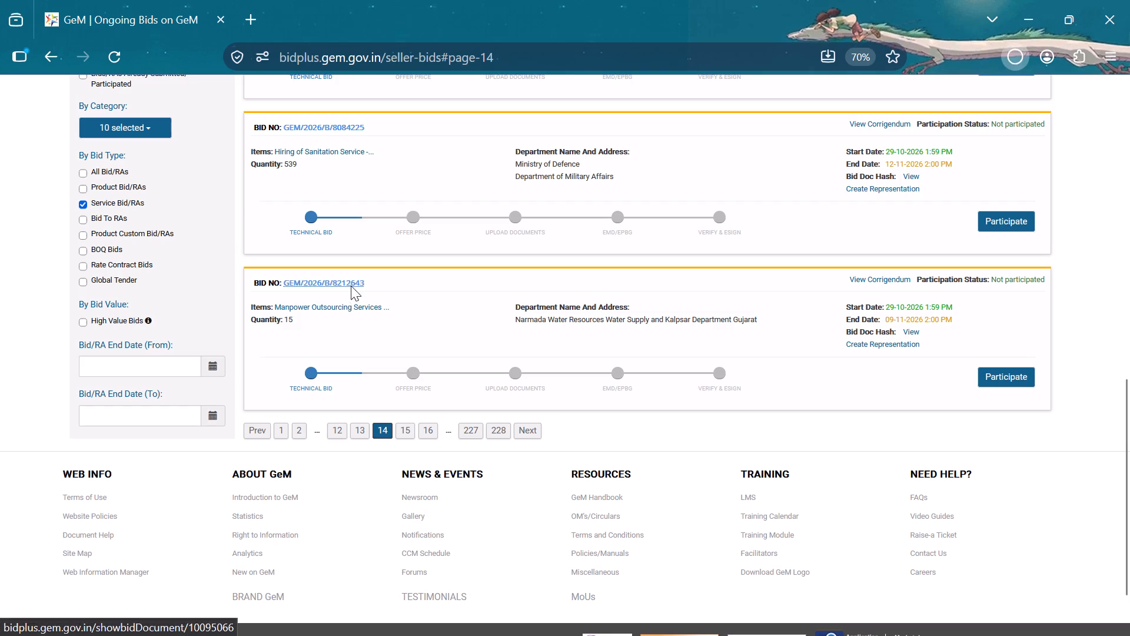
{"action": "left_click", "coordinate": [454, 290]}
Copy bid number GEM/2026/B/8212643 from its document and enter it as the form's GEM Id.
{"action": "double_click", "coordinate": [909, 224]}
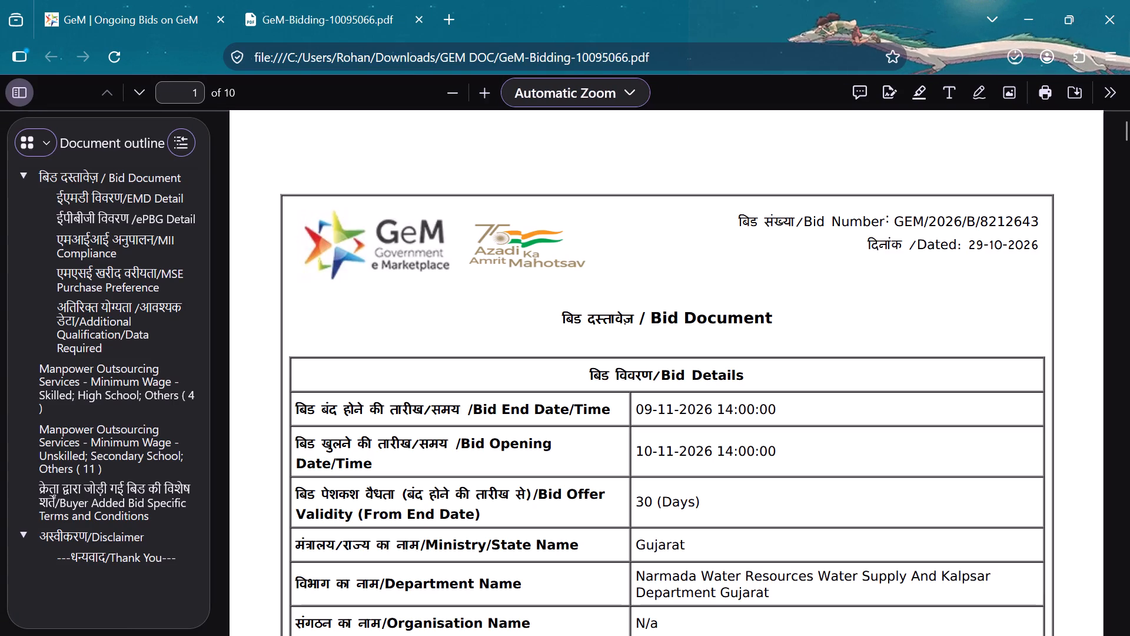
{"action": "key", "text": "ctrl+shift+Right"}
{"action": "key", "text": "ctrl+shift+Right"}
{"action": "key", "text": "ctrl+shift+Right"}
{"action": "key", "text": "ctrl+c"}
{"action": "key", "text": "ctrl+c"}
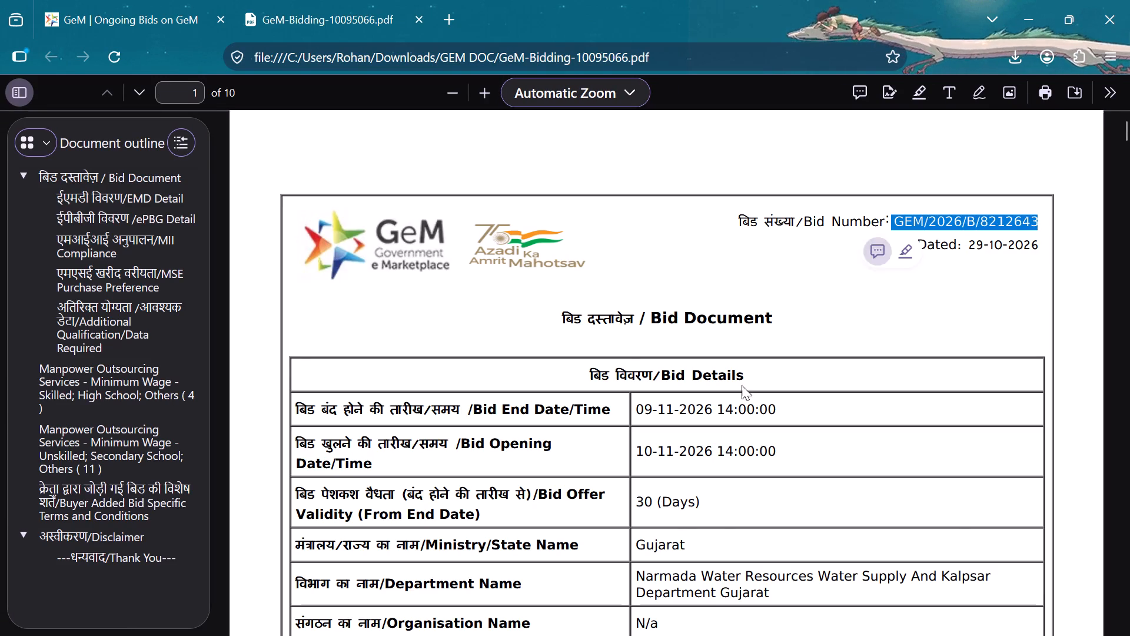
{"action": "scroll", "coordinate": [682, 447], "scroll_direction": "down", "scroll_amount": 13}
{"action": "key", "text": "alt+Tab"}
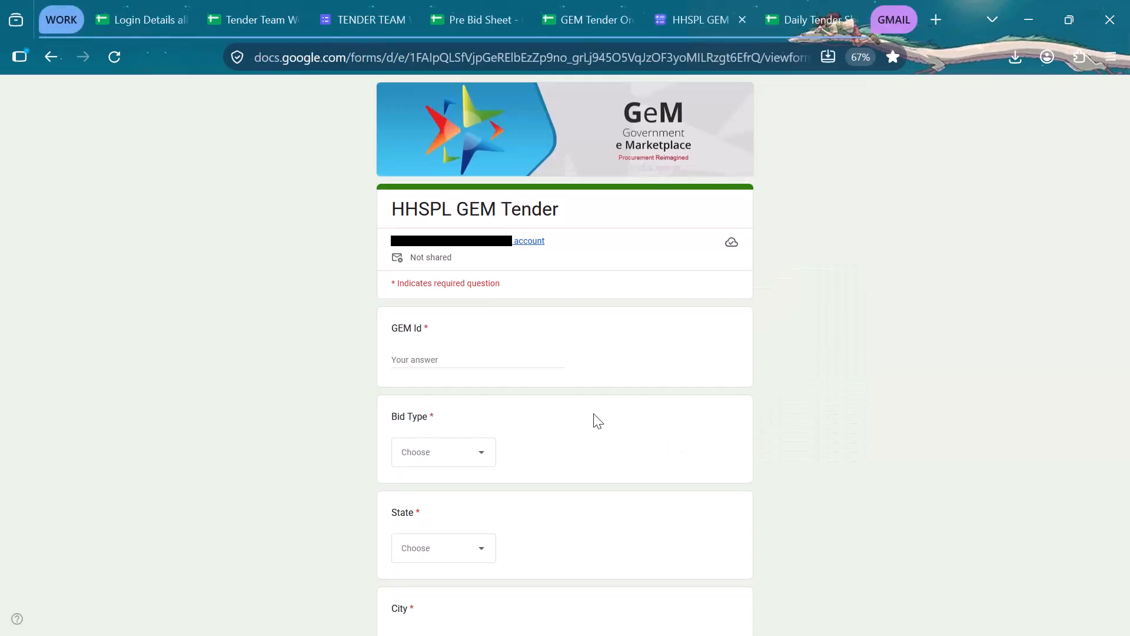
{"action": "left_click", "coordinate": [456, 369]}
{"action": "left_click", "coordinate": [457, 362]}
{"action": "key", "text": "ctrl+v"}
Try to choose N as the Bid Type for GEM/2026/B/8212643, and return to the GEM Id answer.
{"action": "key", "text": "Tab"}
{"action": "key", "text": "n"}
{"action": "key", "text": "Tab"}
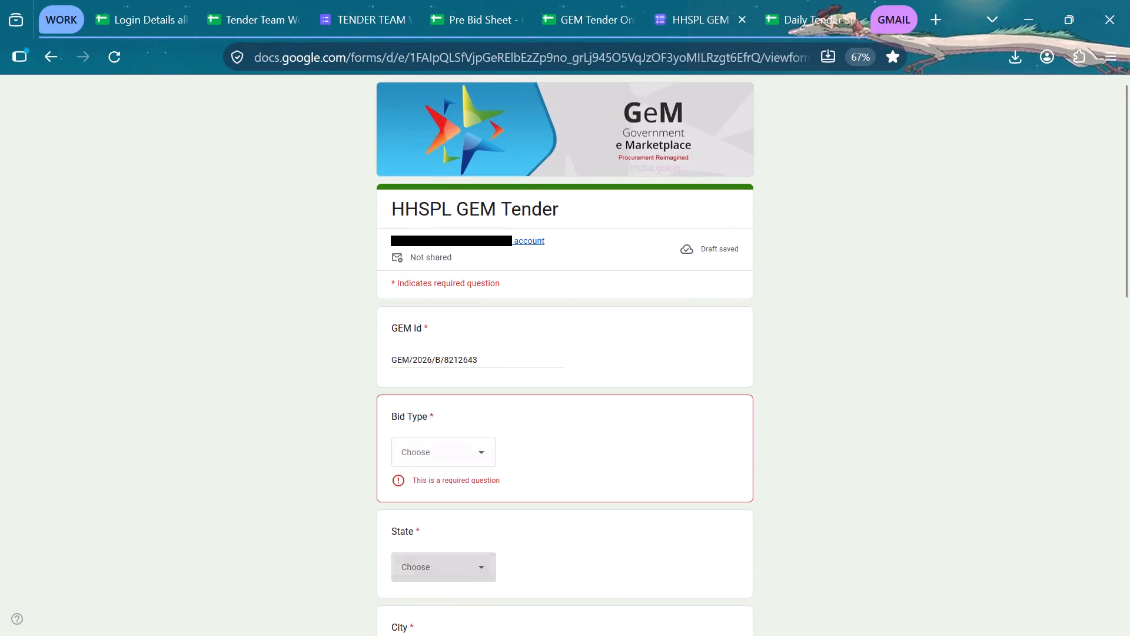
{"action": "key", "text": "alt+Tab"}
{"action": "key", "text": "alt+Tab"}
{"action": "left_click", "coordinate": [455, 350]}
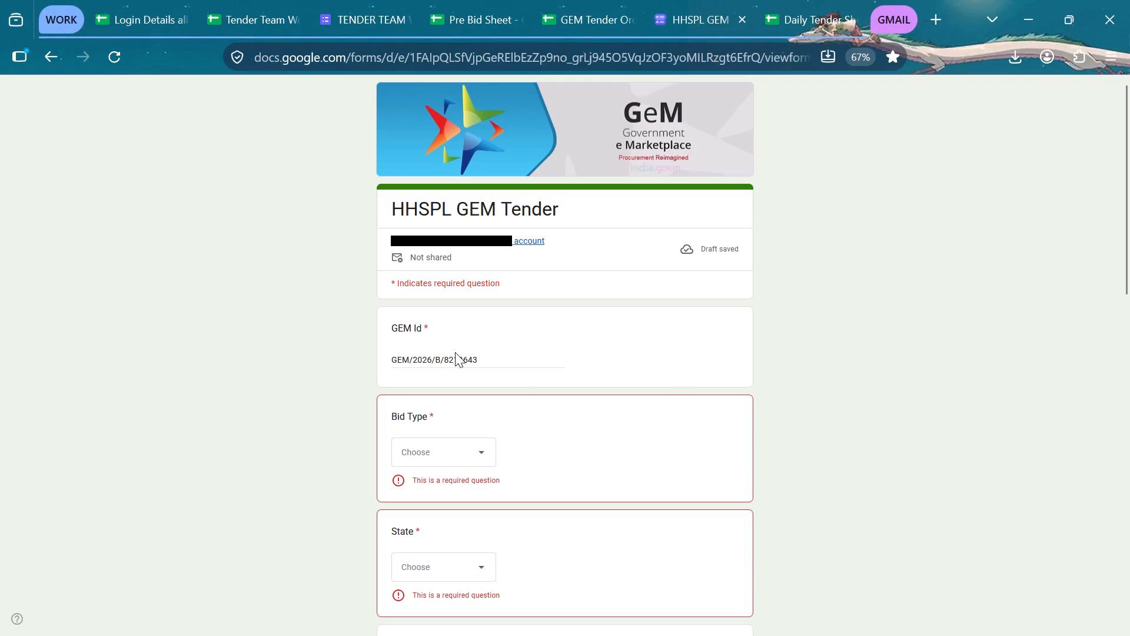
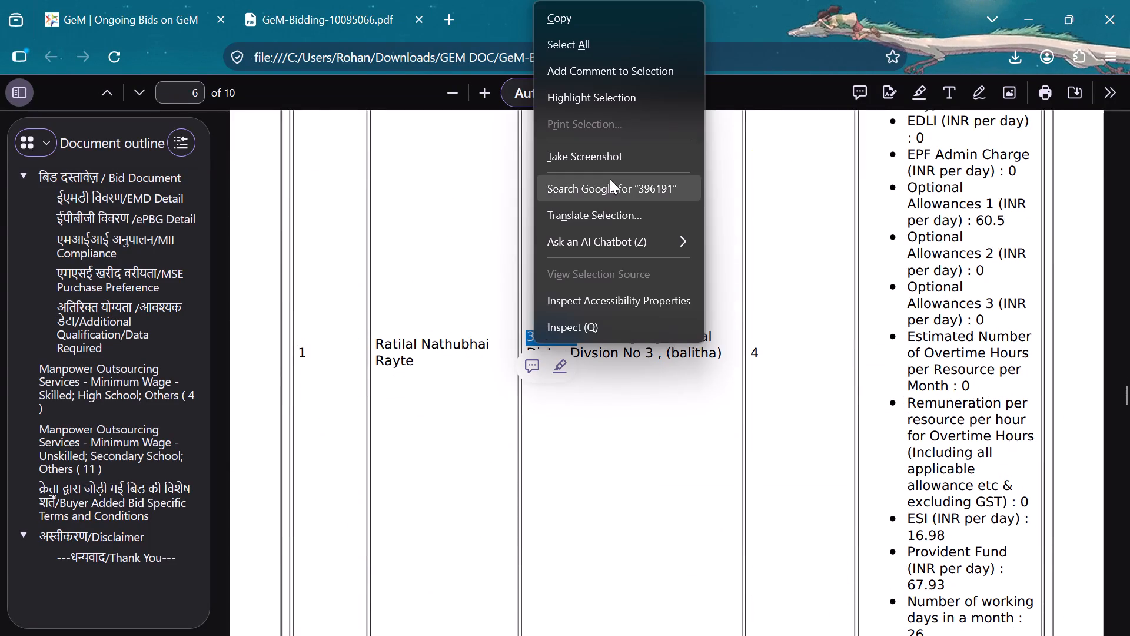
Look up PIN code 396191 on Google, then enter State GJ and City Valsad in the form for bid GEM/2026/B/8212643.
{"action": "left_click", "coordinate": [610, 177], "text": "ctrl"}
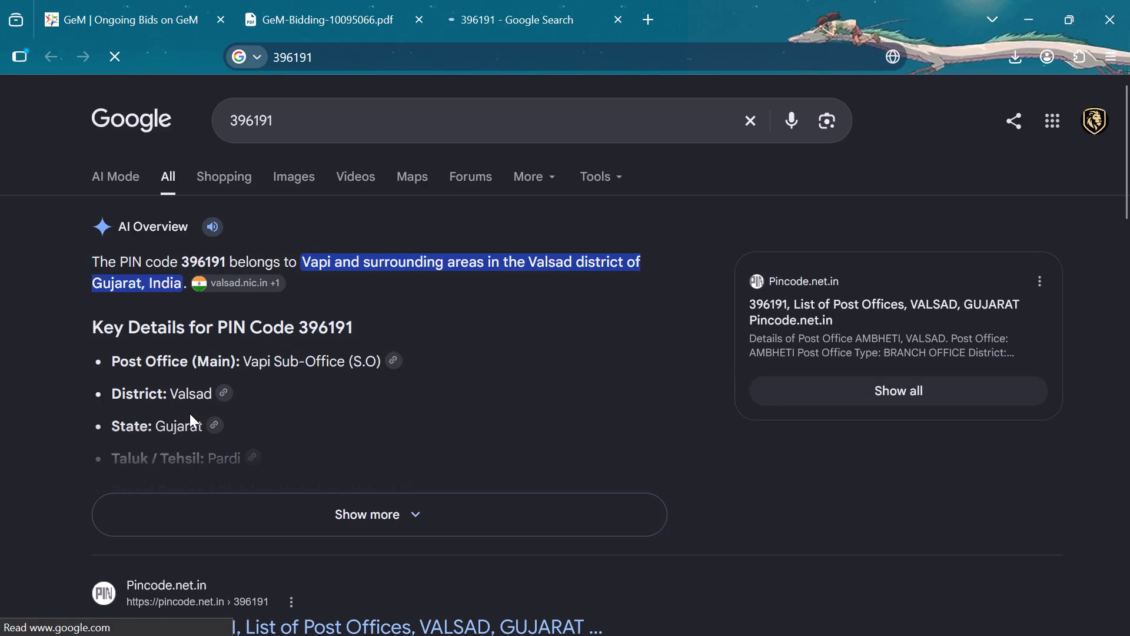
{"action": "double_click", "coordinate": [183, 393], "text": "ctrl"}
{"action": "key", "text": "ctrl+c"}
{"action": "key", "text": "alt+Tab"}
{"action": "type", "text": "gj"}
{"action": "key", "text": "Tab"}
{"action": "key", "text": "ctrl+v"}
Set both Pasara and Pre Bid Meeting to N for bid GEM/2026/B/8212643.
{"action": "key", "text": "Tab"}
{"action": "key", "text": "n"}
{"action": "key", "text": "Tab"}
{"action": "key", "text": "n"}
Enter Closing Date 09/11/2026 and Quantity 15 from the bids listing, and submit the response.
{"action": "key", "text": "alt+Tab"}
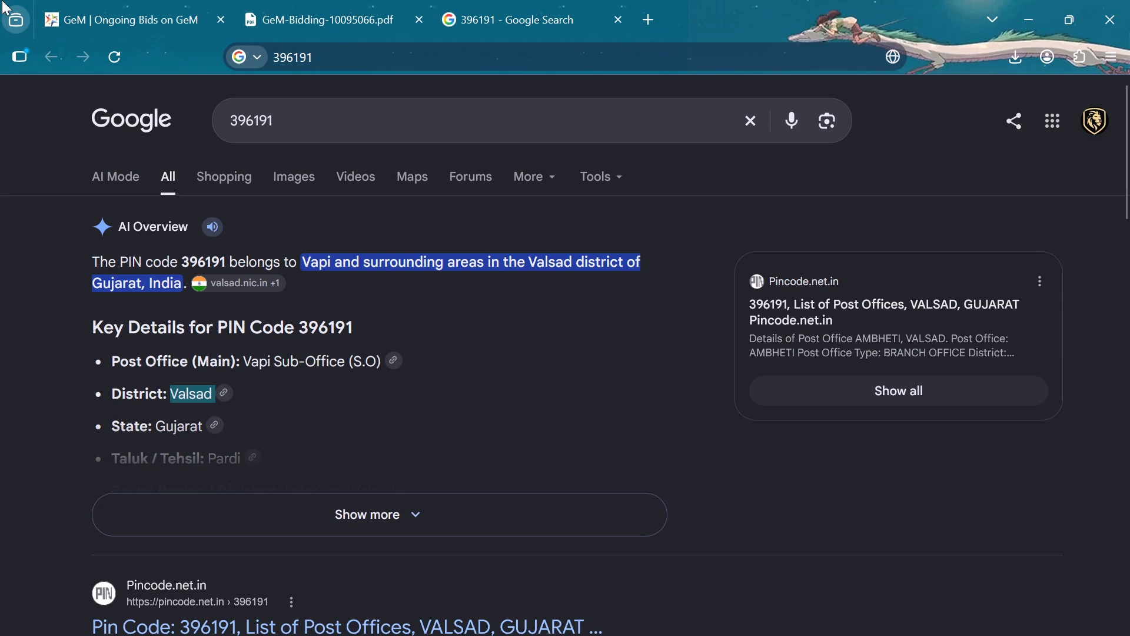
{"action": "left_click", "coordinate": [2, 0]}
{"action": "left_click", "coordinate": [130, 0]}
{"action": "key", "text": "alt+Tab"}
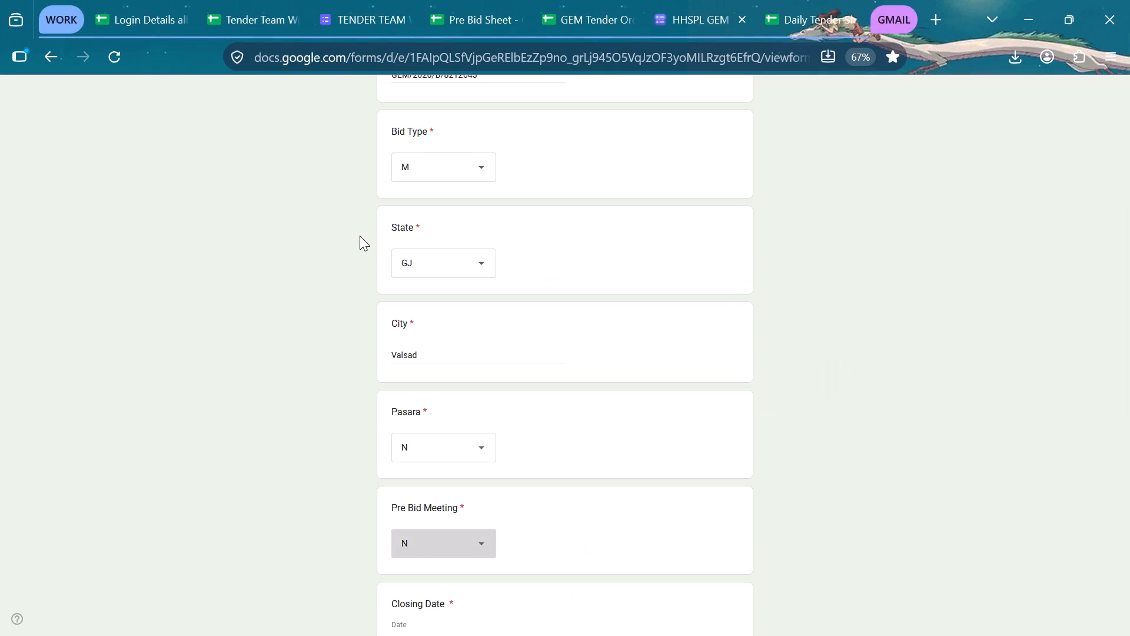
{"action": "key", "text": "Tab"}
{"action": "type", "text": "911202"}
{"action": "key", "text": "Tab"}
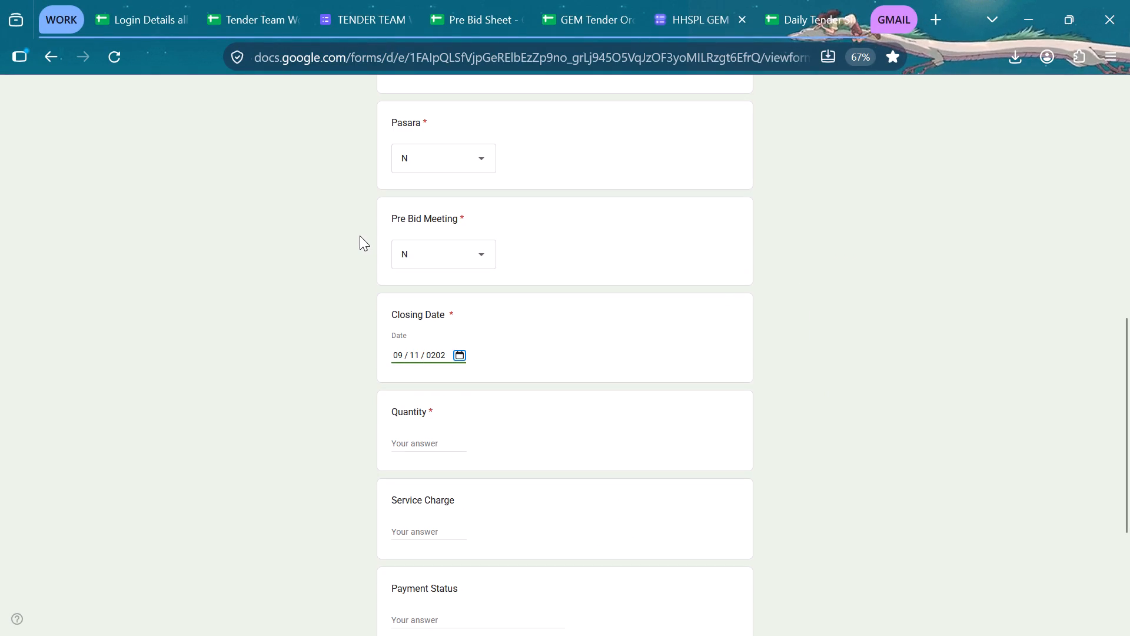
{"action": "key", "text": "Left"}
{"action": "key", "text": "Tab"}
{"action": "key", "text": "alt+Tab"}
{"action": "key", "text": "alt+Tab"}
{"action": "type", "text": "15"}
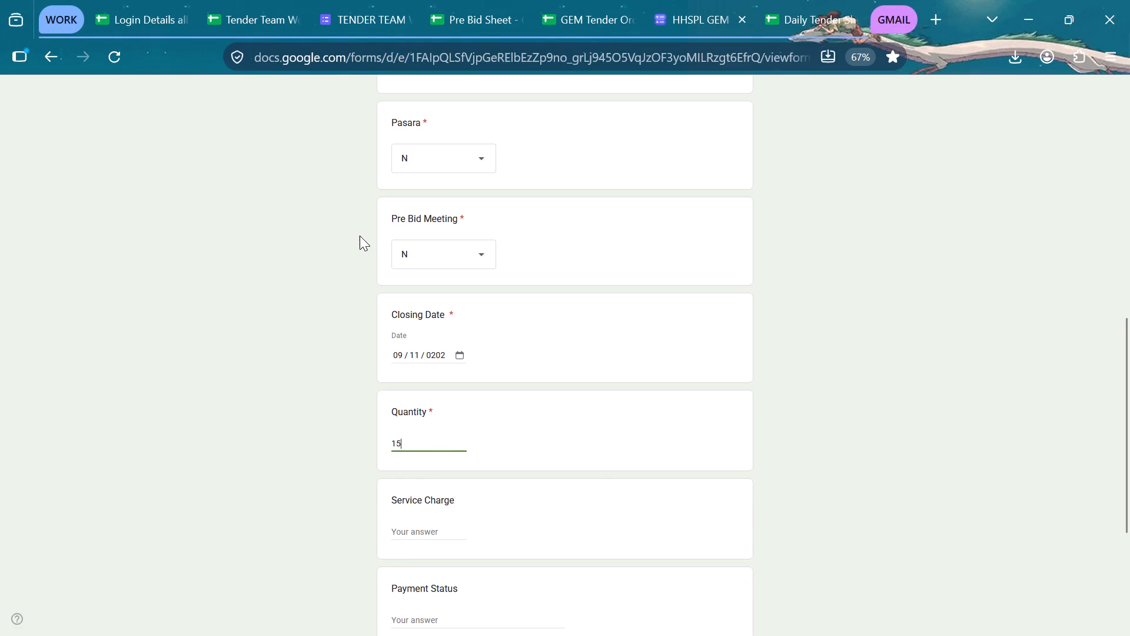
{"action": "left_click", "coordinate": [436, 356]}
{"action": "type", "text": "2026"}
{"action": "scroll", "coordinate": [436, 356], "scroll_direction": "down", "scroll_amount": 5}
{"action": "left_click", "coordinate": [401, 524]}
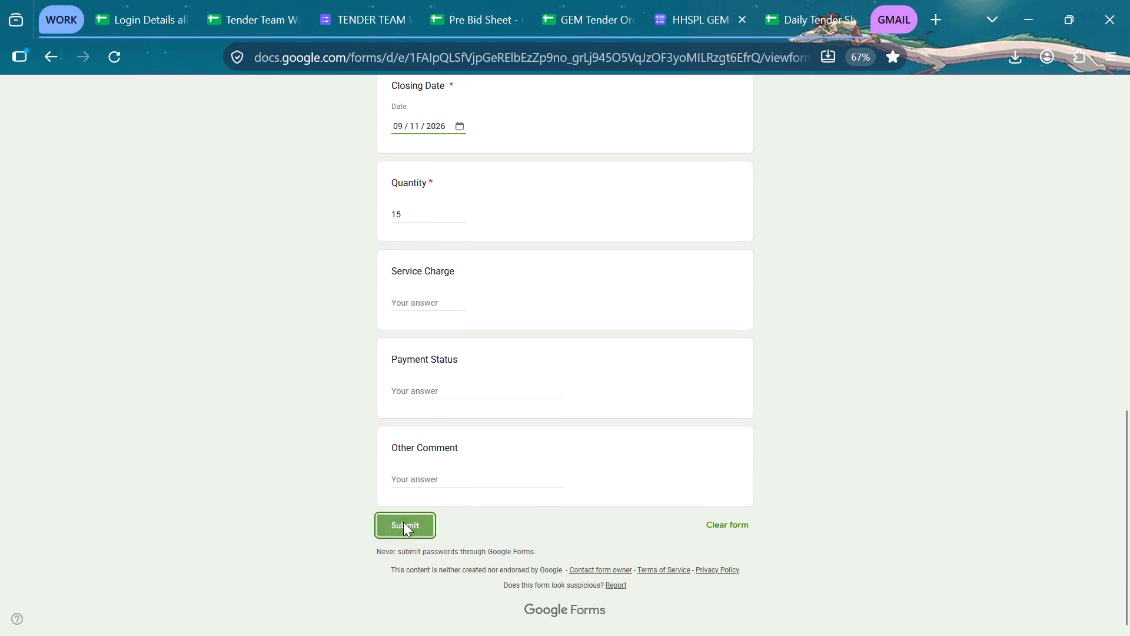
Open the document for bid GEM/2026/B/8084225 from the ongoing bids and close the previous bid's PDF and the PIN code search.
{"action": "key", "text": "alt+Tab"}
{"action": "scroll", "coordinate": [371, 326], "scroll_direction": "up", "scroll_amount": 1}
{"action": "left_click", "coordinate": [358, 329]}
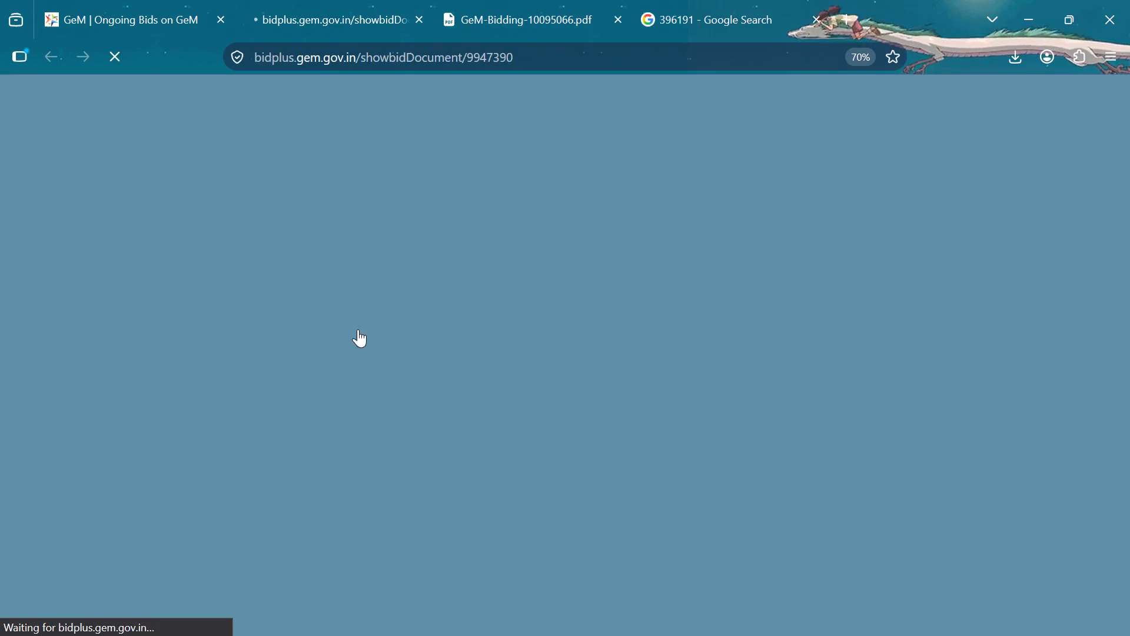
{"action": "double_click", "coordinate": [615, 18]}
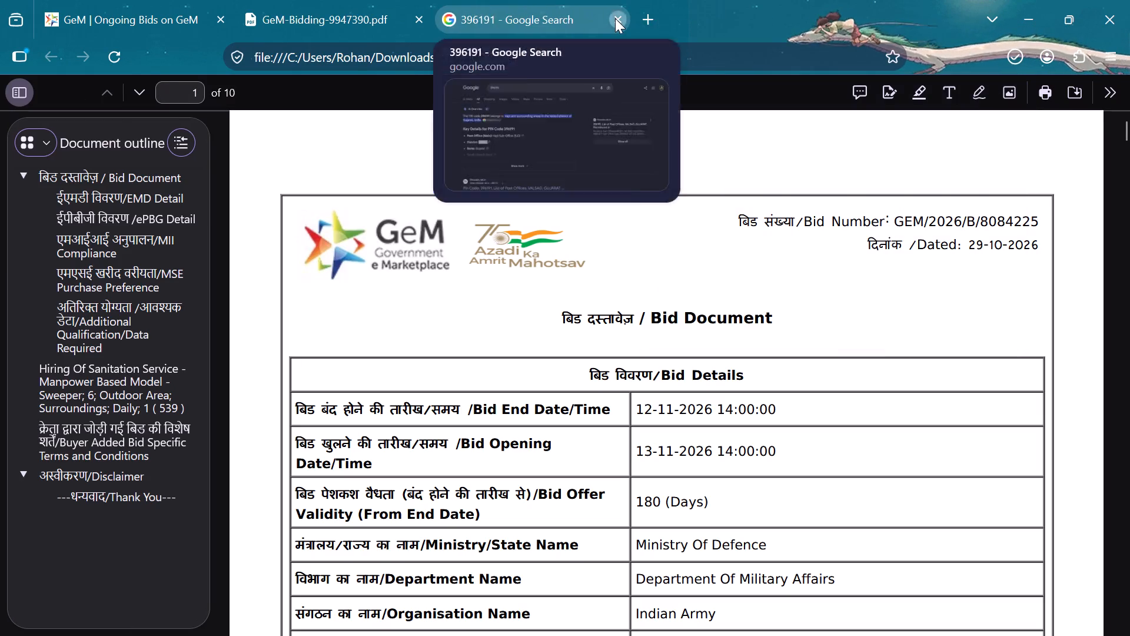
Copy bid number GEM/2026/B/8084225 from its document and enter it as the GEM Id in another blank response.
{"action": "double_click", "coordinate": [898, 216]}
{"action": "key", "text": "ctrl+shift+Right"}
{"action": "key", "text": "ctrl+shift+Right"}
{"action": "key", "text": "ctrl+shift+Right"}
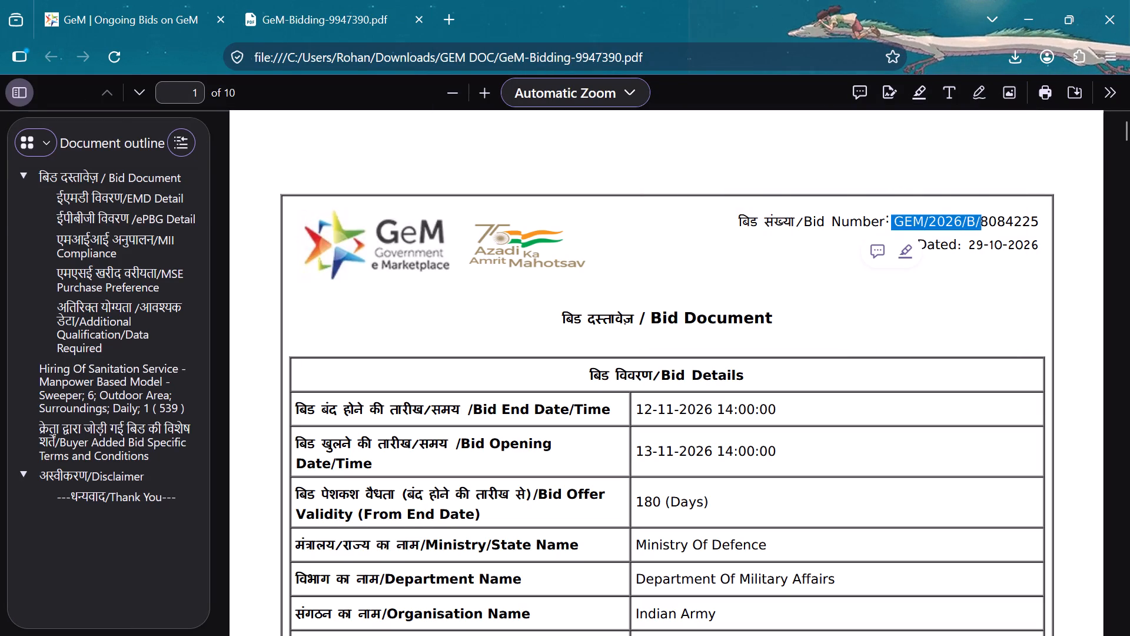
{"action": "key", "text": "ctrl+shift+Right"}
{"action": "key", "text": "ctrl+c"}
{"action": "key", "text": "ctrl+c"}
{"action": "key", "text": "alt+Tab"}
{"action": "left_click", "coordinate": [447, 271]}
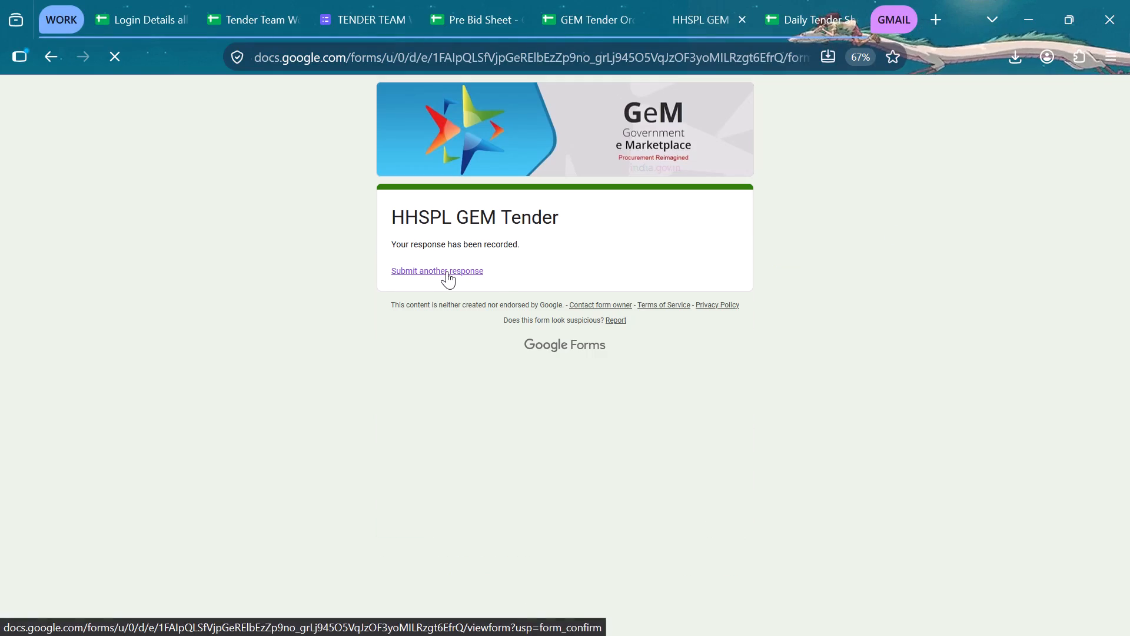
{"action": "left_click", "coordinate": [470, 365], "text": "ctrl"}
{"action": "key", "text": "ctrl+v"}
Check the bid document and choose M as the Bid Type for GEM/2026/B/8084225.
{"action": "key", "text": "Tab"}
{"action": "key", "text": "alt+Tab"}
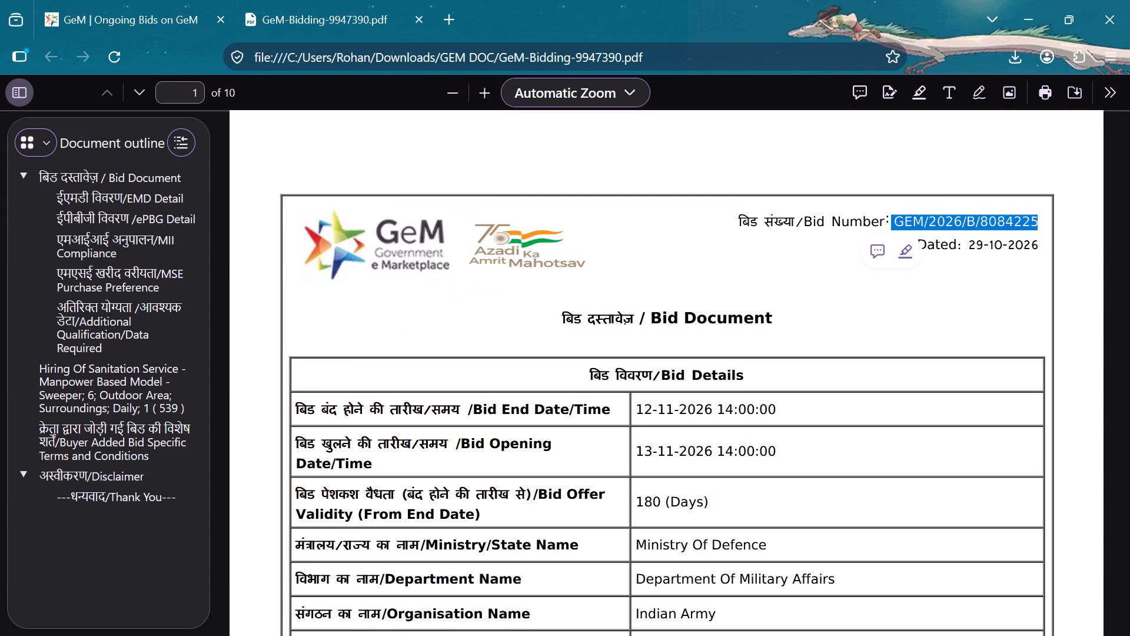
{"action": "scroll", "coordinate": [470, 365], "scroll_direction": "down", "scroll_amount": 11}
{"action": "key", "text": "alt+Tab"}
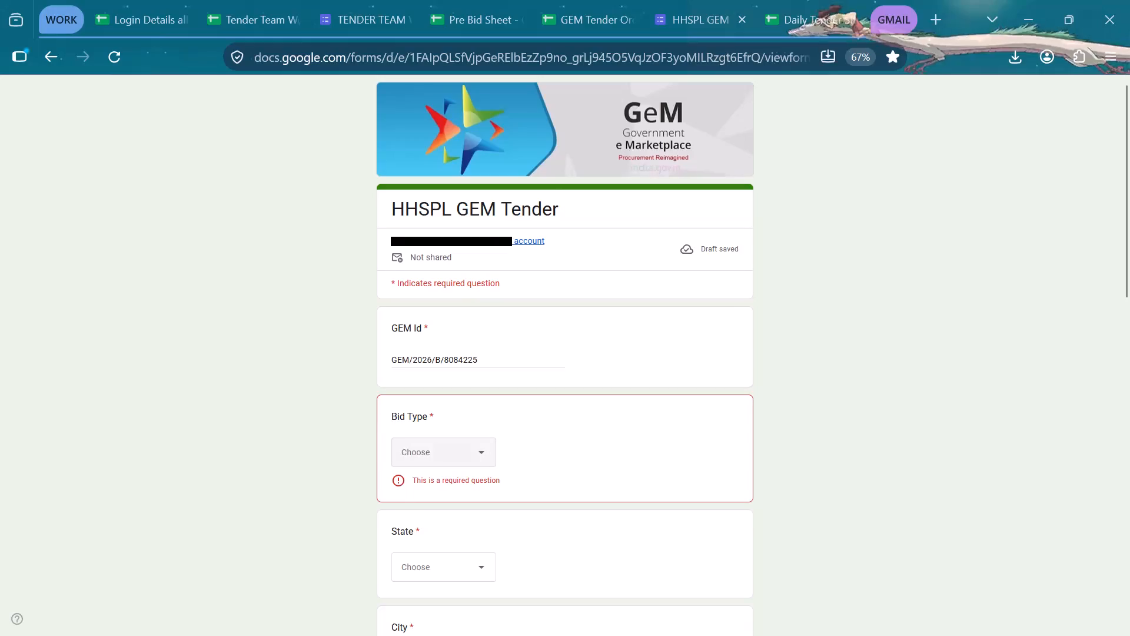
{"action": "key", "text": "m"}
{"action": "key", "text": "Tab"}
Copy Darjeeling from the document's consignee address, and enter State WB and City Darjeeling in the form.
{"action": "key", "text": "alt+Tab"}
{"action": "scroll", "coordinate": [470, 365], "scroll_direction": "down", "scroll_amount": 6}
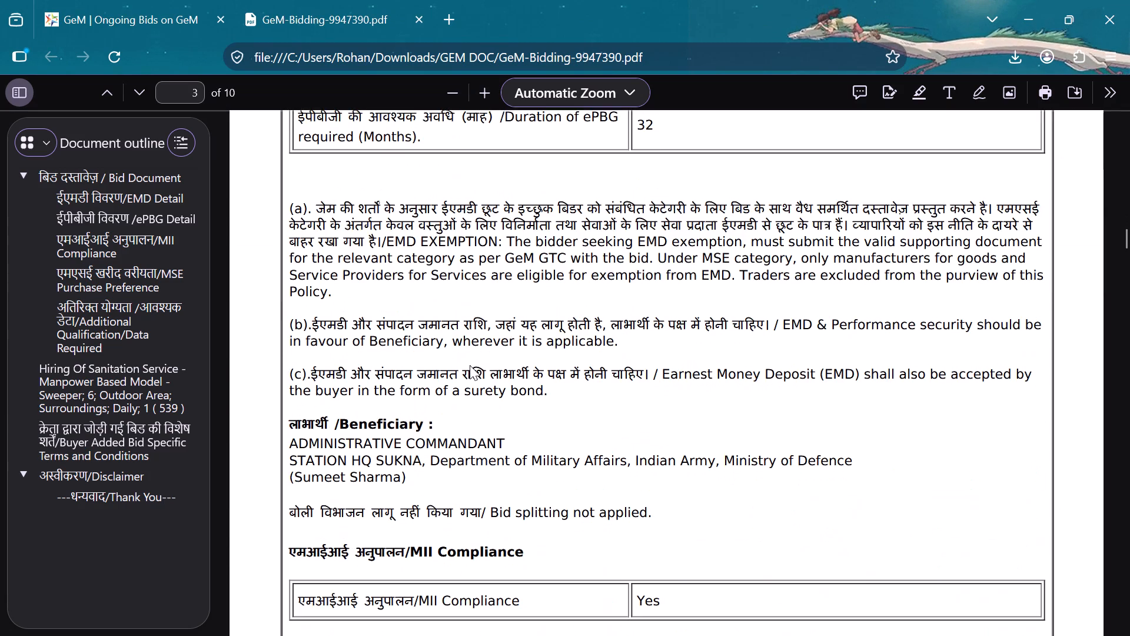
{"action": "scroll", "coordinate": [470, 365], "scroll_direction": "down", "scroll_amount": 4}
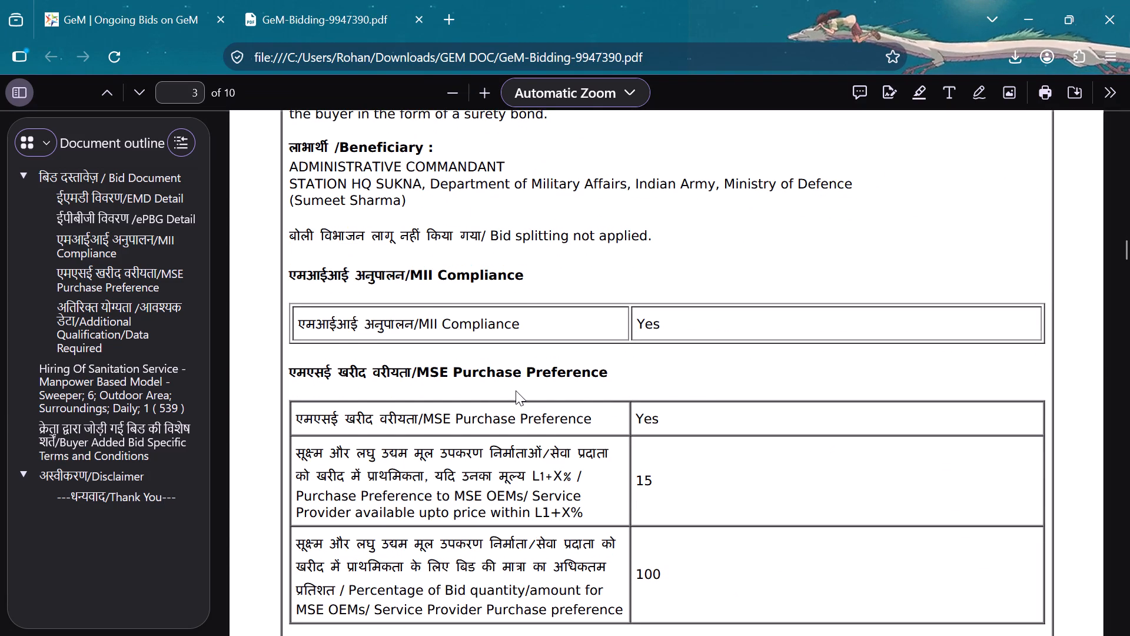
{"action": "scroll", "coordinate": [516, 390], "scroll_direction": "down", "scroll_amount": 2}
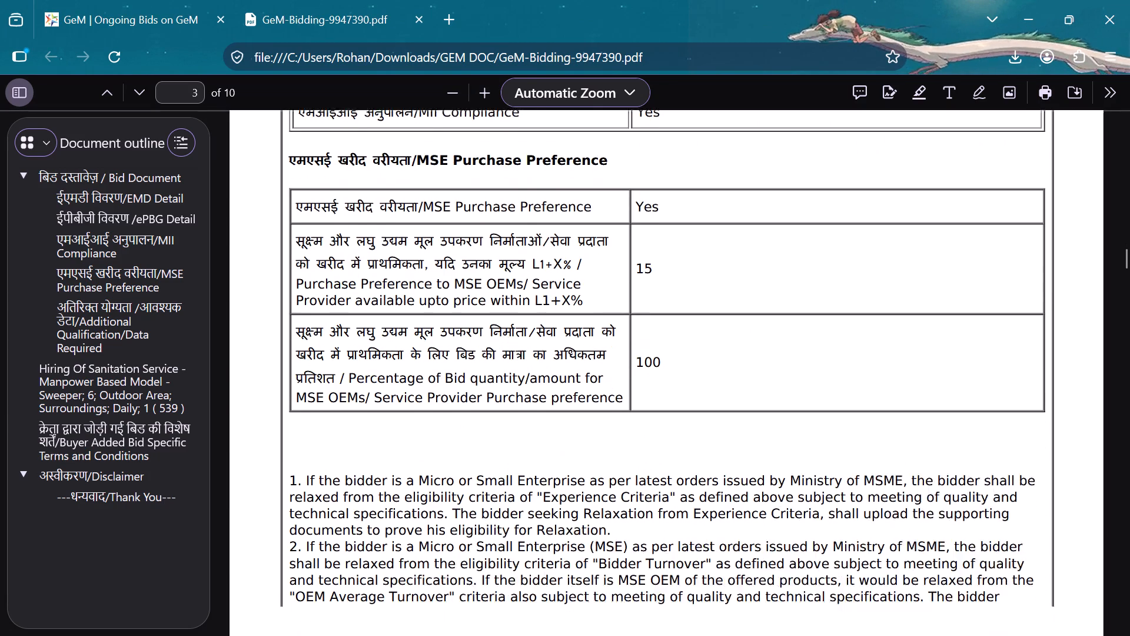
{"action": "scroll", "coordinate": [516, 390], "scroll_direction": "down", "scroll_amount": 1}
{"action": "scroll", "coordinate": [524, 394], "scroll_direction": "down", "scroll_amount": 20}
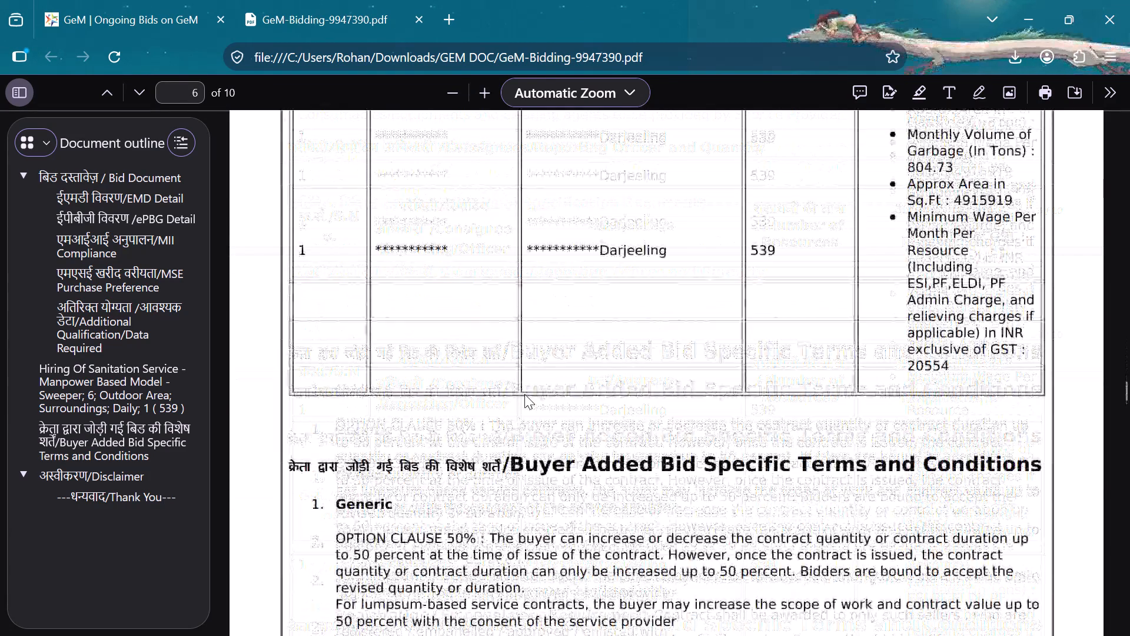
{"action": "scroll", "coordinate": [638, 260], "scroll_direction": "up", "scroll_amount": 1}
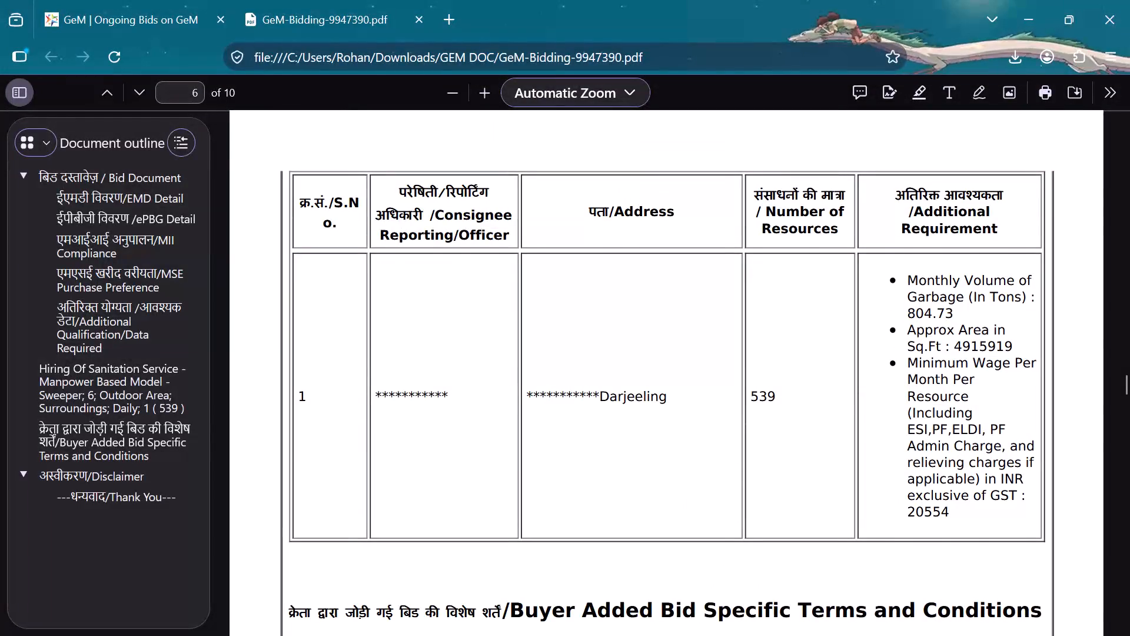
{"action": "double_click", "coordinate": [635, 399]}
{"action": "key", "text": "ctrl+c"}
{"action": "key", "text": "alt+Tab"}
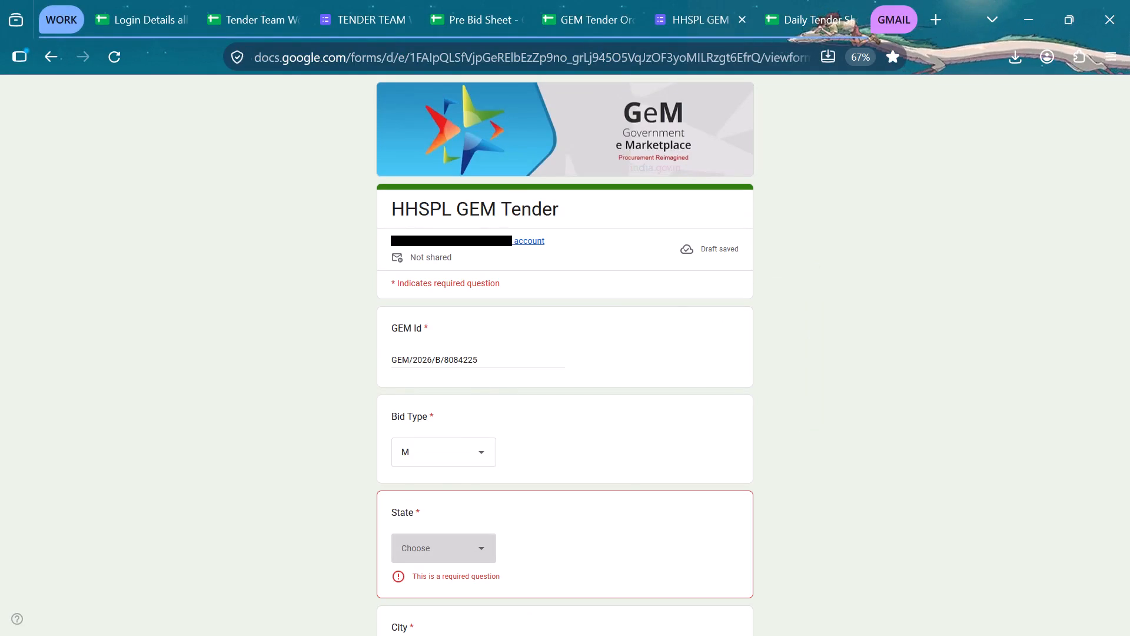
{"action": "key", "text": "alt+Tab"}
{"action": "key", "text": "alt+Tab"}
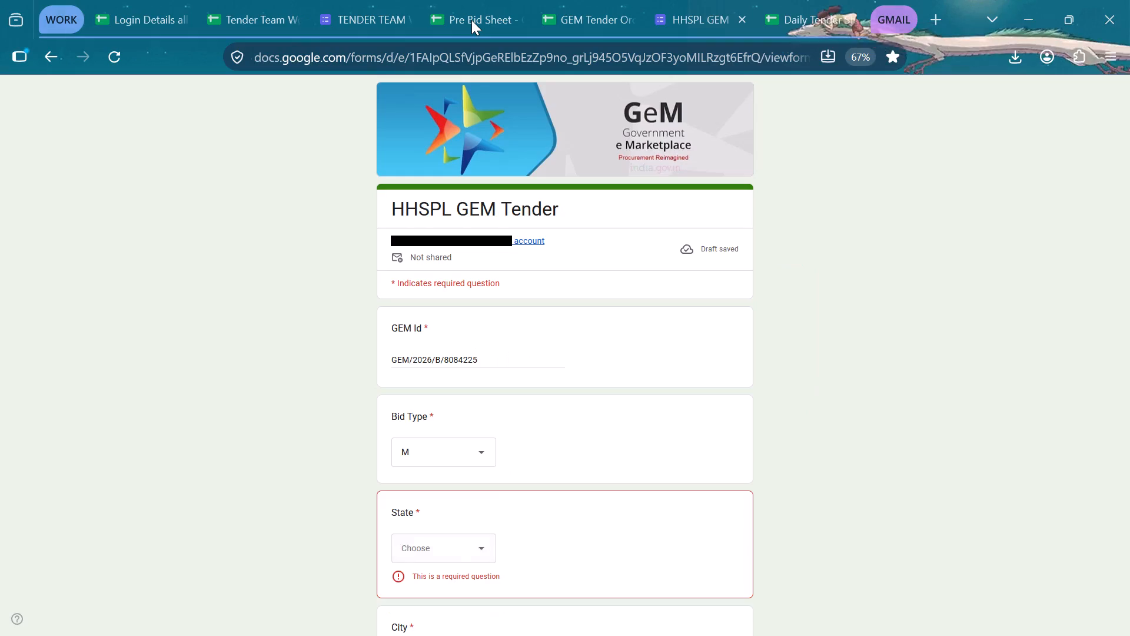
{"action": "key", "text": "w"}
{"action": "key", "text": "Tab"}
{"action": "key", "text": "ctrl+v"}
Search Google for Darjeeling to check its state, and return to the form.
{"action": "key", "text": "alt+Tab"}
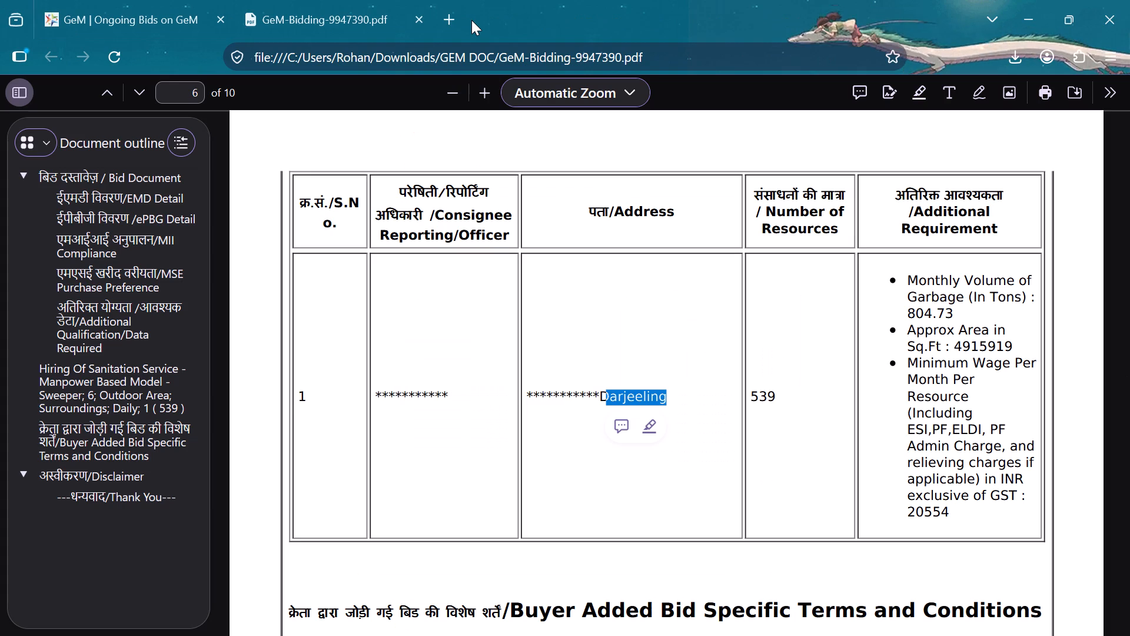
{"action": "left_click", "coordinate": [469, 20]}
{"action": "left_click", "coordinate": [450, 20]}
{"action": "key", "text": "ctrl+v"}
{"action": "key", "text": "Return"}
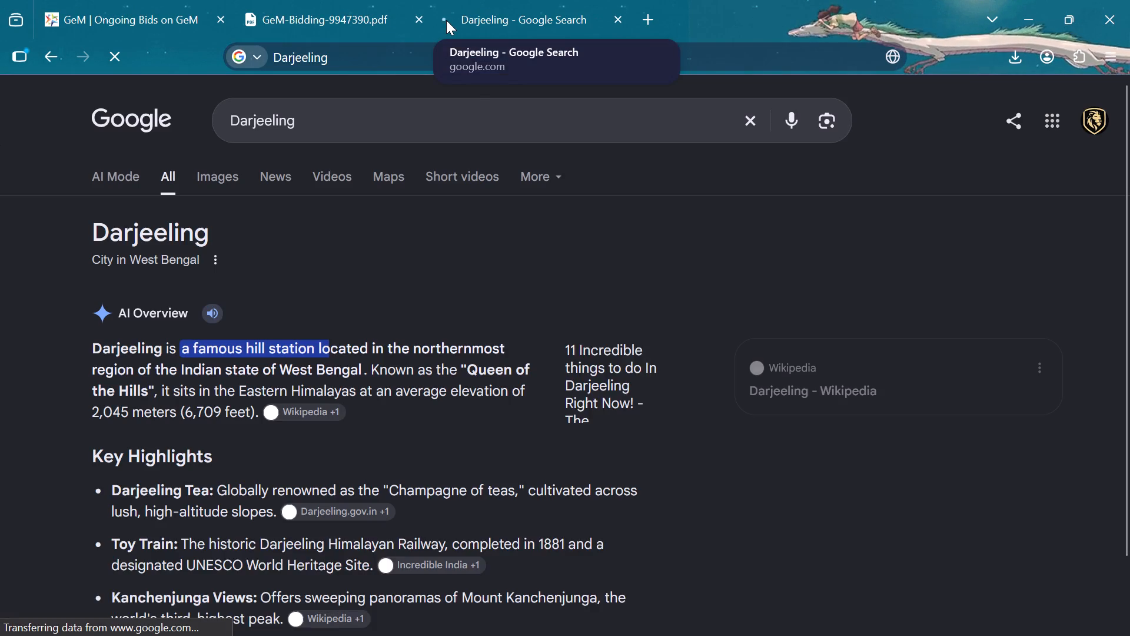
{"action": "left_click", "coordinate": [369, 0]}
{"action": "key", "text": "alt+Tab"}
{"action": "key", "text": "alt+Tab"}
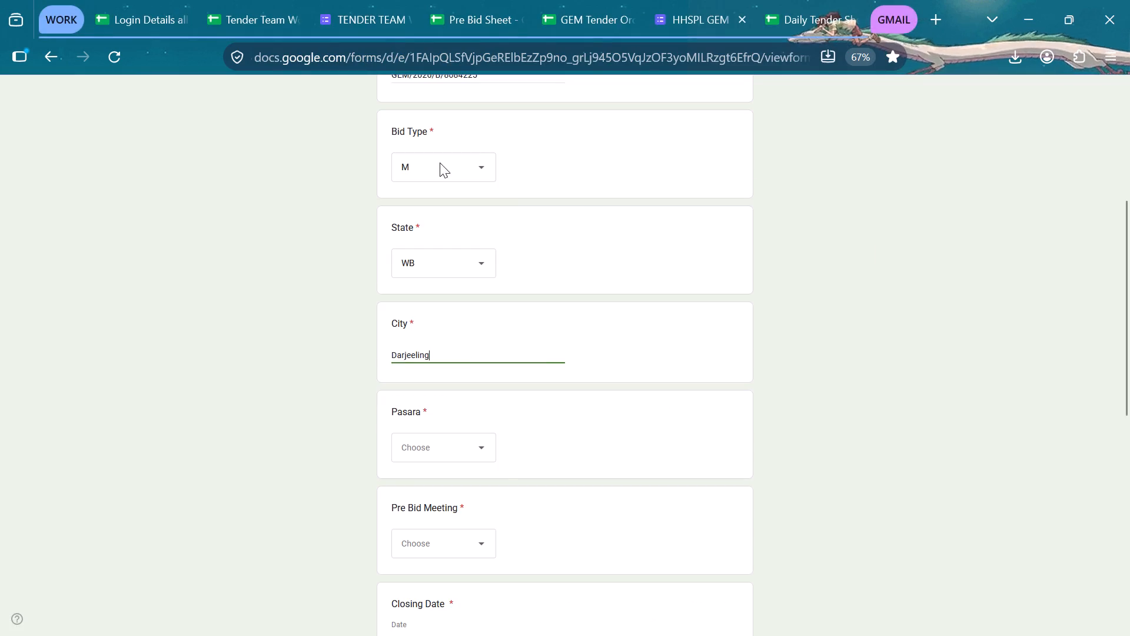
Set both Pasara and Pre Bid Meeting to N for bid GEM/2026/B/8084225.
{"action": "left_click", "coordinate": [81, 0]}
{"action": "key", "text": "alt+Tab"}
{"action": "key", "text": "alt+Tab"}
{"action": "key", "text": "alt+Tab"}
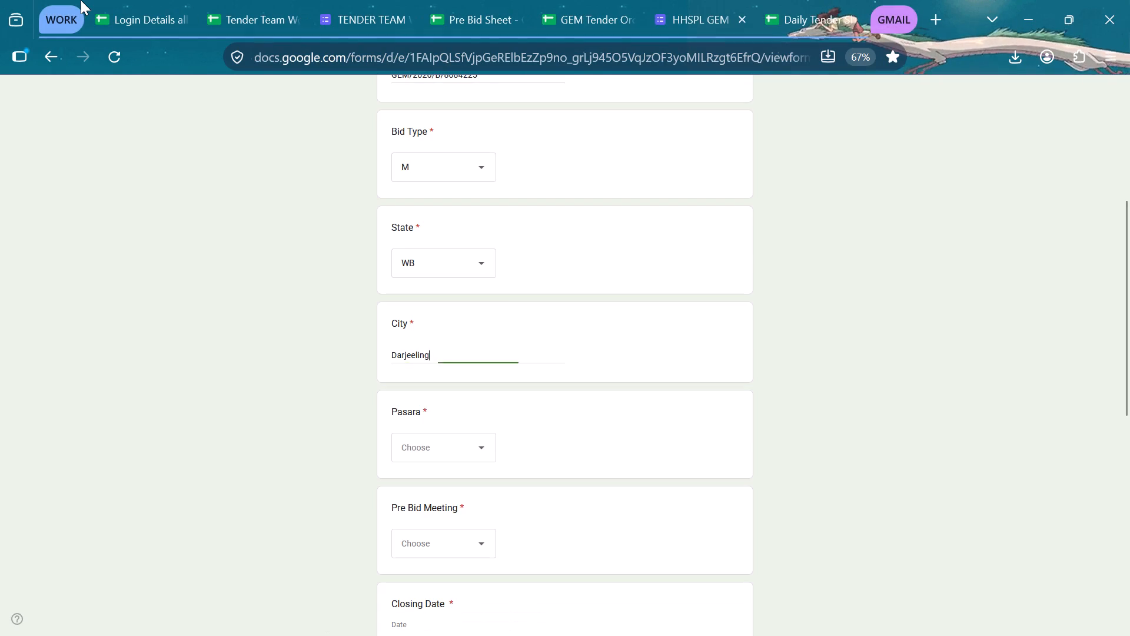
{"action": "key", "text": "Tab"}
{"action": "key", "text": "n"}
{"action": "key", "text": "Tab"}
{"action": "key", "text": "n"}
Enter Closing Date 12/11/2026 and Quantity 539 from the bids listing, and try to submit the response.
{"action": "key", "text": "alt+Tab"}
{"action": "key", "text": "alt+Tab"}
{"action": "key", "text": "Tab"}
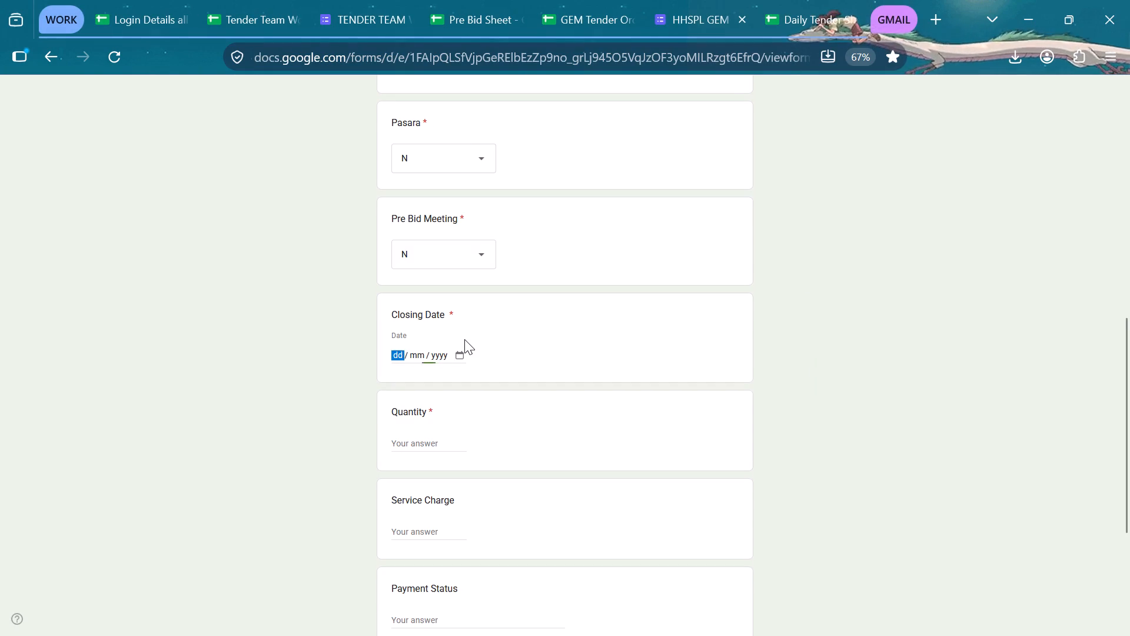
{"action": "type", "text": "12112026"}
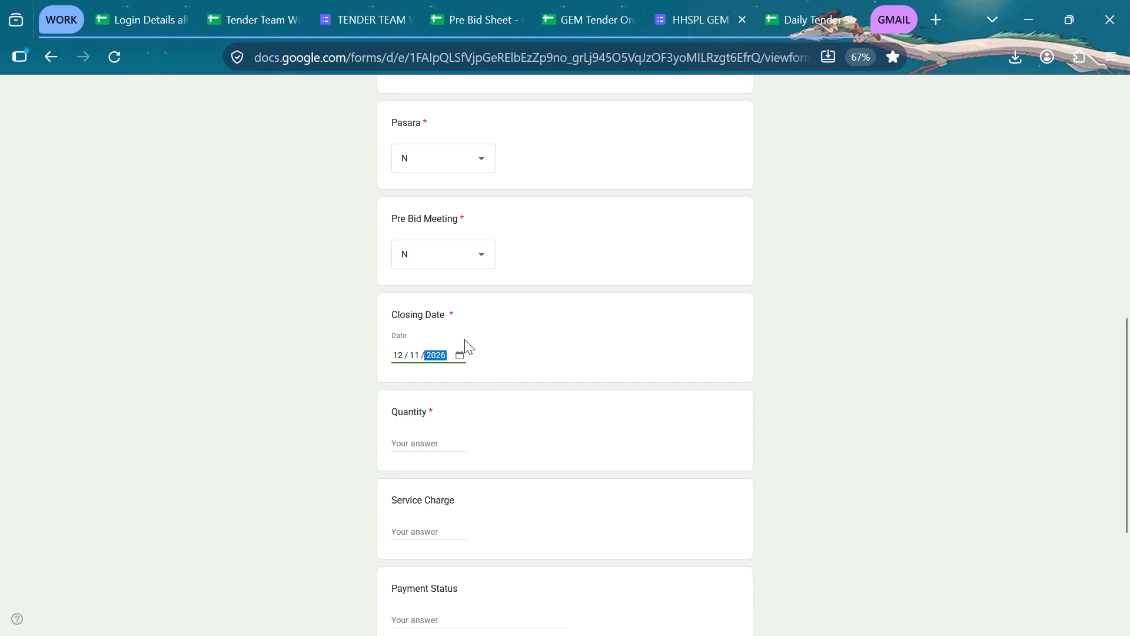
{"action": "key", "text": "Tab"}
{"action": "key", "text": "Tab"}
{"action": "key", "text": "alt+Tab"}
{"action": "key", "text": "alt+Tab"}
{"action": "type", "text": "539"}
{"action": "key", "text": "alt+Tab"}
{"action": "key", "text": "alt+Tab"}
{"action": "scroll", "coordinate": [372, 406], "scroll_direction": "down", "scroll_amount": 7}
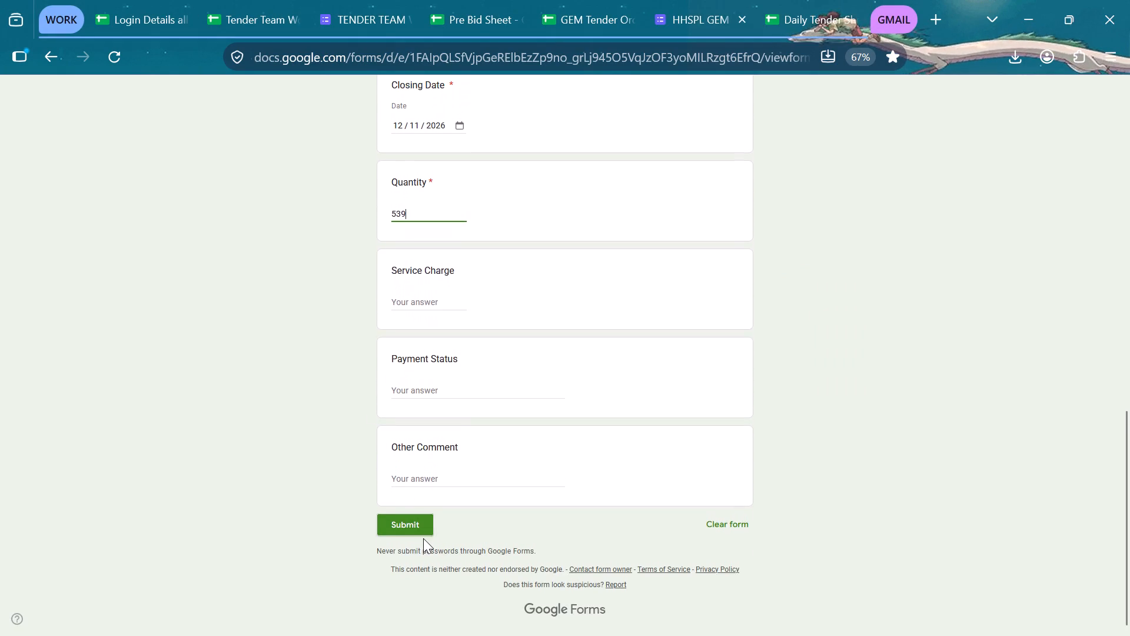
{"action": "left_click", "coordinate": [423, 539]}
Open the document for bid GEM/2026/B/8080685 from the ongoing bids and close the previous bid's PDF and the Darjeeling search.
{"action": "key", "text": "alt+Tab"}
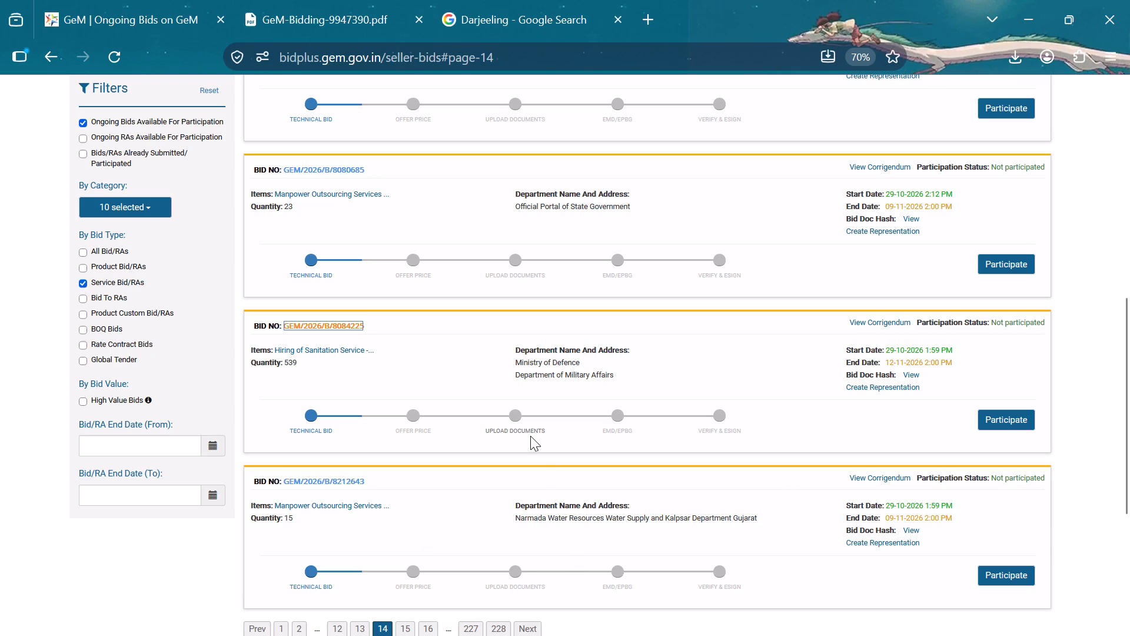
{"action": "scroll", "coordinate": [530, 436], "scroll_direction": "up", "scroll_amount": 1}
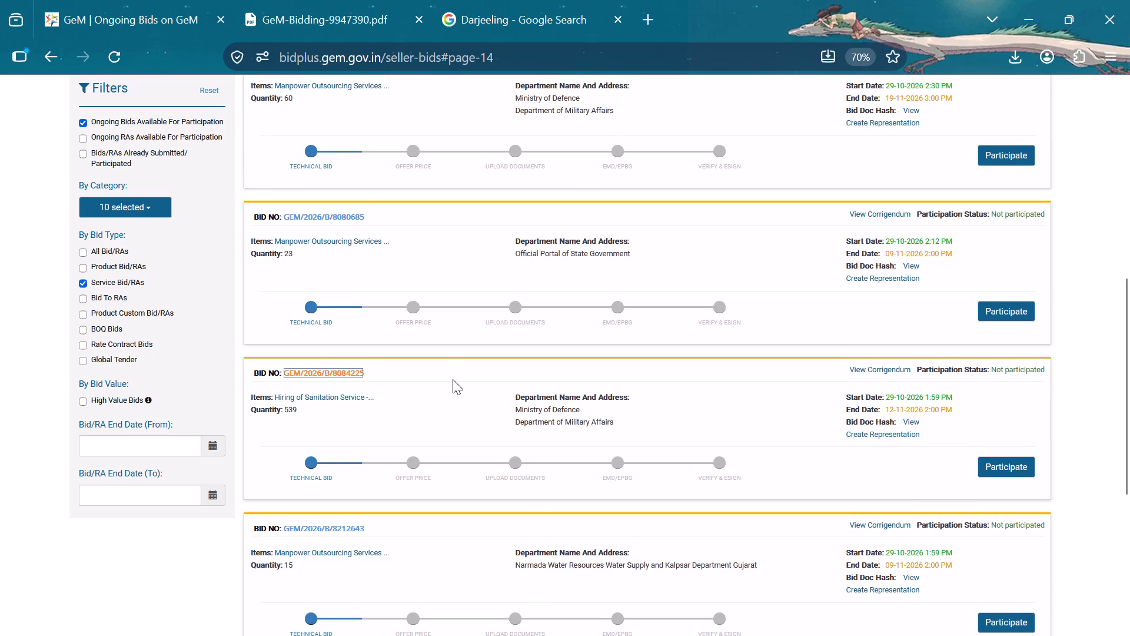
{"action": "scroll", "coordinate": [445, 358], "scroll_direction": "up", "scroll_amount": 1}
{"action": "left_click", "coordinate": [354, 275]}
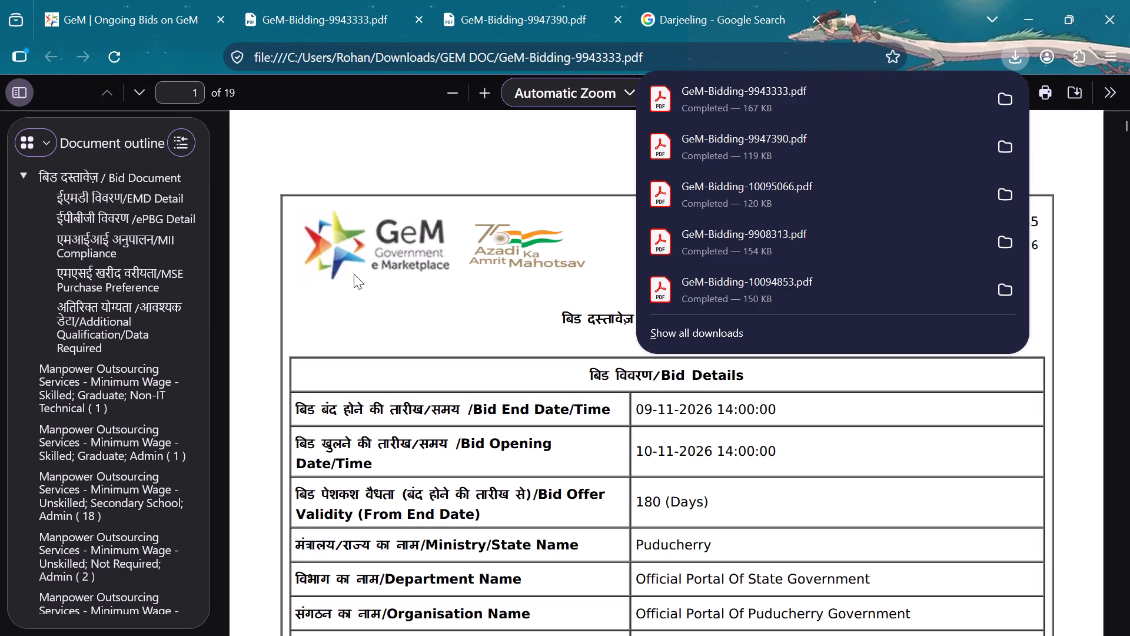
{"action": "left_click", "coordinate": [348, 261]}
{"action": "double_click", "coordinate": [613, 24]}
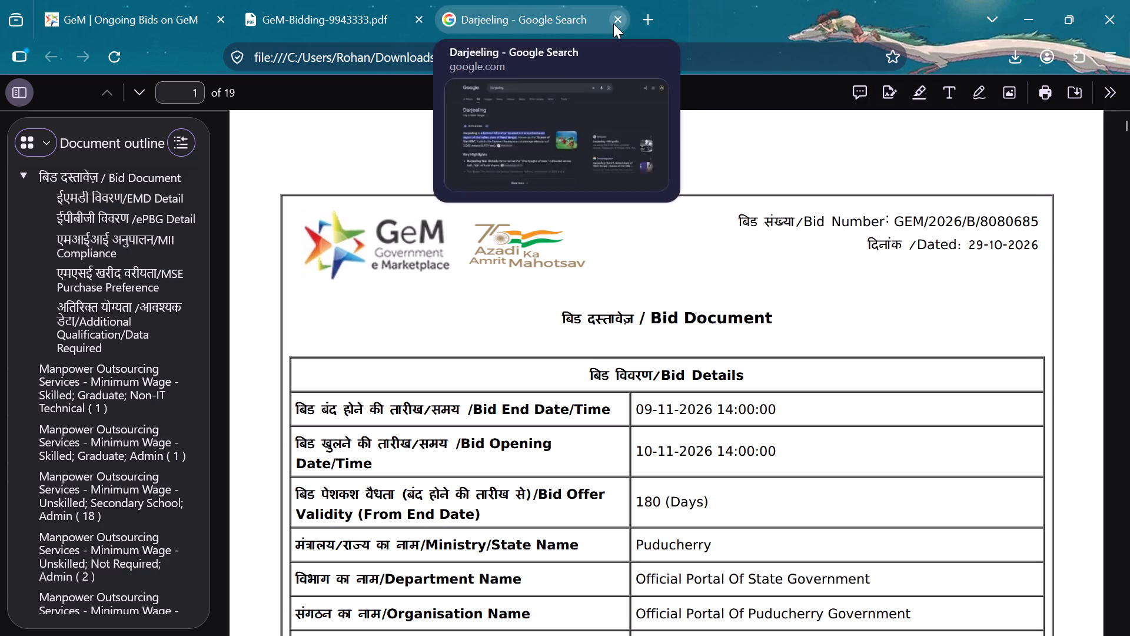
Copy bid number GEM/2026/B/8080685 from its document.
{"action": "double_click", "coordinate": [907, 227]}
{"action": "key", "text": "ctrl+shift+Right"}
{"action": "key", "text": "ctrl+shift+Right"}
{"action": "key", "text": "ctrl+shift+Right"}
{"action": "key", "text": "ctrl+shift+Right"}
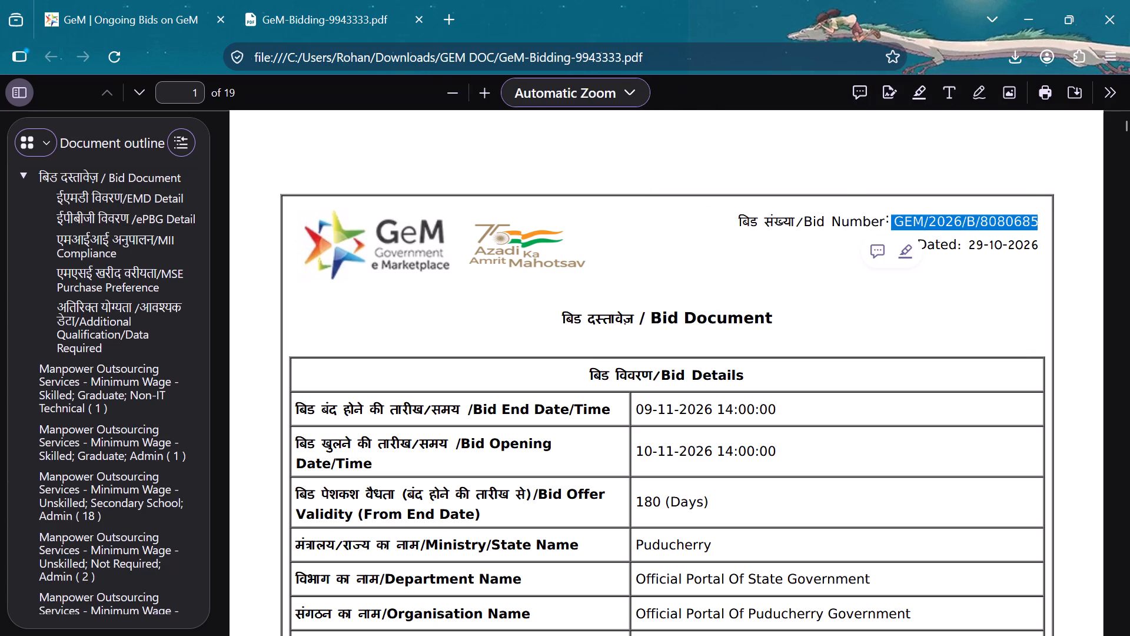
{"action": "key", "text": "ctrl+shift+Right"}
{"action": "key", "text": "ctrl+c"}
{"action": "key", "text": "ctrl+c"}
Submit the completed form response for bid GEM/2026/B/8084225.
{"action": "key", "text": "alt+Tab"}
{"action": "scroll", "coordinate": [413, 331], "scroll_direction": "down", "scroll_amount": 1}
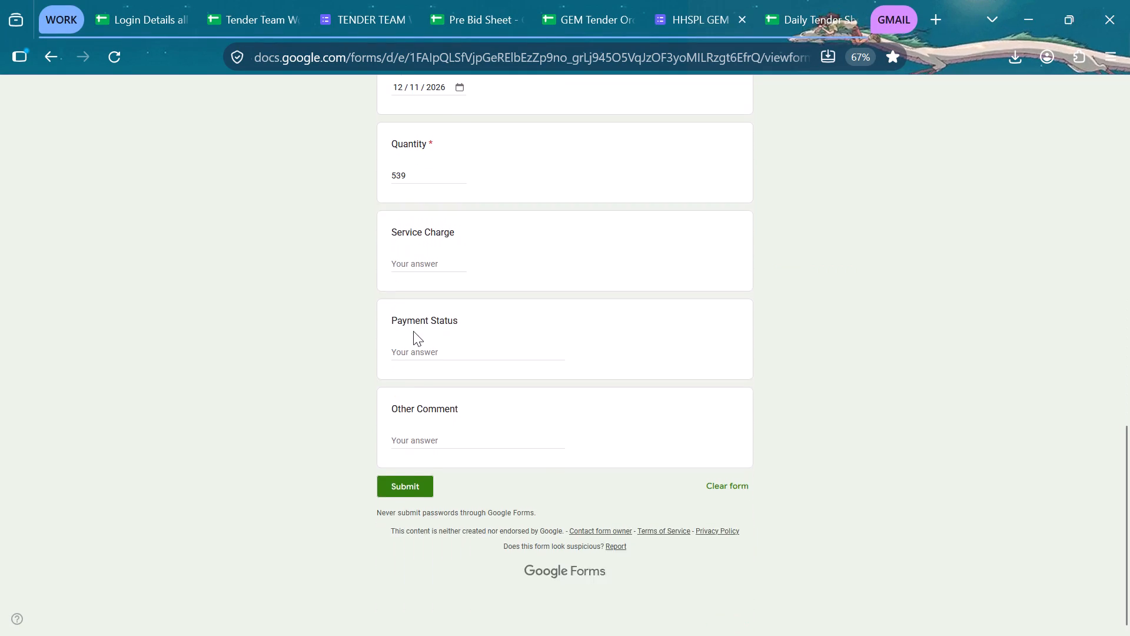
{"action": "left_click", "coordinate": [407, 522]}
Check the consignee and resource details in the document for bid GEM/2026/B/8080685, and close it.
{"action": "key", "text": "alt+Tab"}
{"action": "scroll", "coordinate": [513, 371], "scroll_direction": "down", "scroll_amount": 10}
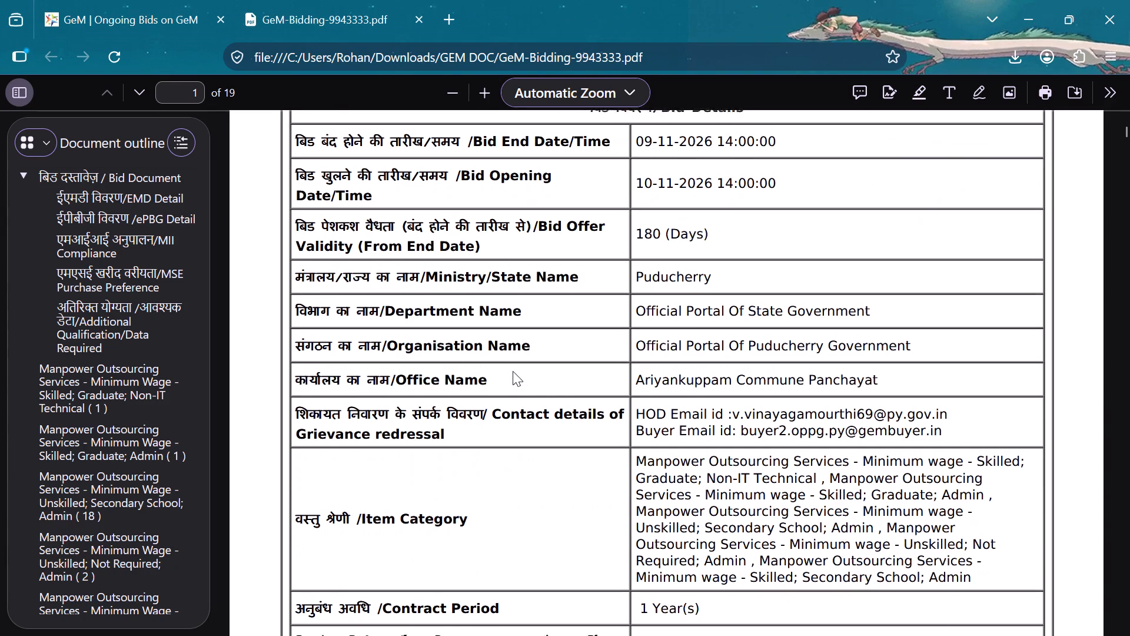
{"action": "scroll", "coordinate": [513, 371], "scroll_direction": "down", "scroll_amount": 20}
{"action": "scroll", "coordinate": [513, 371], "scroll_direction": "down", "scroll_amount": 9}
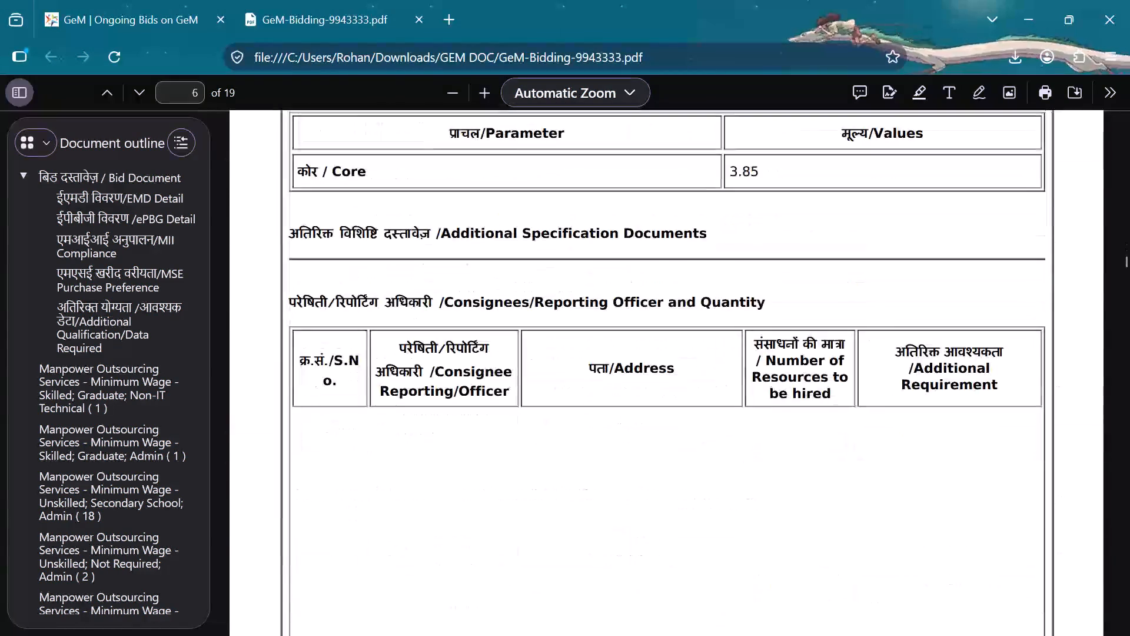
{"action": "scroll", "coordinate": [513, 371], "scroll_direction": "down", "scroll_amount": 15}
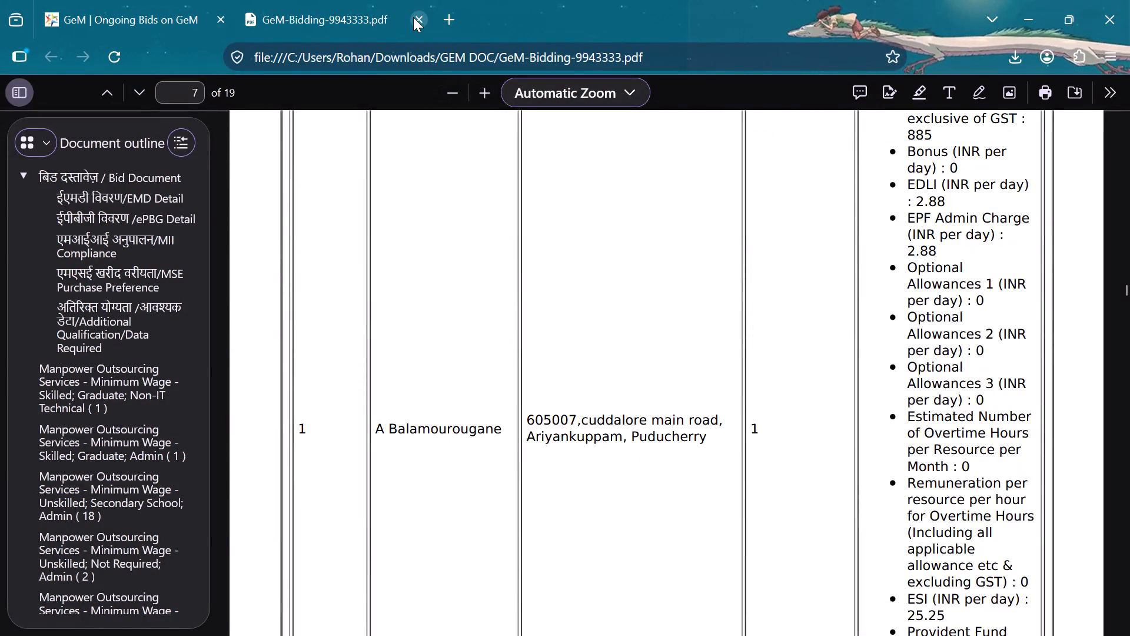
{"action": "left_click", "coordinate": [413, 17]}
Open the document for bid GEM/2026/B/8134221 from the ongoing bids and copy its bid number.
{"action": "scroll", "coordinate": [400, 207], "scroll_direction": "up", "scroll_amount": 1}
{"action": "left_click", "coordinate": [346, 291]}
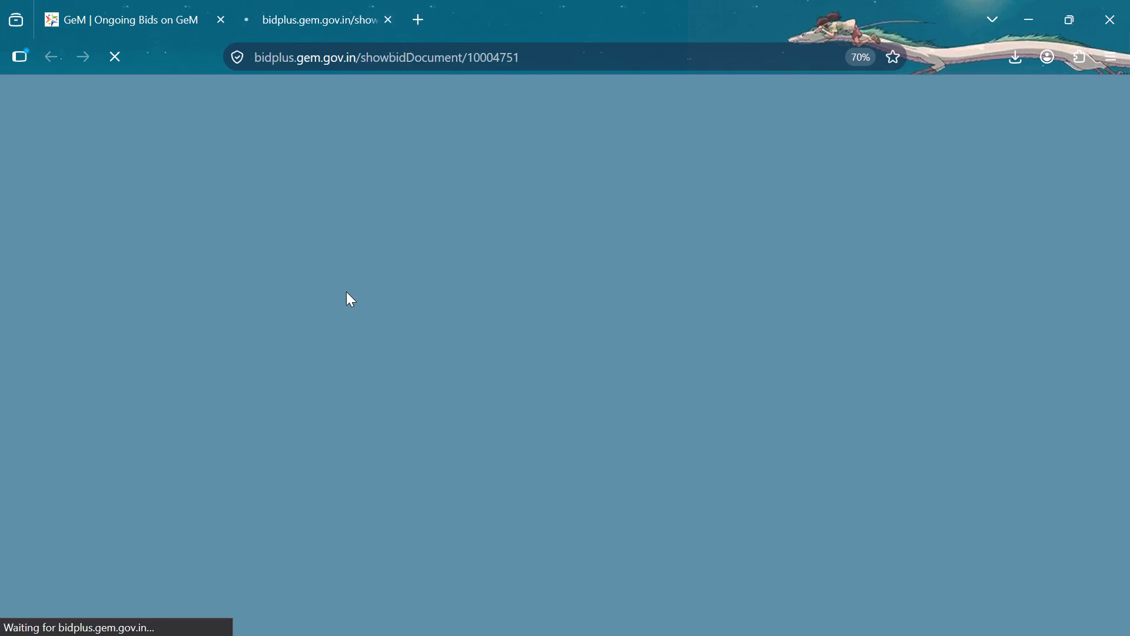
{"action": "left_click", "coordinate": [416, 286]}
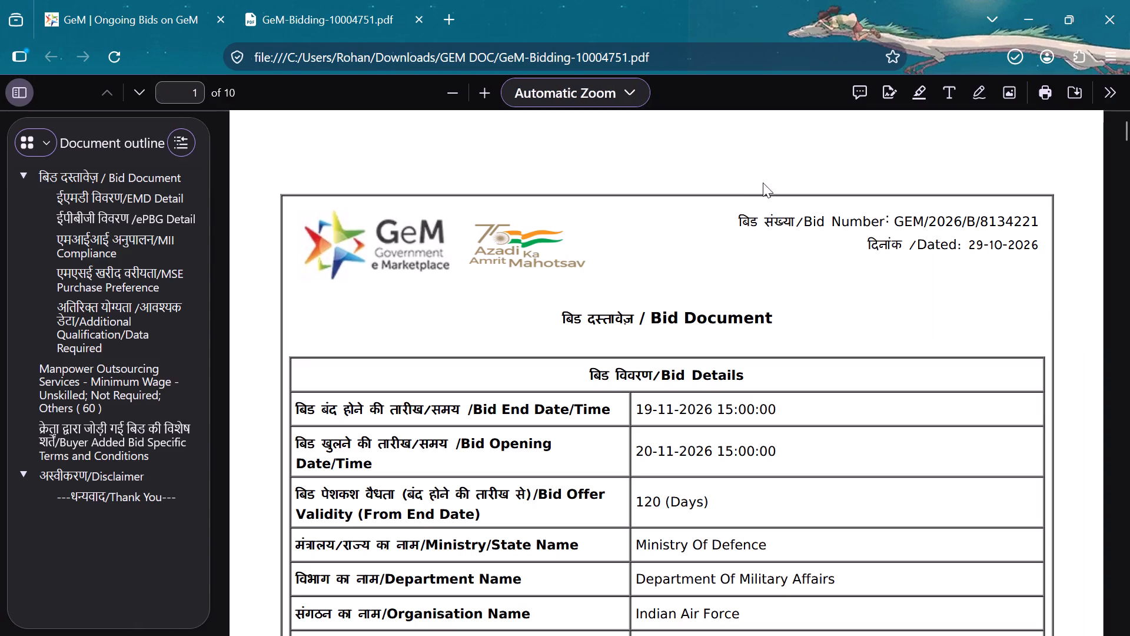
{"action": "double_click", "coordinate": [910, 221]}
{"action": "key", "text": "ctrl+shift+Right"}
{"action": "key", "text": "ctrl+shift+Right"}
{"action": "key", "text": "ctrl+shift+Right"}
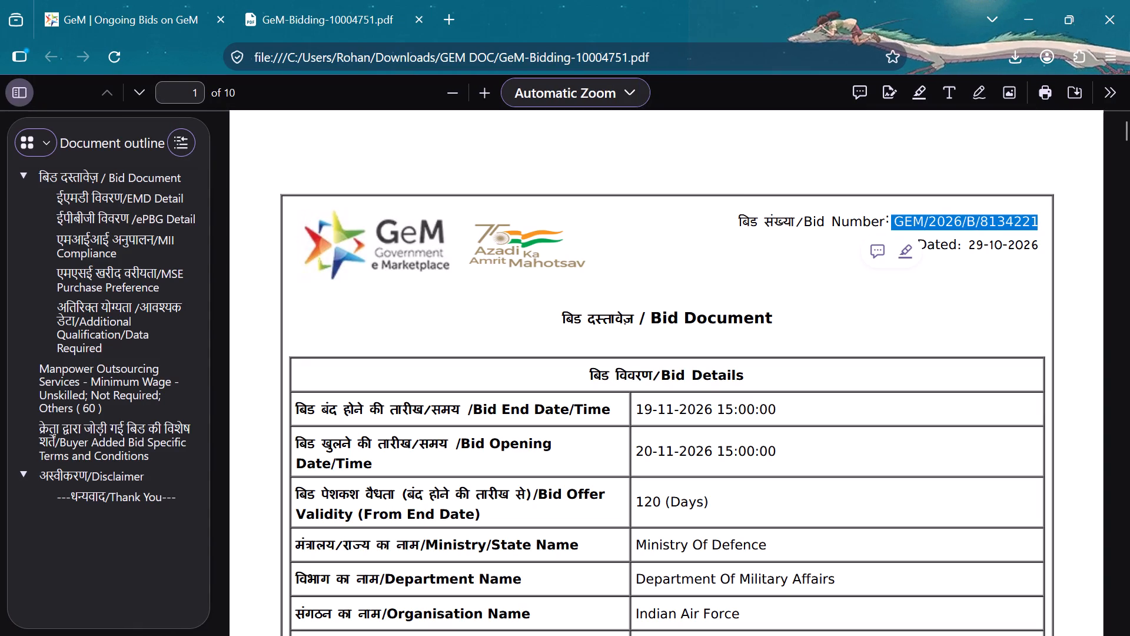
{"action": "key", "text": "ctrl+c"}
{"action": "key", "text": "ctrl+c"}
Start another HHSPL GEM Tender response with GEM Id GEM/2026/B/8134221 and Bid Type M.
{"action": "scroll", "coordinate": [674, 334], "scroll_direction": "down", "scroll_amount": 11}
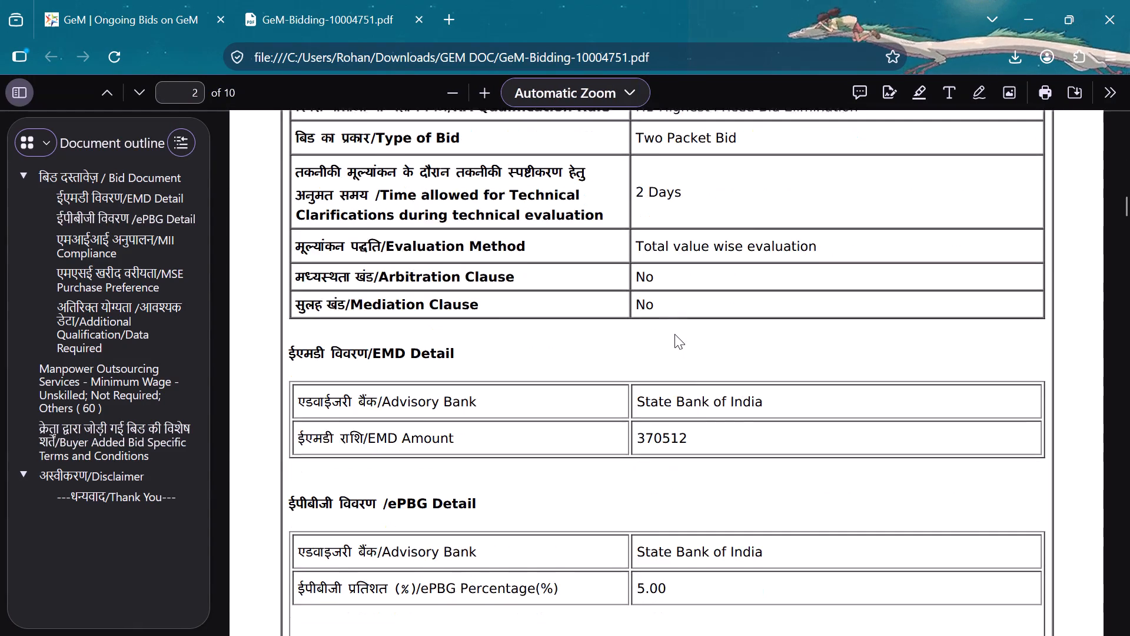
{"action": "scroll", "coordinate": [674, 334], "scroll_direction": "down", "scroll_amount": 3}
{"action": "key", "text": "alt+Tab"}
{"action": "key", "text": "alt+Tab"}
{"action": "scroll", "coordinate": [673, 334], "scroll_direction": "up", "scroll_amount": 1}
{"action": "key", "text": "alt+Tab"}
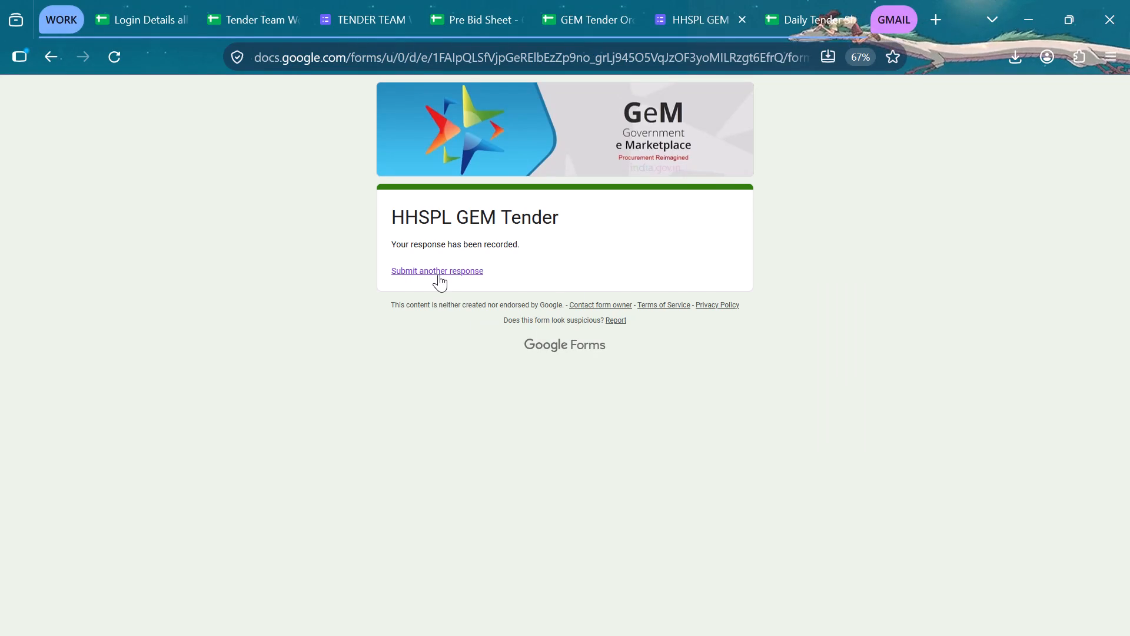
{"action": "left_click", "coordinate": [438, 274]}
{"action": "key", "text": "alt+Tab"}
{"action": "key", "text": "alt+Tab"}
{"action": "left_click", "coordinate": [423, 360]}
{"action": "key", "text": "ctrl+v"}
{"action": "key", "text": "Tab"}
{"action": "key", "text": "m"}
Copy the consignee location Betul from the bid document and search the web for it.
{"action": "key", "text": "alt+Tab"}
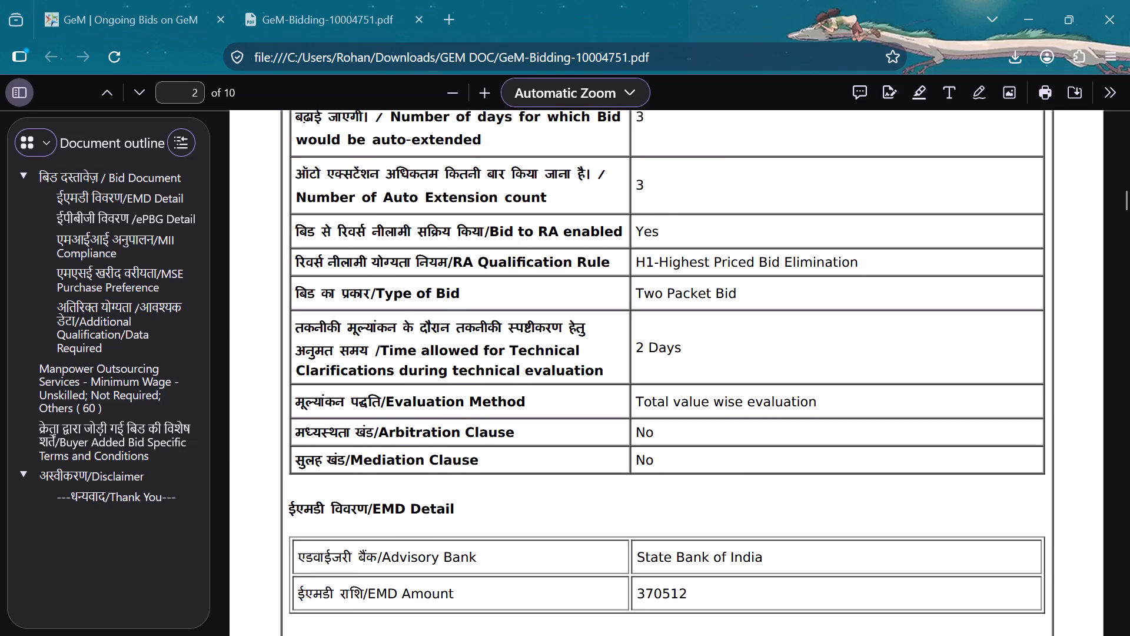
{"action": "scroll", "coordinate": [423, 360], "scroll_direction": "down", "scroll_amount": 20}
{"action": "scroll", "coordinate": [423, 360], "scroll_direction": "down", "scroll_amount": 10}
{"action": "scroll", "coordinate": [539, 398], "scroll_direction": "down", "scroll_amount": 1}
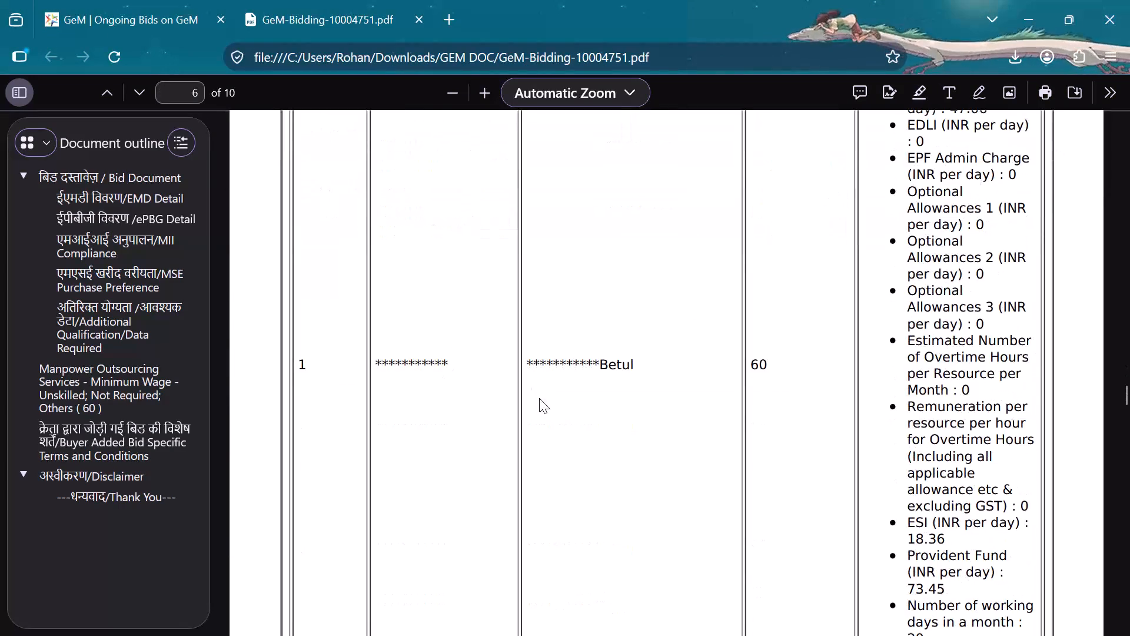
{"action": "double_click", "coordinate": [611, 370]}
{"action": "key", "text": "ctrl+c"}
{"action": "right_click", "coordinate": [611, 370]}
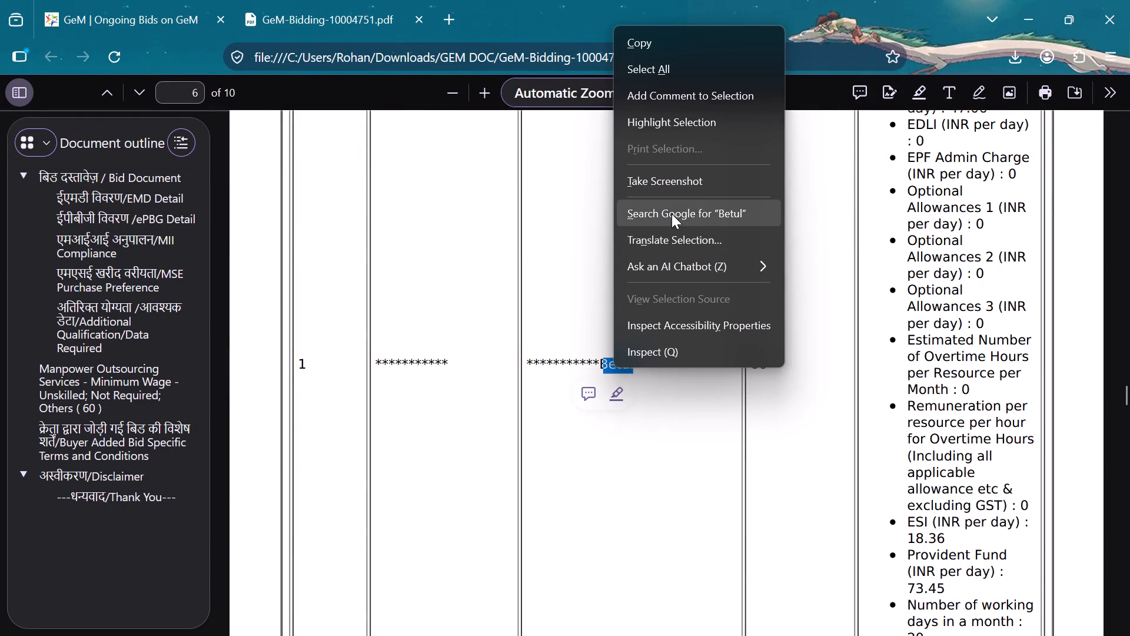
{"action": "left_click", "coordinate": [670, 211]}
Fill in State Madhya Pradesh and City Betul, with Pasara and Pre Bid Meeting both set to N.
{"action": "key", "text": "alt+Tab"}
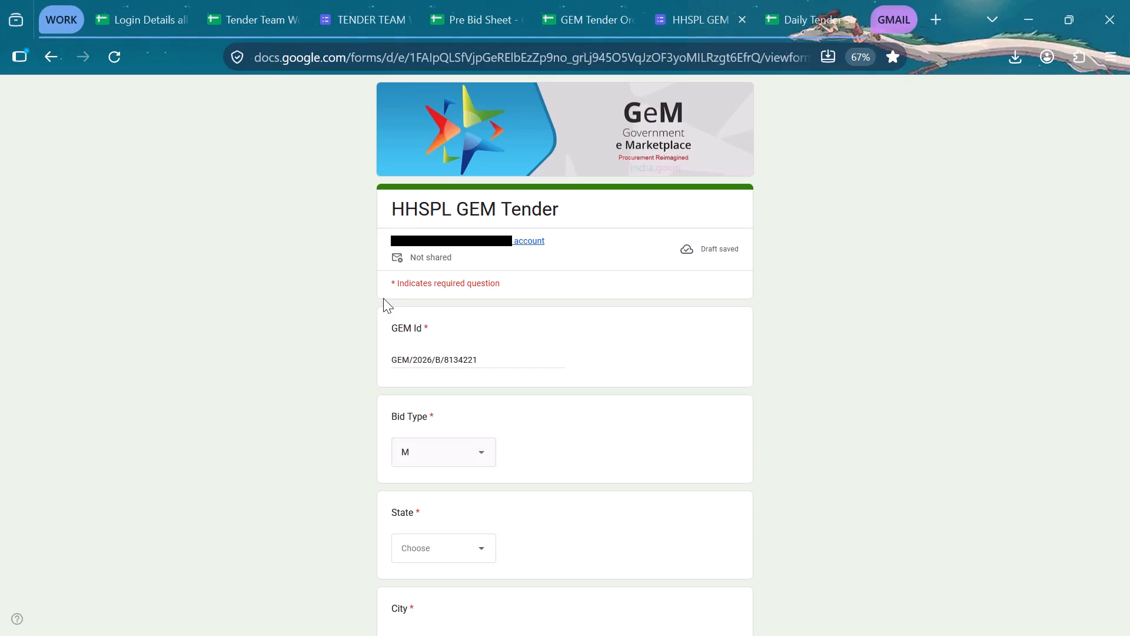
{"action": "key", "text": "Tab"}
{"action": "key", "text": "m"}
{"action": "key", "text": "Tab"}
{"action": "key", "text": "ctrl+v"}
{"action": "key", "text": "Tab"}
{"action": "key", "text": "n"}
{"action": "key", "text": "Tab"}
{"action": "key", "text": "n"}
Enter Closing Date 19/11/2026 and Quantity 60 from the bids listing, and submit the response.
{"action": "key", "text": "alt+Tab"}
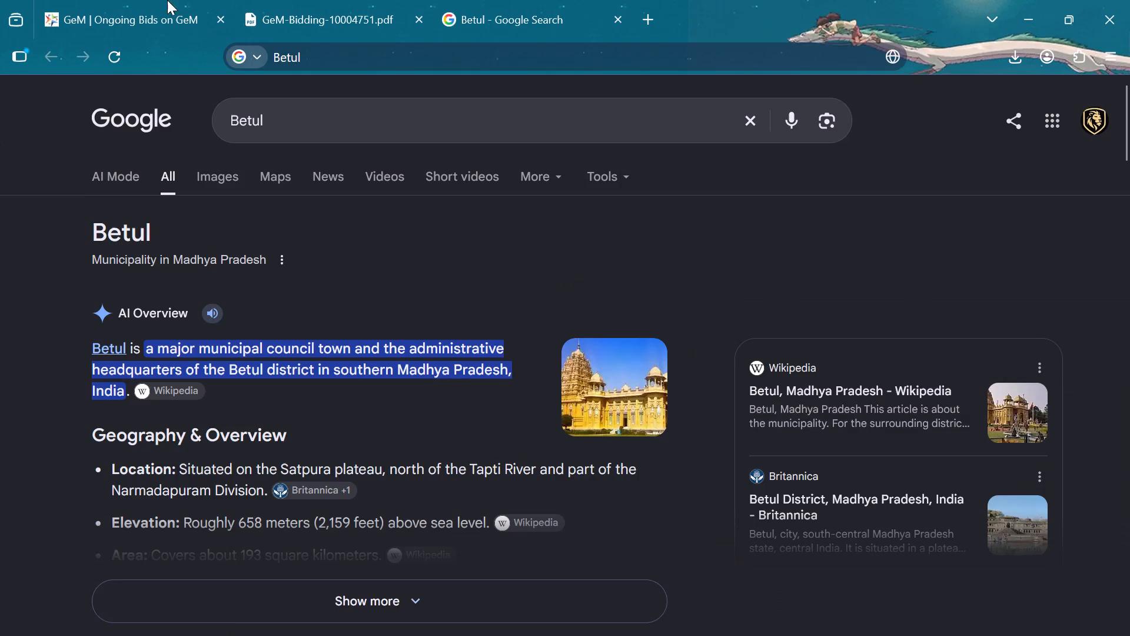
{"action": "left_click", "coordinate": [141, 0]}
{"action": "key", "text": "alt+Tab"}
{"action": "key", "text": "alt+Tab"}
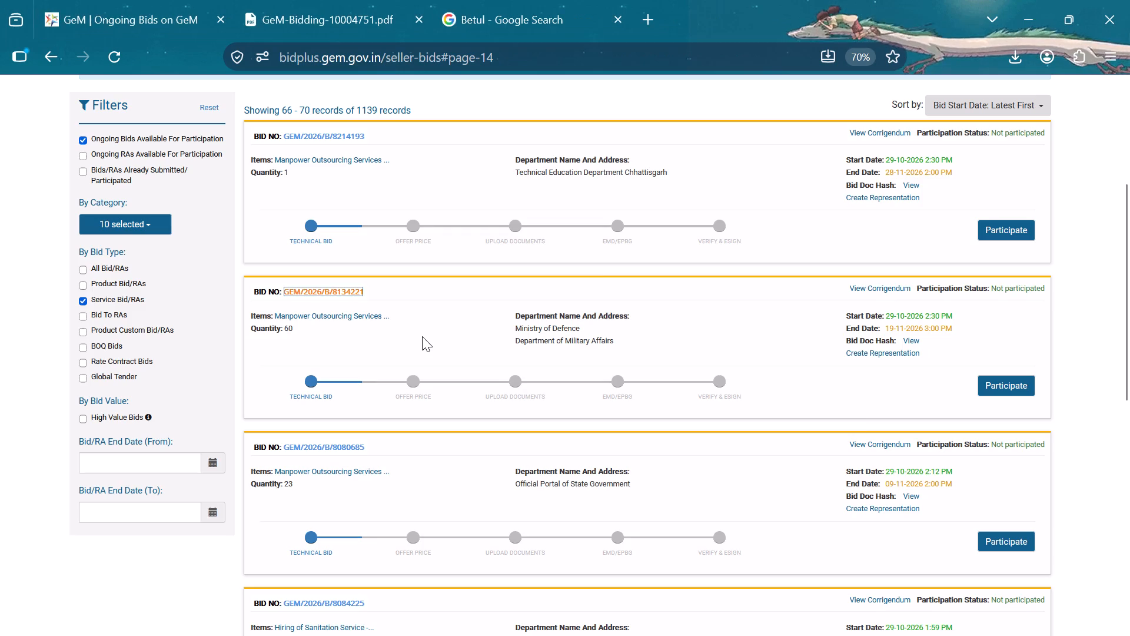
{"action": "key", "text": "alt+Tab"}
{"action": "key", "text": "Tab"}
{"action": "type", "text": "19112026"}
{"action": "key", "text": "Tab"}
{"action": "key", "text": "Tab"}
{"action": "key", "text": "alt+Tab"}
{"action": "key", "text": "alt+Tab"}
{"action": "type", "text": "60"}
{"action": "scroll", "coordinate": [422, 336], "scroll_direction": "down", "scroll_amount": 10}
{"action": "left_click", "coordinate": [406, 521]}
Go to page 13 of the ongoing bids and close the previous bid's PDF and the Betul search.
{"action": "key", "text": "alt+Tab"}
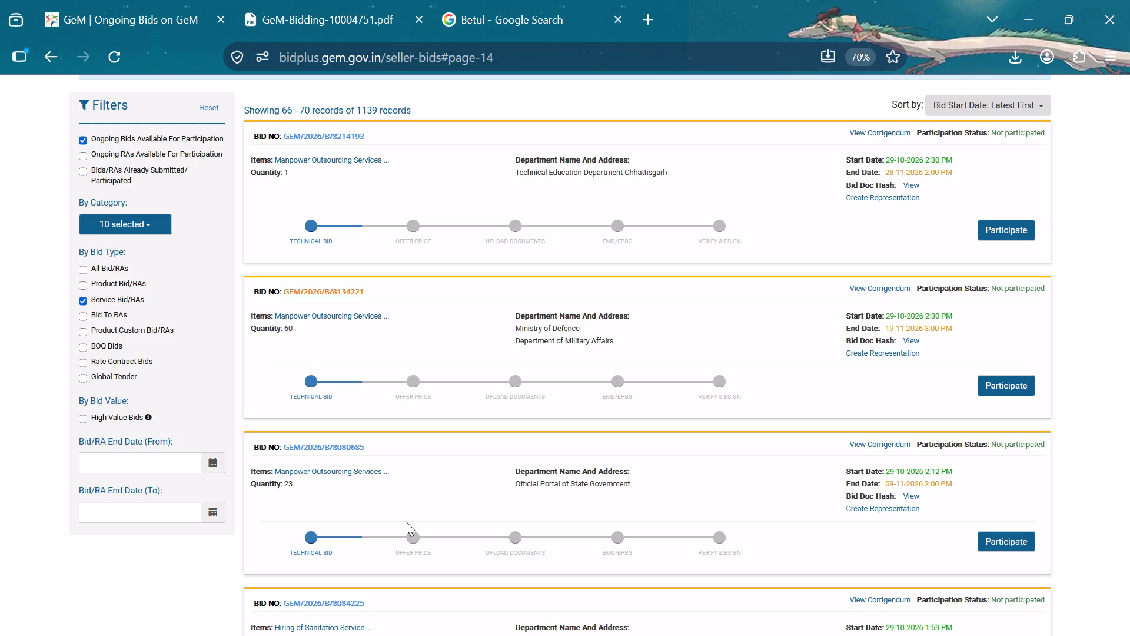
{"action": "scroll", "coordinate": [446, 373], "scroll_direction": "down", "scroll_amount": 4}
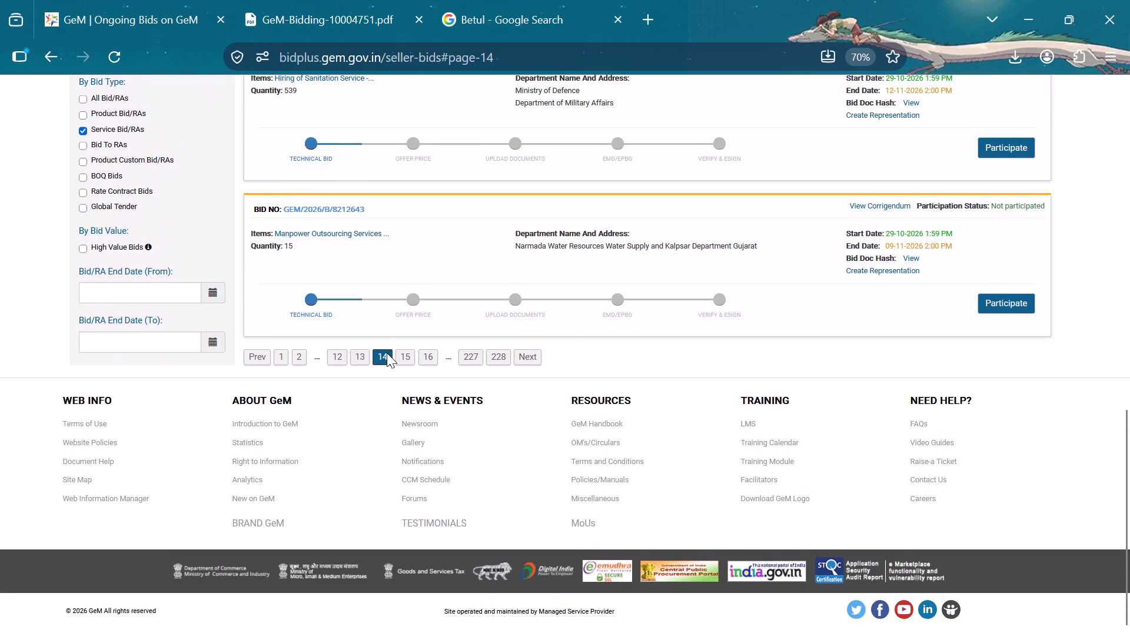
{"action": "left_click", "coordinate": [360, 364]}
{"action": "left_click", "coordinate": [424, 29]}
{"action": "double_click", "coordinate": [420, 23]}
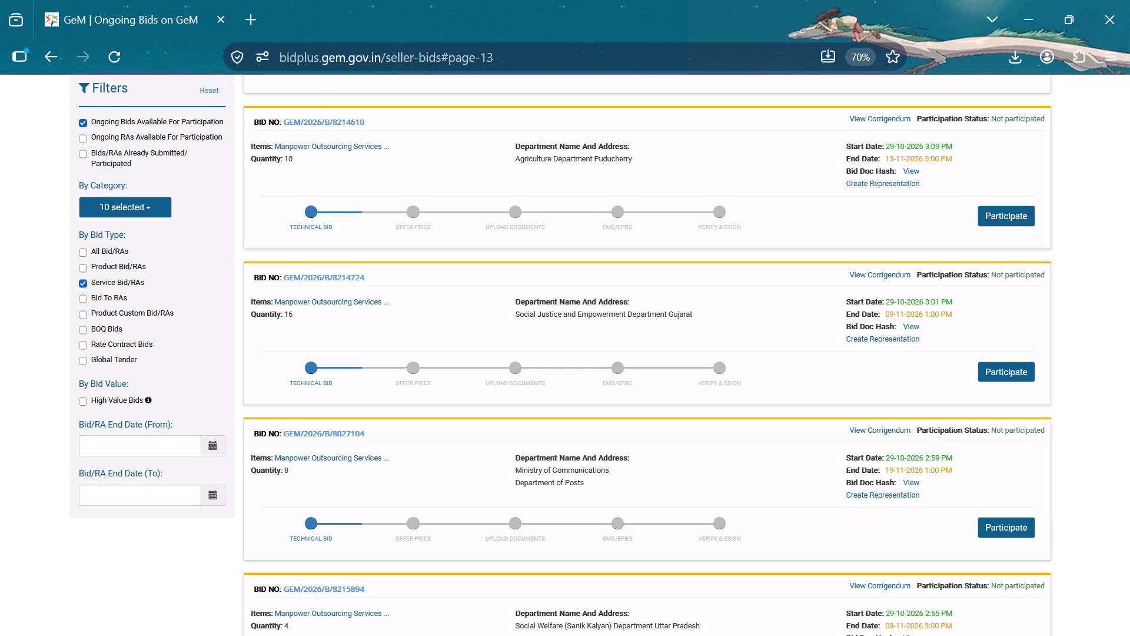
Open the document for bid GEM/2026/B/8027104 from the ongoing bids and copy its bid number.
{"action": "scroll", "coordinate": [368, 283], "scroll_direction": "down", "scroll_amount": 1}
{"action": "left_click", "coordinate": [345, 261]}
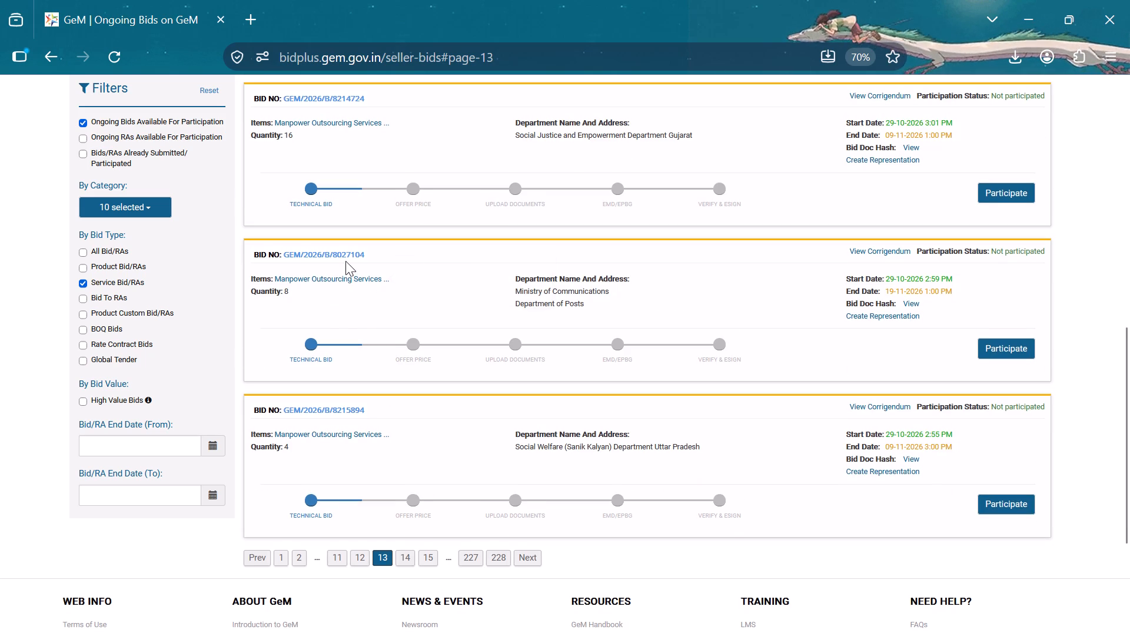
{"action": "left_click", "coordinate": [345, 254]}
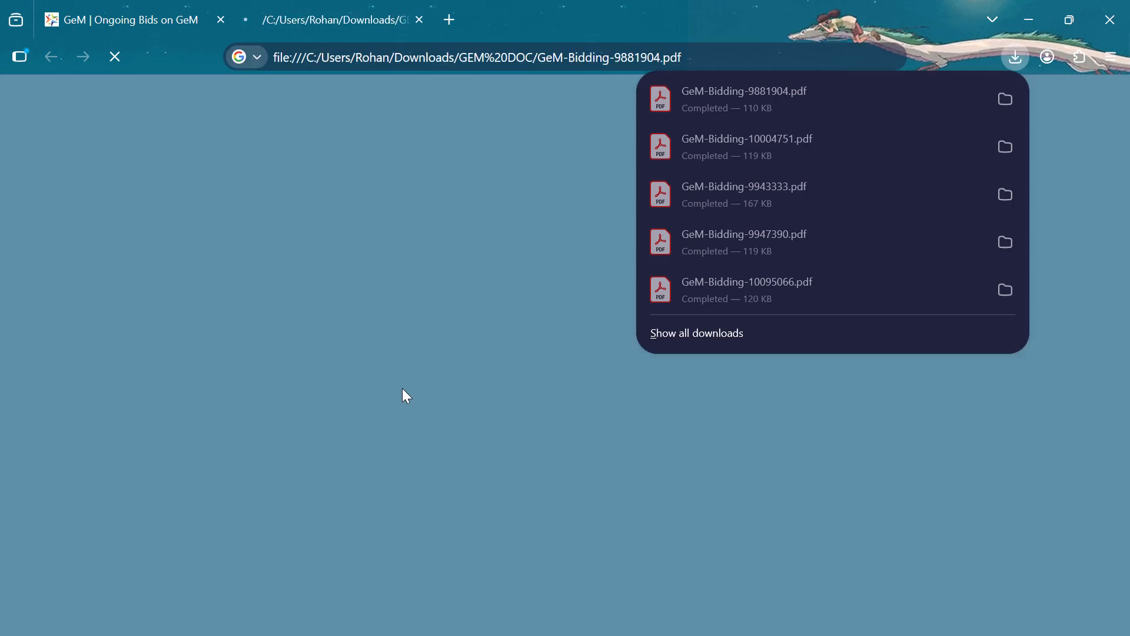
{"action": "left_click", "coordinate": [523, 386]}
{"action": "double_click", "coordinate": [901, 226]}
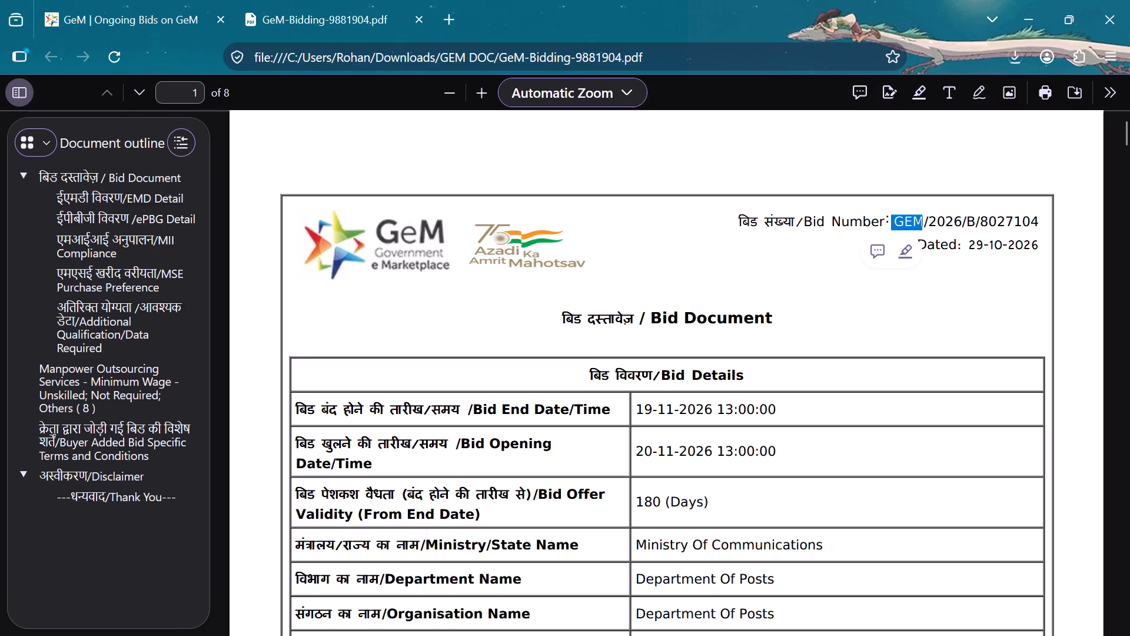
{"action": "key", "text": "ctrl+shift+Right"}
{"action": "key", "text": "ctrl+shift+Right"}
{"action": "key", "text": "ctrl+shift+Right"}
{"action": "key", "text": "ctrl+shift+Right"}
{"action": "key", "text": "ctrl+c"}
Start another HHSPL GEM Tender response with GEM Id GEM/2026/B/8027104 and Bid Type M.
{"action": "scroll", "coordinate": [653, 509], "scroll_direction": "down", "scroll_amount": 2}
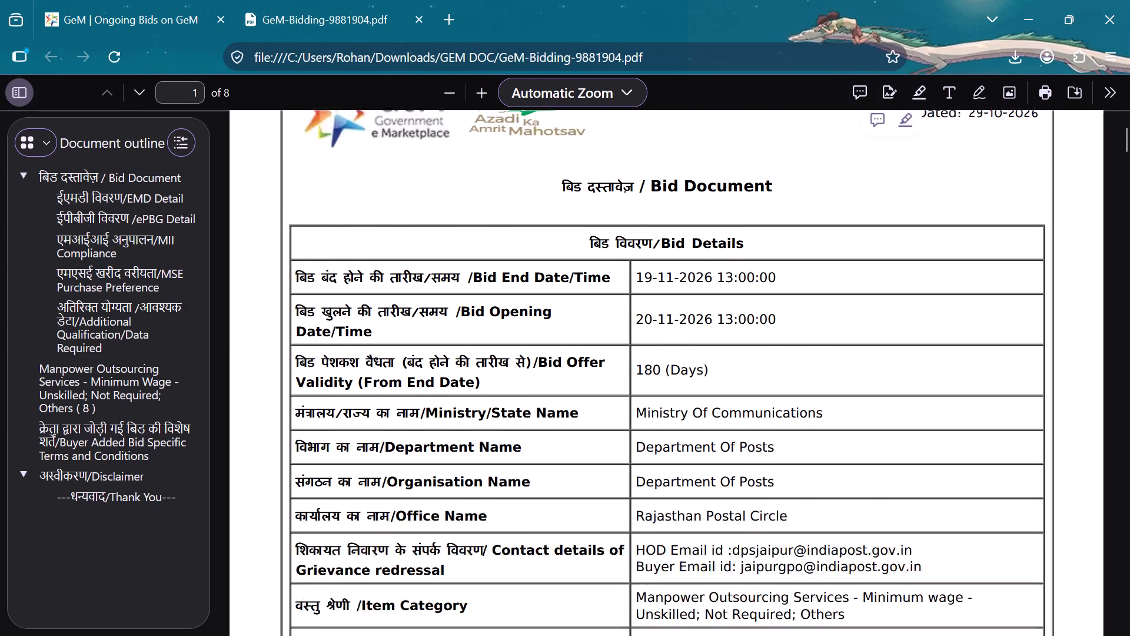
{"action": "scroll", "coordinate": [653, 509], "scroll_direction": "down", "scroll_amount": 8}
{"action": "key", "text": "alt+Tab"}
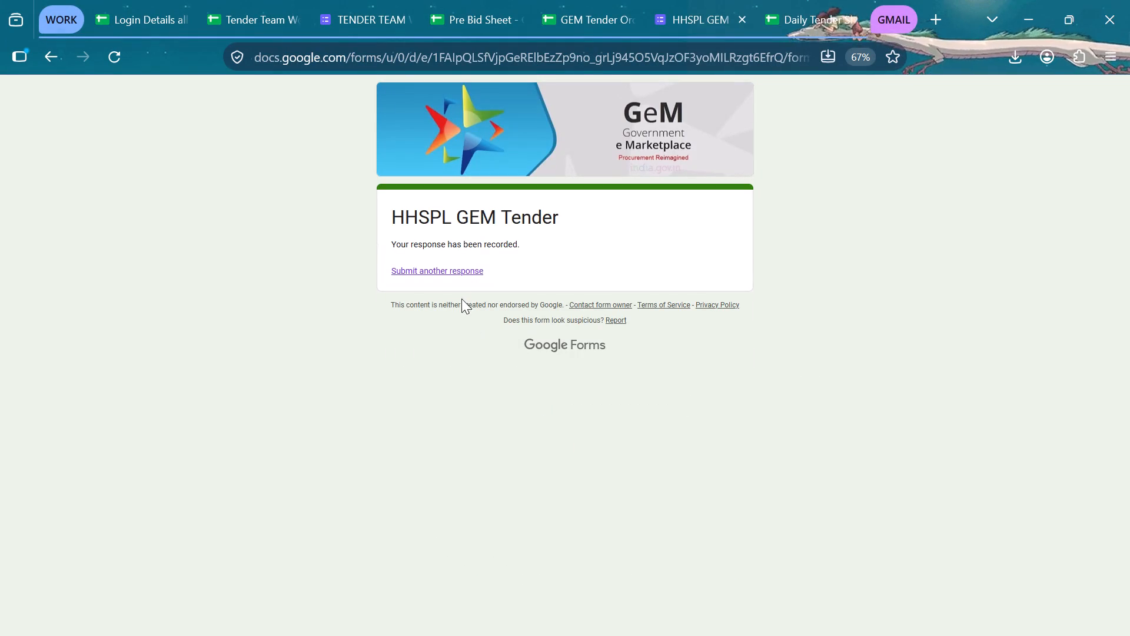
{"action": "left_click", "coordinate": [462, 271]}
{"action": "key", "text": "alt+Tab"}
{"action": "key", "text": "alt+Tab"}
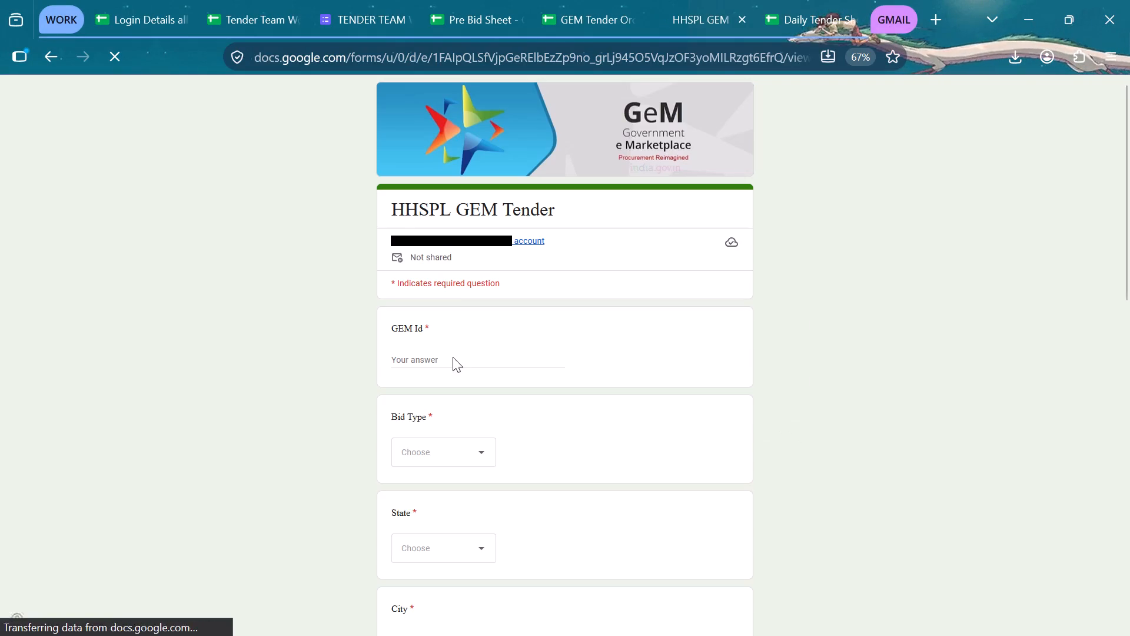
{"action": "left_click", "coordinate": [448, 366]}
{"action": "key", "text": "ctrl+v"}
{"action": "key", "text": "Tab"}
{"action": "key", "text": "m"}
Fill in State Rajasthan and City Jaipur, copying the city from the consignee address in the bid document.
{"action": "key", "text": "alt+Tab"}
{"action": "scroll", "coordinate": [448, 366], "scroll_direction": "down", "scroll_amount": 11}
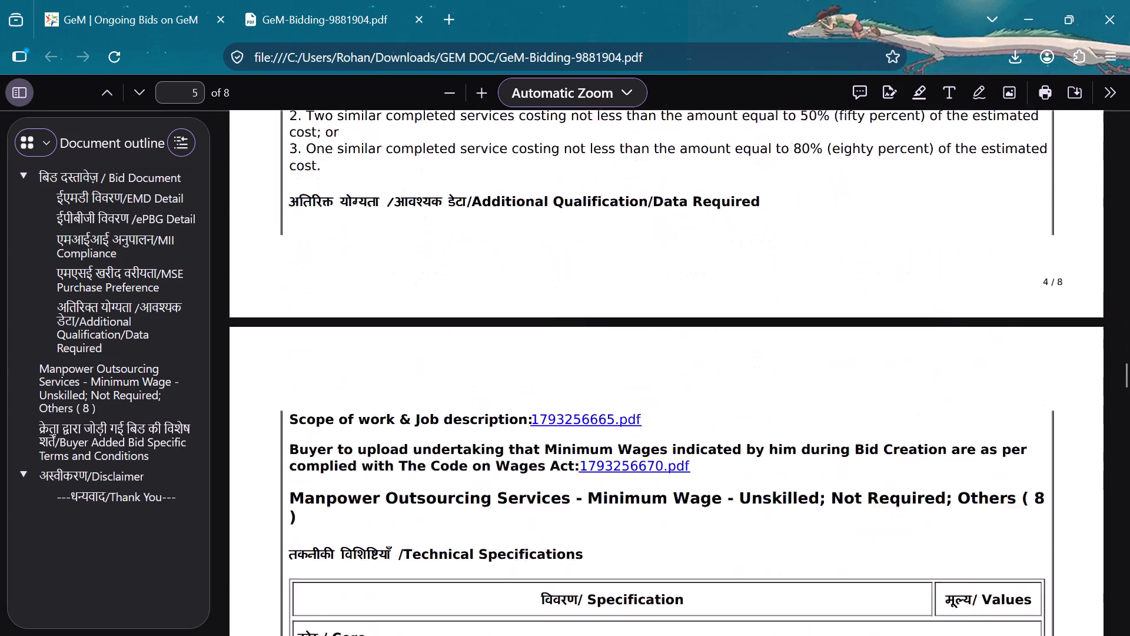
{"action": "scroll", "coordinate": [448, 366], "scroll_direction": "down", "scroll_amount": 17}
{"action": "left_click", "coordinate": [611, 342]}
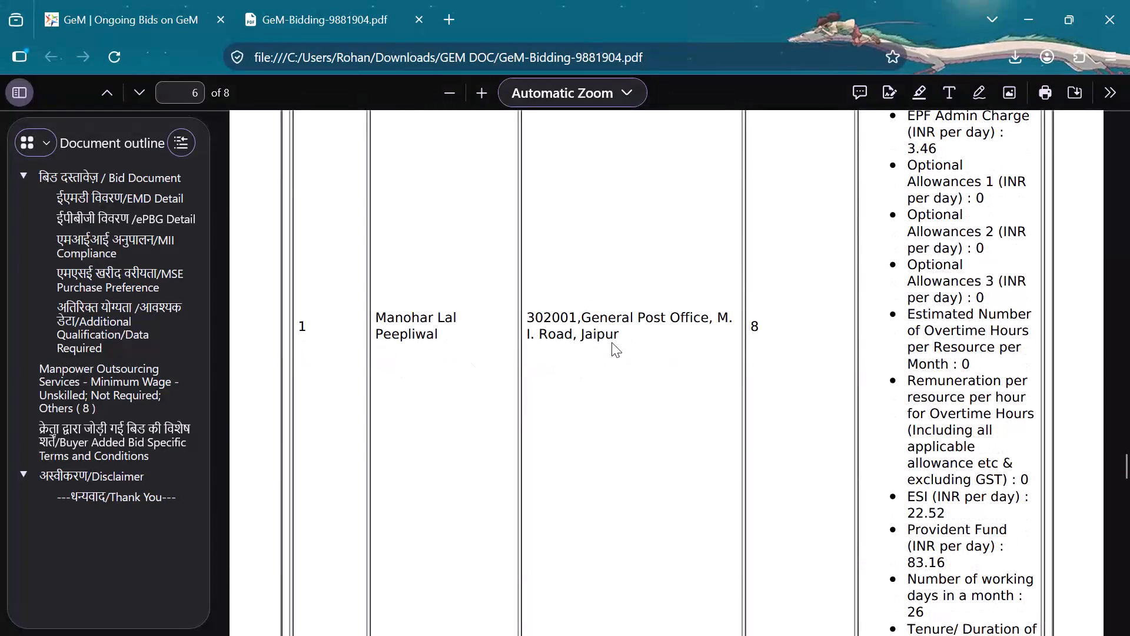
{"action": "double_click", "coordinate": [613, 333]}
{"action": "key", "text": "ctrl+c"}
{"action": "key", "text": "alt+Tab"}
{"action": "key", "text": "Tab"}
{"action": "key", "text": "r"}
{"action": "key", "text": "Tab"}
{"action": "key", "text": "ctrl+v"}
Set both Pasara and Pre Bid Meeting to N in the form response.
{"action": "key", "text": "Tab"}
{"action": "type", "text": "nn"}
{"action": "key", "text": "alt+Tab"}
{"action": "key", "text": "alt+Tab"}
{"action": "key", "text": "n"}
{"action": "key", "text": "Tab"}
{"action": "key", "text": "Tab"}
{"action": "key", "text": "n"}
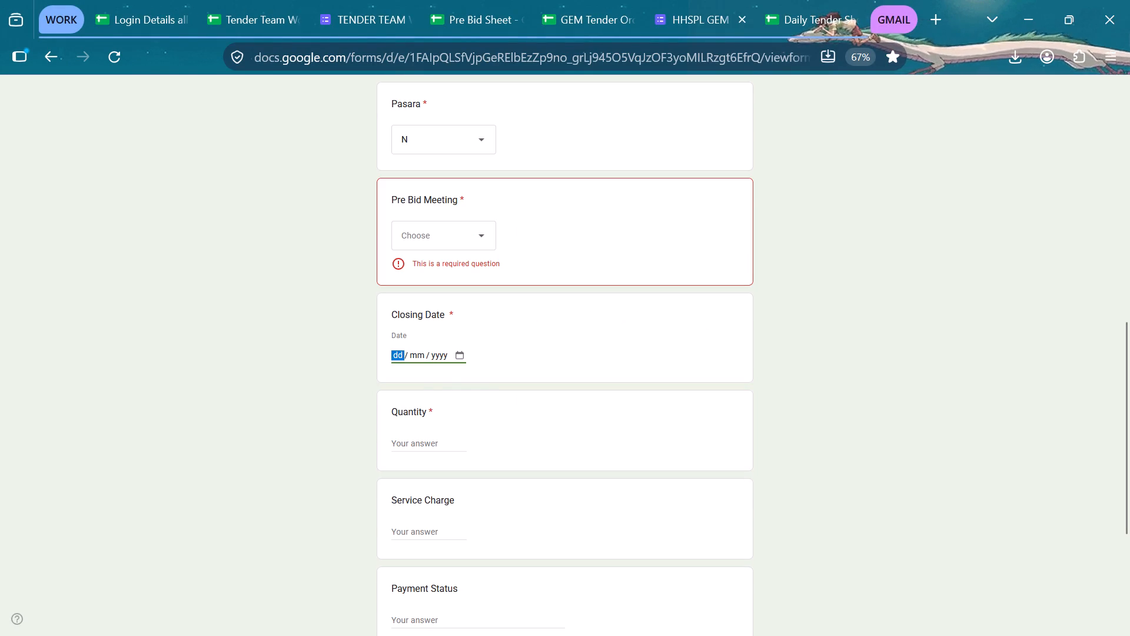
{"action": "left_click", "coordinate": [543, 120]}
{"action": "key", "text": "Tab"}
{"action": "key", "text": "Tab"}
{"action": "key", "text": "n"}
{"action": "key", "text": "Tab"}
Enter Closing Date 19/11/2026 and Quantity 8 from the bids listing, and submit the response.
{"action": "key", "text": "alt+Tab"}
{"action": "left_click", "coordinate": [144, 0]}
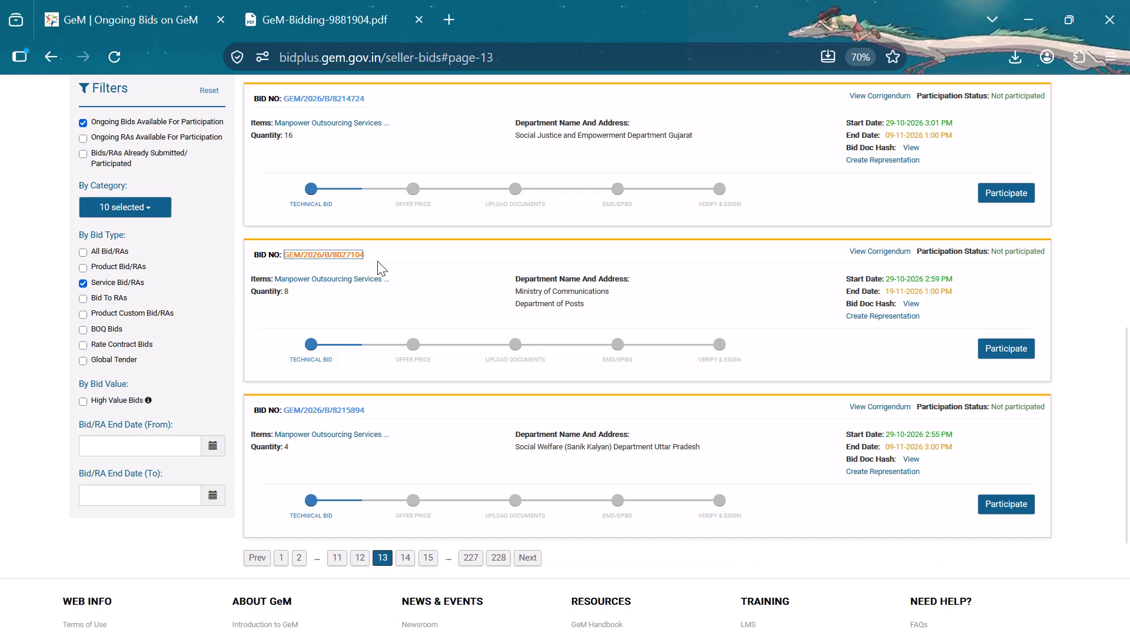
{"action": "key", "text": "alt+Tab"}
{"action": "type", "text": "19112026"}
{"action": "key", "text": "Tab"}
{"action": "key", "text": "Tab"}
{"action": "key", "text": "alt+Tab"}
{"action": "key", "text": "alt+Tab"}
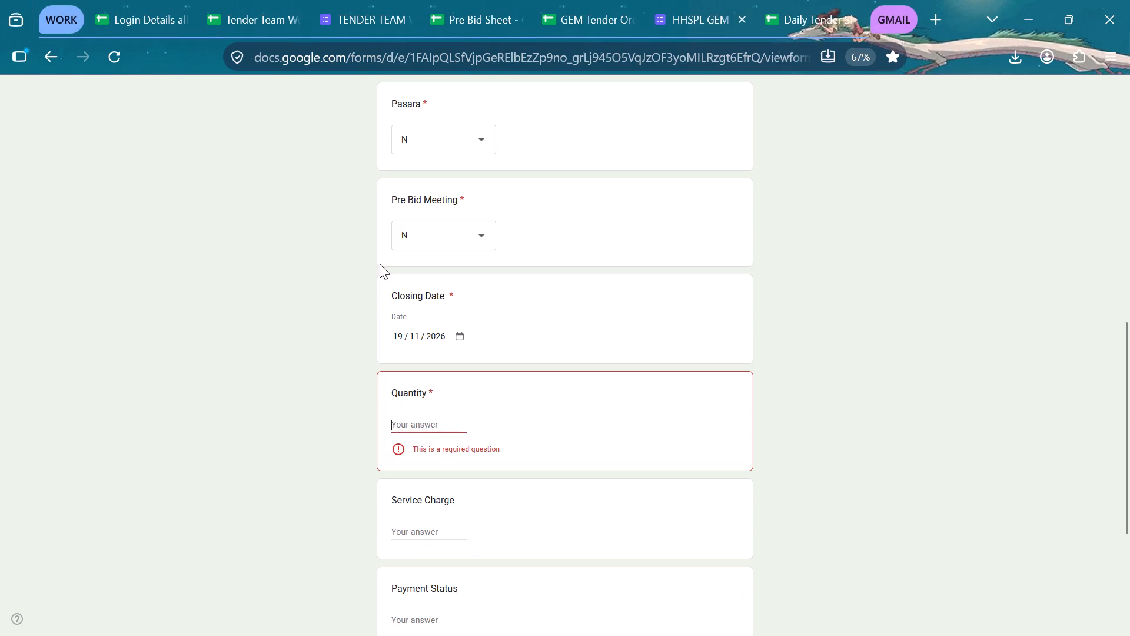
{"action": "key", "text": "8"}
{"action": "scroll", "coordinate": [380, 264], "scroll_direction": "down", "scroll_amount": 5}
{"action": "left_click", "coordinate": [419, 522]}
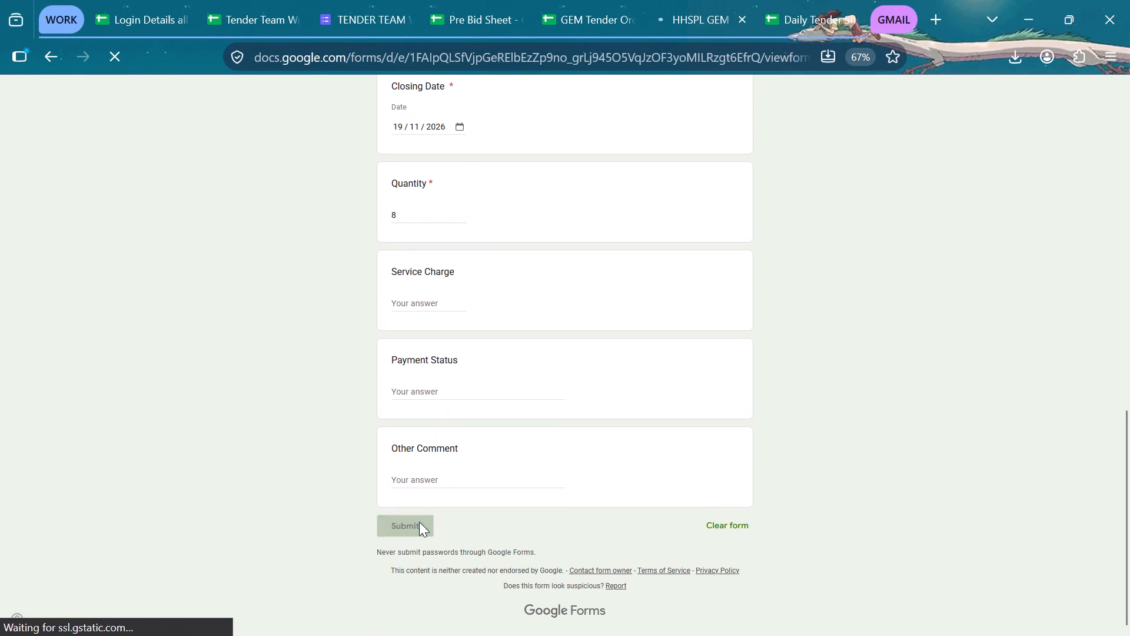
Open the document for bid GEM/2026/B/8214724 from the ongoing bids and close the previous bid's PDF.
{"action": "key", "text": "alt+Tab"}
{"action": "scroll", "coordinate": [436, 362], "scroll_direction": "up", "scroll_amount": 1}
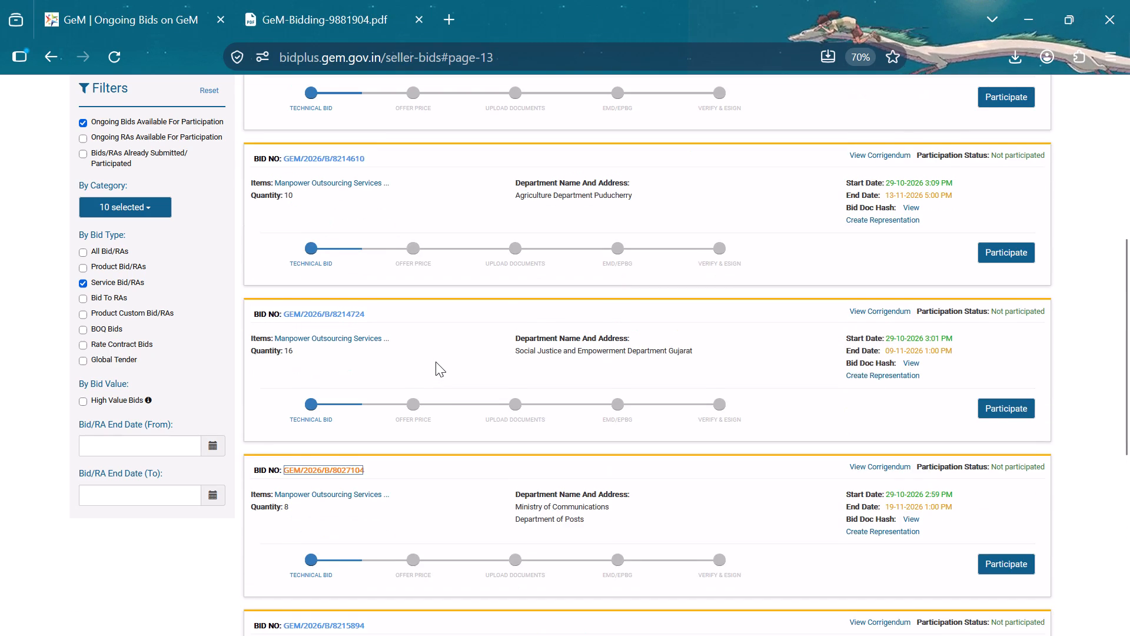
{"action": "scroll", "coordinate": [436, 362], "scroll_direction": "up", "scroll_amount": 1}
{"action": "left_click", "coordinate": [367, 370]}
{"action": "left_click", "coordinate": [352, 366]}
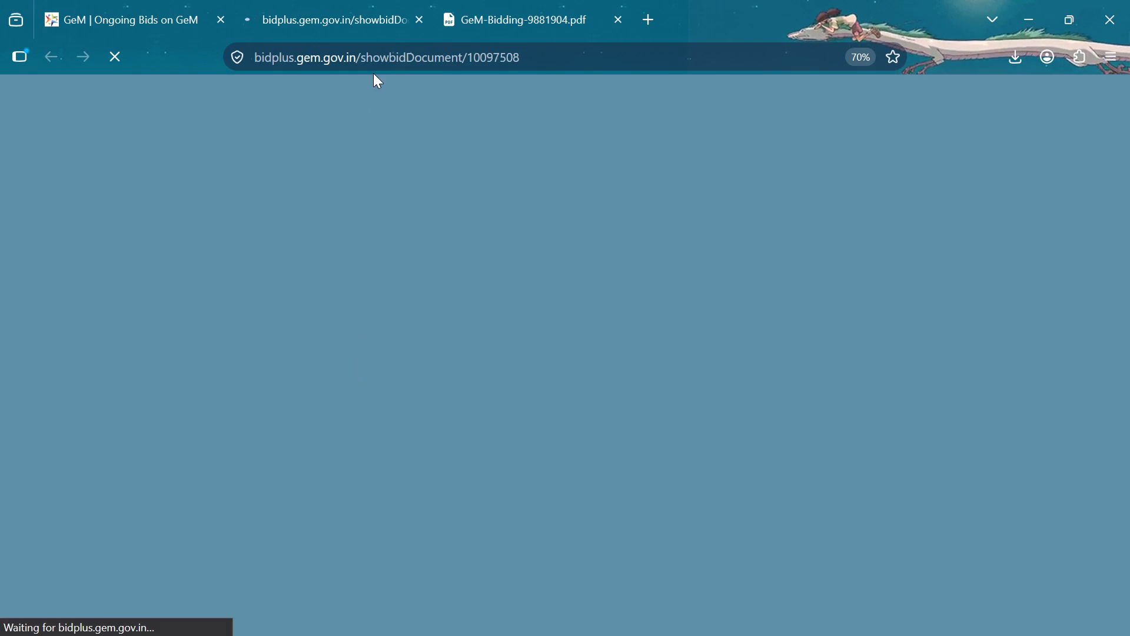
{"action": "left_click", "coordinate": [616, 13]}
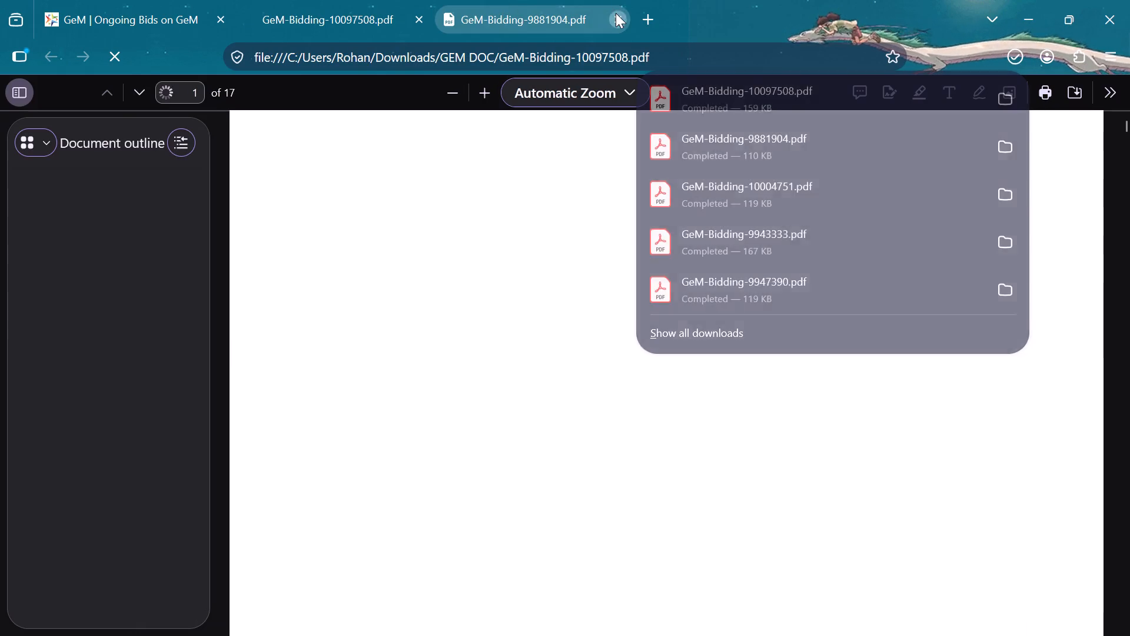
Copy bid number GEM/2026/B/8214724 from its document.
{"action": "double_click", "coordinate": [896, 218]}
{"action": "key", "text": "ctrl+shift+Right"}
{"action": "key", "text": "ctrl+shift+Right"}
{"action": "key", "text": "ctrl+shift+Right"}
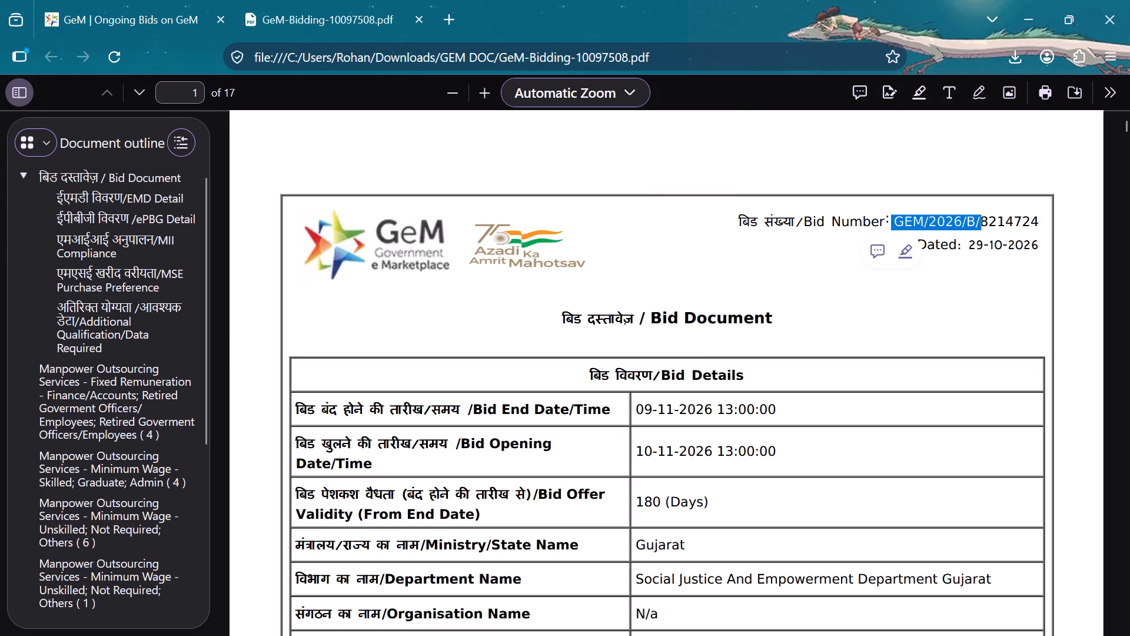
{"action": "key", "text": "ctrl+shift+Right"}
{"action": "key", "text": "ctrl+c"}
{"action": "key", "text": "ctrl+c"}
Start another response in the HHSPL GEM Tender form and enter GEM/2026/B/8214724 as the GEM Id.
{"action": "scroll", "coordinate": [672, 436], "scroll_direction": "down", "scroll_amount": 12}
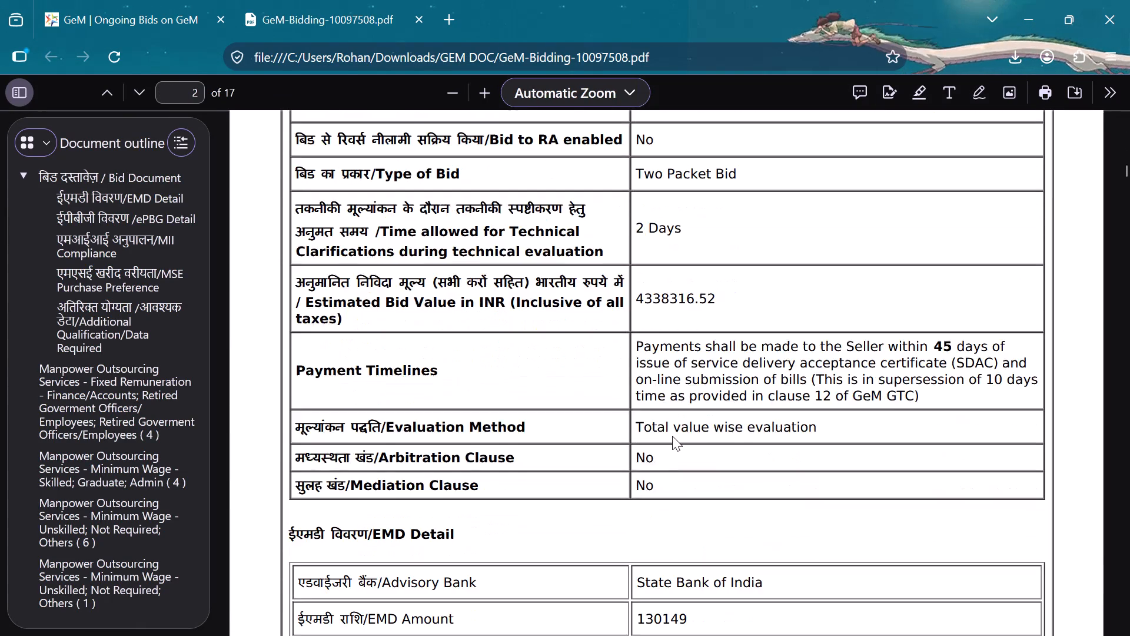
{"action": "scroll", "coordinate": [672, 436], "scroll_direction": "down", "scroll_amount": 2}
{"action": "key", "text": "alt+Tab"}
{"action": "left_click", "coordinate": [448, 268]}
{"action": "key", "text": "Tab"}
{"action": "key", "text": "alt+Tab"}
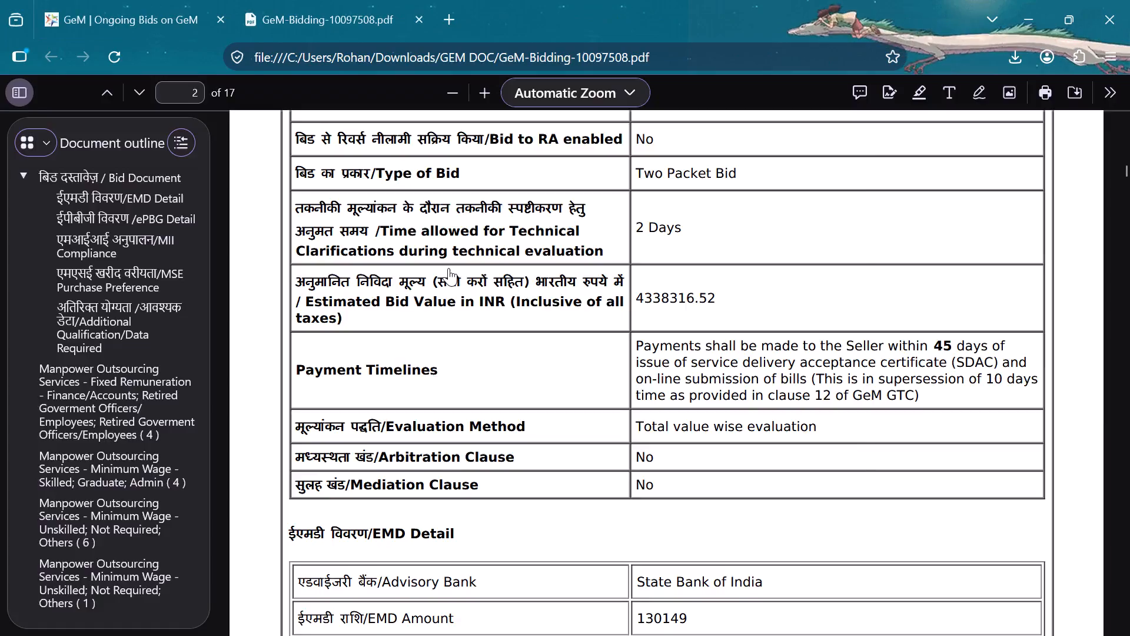
{"action": "key", "text": "alt+Tab"}
{"action": "left_click", "coordinate": [448, 358]}
{"action": "key", "text": "ctrl+v"}
{"action": "key", "text": "Tab"}
Set the Bid Type to M in the form response.
{"action": "key", "text": "alt+Tab"}
{"action": "key", "text": "alt+Tab"}
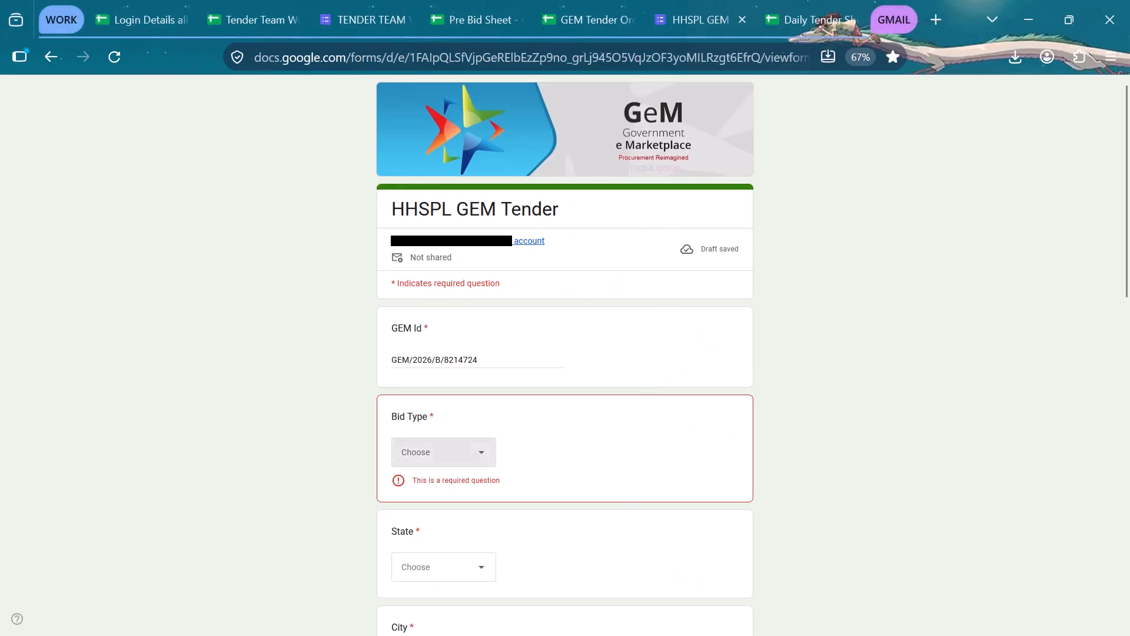
{"action": "key", "text": "alt+Tab"}
{"action": "key", "text": "alt+Tab"}
{"action": "key", "text": "m"}
{"action": "key", "text": "Tab"}
Find the consignee address in the bid document and copy the city name Gandhinagar.
{"action": "key", "text": "alt+Tab"}
{"action": "scroll", "coordinate": [448, 359], "scroll_direction": "down", "scroll_amount": 15}
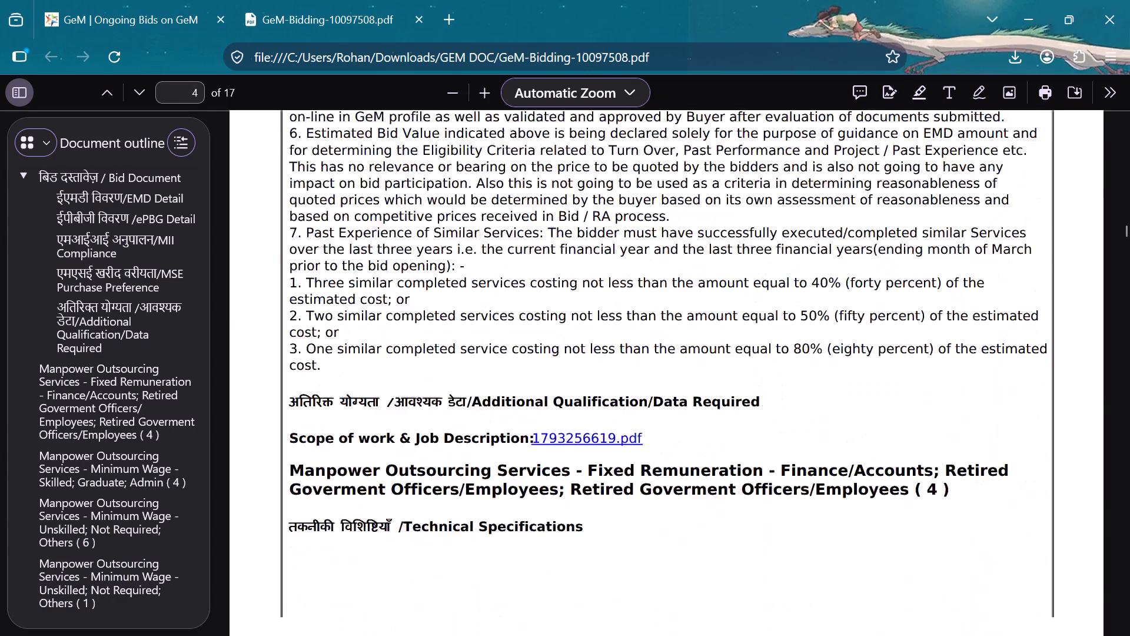
{"action": "scroll", "coordinate": [448, 359], "scroll_direction": "down", "scroll_amount": 20}
{"action": "scroll", "coordinate": [448, 359], "scroll_direction": "down", "scroll_amount": 7}
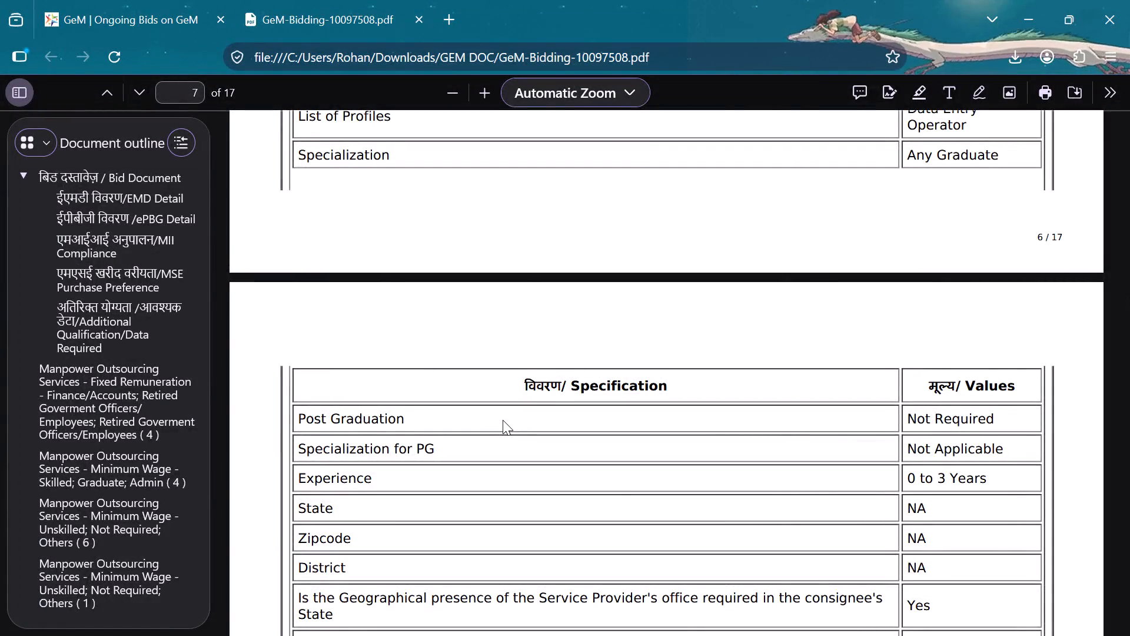
{"action": "scroll", "coordinate": [503, 420], "scroll_direction": "down", "scroll_amount": 5}
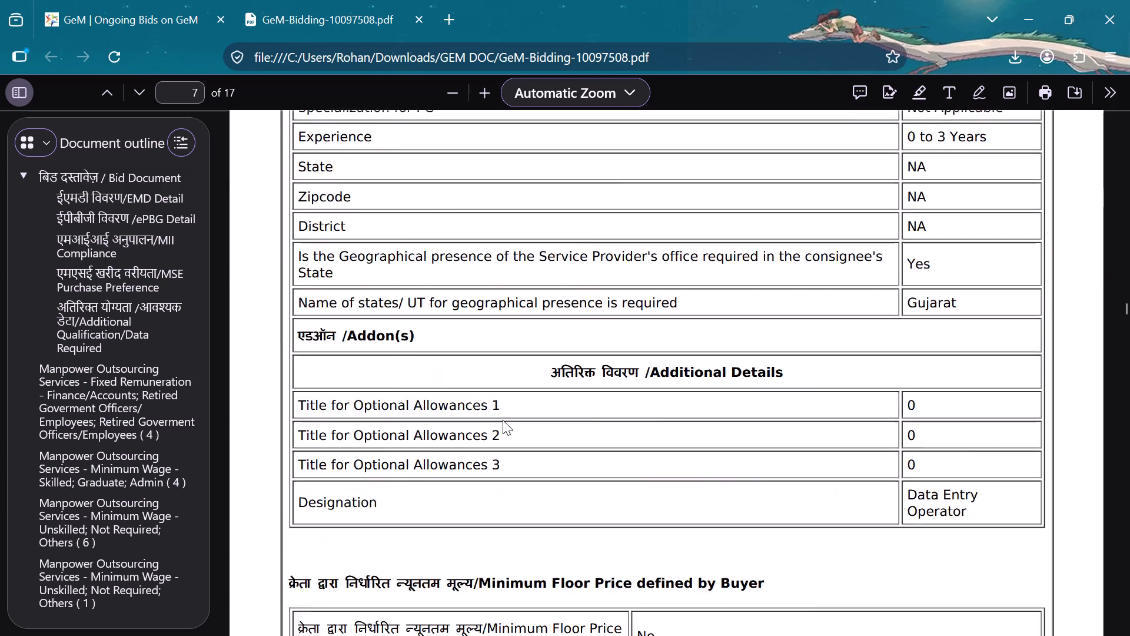
{"action": "scroll", "coordinate": [503, 420], "scroll_direction": "down", "scroll_amount": 8}
{"action": "double_click", "coordinate": [577, 336]}
{"action": "key", "text": "ctrl+c"}
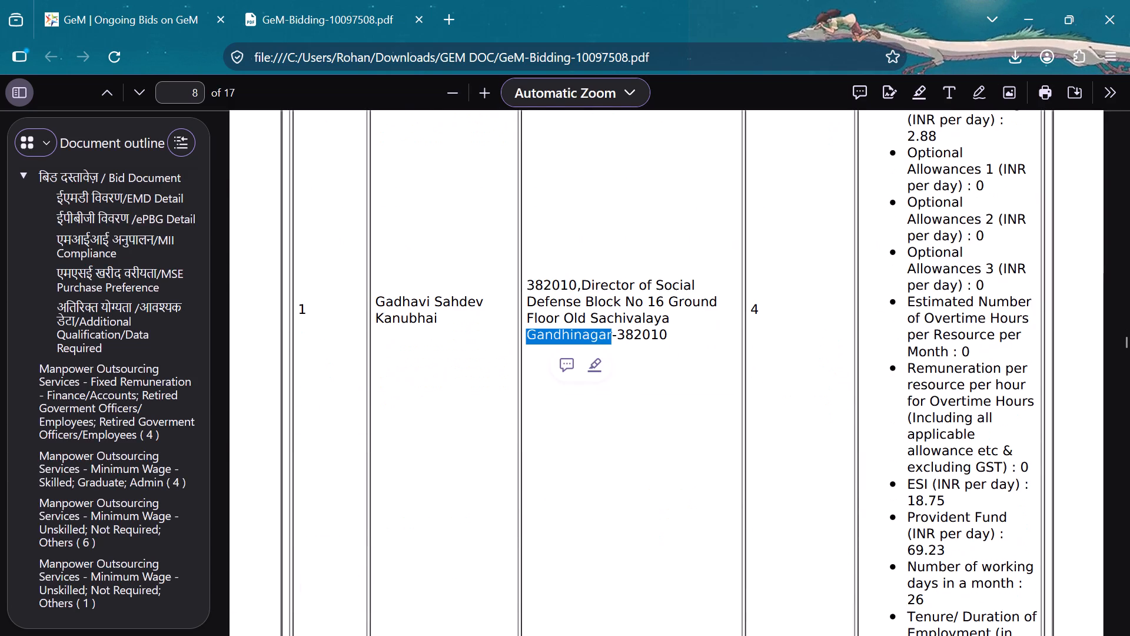
Set the State to GJ and fill the City with the copied Gandhinagar in the form response.
{"action": "key", "text": "alt+Tab"}
{"action": "type", "text": "jgj"}
{"action": "type", "text": "gj"}
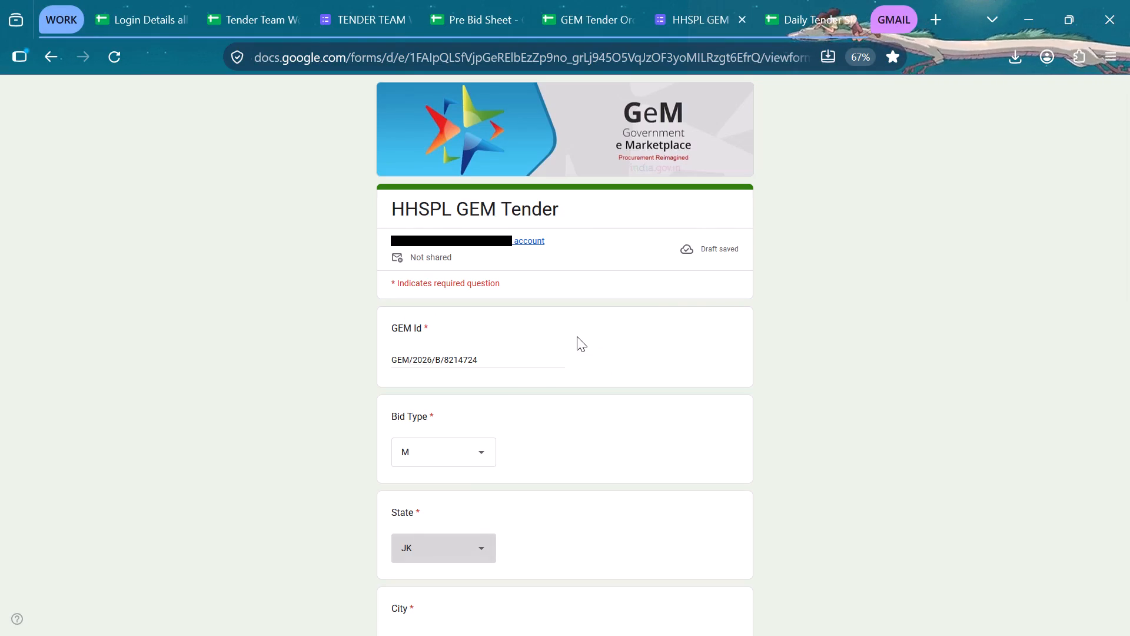
{"action": "type", "text": "gj"}
{"action": "key", "text": "Tab"}
{"action": "key", "text": "ctrl+v"}
{"action": "key", "text": "Tab"}
Set both Pasara and Pre Bid Meeting to N in the form response.
{"action": "key", "text": "n"}
{"action": "key", "text": "Tab"}
{"action": "key", "text": "n"}
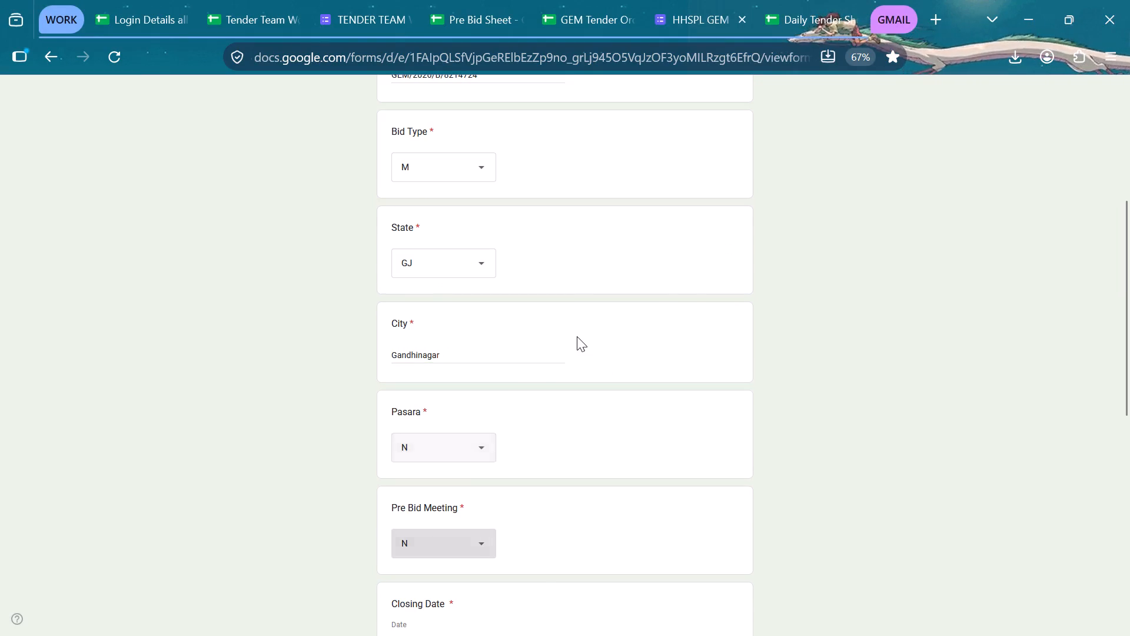
Check the bid in the ongoing bids listing and enter Closing Date 09/11/2026 and Quantity 16 in the form response.
{"action": "key", "text": "alt+Tab"}
{"action": "left_click", "coordinate": [175, 0]}
{"action": "key", "text": "alt+Tab"}
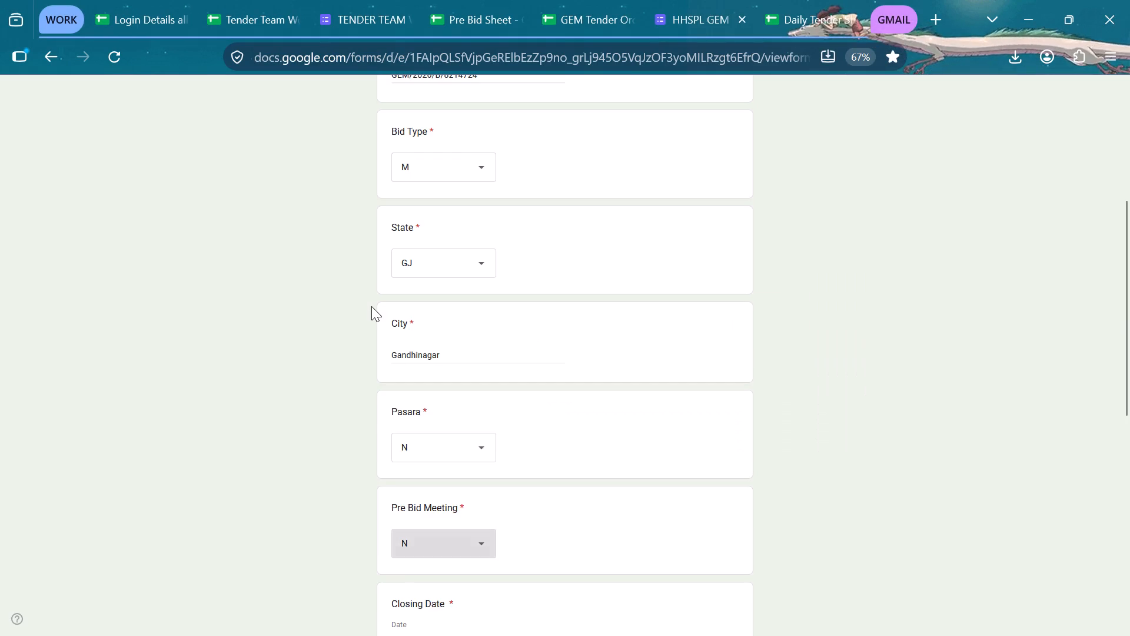
{"action": "key", "text": "Tab"}
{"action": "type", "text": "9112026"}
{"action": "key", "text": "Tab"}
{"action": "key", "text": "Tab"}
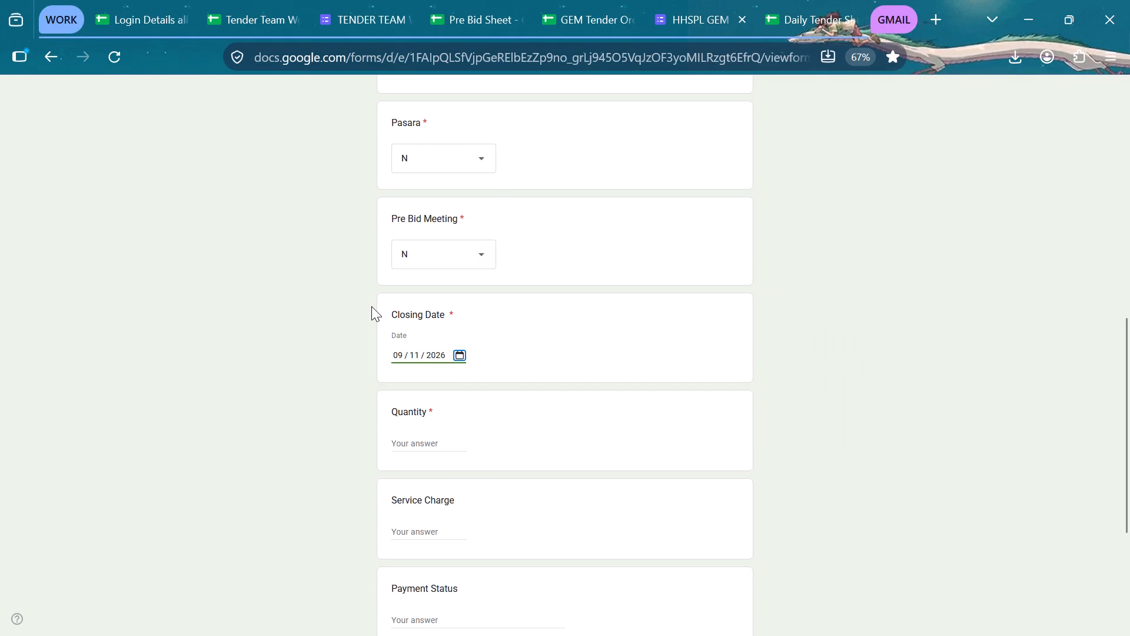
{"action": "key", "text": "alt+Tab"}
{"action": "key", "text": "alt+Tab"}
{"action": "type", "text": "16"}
{"action": "scroll", "coordinate": [371, 306], "scroll_direction": "down", "scroll_amount": 7}
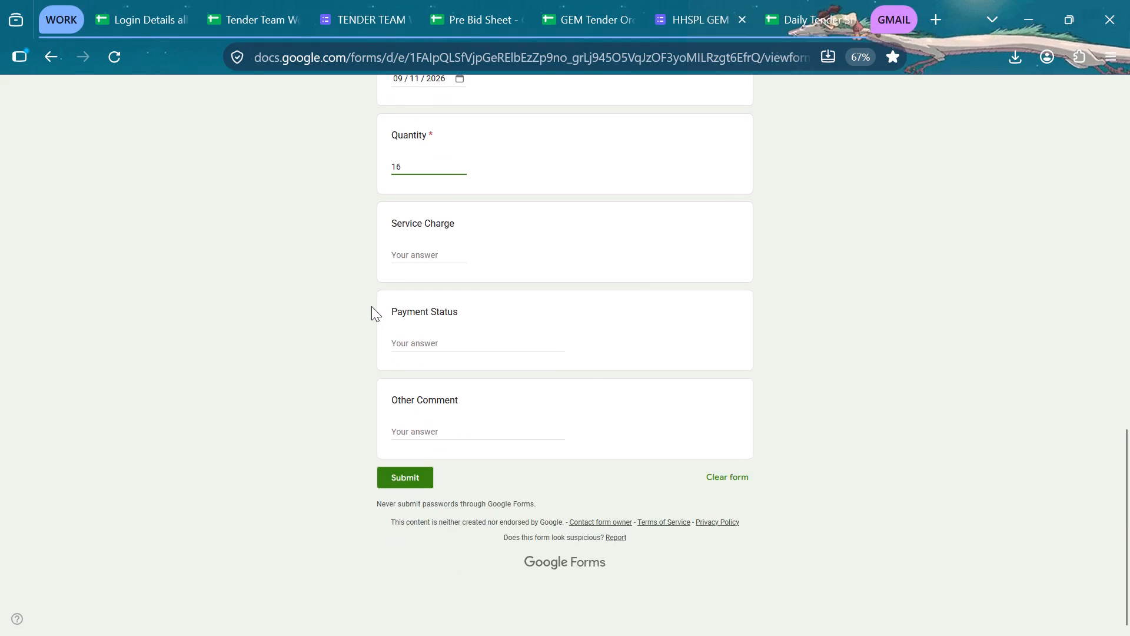
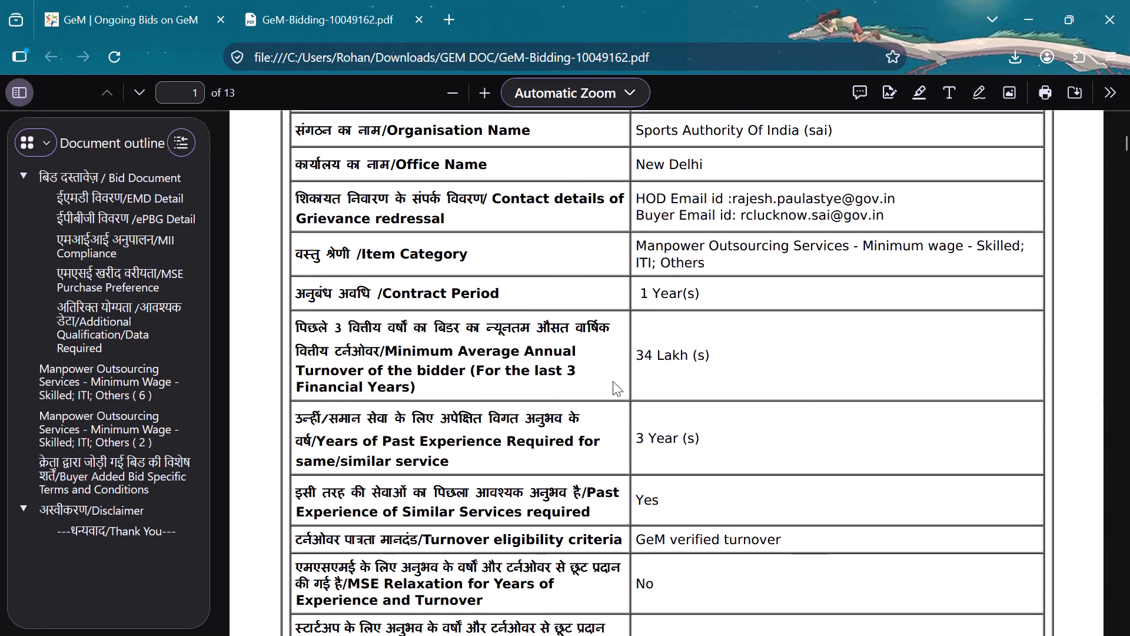
Enter the copied GEM Id GEM/2026/B/8173233 and set the Bid Type to M in the form response.
{"action": "scroll", "coordinate": [613, 381], "scroll_direction": "down", "scroll_amount": 9}
{"action": "key", "text": "alt+Tab"}
{"action": "left_click", "coordinate": [481, 364], "text": "ctrl"}
{"action": "key", "text": "ctrl+v"}
{"action": "key", "text": "Tab"}
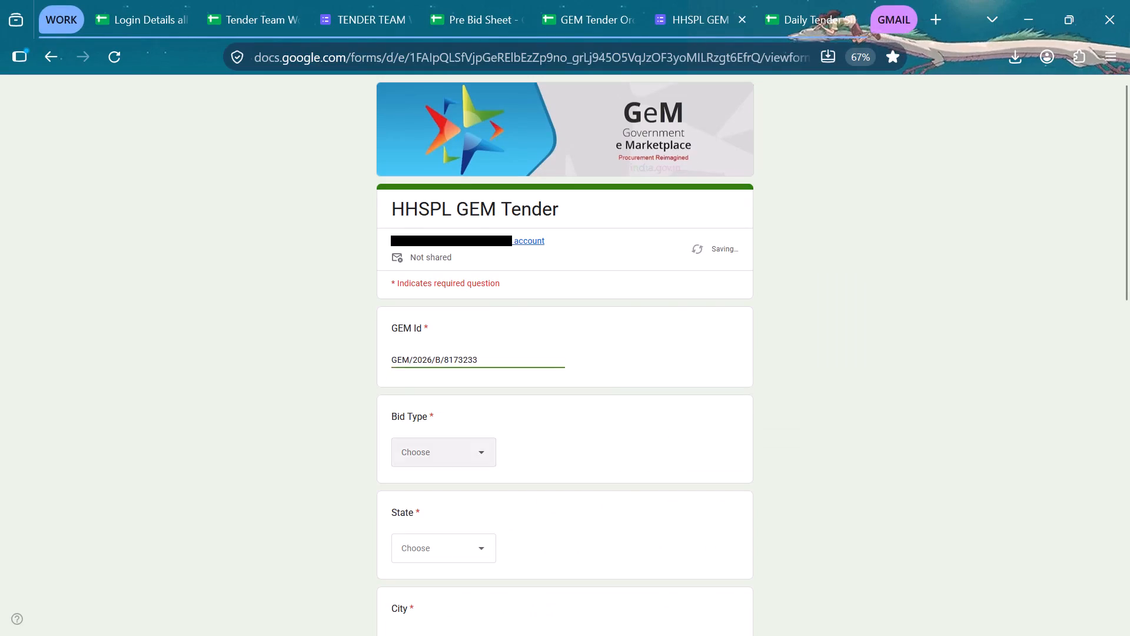
{"action": "key", "text": "m"}
Recheck the bid document and change the Bid Type to S in the form response.
{"action": "key", "text": "alt+Tab"}
{"action": "key", "text": "alt+Tab"}
{"action": "key", "text": "s"}
{"action": "key", "text": "Tab"}
{"action": "key", "text": "alt+Tab"}
{"action": "key", "text": "alt+Tab"}
{"action": "left_click", "coordinate": [481, 364]}
{"action": "key", "text": "Tab"}
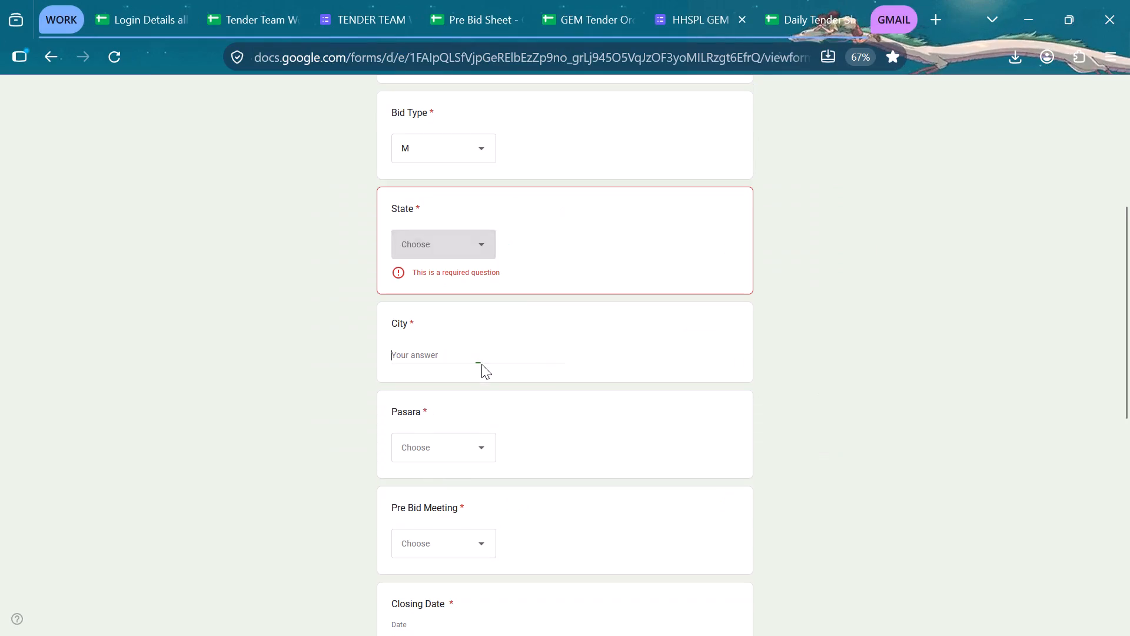
{"action": "scroll", "coordinate": [481, 364], "scroll_direction": "up", "scroll_amount": 2}
{"action": "left_click", "coordinate": [464, 207]}
{"action": "key", "text": "Tab"}
{"action": "key", "text": "s"}
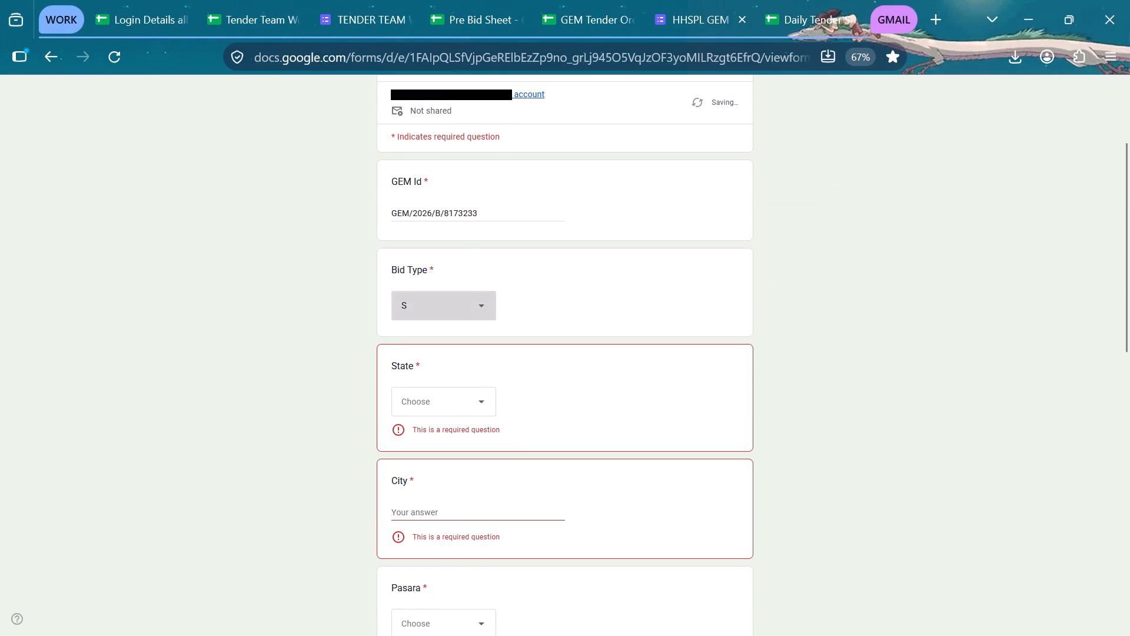
{"action": "key", "text": "Tab"}
Find the consignee address in the bid document and copy the city name Lucknow.
{"action": "key", "text": "alt+Tab"}
{"action": "scroll", "coordinate": [464, 207], "scroll_direction": "down", "scroll_amount": 18}
{"action": "scroll", "coordinate": [594, 300], "scroll_direction": "down", "scroll_amount": 2}
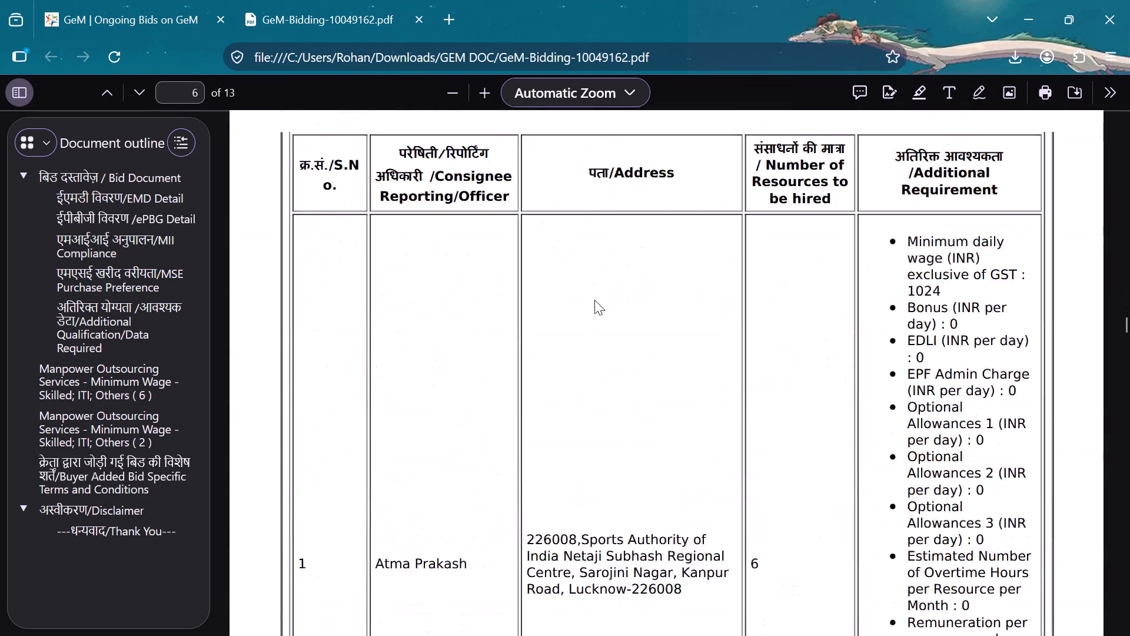
{"action": "scroll", "coordinate": [594, 300], "scroll_direction": "down", "scroll_amount": 2}
{"action": "double_click", "coordinate": [588, 343]}
{"action": "key", "text": "ctrl+c"}
Fill the form response with State UP, the copied City Lucknow, Pasara N and Pre Bid Meeting N.
{"action": "key", "text": "alt+Tab"}
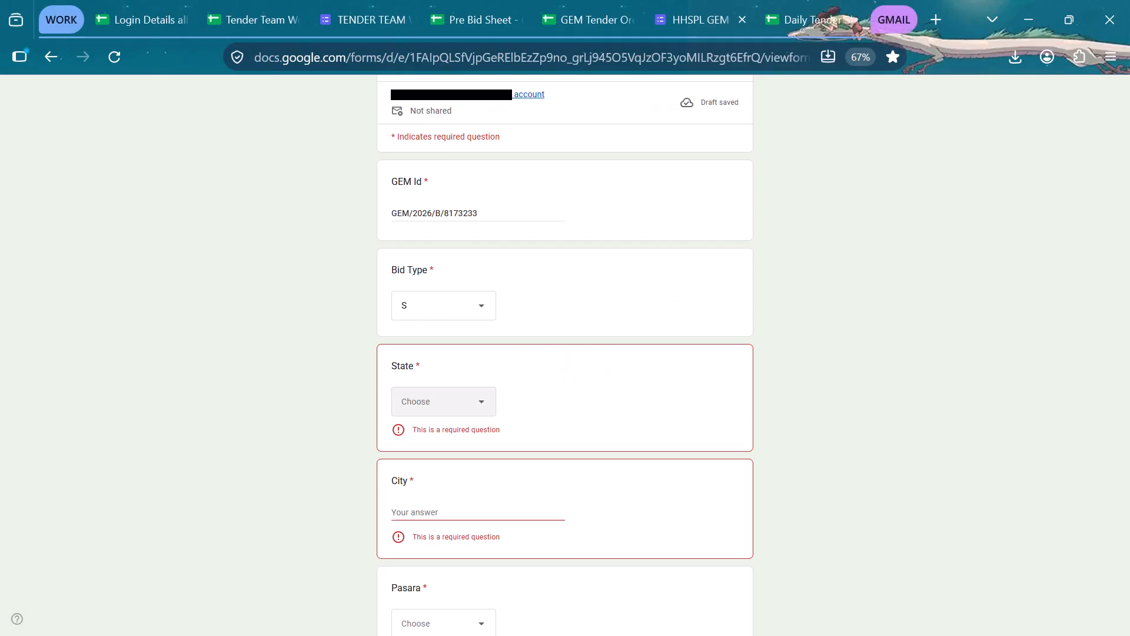
{"action": "type", "text": "up"}
{"action": "key", "text": "Tab"}
{"action": "key", "text": "ctrl+v"}
{"action": "key", "text": "Tab"}
{"action": "key", "text": "n"}
{"action": "key", "text": "Tab"}
{"action": "key", "text": "n"}
Check GEM/2026/B/8173233 in the ongoing bids listing and enter Closing Date 09/11/2026 and Quantity 8 in the form response.
{"action": "key", "text": "alt+Tab"}
{"action": "left_click", "coordinate": [114, 0]}
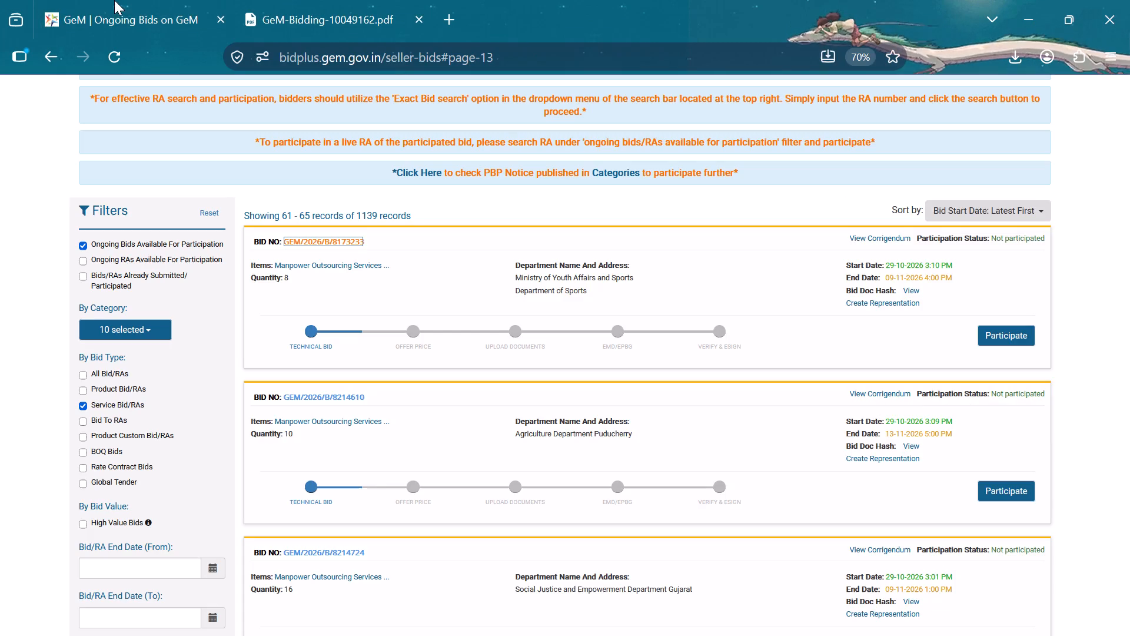
{"action": "key", "text": "alt+Tab"}
{"action": "key", "text": "Tab"}
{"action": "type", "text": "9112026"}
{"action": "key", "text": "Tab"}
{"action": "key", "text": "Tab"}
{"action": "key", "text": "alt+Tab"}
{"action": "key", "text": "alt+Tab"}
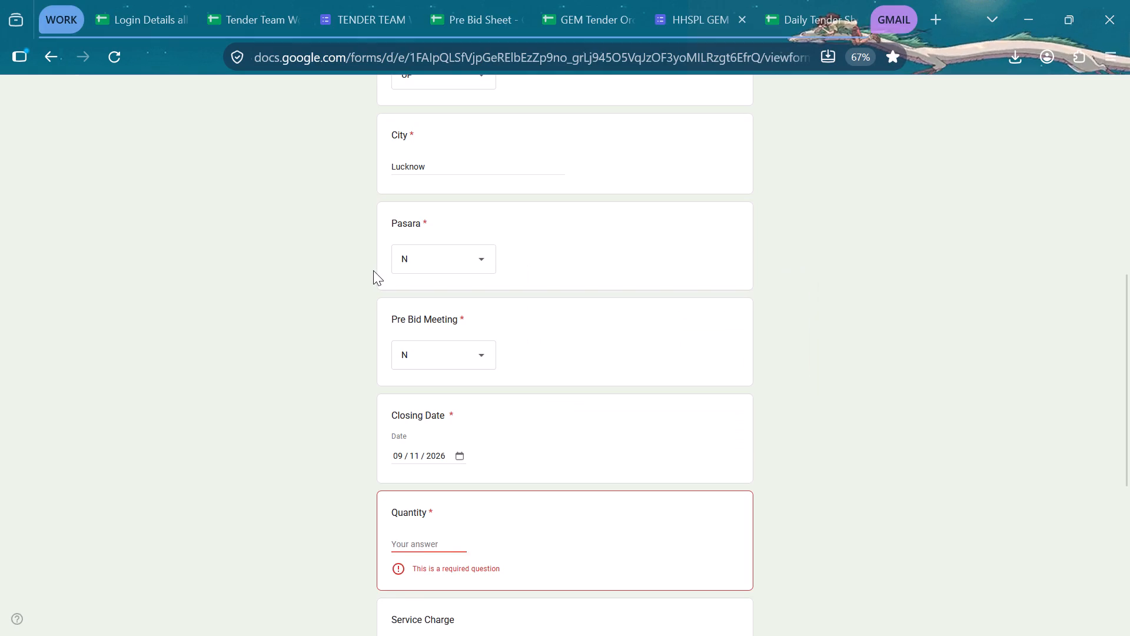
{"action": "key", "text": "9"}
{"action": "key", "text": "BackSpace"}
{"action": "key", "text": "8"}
Submit the form response for bid GEM/2026/B/8173233.
{"action": "left_click_drag", "start_coordinate": [373, 270], "coordinate": [333, 219]}
{"action": "scroll", "coordinate": [315, 180], "scroll_direction": "down", "scroll_amount": 4}
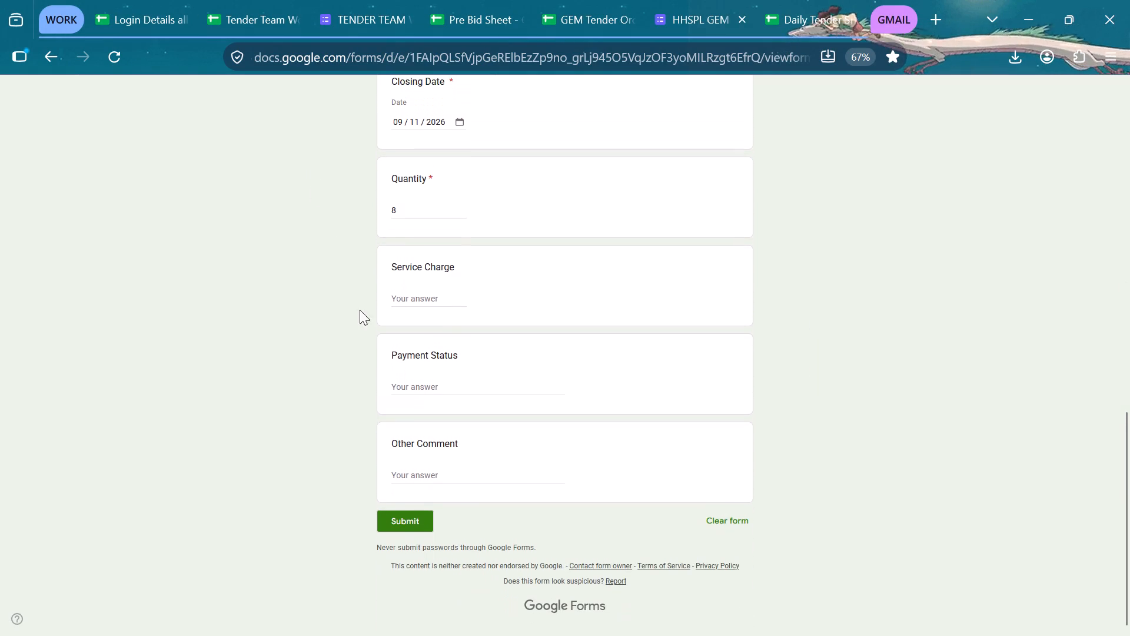
{"action": "left_click", "coordinate": [403, 544]}
{"action": "left_click", "coordinate": [403, 534]}
Go to page 12 of the ongoing bids, open the GEM/2026/B/8162324 bid document and close the previous bid document.
{"action": "key", "text": "alt+Tab"}
{"action": "scroll", "coordinate": [319, 184], "scroll_direction": "down", "scroll_amount": 6}
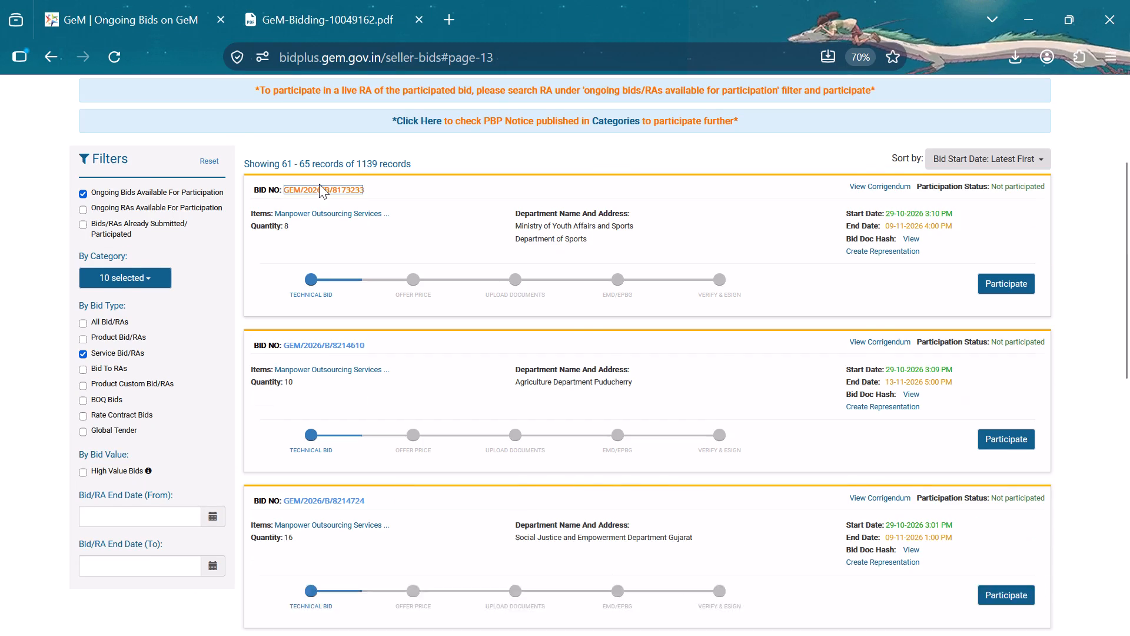
{"action": "left_click", "coordinate": [367, 357]}
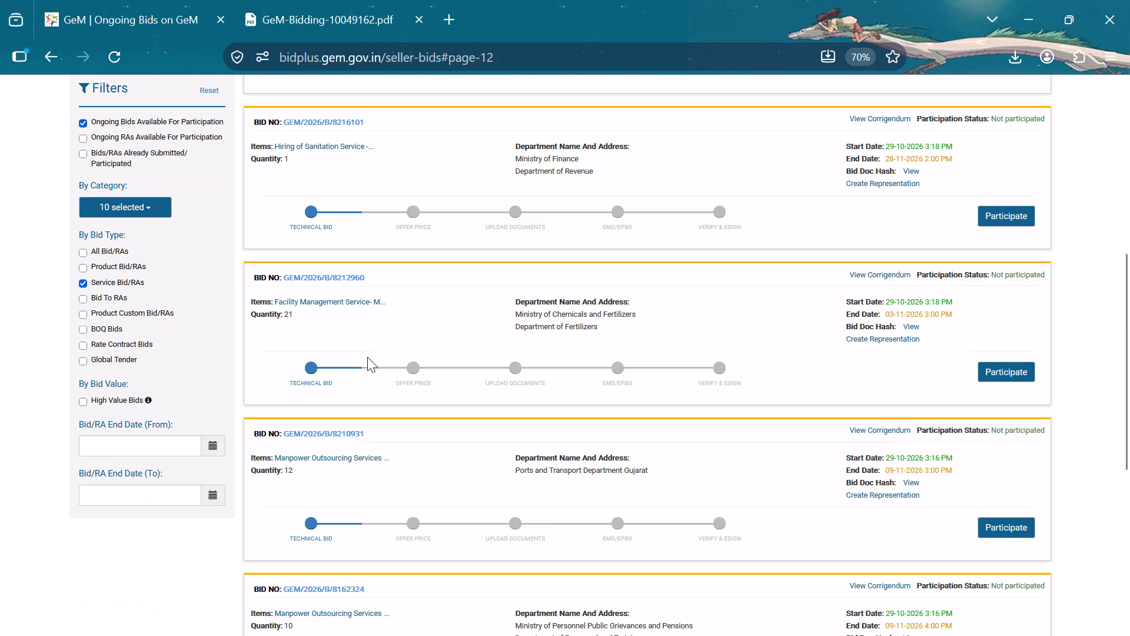
{"action": "scroll", "coordinate": [367, 357], "scroll_direction": "down", "scroll_amount": 1}
{"action": "left_click", "coordinate": [353, 350]}
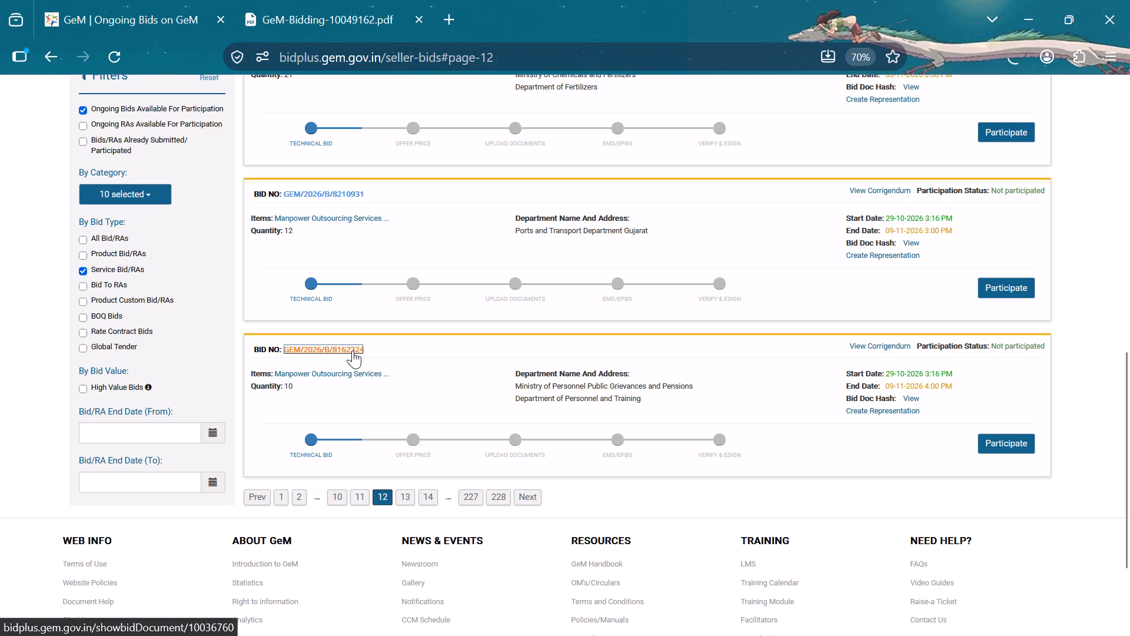
{"action": "left_click", "coordinate": [612, 17]}
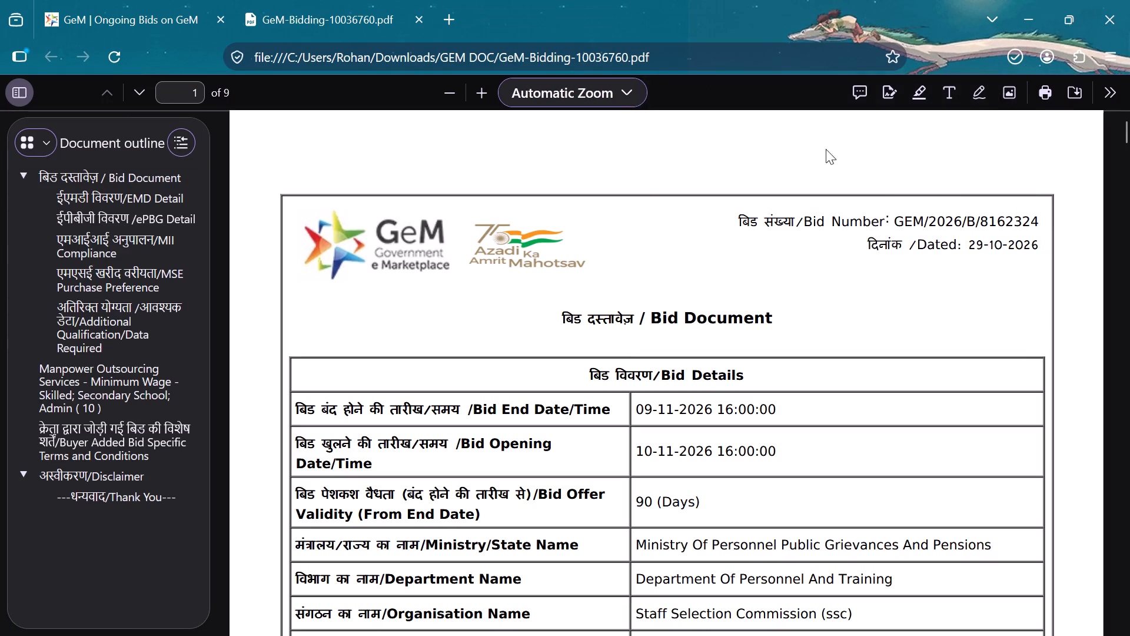
Copy the bid number GEM/2026/B/8162324 from the bid document.
{"action": "double_click", "coordinate": [899, 220]}
{"action": "key", "text": "ctrl+shift+Right"}
{"action": "key", "text": "ctrl+shift+Right"}
{"action": "key", "text": "ctrl+shift+Right"}
{"action": "key", "text": "ctrl+c"}
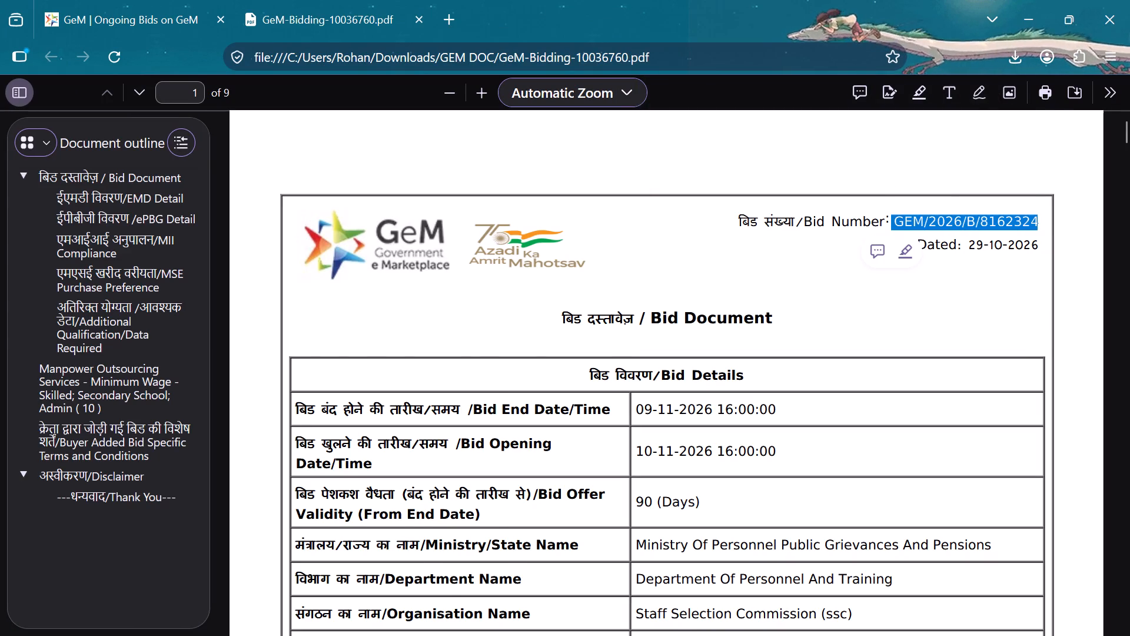
{"action": "scroll", "coordinate": [634, 452], "scroll_direction": "down", "scroll_amount": 13}
Start another form response with the copied GEM Id GEM/2026/B/8162324 and set the Bid Type to S.
{"action": "key", "text": "alt+Tab"}
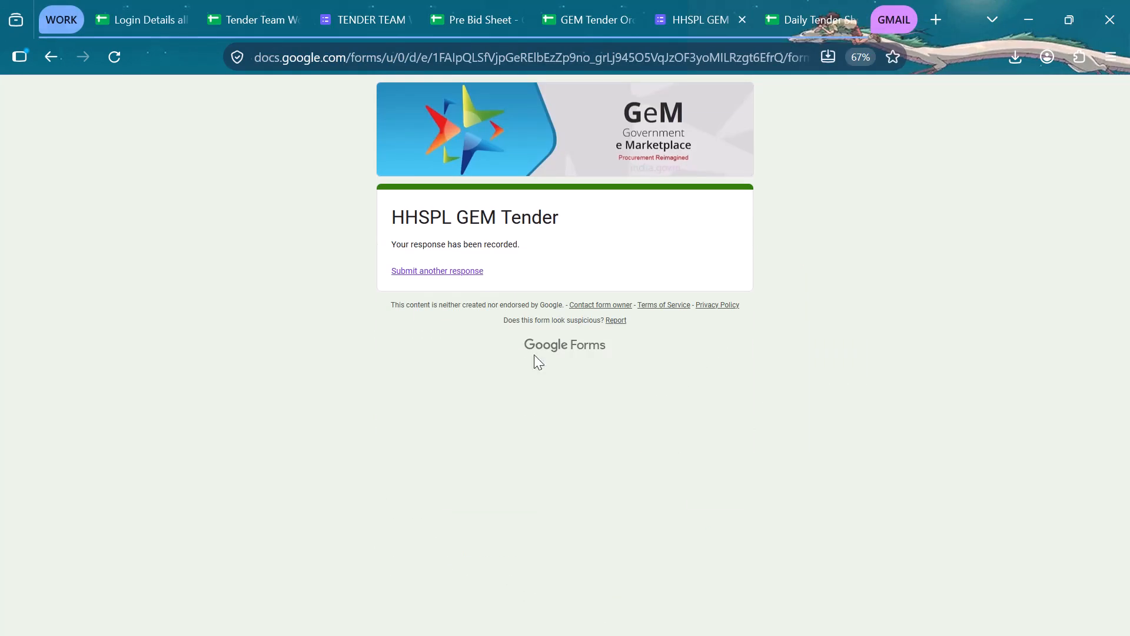
{"action": "left_click", "coordinate": [466, 270]}
{"action": "key", "text": "alt+Tab"}
{"action": "key", "text": "alt+Tab"}
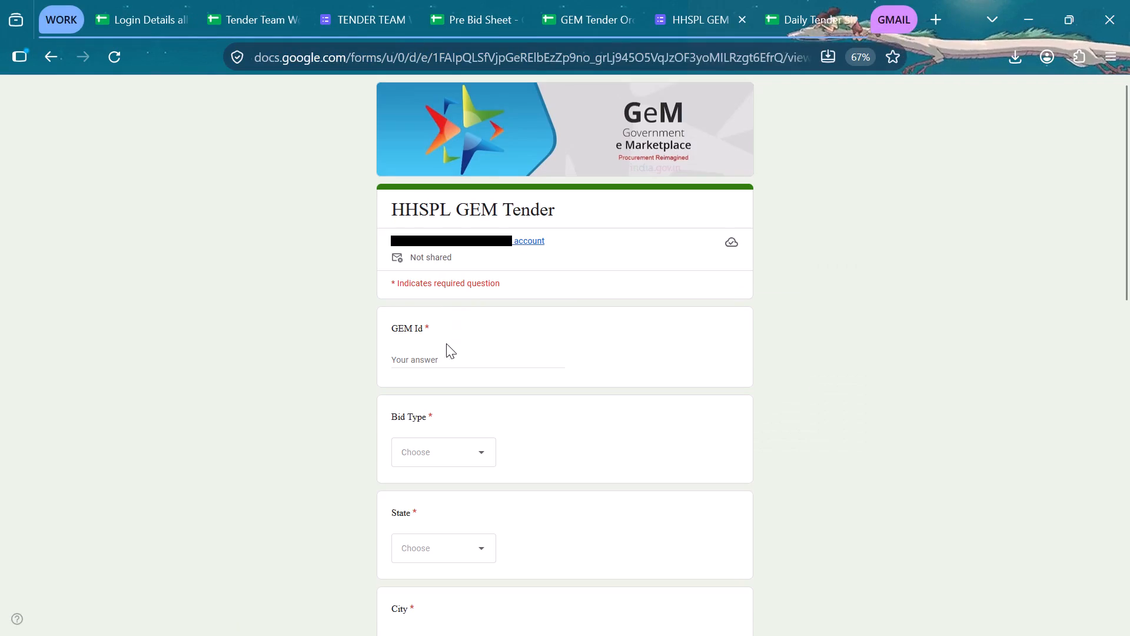
{"action": "left_click", "coordinate": [438, 362], "text": "ctrl"}
{"action": "key", "text": "ctrl+v"}
{"action": "key", "text": "Tab"}
{"action": "key", "text": "alt+Tab"}
{"action": "key", "text": "alt+Tab"}
{"action": "key", "text": "s"}
{"action": "key", "text": "Tab"}
Look up the consignee address in the bid document and fill State DL, City delhi, Pasara N and Pre Bid Meeting N.
{"action": "key", "text": "alt+Tab"}
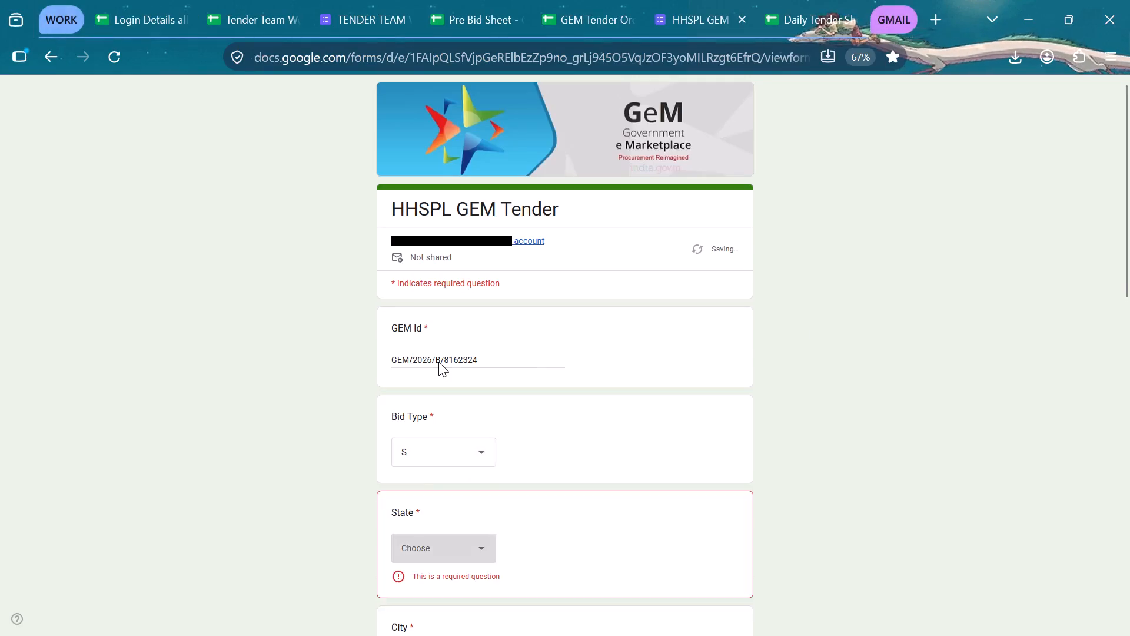
{"action": "scroll", "coordinate": [438, 362], "scroll_direction": "down", "scroll_amount": 20}
{"action": "scroll", "coordinate": [438, 362], "scroll_direction": "down", "scroll_amount": 16}
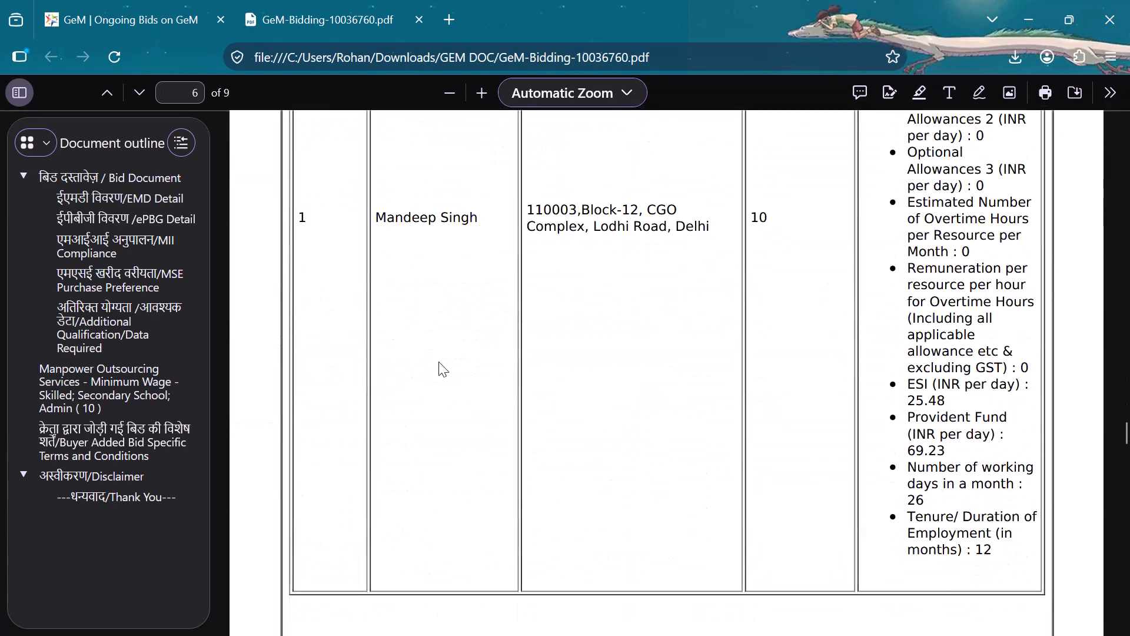
{"action": "key", "text": "alt+Tab"}
{"action": "type", "text": "dl"}
{"action": "key", "text": "Tab"}
{"action": "type", "text": "delhi"}
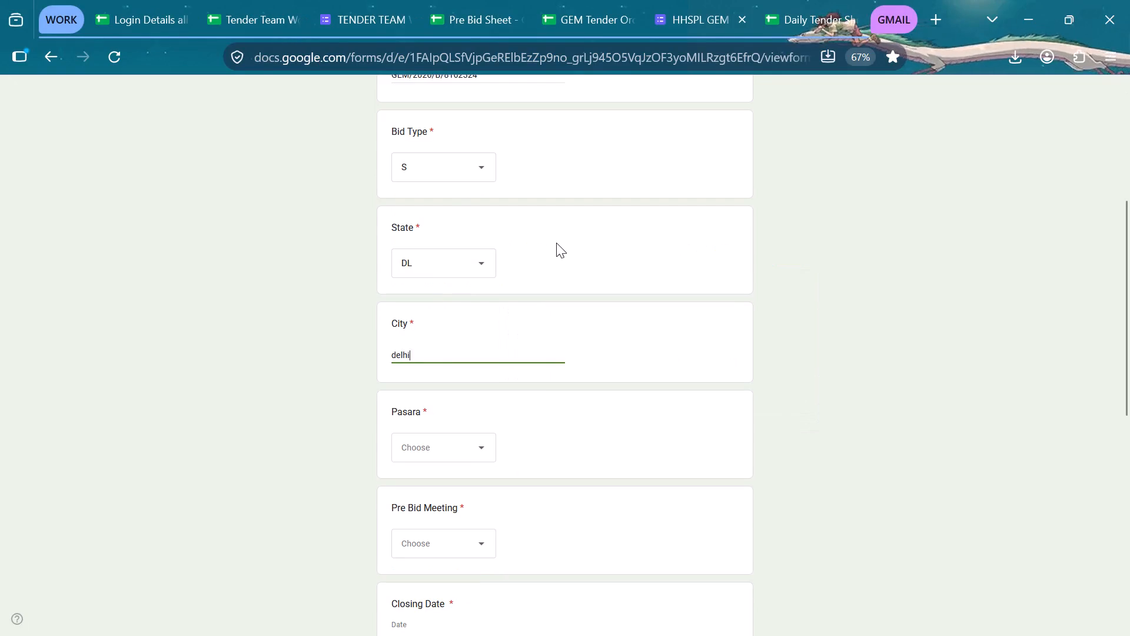
{"action": "key", "text": "Tab"}
{"action": "key", "text": "n"}
{"action": "key", "text": "Tab"}
{"action": "key", "text": "n"}
Check GEM/2026/B/8162324 in the ongoing bids listing and enter Closing Date 09/11/2026 and Quantity 10 in the form response.
{"action": "key", "text": "alt+Tab"}
{"action": "left_click", "coordinate": [193, 0]}
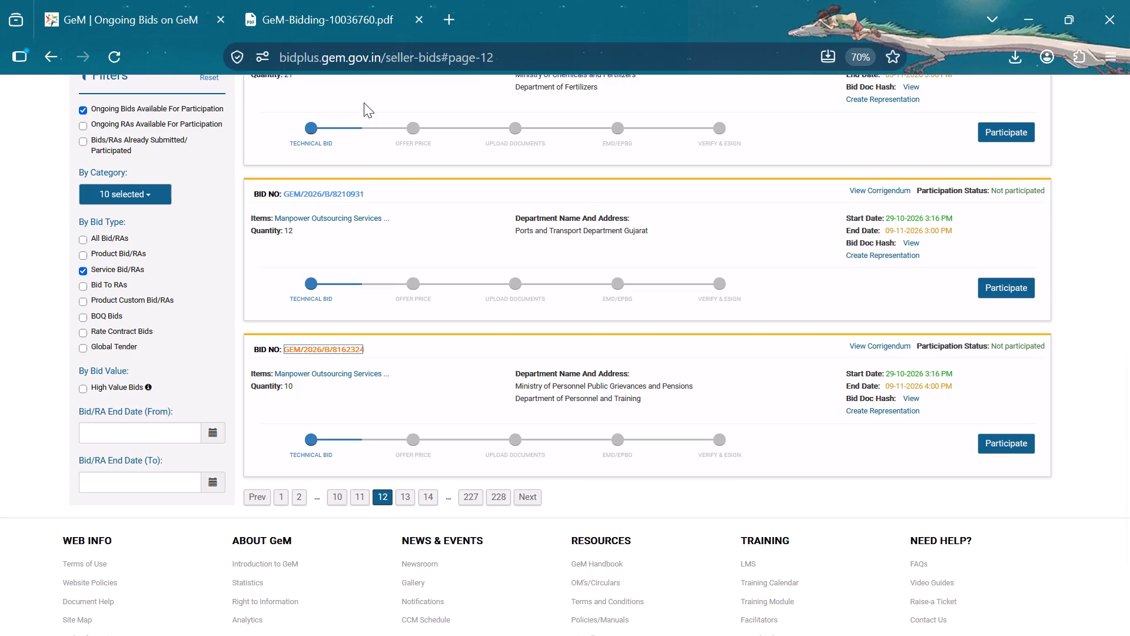
{"action": "key", "text": "alt+Tab"}
{"action": "key", "text": "alt+Tab"}
{"action": "key", "text": "alt+Tab"}
{"action": "key", "text": "9"}
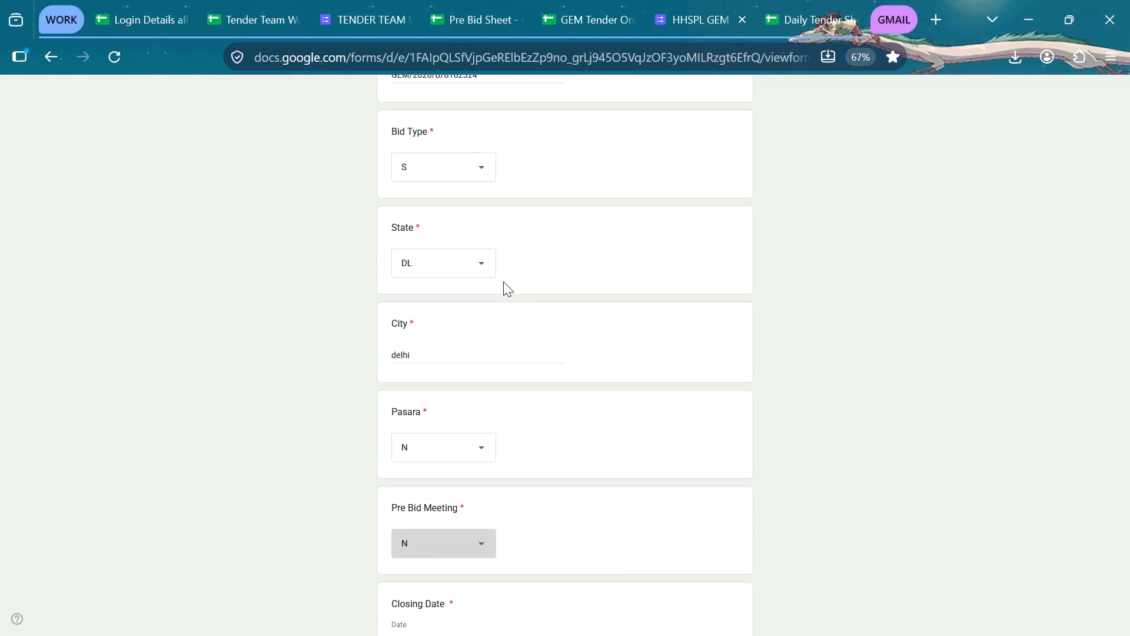
{"action": "key", "text": "Tab"}
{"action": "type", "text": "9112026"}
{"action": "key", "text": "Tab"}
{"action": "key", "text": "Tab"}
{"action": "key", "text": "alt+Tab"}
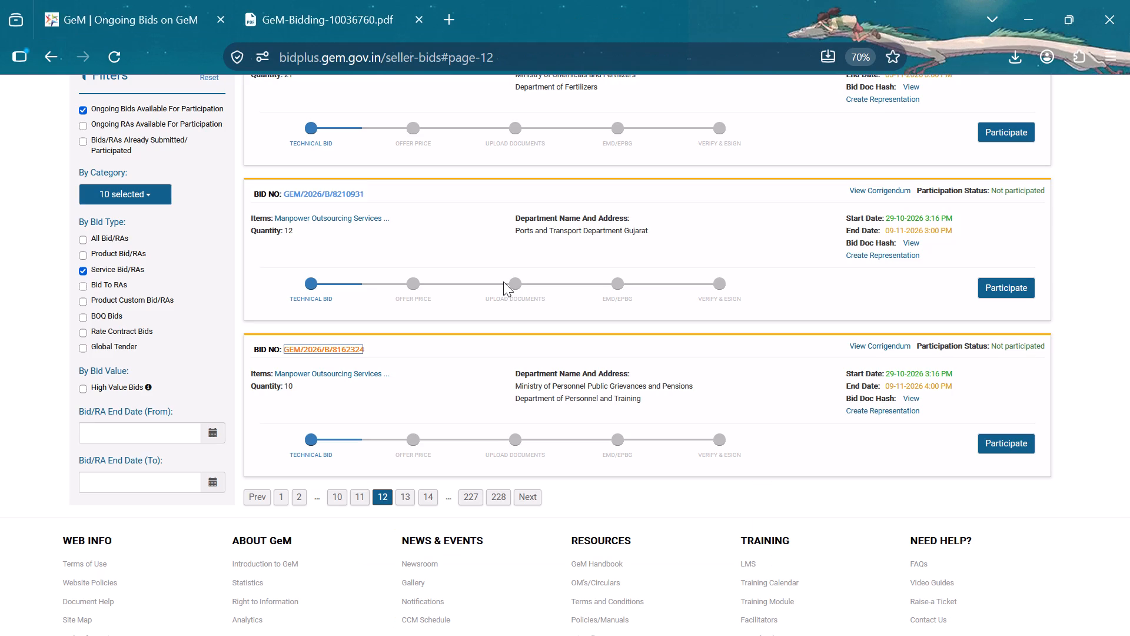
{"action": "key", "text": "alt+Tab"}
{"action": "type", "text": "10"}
Submit the form response for bid GEM/2026/B/8162324.
{"action": "scroll", "coordinate": [503, 281], "scroll_direction": "down", "scroll_amount": 5}
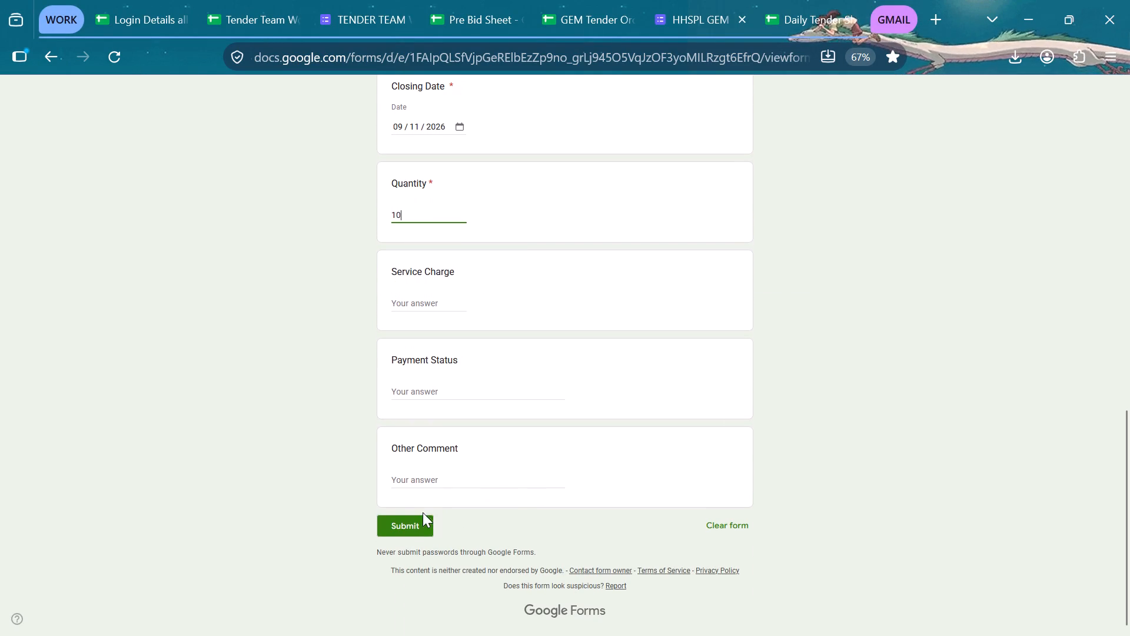
{"action": "left_click", "coordinate": [420, 514]}
{"action": "left_click", "coordinate": [423, 520]}
Open the GEM/2026/B/8210931 bid document from the ongoing bids listing.
{"action": "key", "text": "alt+Tab"}
{"action": "scroll", "coordinate": [379, 295], "scroll_direction": "up", "scroll_amount": 2}
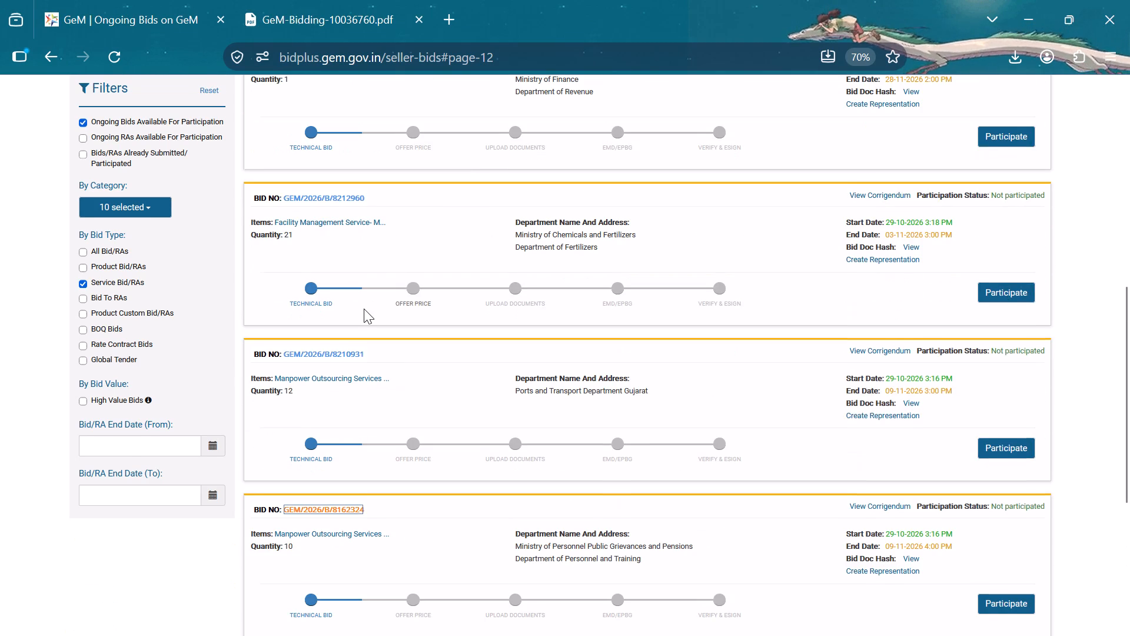
{"action": "scroll", "coordinate": [364, 309], "scroll_direction": "up", "scroll_amount": 1}
{"action": "left_click", "coordinate": [343, 372]}
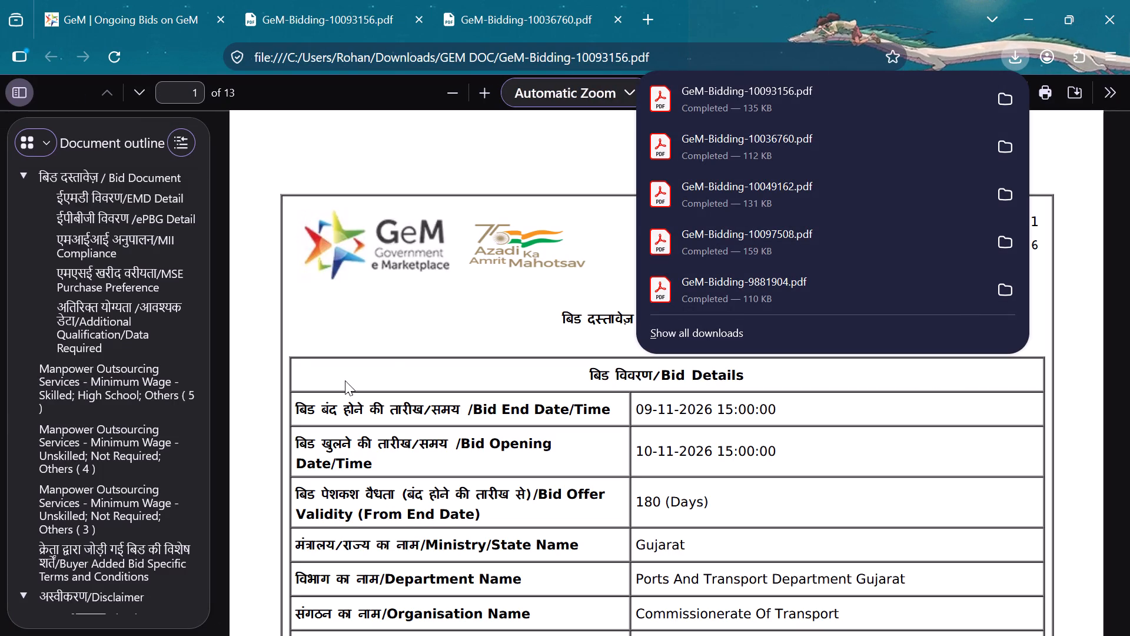
{"action": "left_click", "coordinate": [428, 348]}
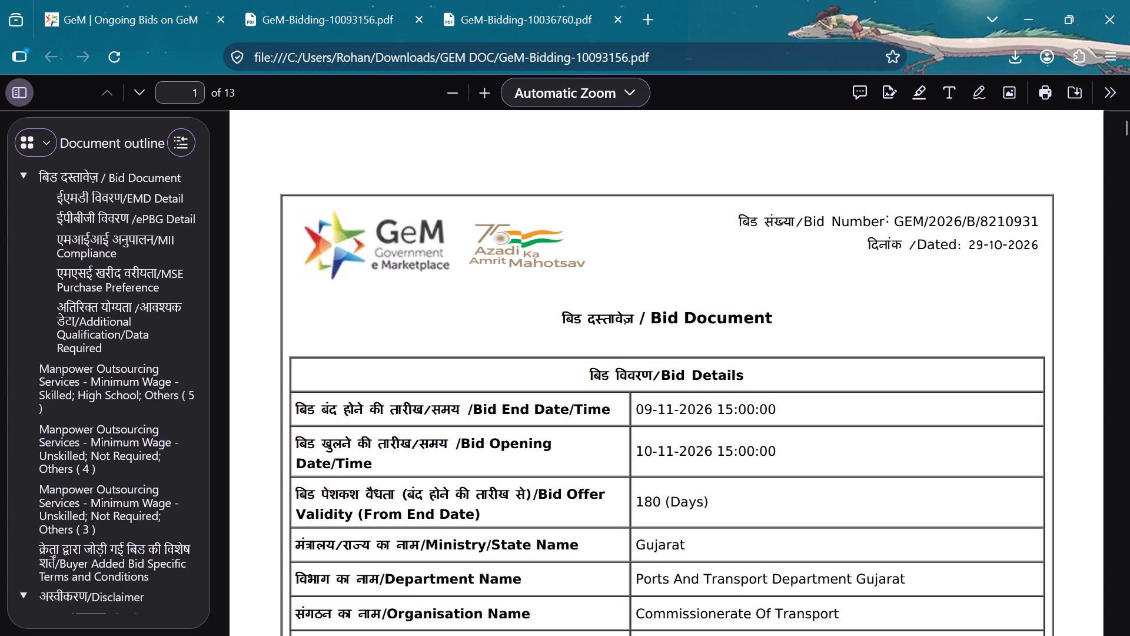
Copy the bid number GEM/2026/B/8210931 from the bid document.
{"action": "double_click", "coordinate": [905, 223]}
{"action": "key", "text": "ctrl+shift+Right"}
{"action": "key", "text": "ctrl+shift+Right"}
{"action": "key", "text": "ctrl+shift+Right"}
{"action": "key", "text": "ctrl+c"}
{"action": "scroll", "coordinate": [680, 400], "scroll_direction": "down", "scroll_amount": 6}
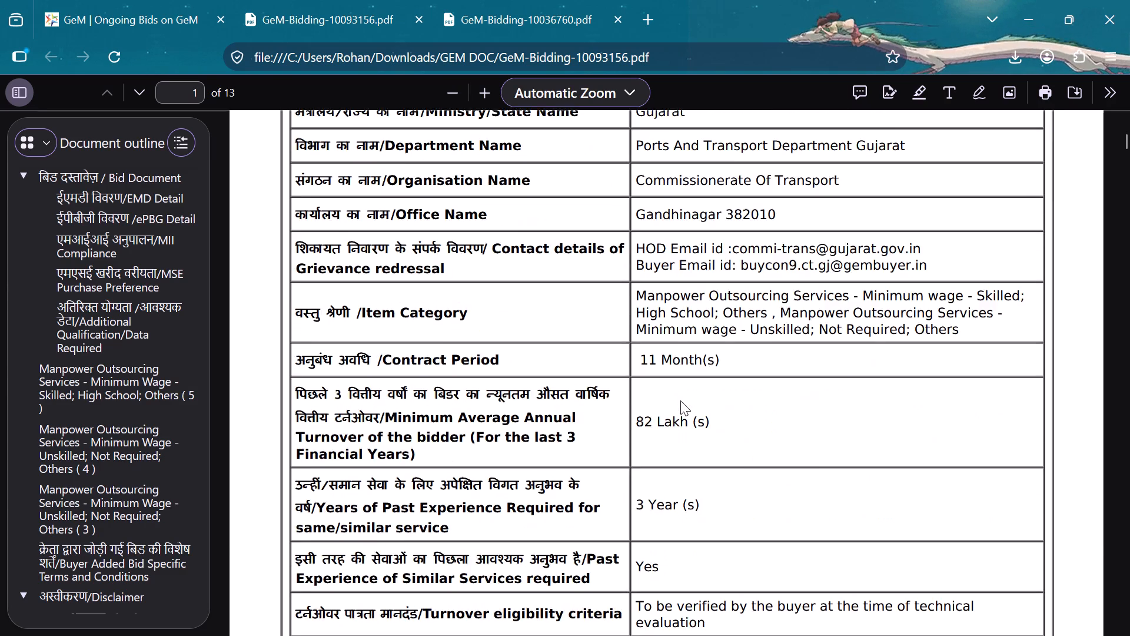
{"action": "scroll", "coordinate": [680, 400], "scroll_direction": "down", "scroll_amount": 5}
Start another form response with the copied GEM Id GEM/2026/B/8210931 and set the Bid Type to M.
{"action": "key", "text": "alt+Tab"}
{"action": "left_click", "coordinate": [464, 267]}
{"action": "key", "text": "alt+Tab"}
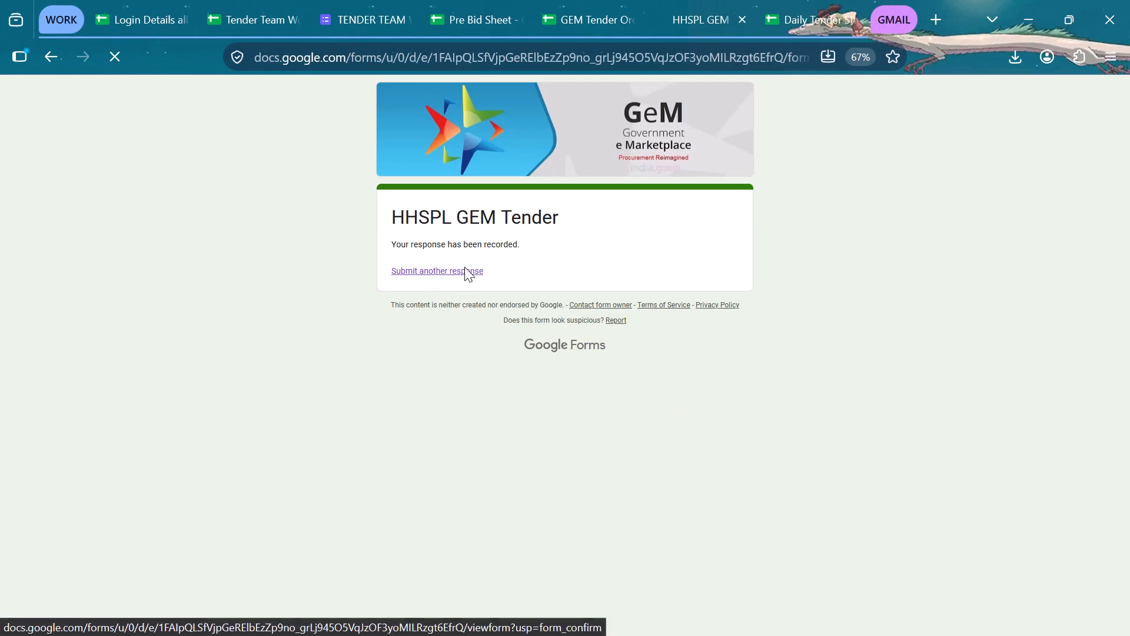
{"action": "key", "text": "alt+Tab"}
{"action": "left_click", "coordinate": [446, 358], "text": "ctrl"}
{"action": "key", "text": "ctrl+v"}
{"action": "key", "text": "Tab"}
{"action": "key", "text": "m"}
Find the consignee address in the bid document and copy the city name NAVSARI.
{"action": "key", "text": "alt+Tab"}
{"action": "scroll", "coordinate": [446, 358], "scroll_direction": "down", "scroll_amount": 2}
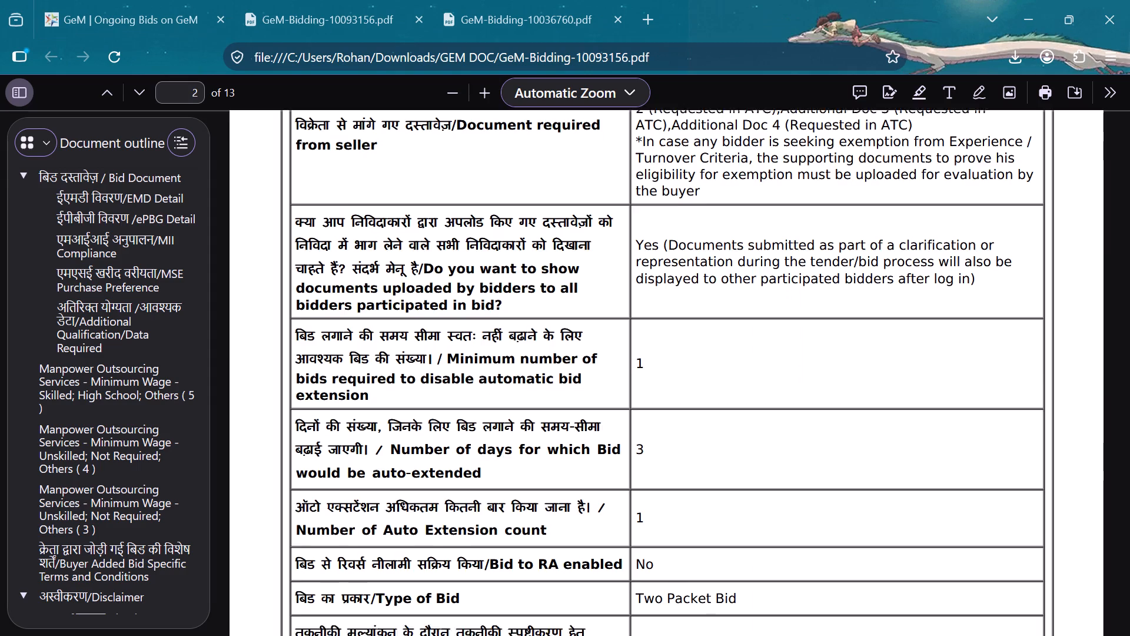
{"action": "scroll", "coordinate": [446, 358], "scroll_direction": "down", "scroll_amount": 20}
{"action": "scroll", "coordinate": [446, 358], "scroll_direction": "down", "scroll_amount": 7}
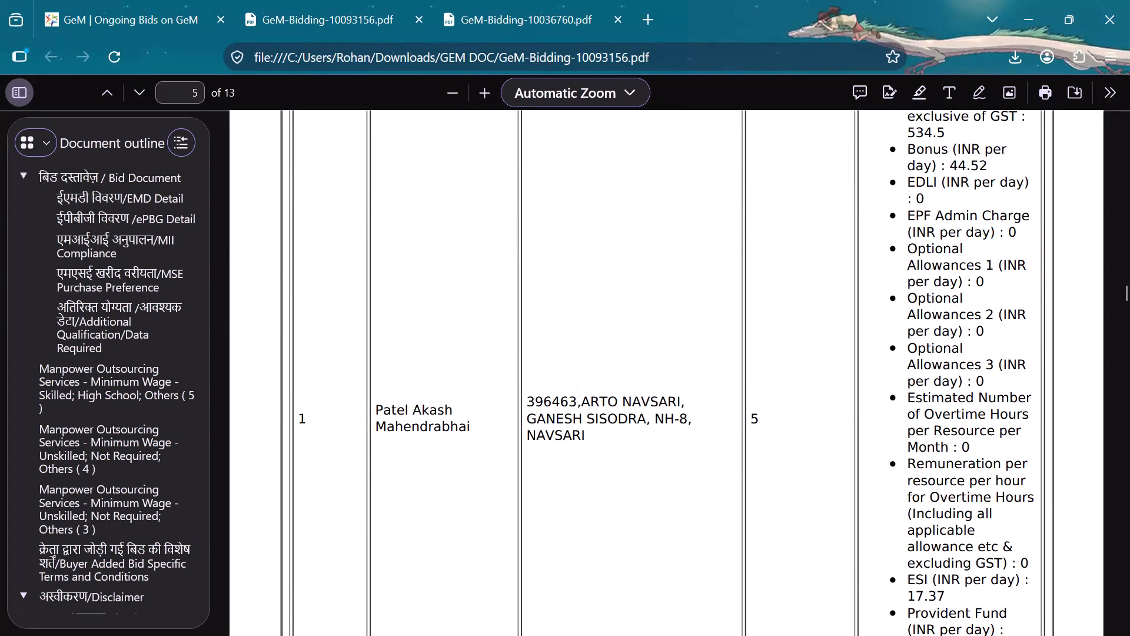
{"action": "double_click", "coordinate": [574, 437]}
{"action": "key", "text": "ctrl+c"}
{"action": "key", "text": "Tab"}
{"action": "key", "text": "Tab"}
Fill the form response with State GJ, the copied City NAVSARI, Pasara N and Pre Bid Meeting N.
{"action": "key", "text": "alt+Tab"}
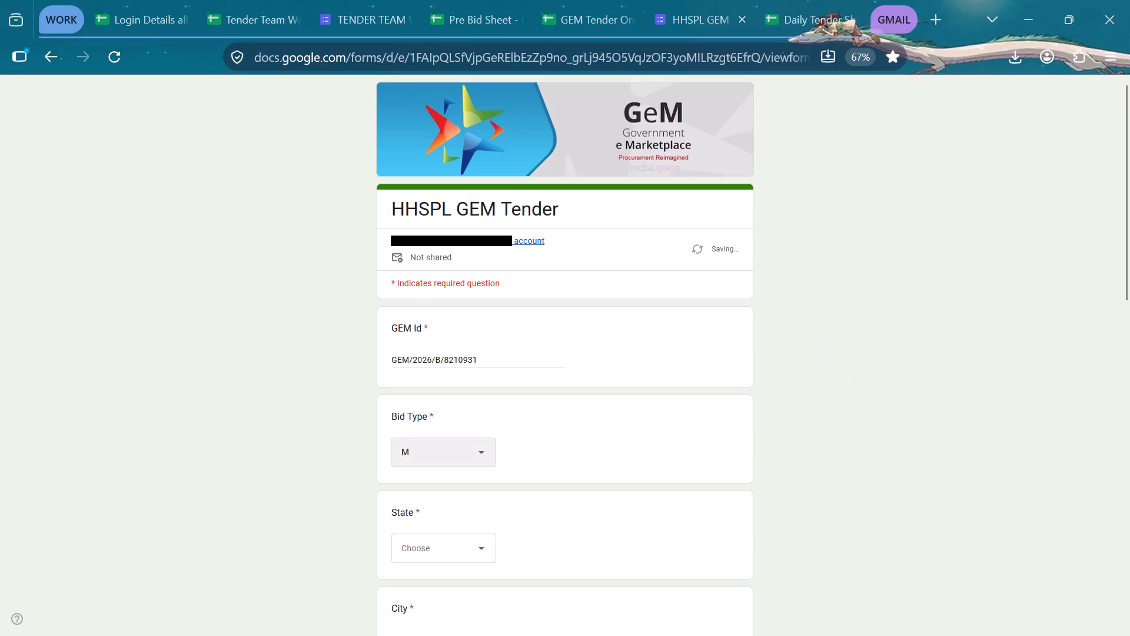
{"action": "key", "text": "Tab"}
{"action": "type", "text": "gj"}
{"action": "key", "text": "Tab"}
{"action": "key", "text": "ctrl+v"}
{"action": "key", "text": "Tab"}
{"action": "key", "text": "n"}
{"action": "key", "text": "Tab"}
{"action": "key", "text": "n"}
Check GEM/2026/B/8210931 in the ongoing bids listing and enter Closing Date 09/11/2026 and Quantity 12 in the form response.
{"action": "key", "text": "alt+Tab"}
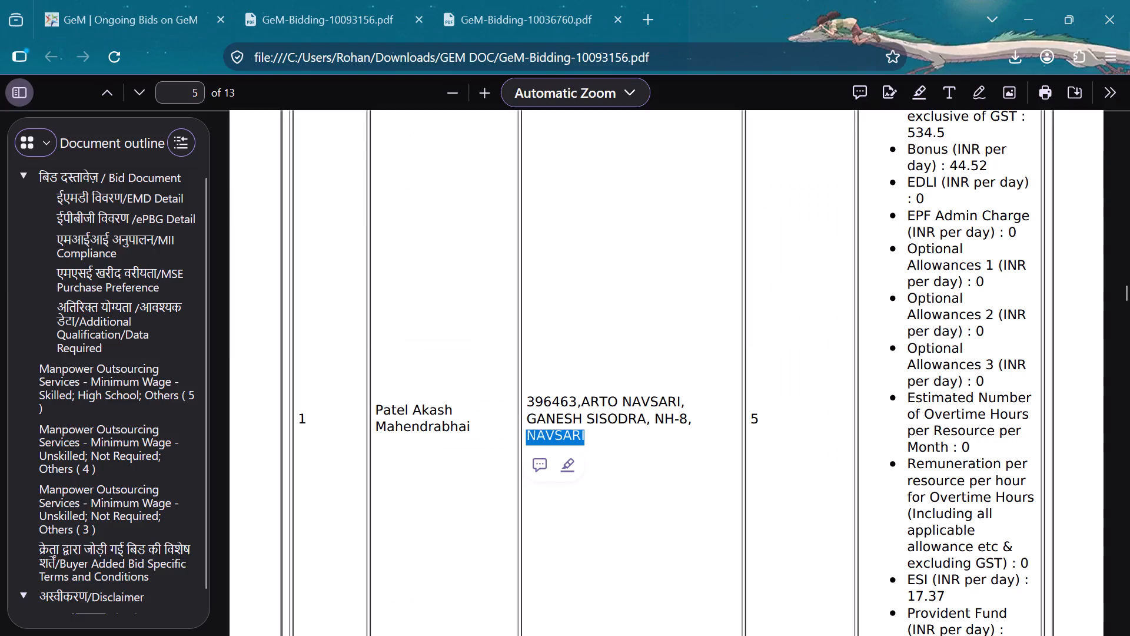
{"action": "left_click", "coordinate": [305, 54]}
{"action": "left_click", "coordinate": [218, 0]}
{"action": "key", "text": "alt+Tab"}
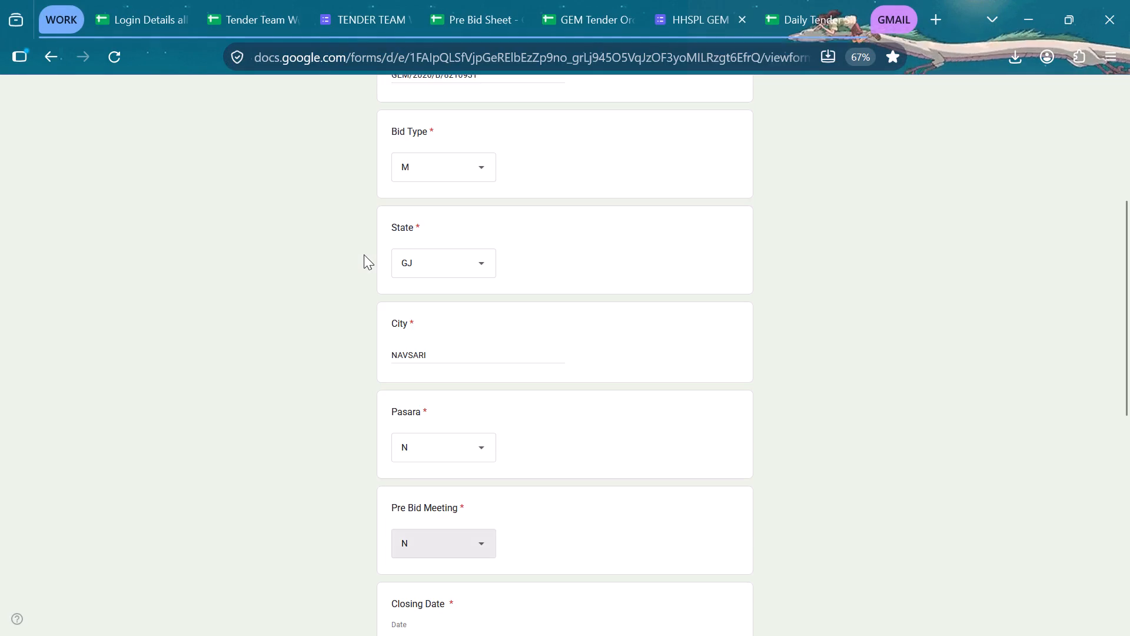
{"action": "key", "text": "Tab"}
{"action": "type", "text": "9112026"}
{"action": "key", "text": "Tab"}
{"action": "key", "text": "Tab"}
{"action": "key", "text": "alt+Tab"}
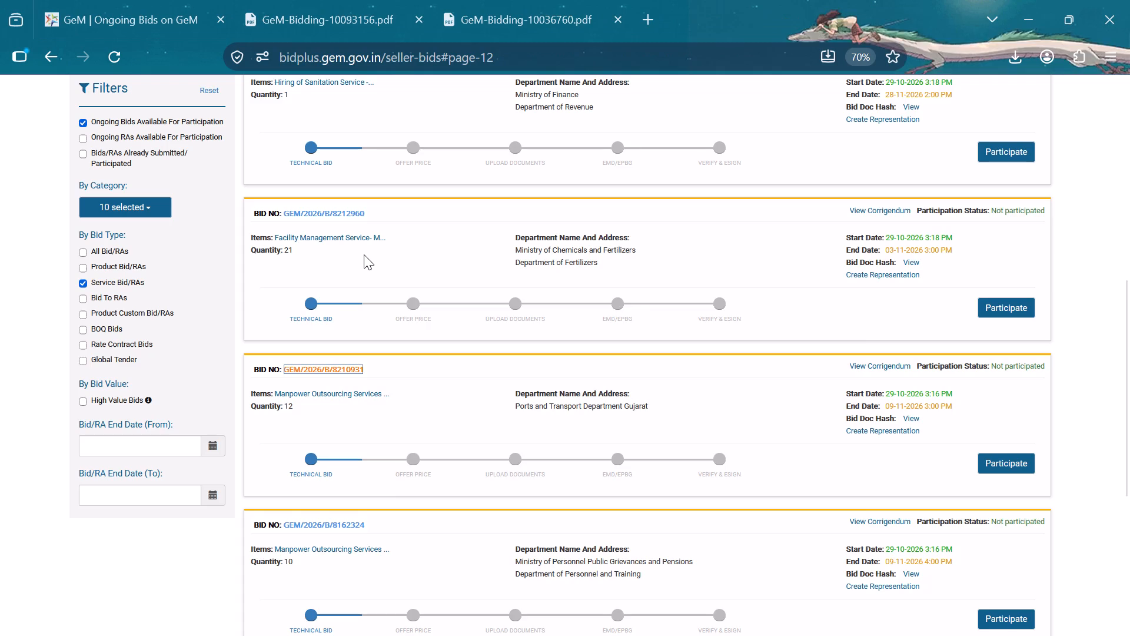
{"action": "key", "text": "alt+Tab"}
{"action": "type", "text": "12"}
Submit the form response for bid GEM/2026/B/8210931.
{"action": "scroll", "coordinate": [364, 254], "scroll_direction": "down", "scroll_amount": 7}
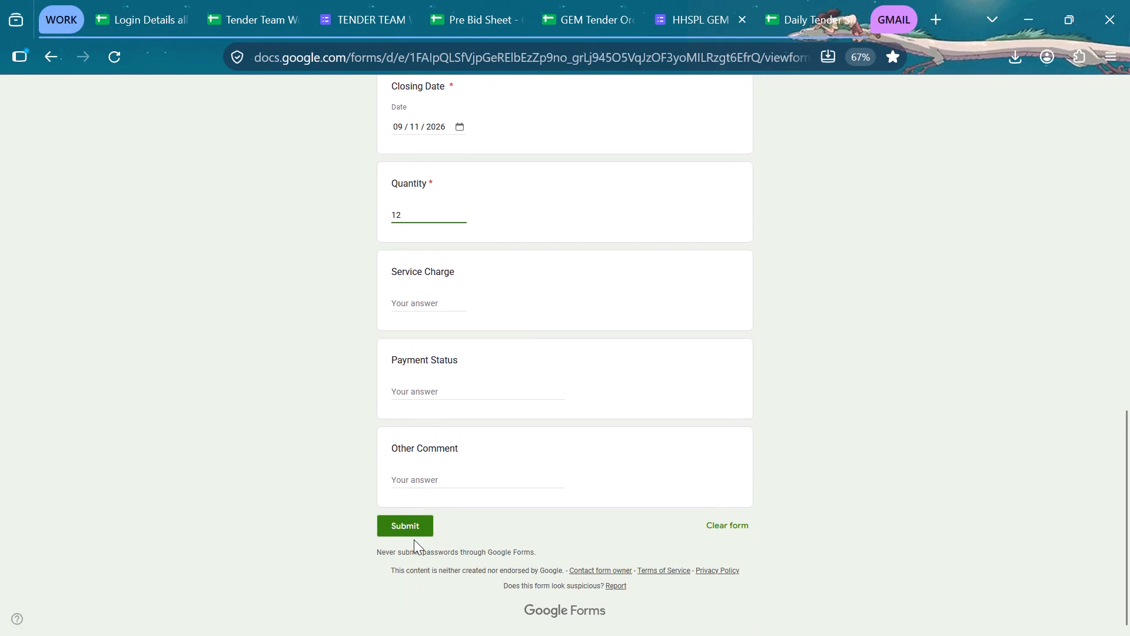
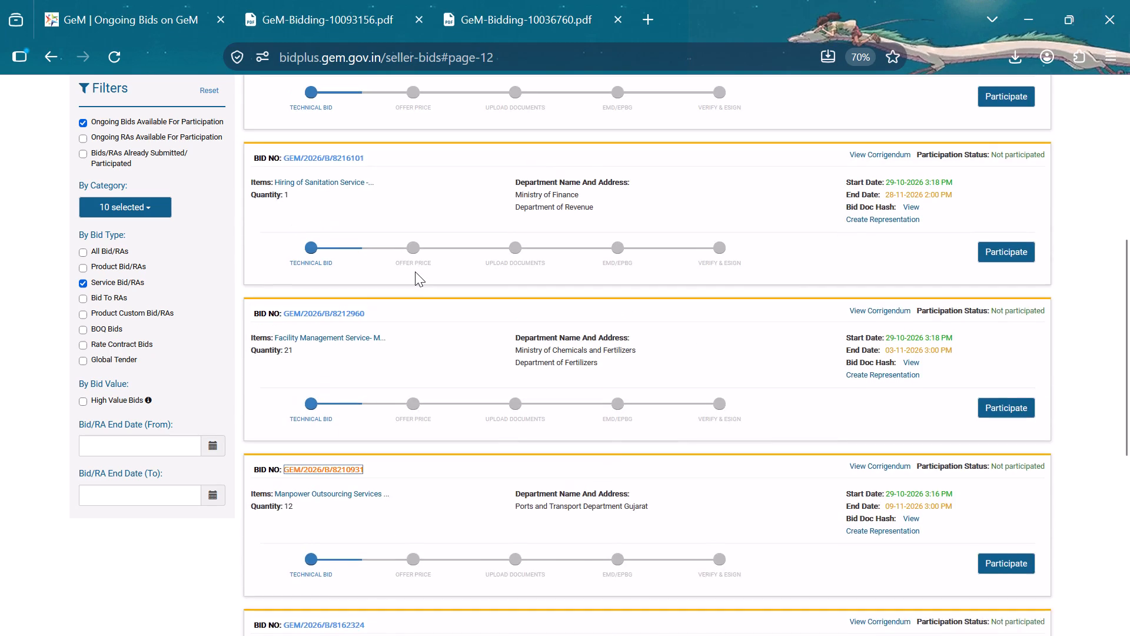
Open the bid document for GEM/2026/B/8212960 from the ongoing bids listing and close the two older bid documents.
{"action": "scroll", "coordinate": [415, 271], "scroll_direction": "up", "scroll_amount": 1}
{"action": "left_click", "coordinate": [338, 432]}
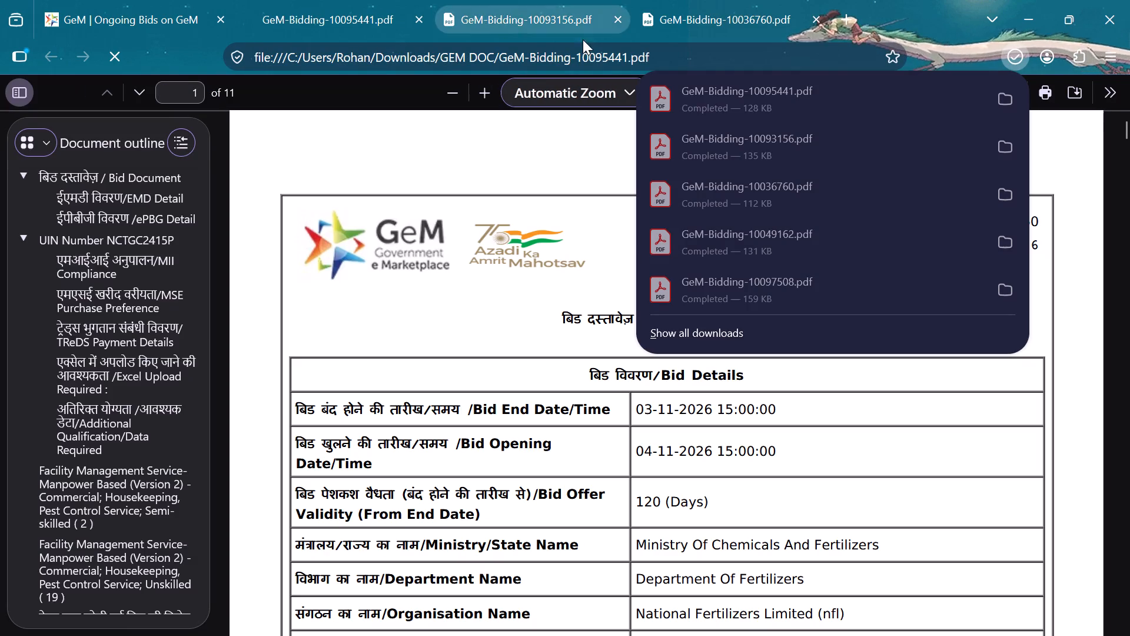
{"action": "double_click", "coordinate": [612, 24]}
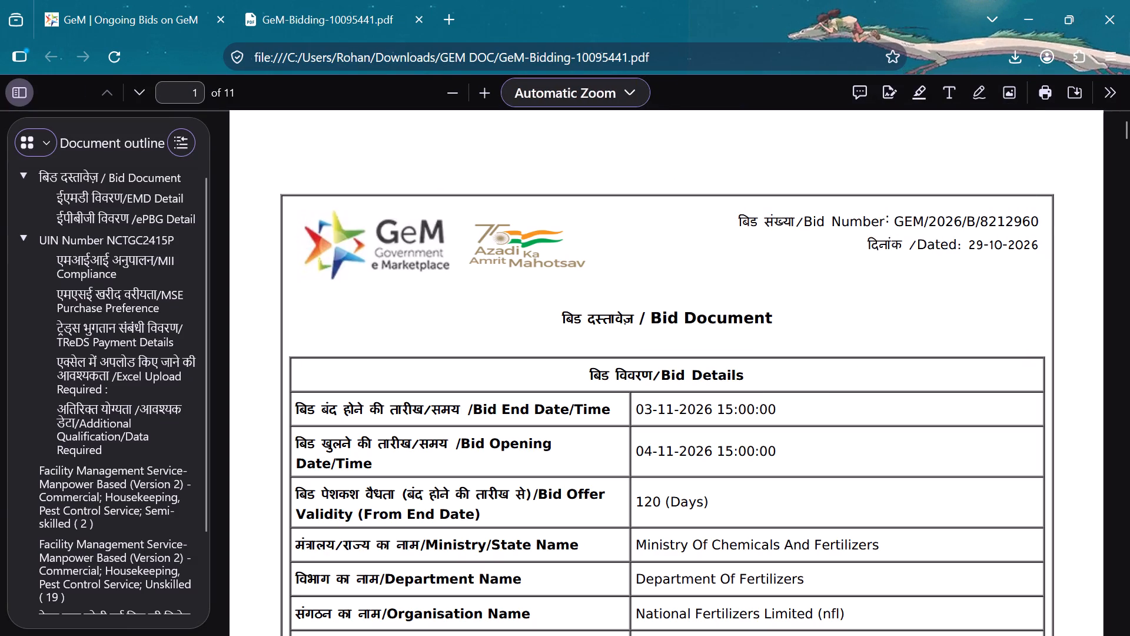
Copy the bid number GEM/2026/B/8212960 into the GEM Id of a new form response and set Bid Type to S.
{"action": "double_click", "coordinate": [896, 225]}
{"action": "key", "text": "ctrl+shift+Right"}
{"action": "key", "text": "ctrl+shift+Right"}
{"action": "key", "text": "ctrl+shift+Right"}
{"action": "key", "text": "ctrl+c"}
{"action": "key", "text": "ctrl+c"}
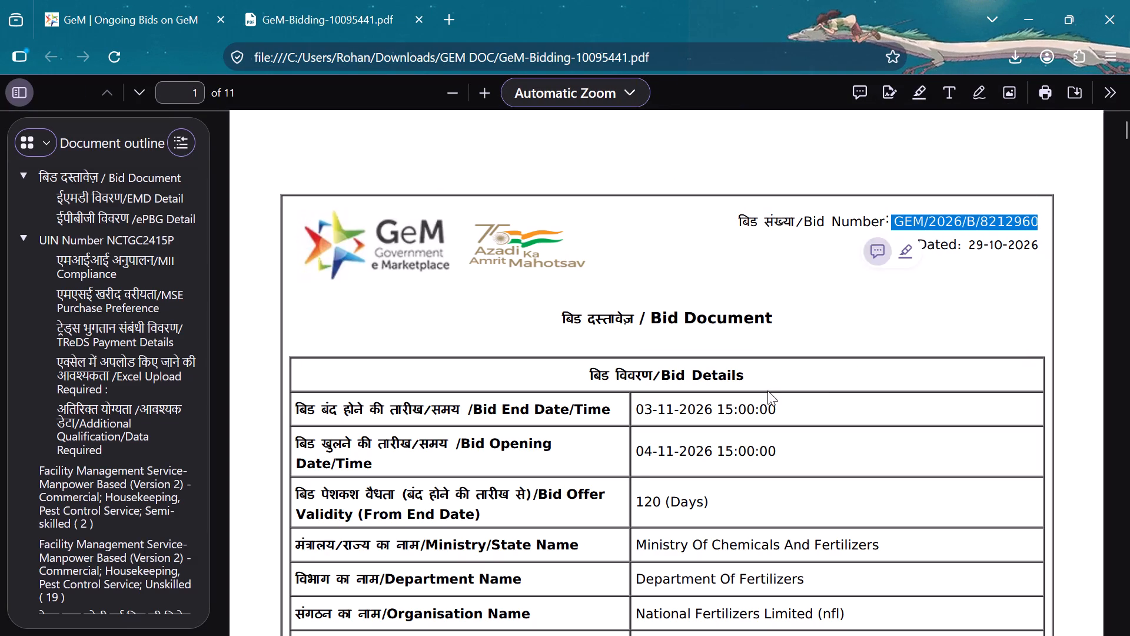
{"action": "scroll", "coordinate": [723, 446], "scroll_direction": "down", "scroll_amount": 3}
{"action": "scroll", "coordinate": [661, 458], "scroll_direction": "down", "scroll_amount": 9}
{"action": "key", "text": "alt+Tab"}
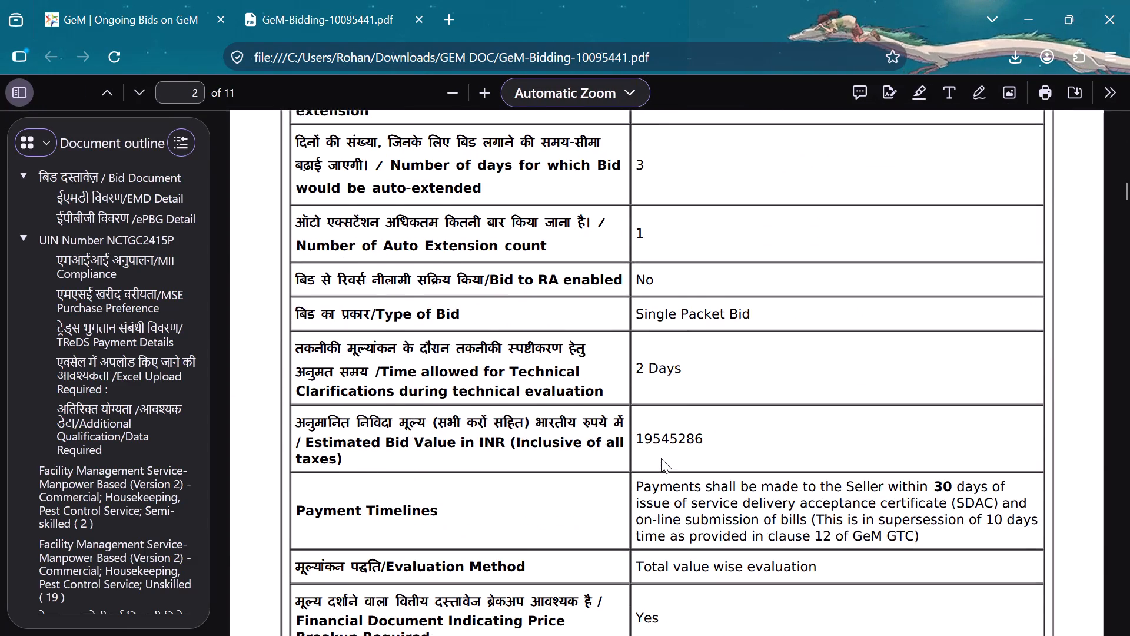
{"action": "left_click", "coordinate": [461, 357]}
{"action": "key", "text": "ctrl+v"}
{"action": "key", "text": "Tab"}
{"action": "key", "text": "s"}
Find the consignee address in the bid document and copy the city name Noida.
{"action": "key", "text": "alt+Tab"}
{"action": "scroll", "coordinate": [461, 357], "scroll_direction": "up", "scroll_amount": 7}
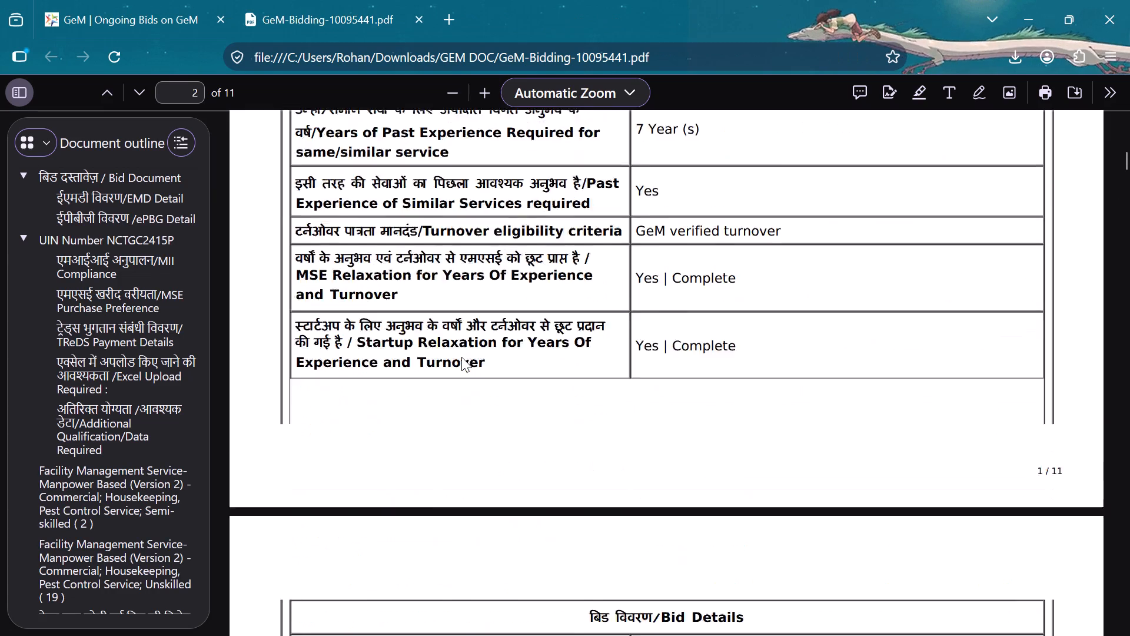
{"action": "scroll", "coordinate": [461, 357], "scroll_direction": "up", "scroll_amount": 5}
{"action": "scroll", "coordinate": [461, 357], "scroll_direction": "down", "scroll_amount": 7}
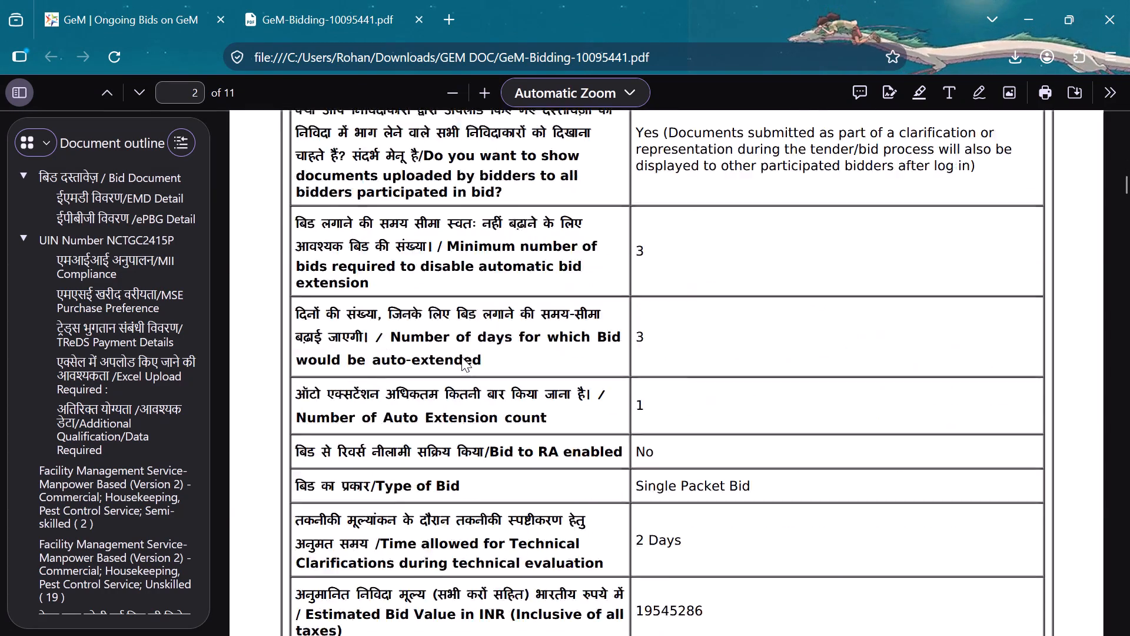
{"action": "scroll", "coordinate": [461, 357], "scroll_direction": "down", "scroll_amount": 20}
{"action": "scroll", "coordinate": [461, 357], "scroll_direction": "down", "scroll_amount": 13}
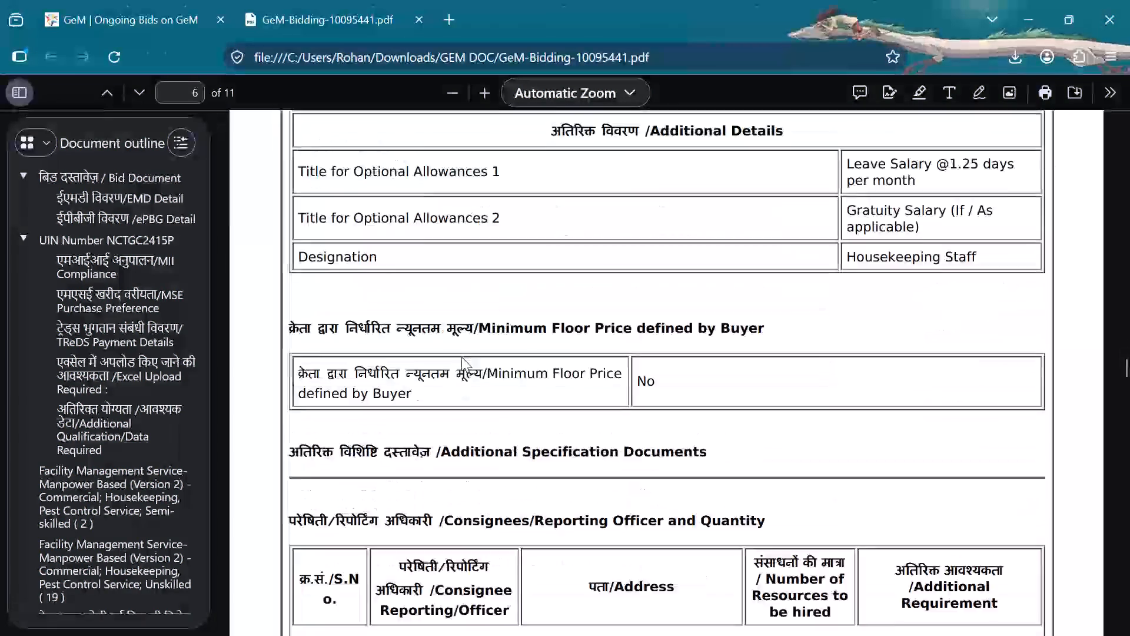
{"action": "scroll", "coordinate": [461, 357], "scroll_direction": "down", "scroll_amount": 15}
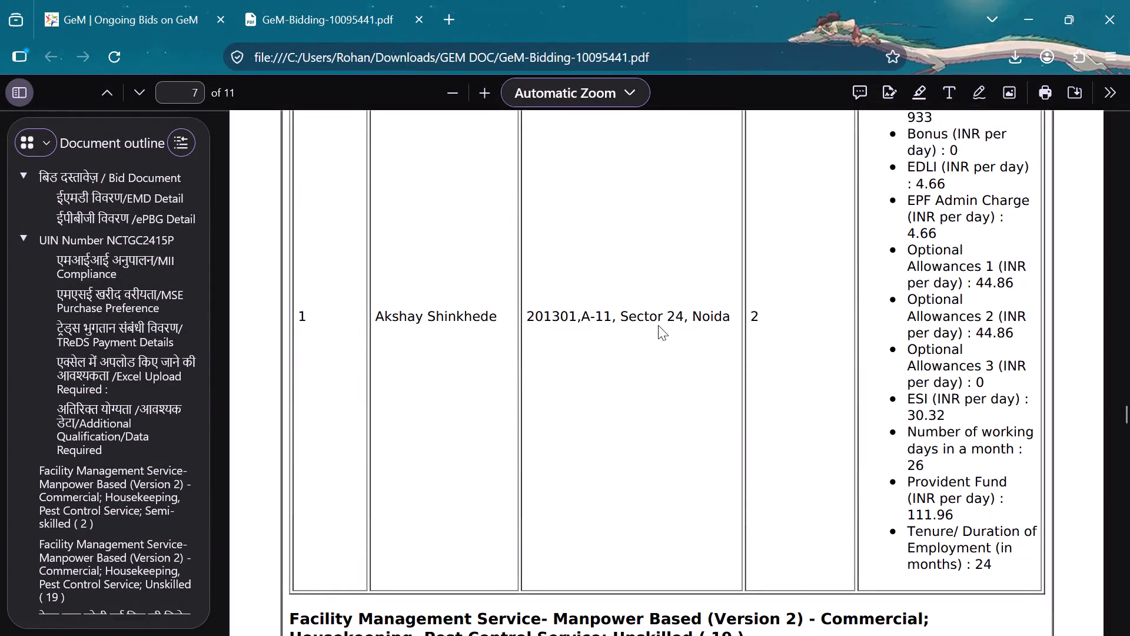
{"action": "double_click", "coordinate": [700, 319]}
{"action": "key", "text": "ctrl+c"}
Fill the form response with State UP, the copied City Noida, Pasara N and Pre Bid Meeting N.
{"action": "key", "text": "alt+Tab"}
{"action": "key", "text": "Tab"}
{"action": "type", "text": "up"}
{"action": "key", "text": "Tab"}
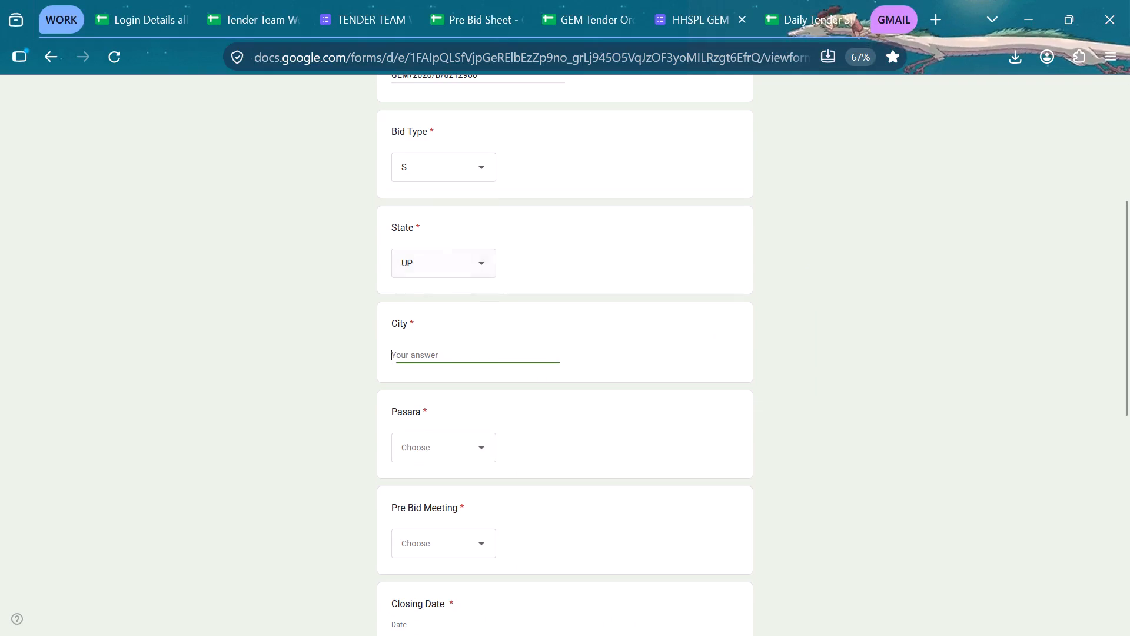
{"action": "key", "text": "ctrl+v"}
{"action": "key", "text": "Tab"}
{"action": "key", "text": "n"}
{"action": "key", "text": "Tab"}
{"action": "key", "text": "n"}
Check GEM/2026/B/8212960 in the ongoing bids listing and enter Closing Date 03/11/2026 and Quantity 21 in the form response.
{"action": "key", "text": "alt+Tab"}
{"action": "left_click", "coordinate": [215, 0]}
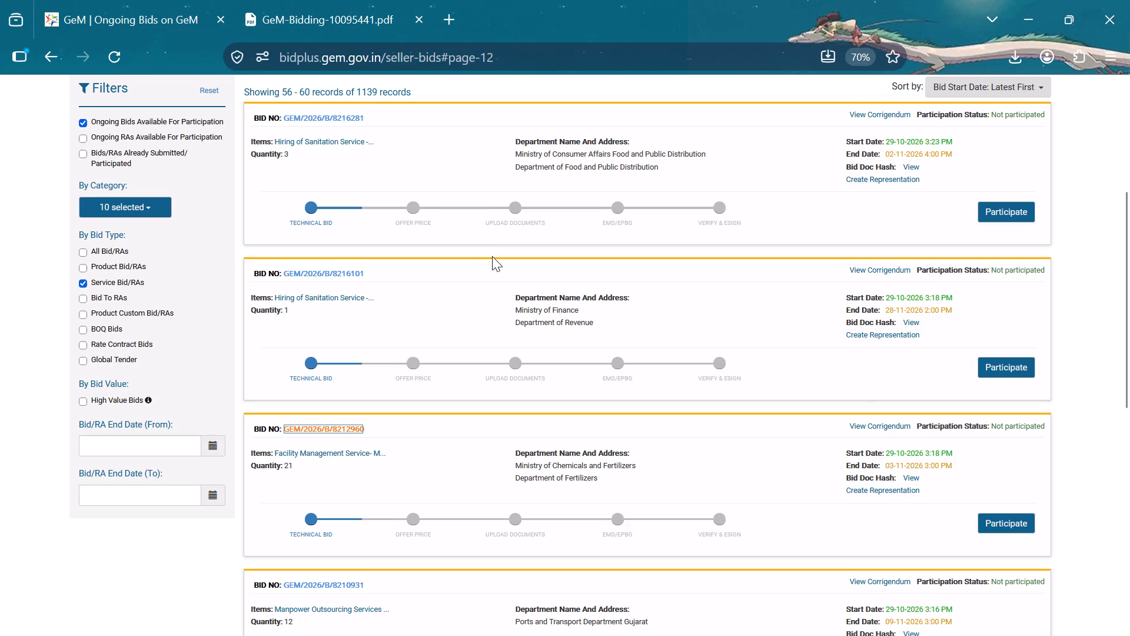
{"action": "key", "text": "alt+Tab"}
{"action": "key", "text": "Tab"}
{"action": "key", "text": "3"}
{"action": "key", "text": "Tab"}
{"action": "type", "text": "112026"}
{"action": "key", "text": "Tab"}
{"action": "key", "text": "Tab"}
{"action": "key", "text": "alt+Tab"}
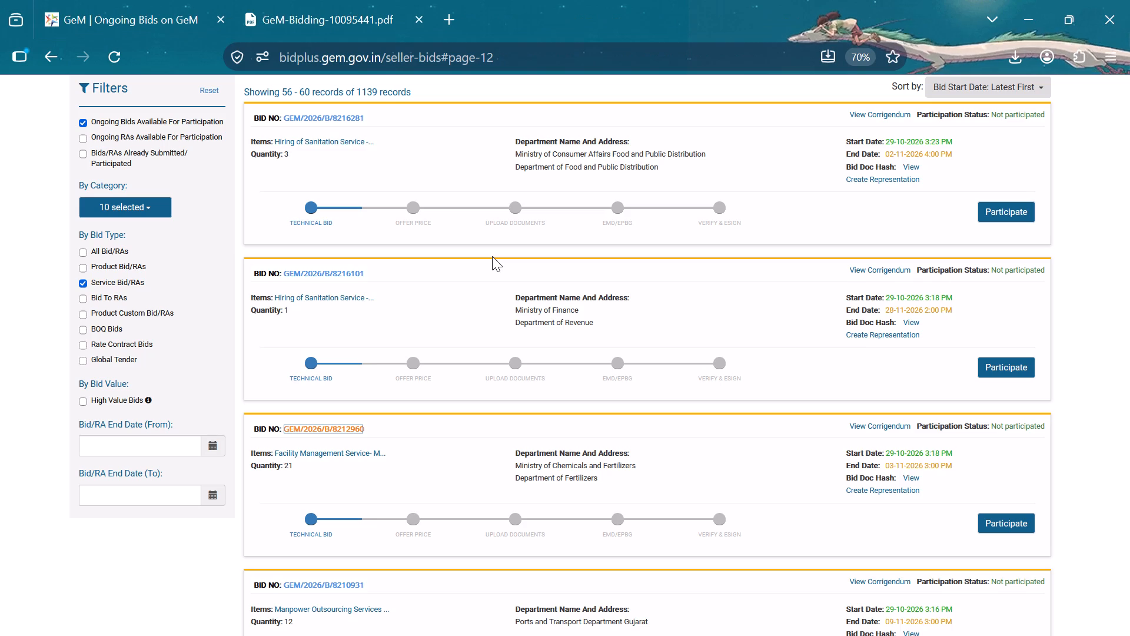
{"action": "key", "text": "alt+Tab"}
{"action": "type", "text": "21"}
Submit the form response for bid GEM/2026/B/8212960.
{"action": "scroll", "coordinate": [492, 256], "scroll_direction": "down", "scroll_amount": 6}
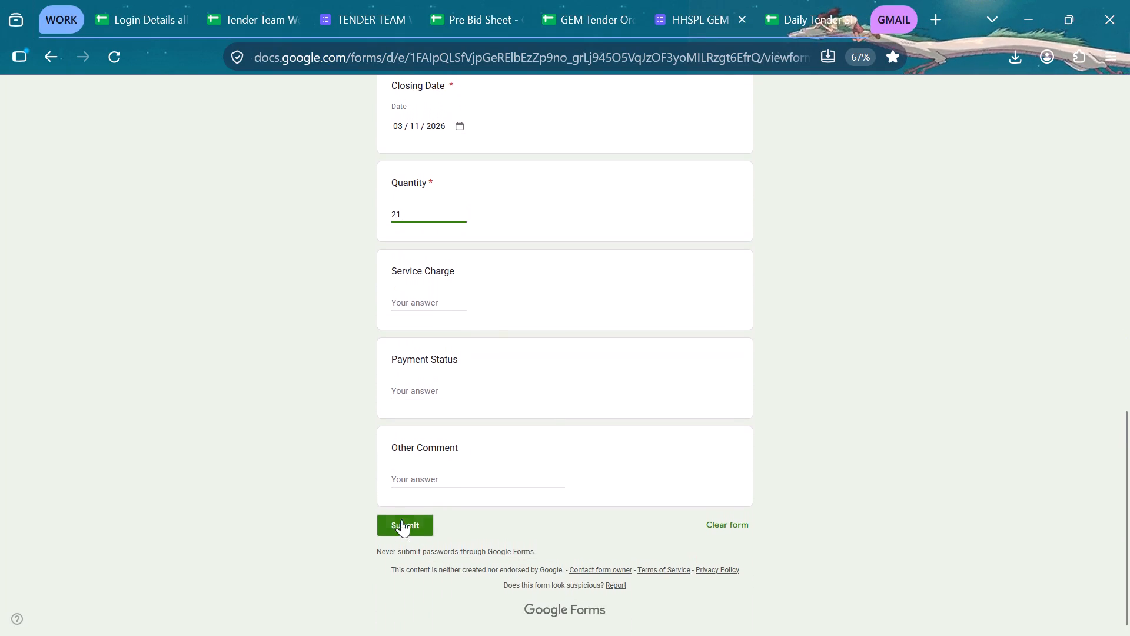
{"action": "left_click", "coordinate": [400, 528]}
Go to page 11 of the ongoing bids listing and close the finished bid document.
{"action": "key", "text": "alt+Tab"}
{"action": "scroll", "coordinate": [393, 378], "scroll_direction": "down", "scroll_amount": 1}
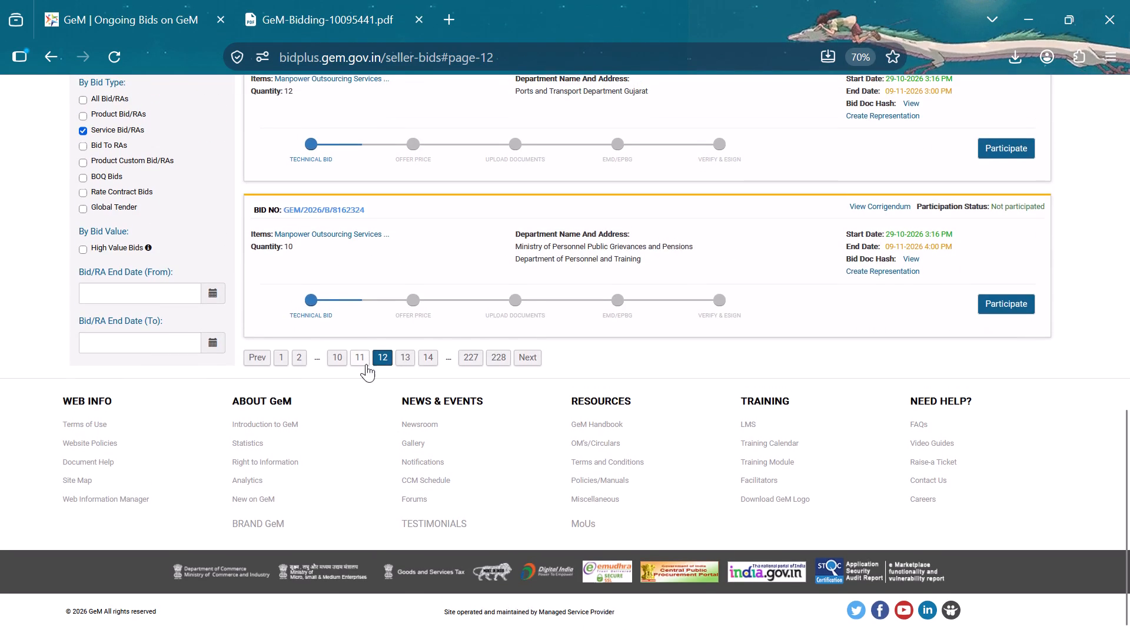
{"action": "left_click", "coordinate": [366, 363]}
{"action": "left_click", "coordinate": [414, 16]}
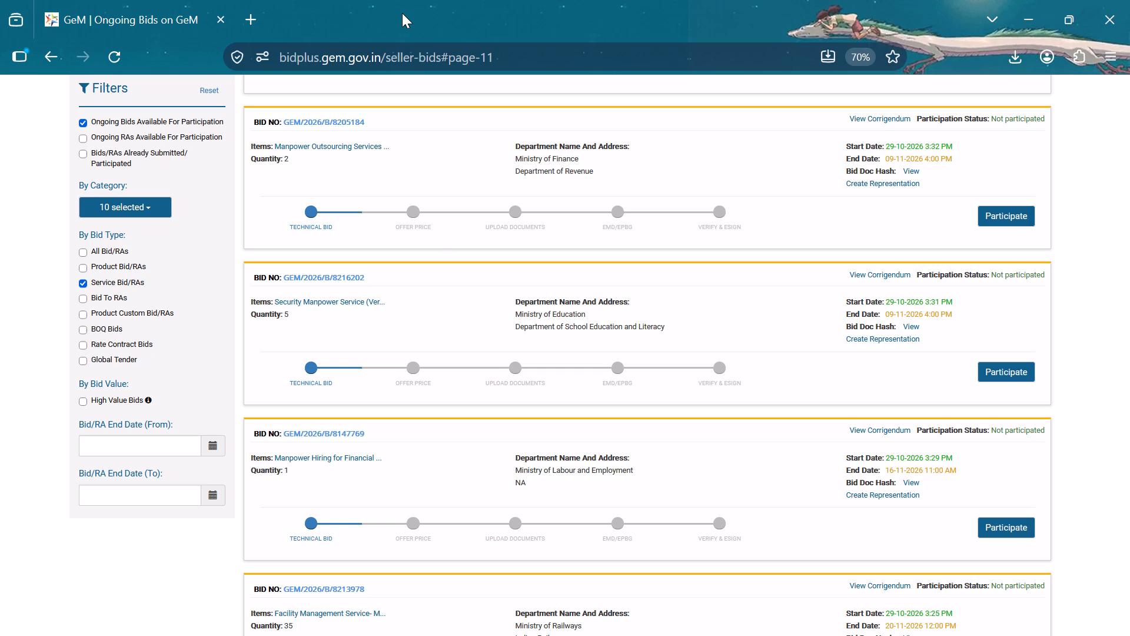
Open the bid document for the Indian Railways facility management bid GEM/2026/B/8213978.
{"action": "scroll", "coordinate": [432, 236], "scroll_direction": "down", "scroll_amount": 2}
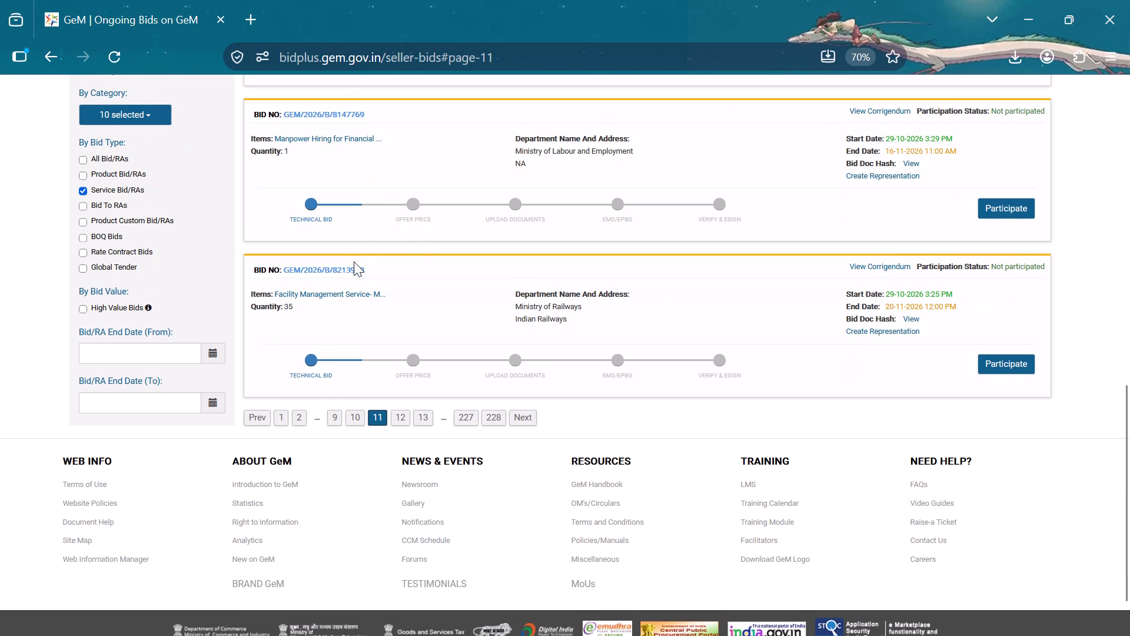
{"action": "left_click", "coordinate": [354, 263]}
{"action": "left_click", "coordinate": [360, 267]}
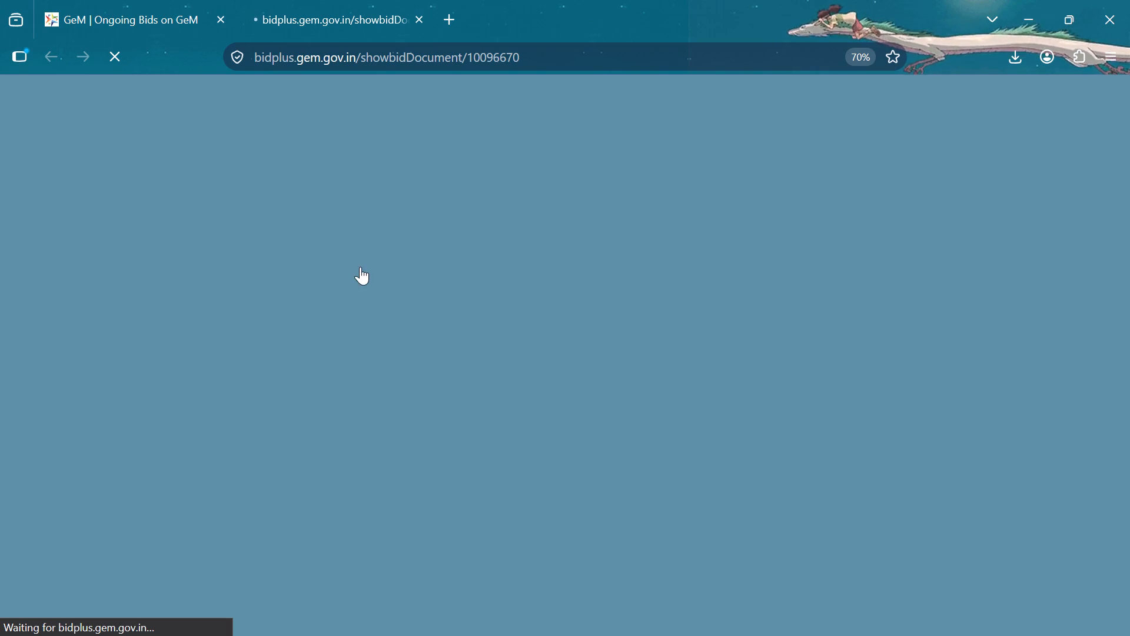
{"action": "left_click", "coordinate": [455, 271]}
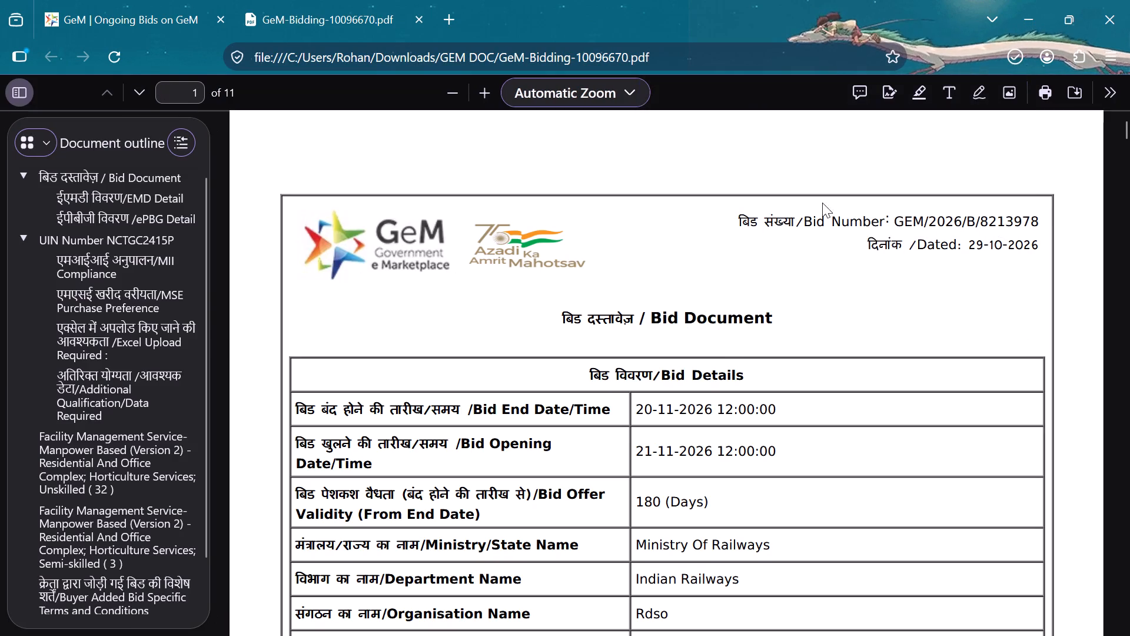
Copy the bid number GEM/2026/B/8213978 from the bid document.
{"action": "double_click", "coordinate": [912, 218]}
{"action": "key", "text": "ctrl+shift+Right"}
{"action": "key", "text": "ctrl+shift+Right"}
{"action": "key", "text": "ctrl+shift+Right"}
{"action": "key", "text": "ctrl+c"}
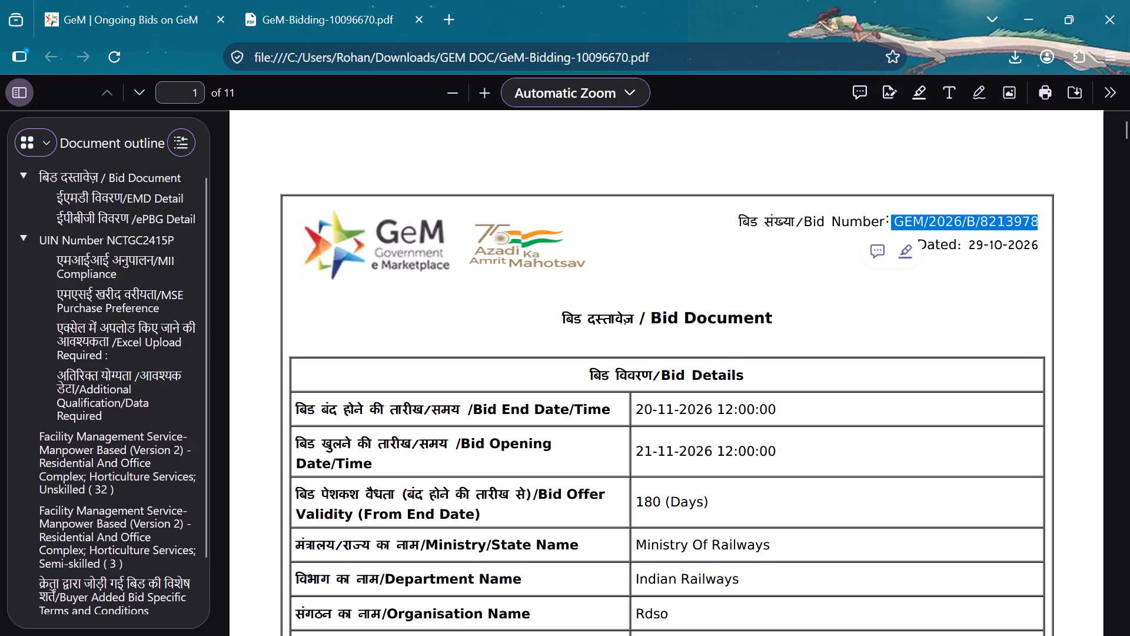
{"action": "key", "text": "ctrl+c"}
Check the type of bid in the document, start another form response, and enter the copied GEM Id and Bid Type M.
{"action": "scroll", "coordinate": [753, 327], "scroll_direction": "down", "scroll_amount": 4}
{"action": "scroll", "coordinate": [623, 371], "scroll_direction": "down", "scroll_amount": 10}
{"action": "key", "text": "alt+Tab"}
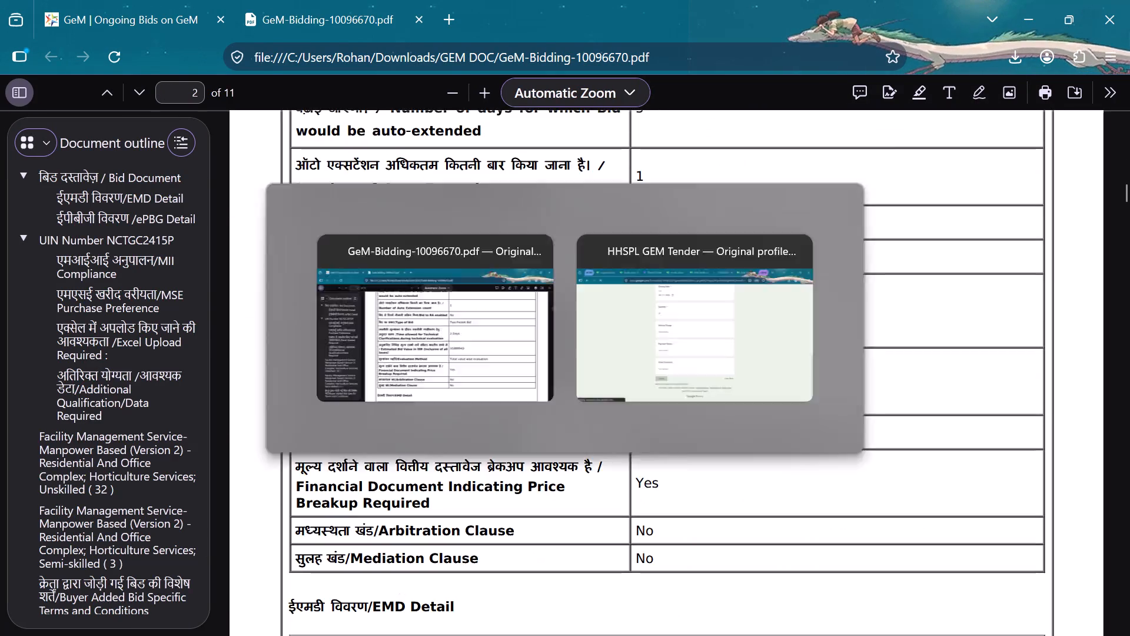
{"action": "left_click", "coordinate": [468, 267]}
{"action": "key", "text": "alt+Tab"}
{"action": "key", "text": "alt+Tab"}
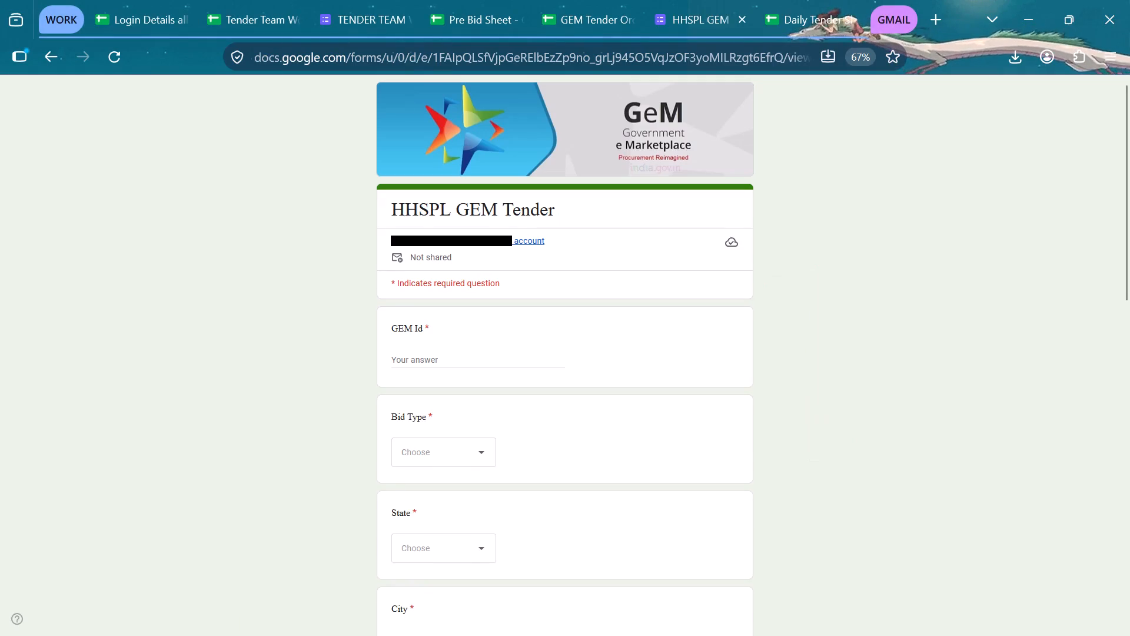
{"action": "left_click", "coordinate": [433, 360], "text": "ctrl"}
{"action": "key", "text": "ctrl+v"}
{"action": "key", "text": "Tab"}
{"action": "key", "text": "alt+Tab"}
{"action": "key", "text": "alt+Tab"}
{"action": "key", "text": "m"}
{"action": "key", "text": "Tab"}
Find the consignee address in the bid document and copy the city name Lucknow.
{"action": "key", "text": "alt+Tab"}
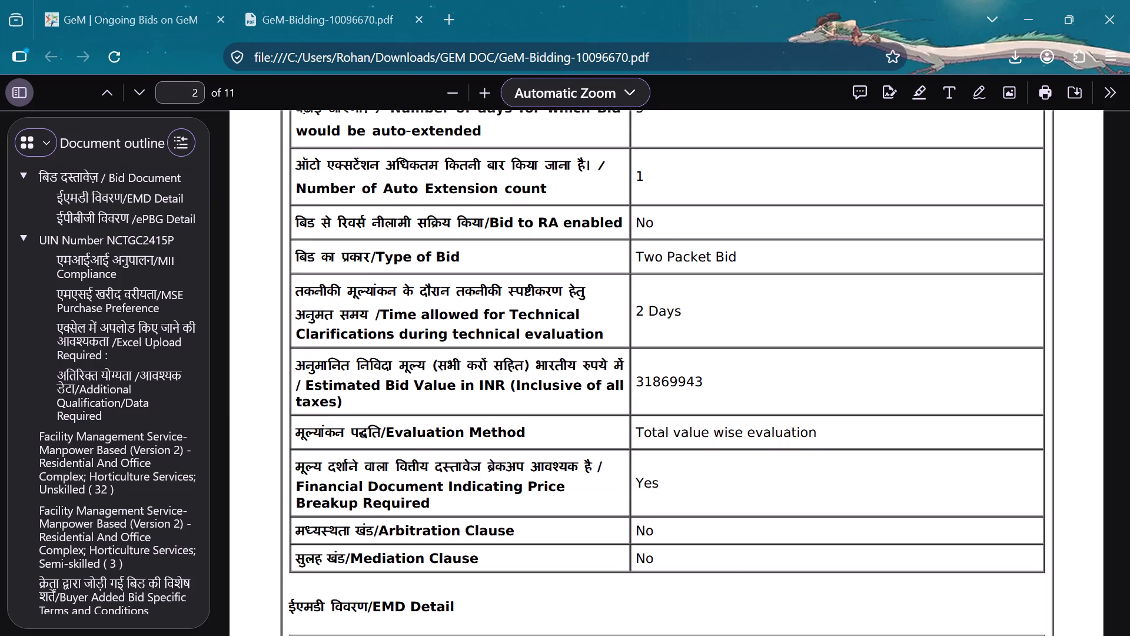
{"action": "scroll", "coordinate": [433, 360], "scroll_direction": "down", "scroll_amount": 20}
{"action": "scroll", "coordinate": [433, 360], "scroll_direction": "down", "scroll_amount": 11}
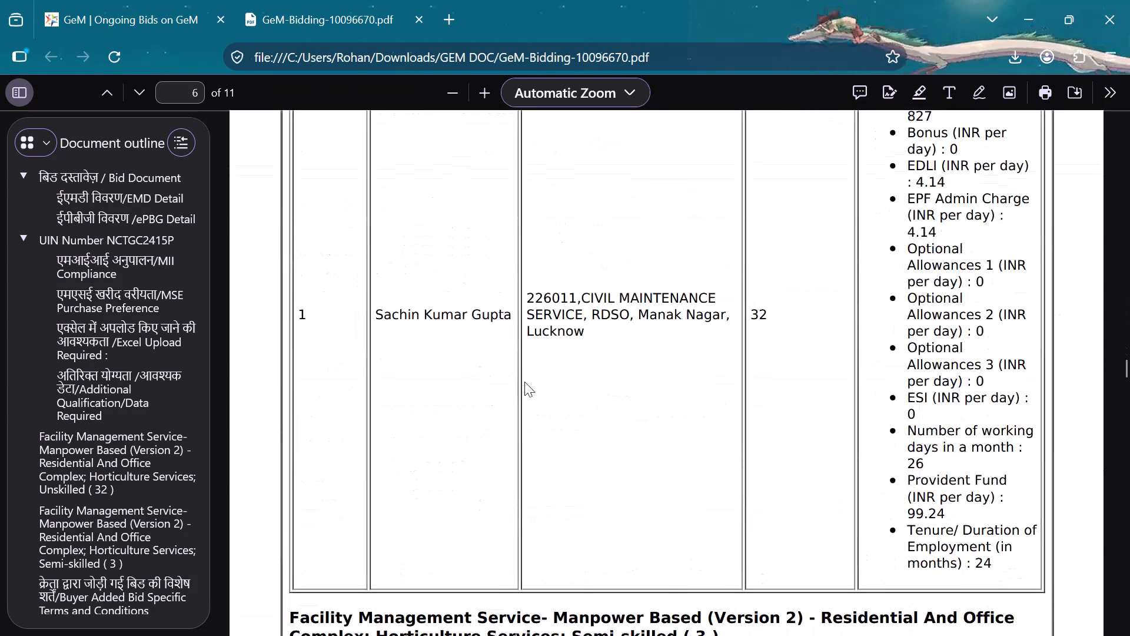
{"action": "double_click", "coordinate": [550, 328]}
{"action": "key", "text": "ctrl+c"}
Fill the form response with State UP, the copied City Lucknow, Pasara N and Pre Bid Meeting N.
{"action": "key", "text": "alt+Tab"}
{"action": "type", "text": "up"}
{"action": "key", "text": "Tab"}
{"action": "key", "text": "ctrl+v"}
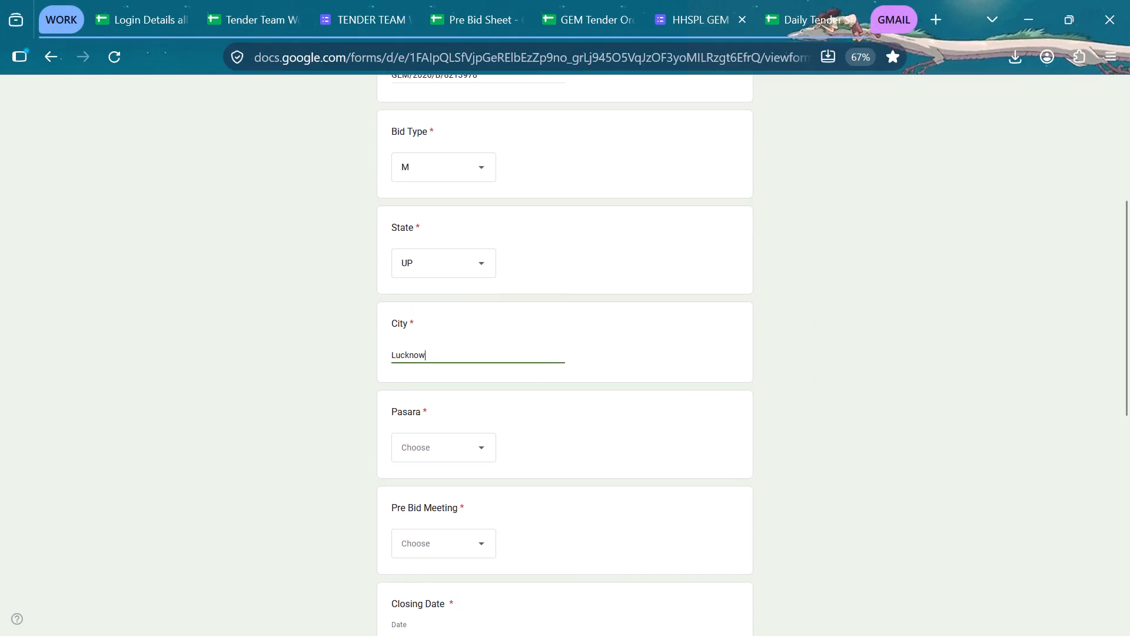
{"action": "key", "text": "Tab"}
{"action": "key", "text": "n"}
{"action": "key", "text": "Tab"}
{"action": "key", "text": "n"}
Check GEM/2026/B/8213978 in the ongoing bids listing and enter Closing Date day and month 20/11 and Quantity 35.
{"action": "key", "text": "alt+Tab"}
{"action": "left_click", "coordinate": [185, 0]}
{"action": "key", "text": "alt+Tab"}
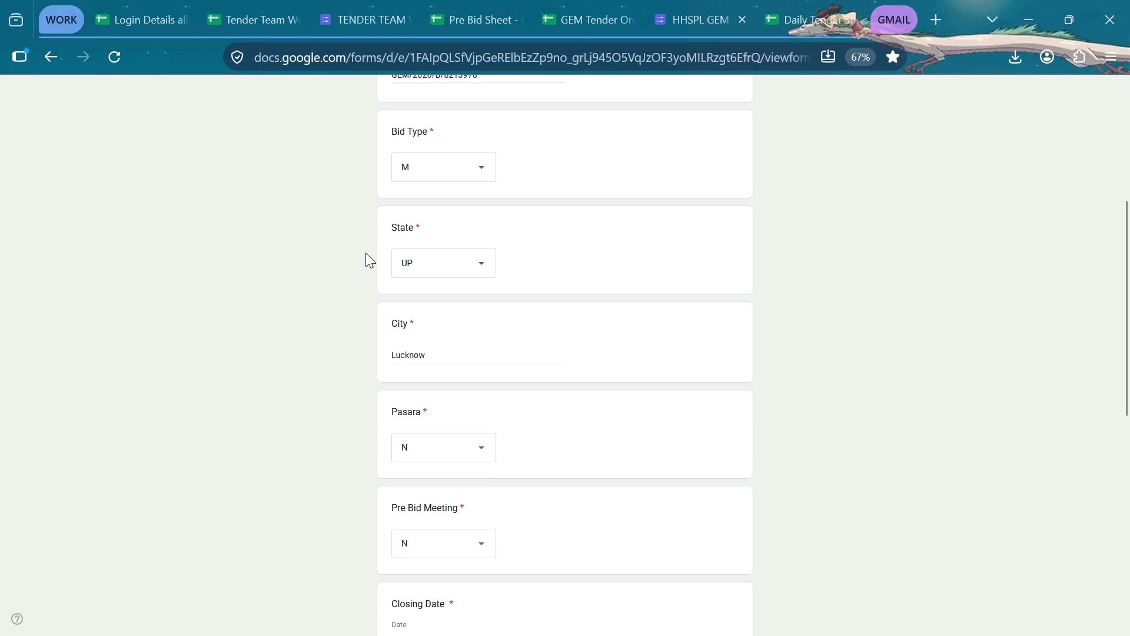
{"action": "key", "text": "Tab"}
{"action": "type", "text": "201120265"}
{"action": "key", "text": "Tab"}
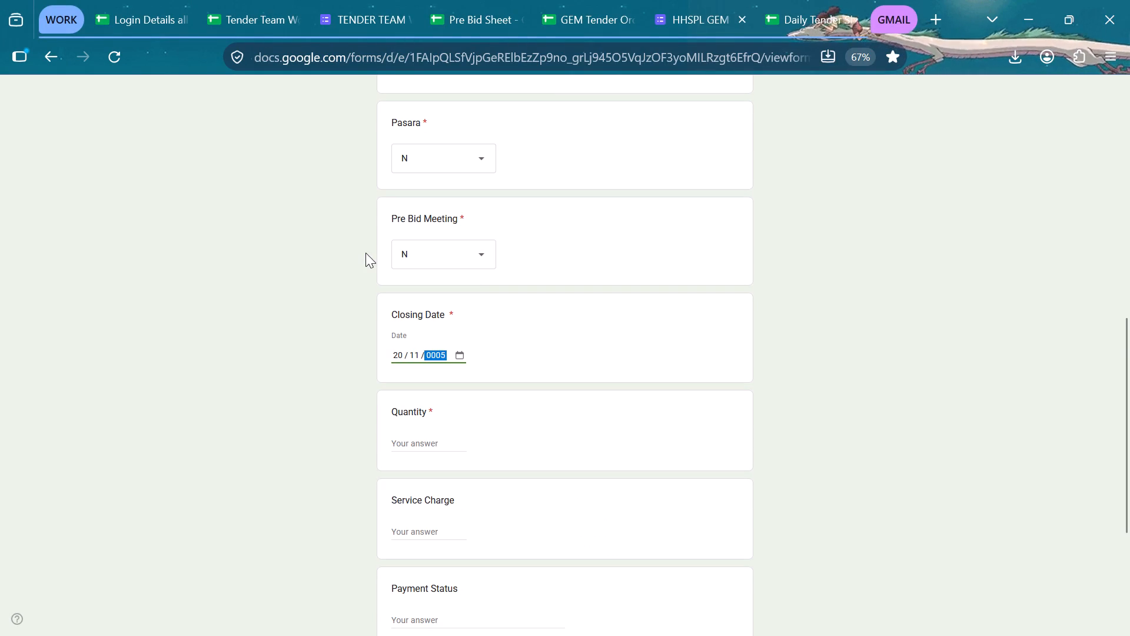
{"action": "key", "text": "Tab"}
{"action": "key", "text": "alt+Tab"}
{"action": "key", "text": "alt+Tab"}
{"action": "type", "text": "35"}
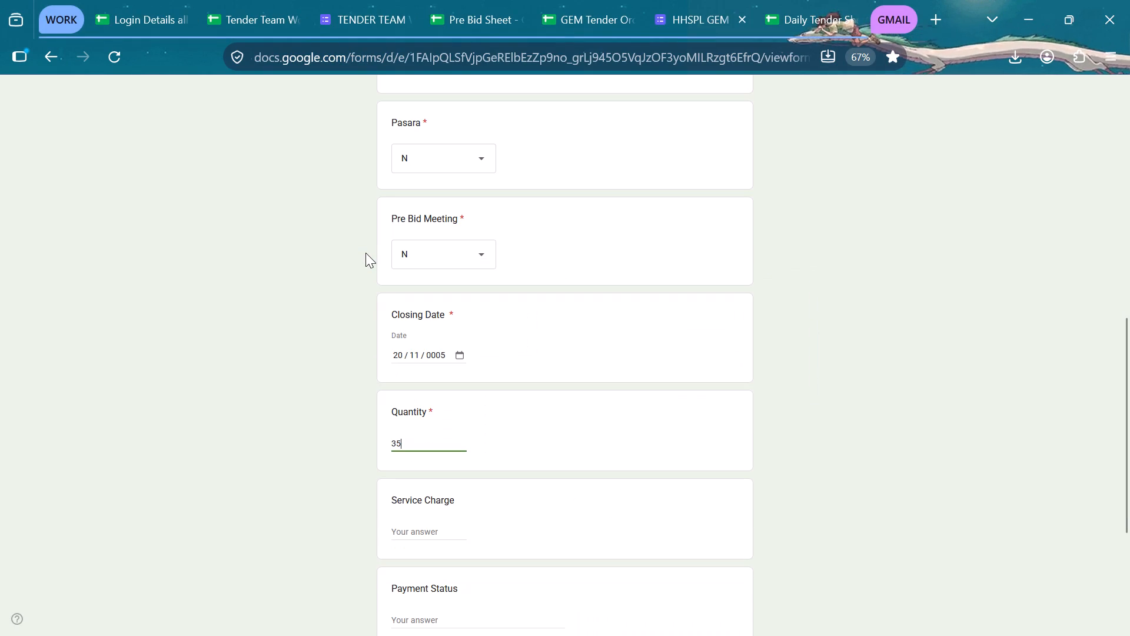
Correct the year of the Closing Date to 2026.
{"action": "left_click", "coordinate": [438, 360]}
{"action": "key", "text": "Right"}
{"action": "key", "text": "Right"}
{"action": "type", "text": "20256"}
{"action": "key", "text": "BackSpace"}
{"action": "type", "text": "20256"}
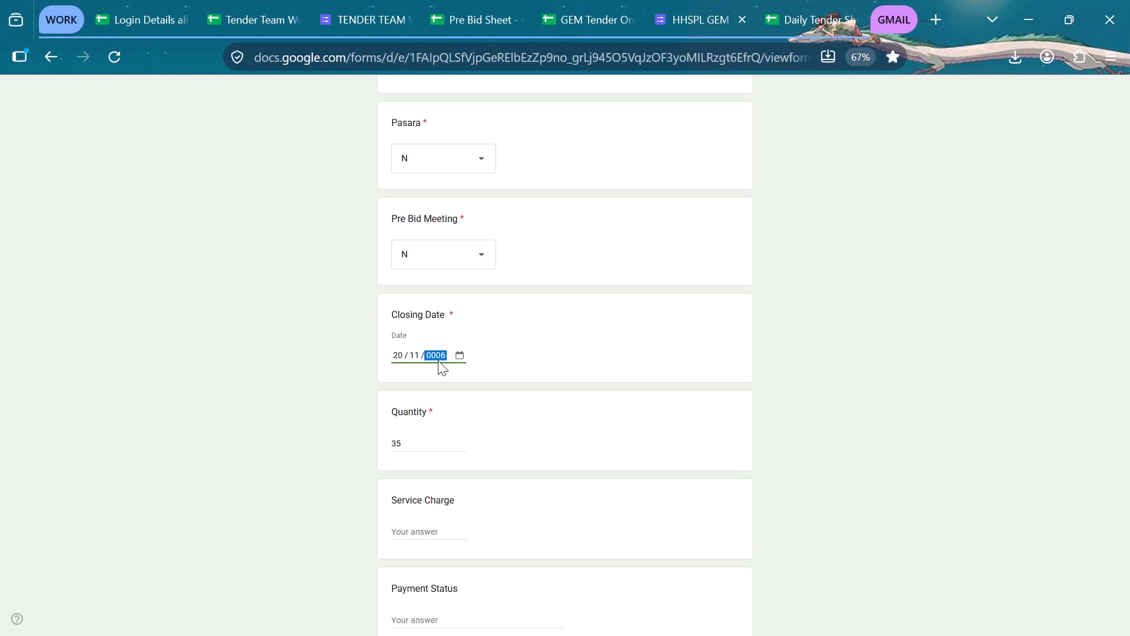
{"action": "key", "text": "BackSpace"}
{"action": "type", "text": "2026"}
Submit the form response for bid GEM/2026/B/8213978.
{"action": "scroll", "coordinate": [438, 360], "scroll_direction": "down", "scroll_amount": 4}
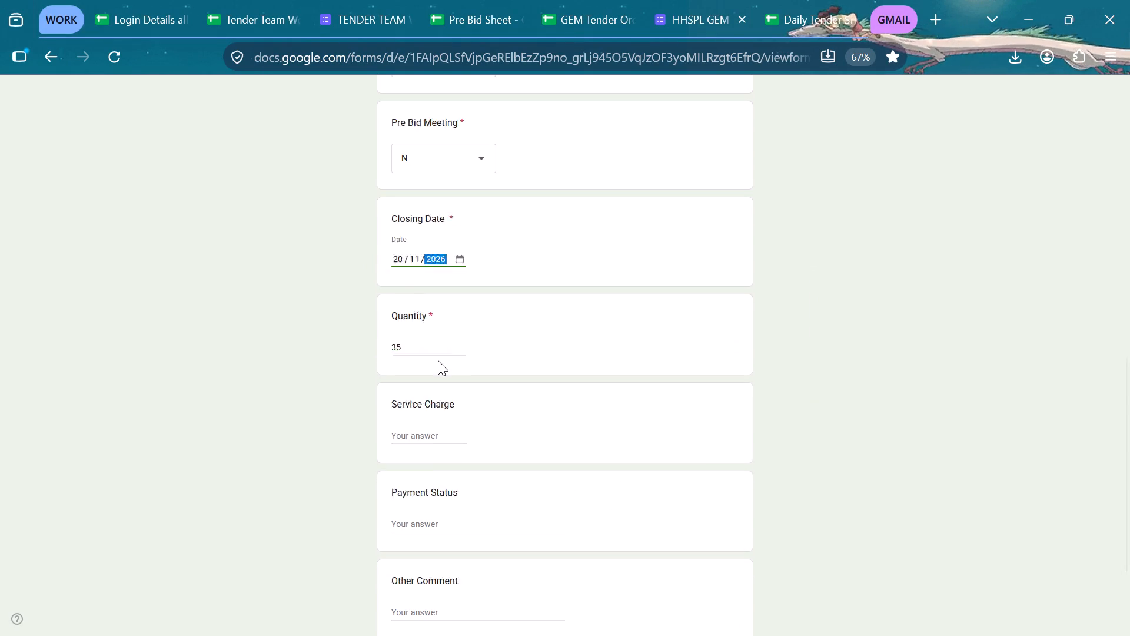
{"action": "left_click", "coordinate": [384, 522]}
Look over the remaining bids on page 11, go to page 10 of the listing, and close the finished bid document.
{"action": "key", "text": "alt+Tab"}
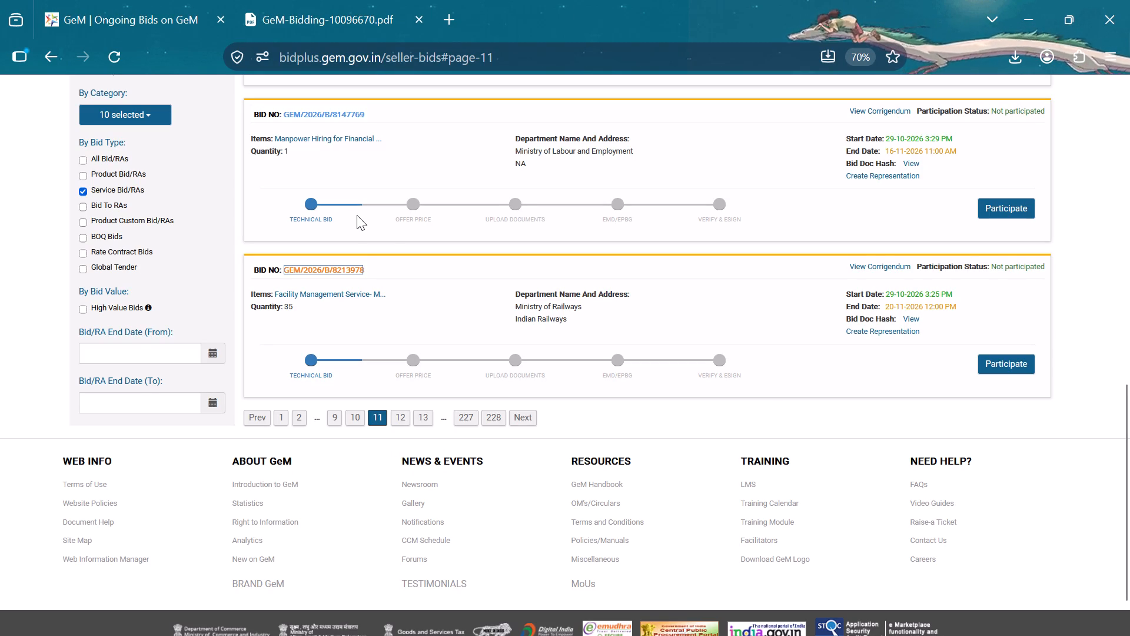
{"action": "scroll", "coordinate": [357, 215], "scroll_direction": "up", "scroll_amount": 5}
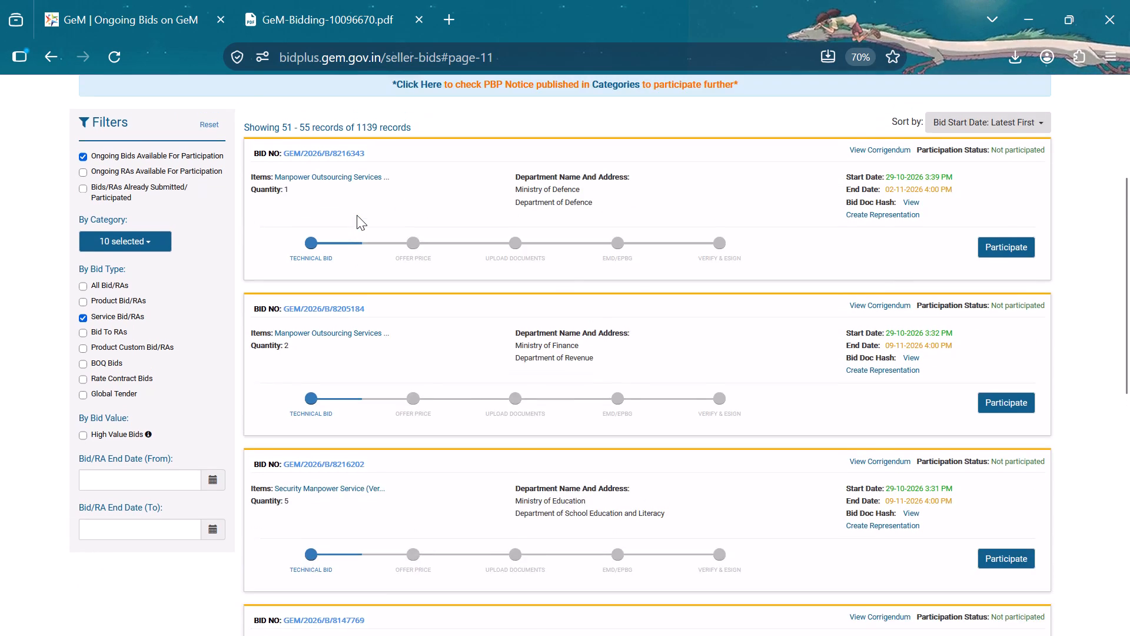
{"action": "scroll", "coordinate": [357, 215], "scroll_direction": "down", "scroll_amount": 8}
{"action": "left_click", "coordinate": [352, 362]}
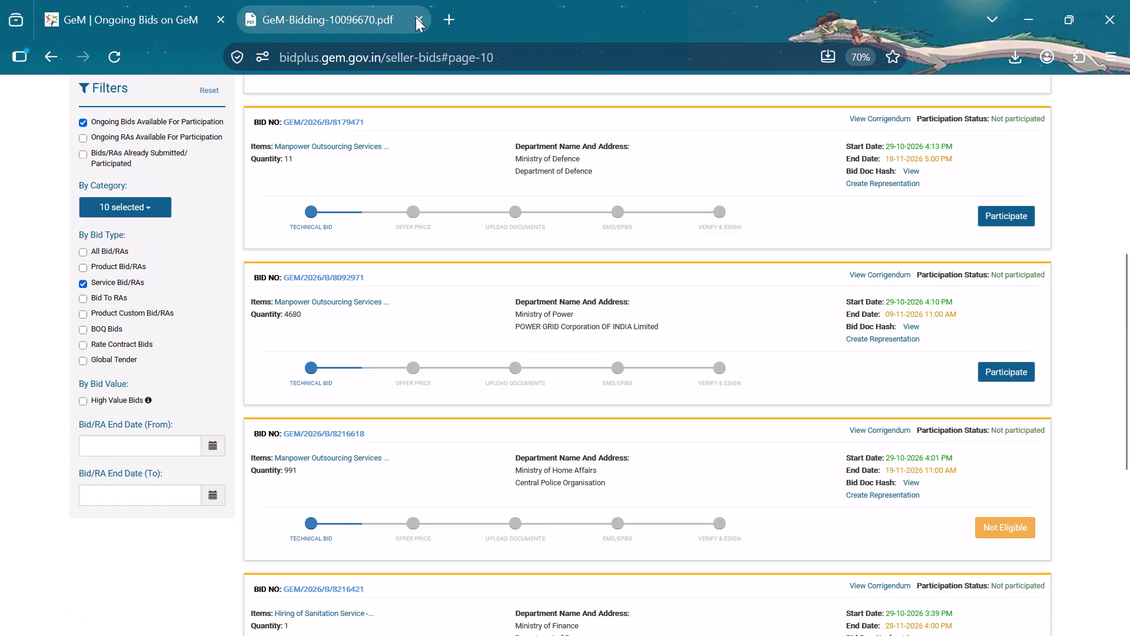
{"action": "left_click", "coordinate": [417, 18]}
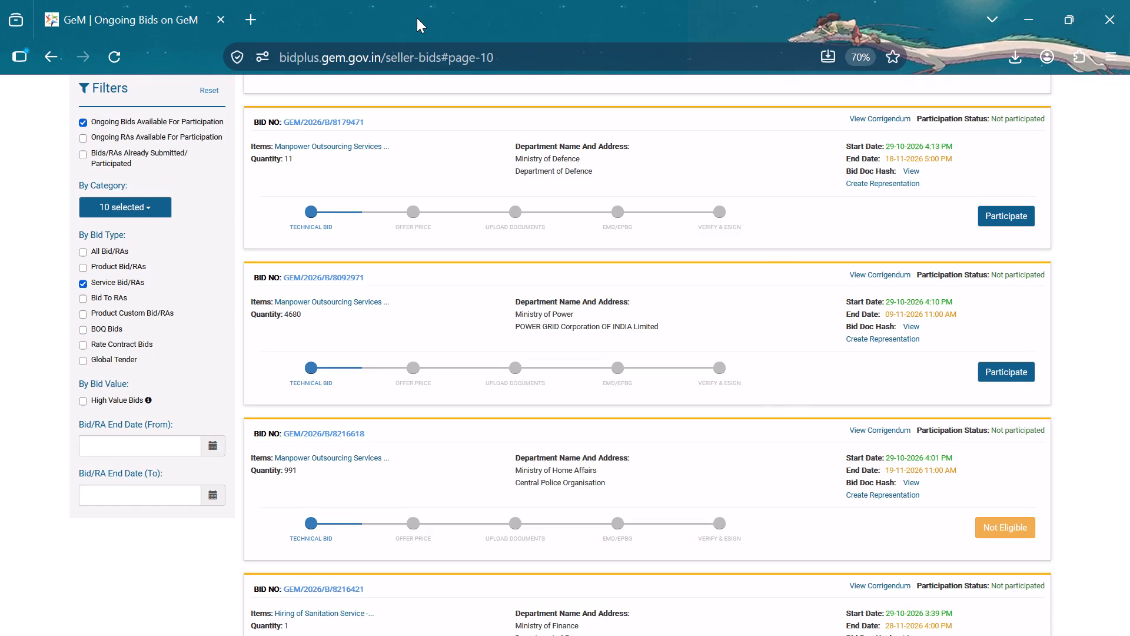
Look through the bids on page 10 and open the bid document for GEM/2026/B/8179471.
{"action": "scroll", "coordinate": [418, 326], "scroll_direction": "down", "scroll_amount": 2}
{"action": "scroll", "coordinate": [352, 313], "scroll_direction": "up", "scroll_amount": 2}
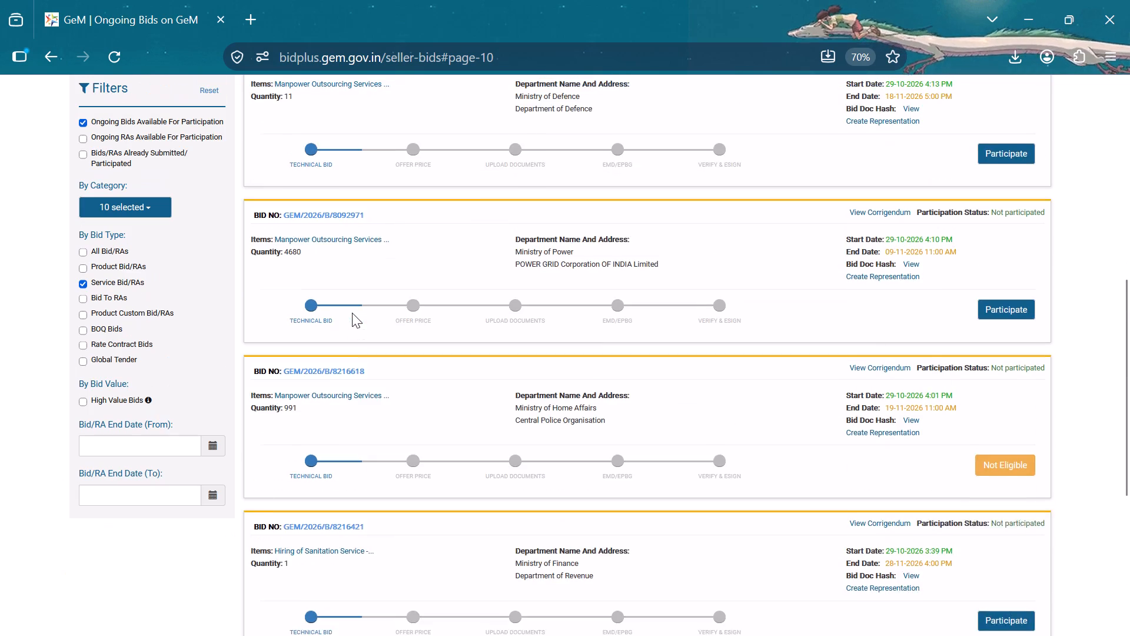
{"action": "scroll", "coordinate": [352, 313], "scroll_direction": "up", "scroll_amount": 3}
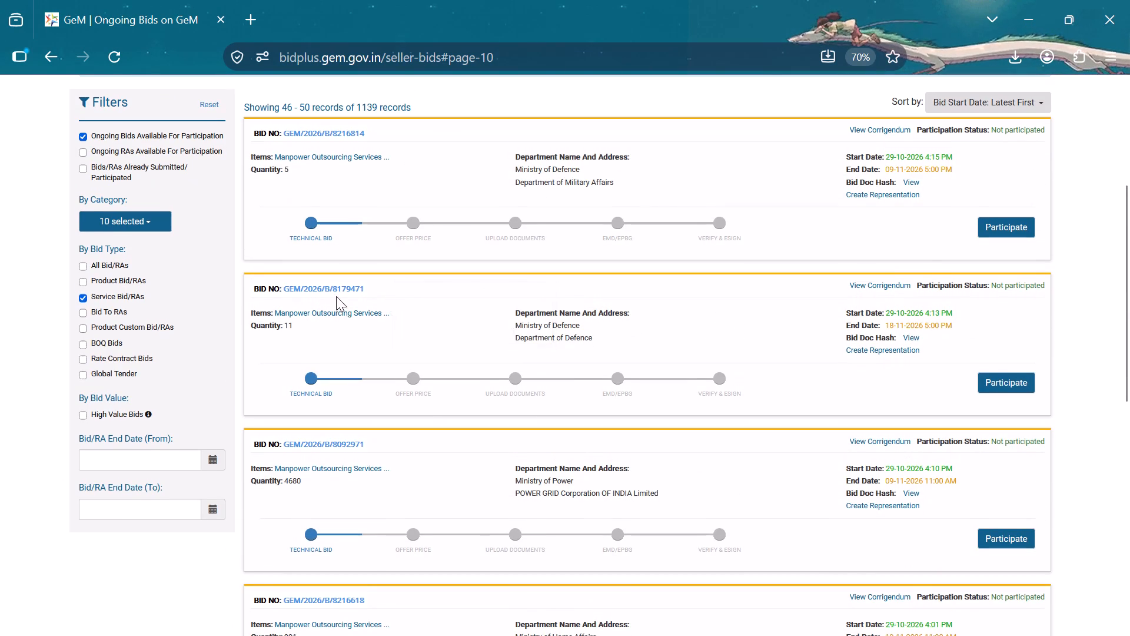
{"action": "left_click", "coordinate": [336, 296]}
{"action": "left_click", "coordinate": [340, 288]}
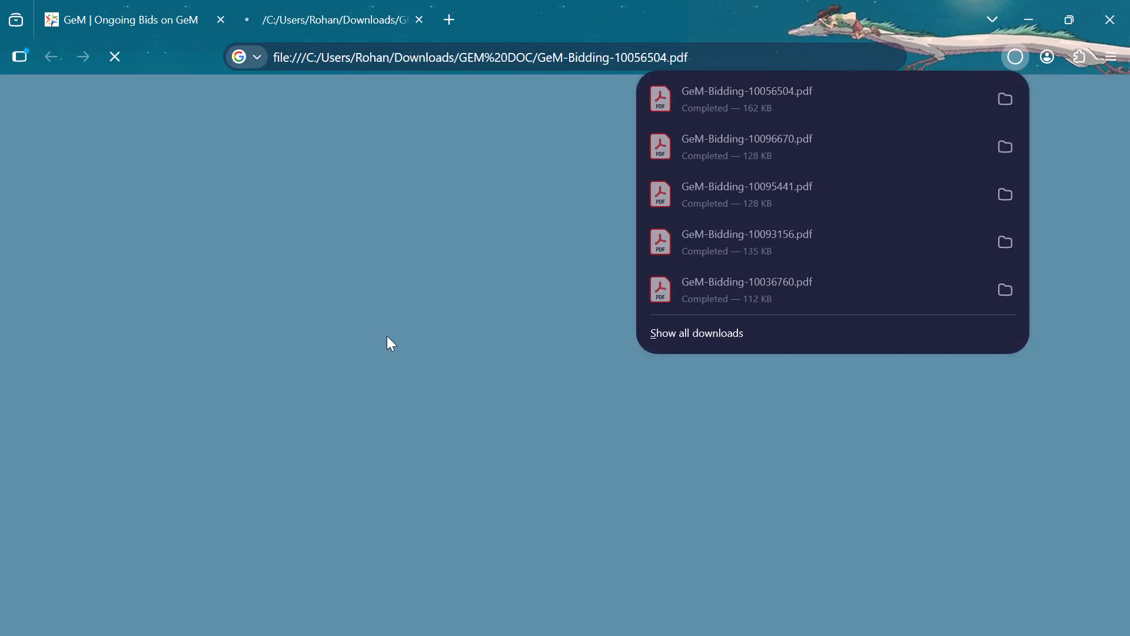
Copy the bid number GEM/2026/B/8179471 from the bid document.
{"action": "left_click", "coordinate": [796, 514]}
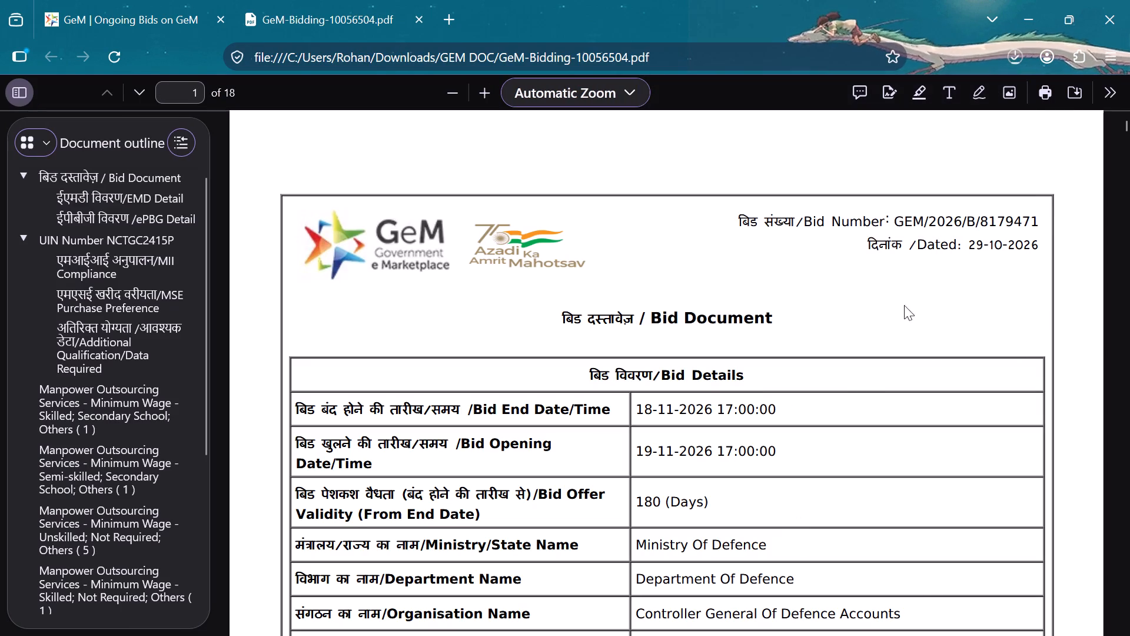
{"action": "double_click", "coordinate": [905, 218]}
{"action": "key", "text": "ctrl+shift+Right"}
{"action": "key", "text": "ctrl+shift+Right"}
{"action": "key", "text": "ctrl+shift+Right"}
{"action": "key", "text": "ctrl+c"}
{"action": "key", "text": "ctrl+c"}
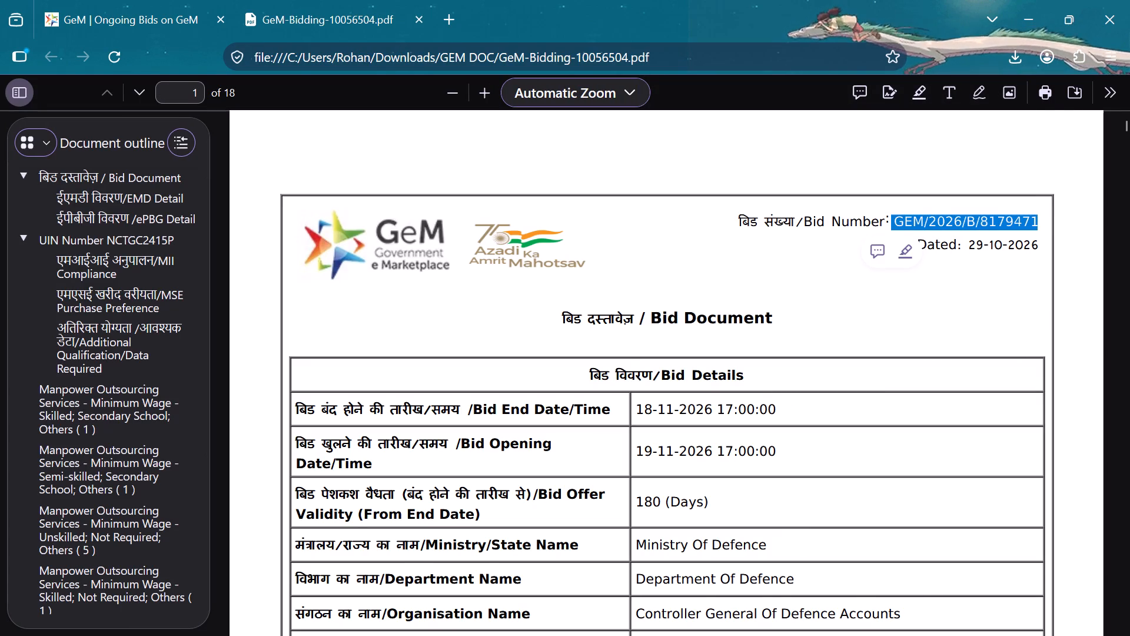
Start another HHSPL GEM Tender response and enter GEM/2026/B/8179471 as the GEM Id.
{"action": "scroll", "coordinate": [701, 455], "scroll_direction": "down", "scroll_amount": 13}
{"action": "key", "text": "alt+Tab"}
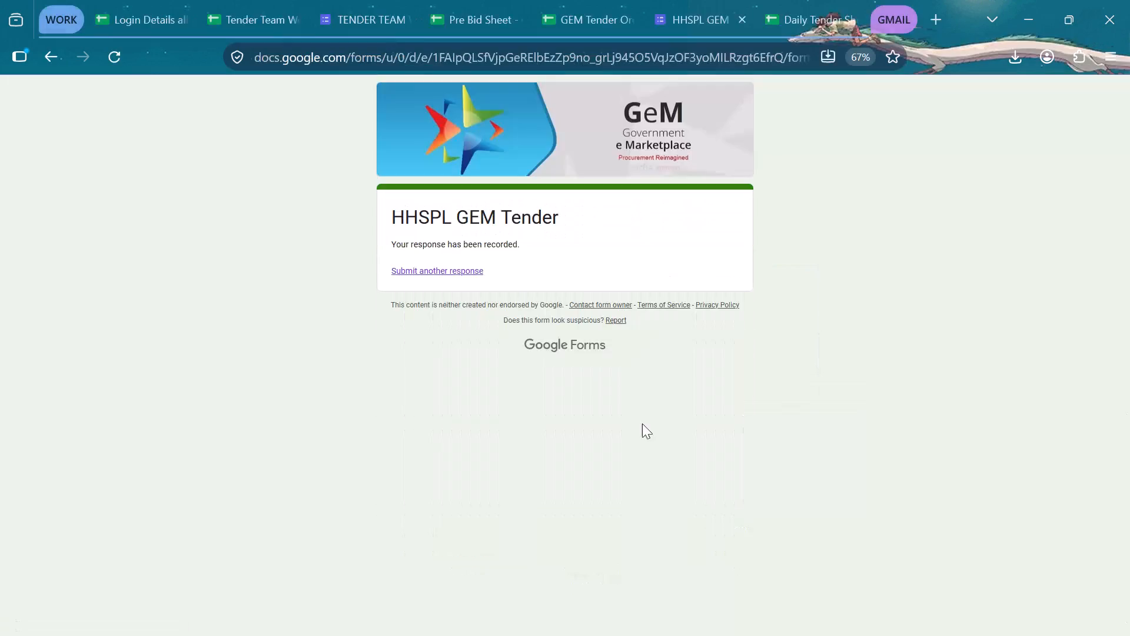
{"action": "left_click", "coordinate": [459, 270]}
{"action": "key", "text": "alt+Tab"}
{"action": "key", "text": "alt+Tab"}
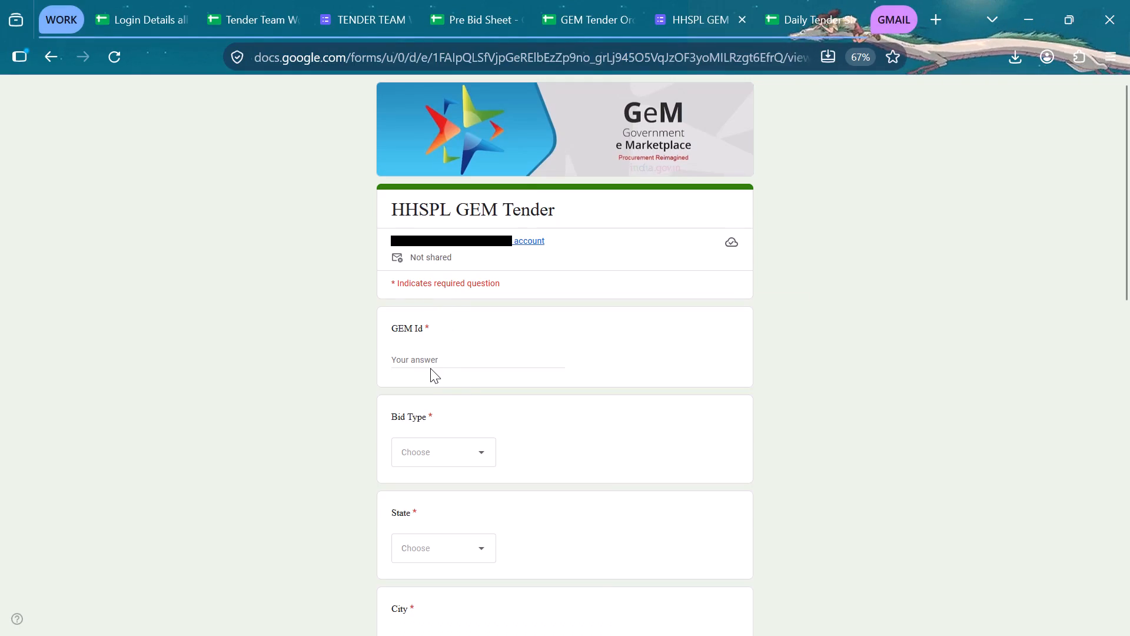
{"action": "left_click", "coordinate": [430, 368]}
{"action": "left_click", "coordinate": [431, 367], "text": "ctrl"}
{"action": "key", "text": "ctrl+v"}
{"action": "left_click", "coordinate": [431, 367]}
{"action": "key", "text": "ctrl+v"}
Fill in the bid type starting with S, the state starting with R and the city Jodhpur, using the bid document's consignee location.
{"action": "key", "text": "Tab"}
{"action": "key", "text": "s"}
{"action": "key", "text": "alt+Tab"}
{"action": "scroll", "coordinate": [431, 367], "scroll_direction": "down", "scroll_amount": 5}
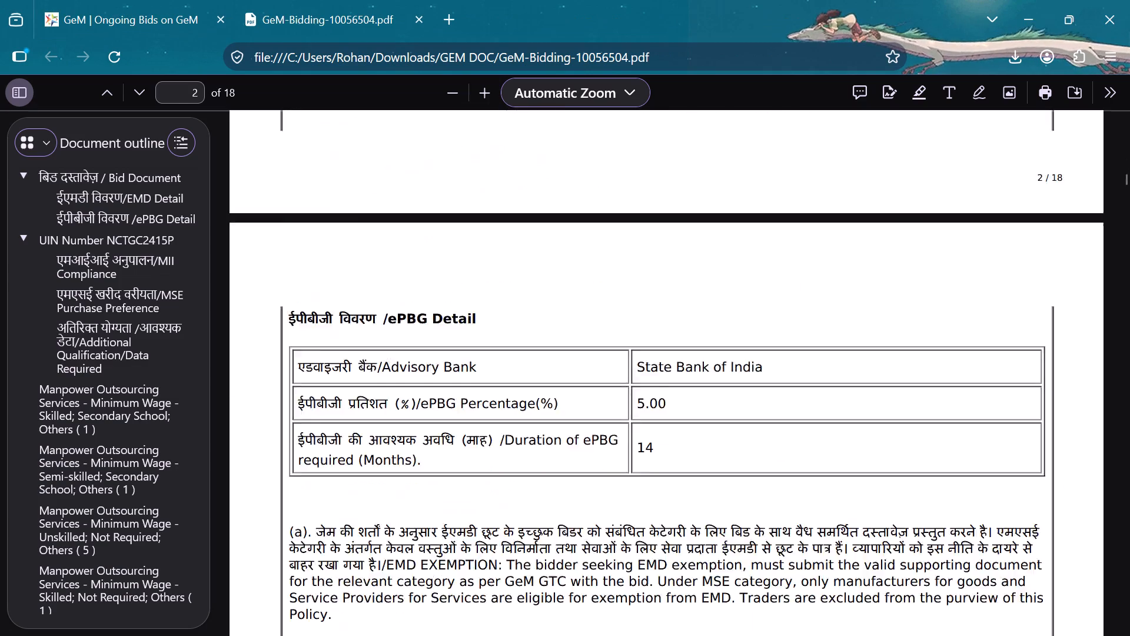
{"action": "scroll", "coordinate": [431, 367], "scroll_direction": "down", "scroll_amount": 20}
{"action": "scroll", "coordinate": [431, 367], "scroll_direction": "down", "scroll_amount": 10}
{"action": "key", "text": "alt+Tab"}
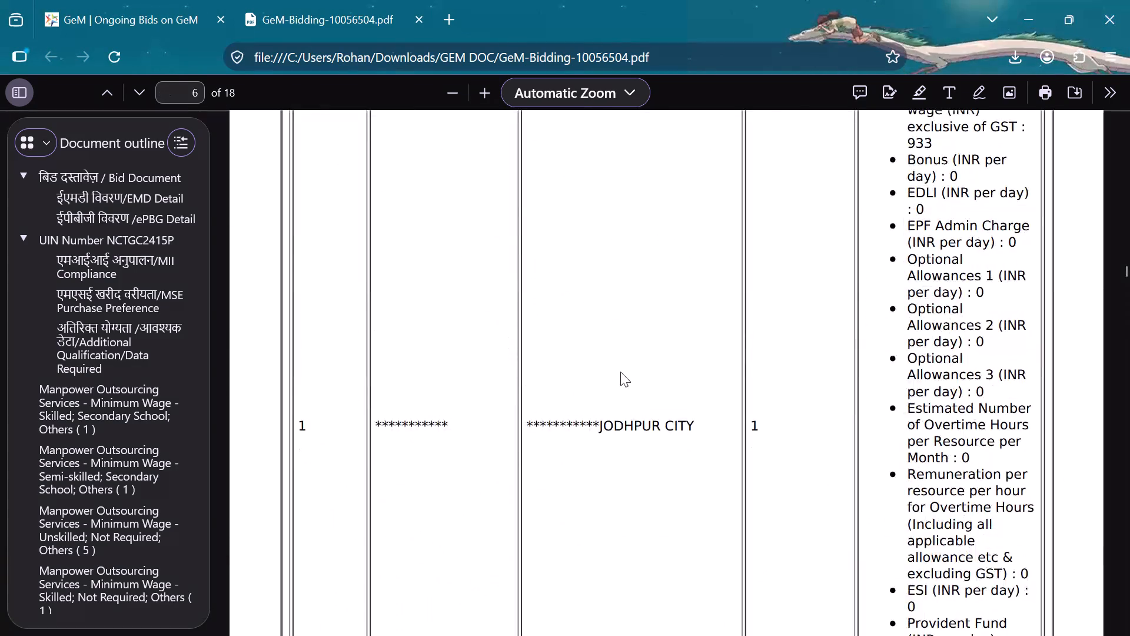
{"action": "key", "text": "Tab"}
{"action": "key", "text": "r"}
{"action": "key", "text": "Tab"}
{"action": "type", "text": "Jodhpur"}
Choose the options starting with N in the two fields that follow City.
{"action": "key", "text": "Tab"}
{"action": "key", "text": "n"}
{"action": "key", "text": "Tab"}
{"action": "key", "text": "n"}
Check the bid's end date in the GeM listing and enter 18-11-2026 as the Closing Date.
{"action": "key", "text": "alt+Tab"}
{"action": "left_click", "coordinate": [66, 0]}
{"action": "key", "text": "alt+Tab"}
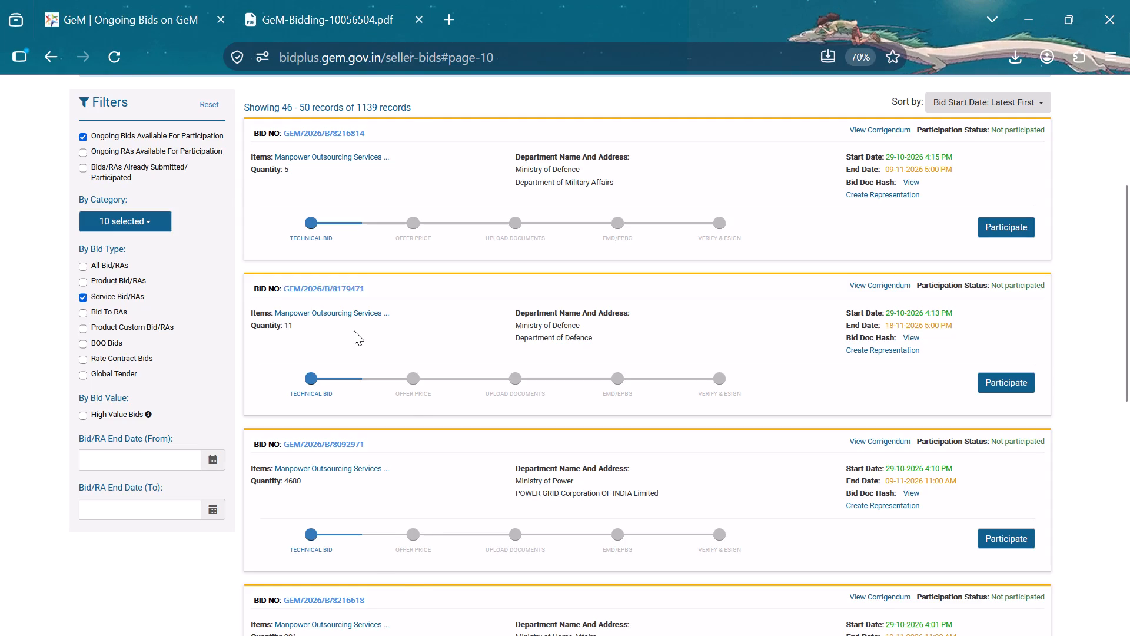
{"action": "key", "text": "Tab"}
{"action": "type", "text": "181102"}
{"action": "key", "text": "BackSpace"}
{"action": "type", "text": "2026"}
Enter the bid quantity 11 and submit the form response for bid GEM/2026/B/8179471.
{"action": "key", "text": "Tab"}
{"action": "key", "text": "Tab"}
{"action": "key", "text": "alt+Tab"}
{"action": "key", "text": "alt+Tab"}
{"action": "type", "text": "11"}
{"action": "scroll", "coordinate": [354, 330], "scroll_direction": "down", "scroll_amount": 8}
{"action": "left_click", "coordinate": [401, 538]}
{"action": "left_click", "coordinate": [403, 532]}
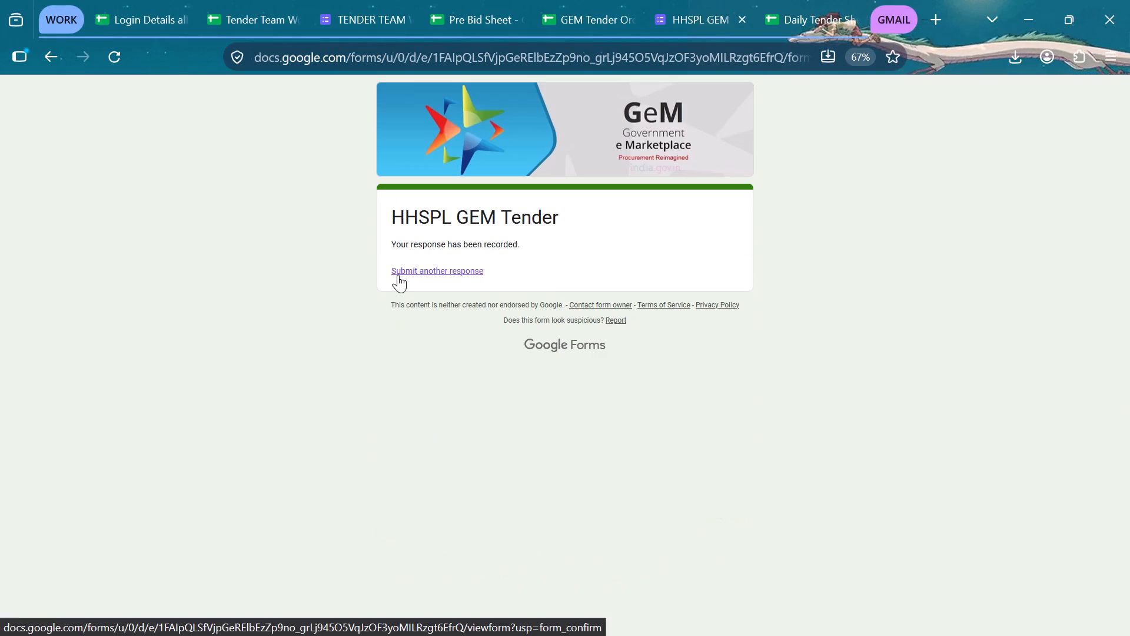
Open a blank HHSPL GEM Tender form for another response.
{"action": "double_click", "coordinate": [398, 274]}
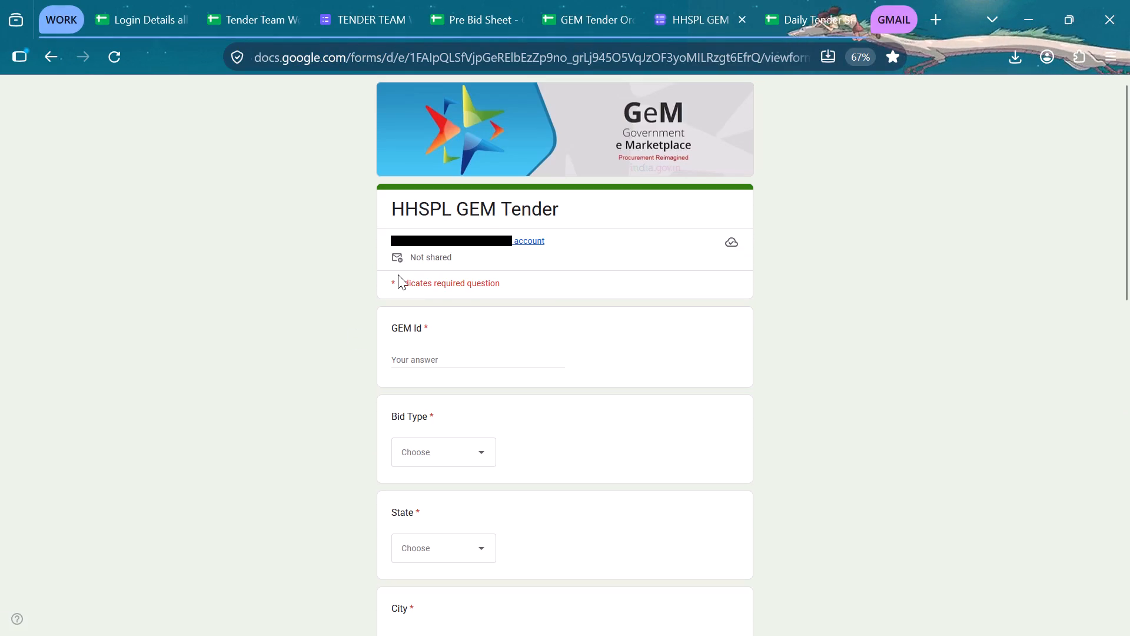
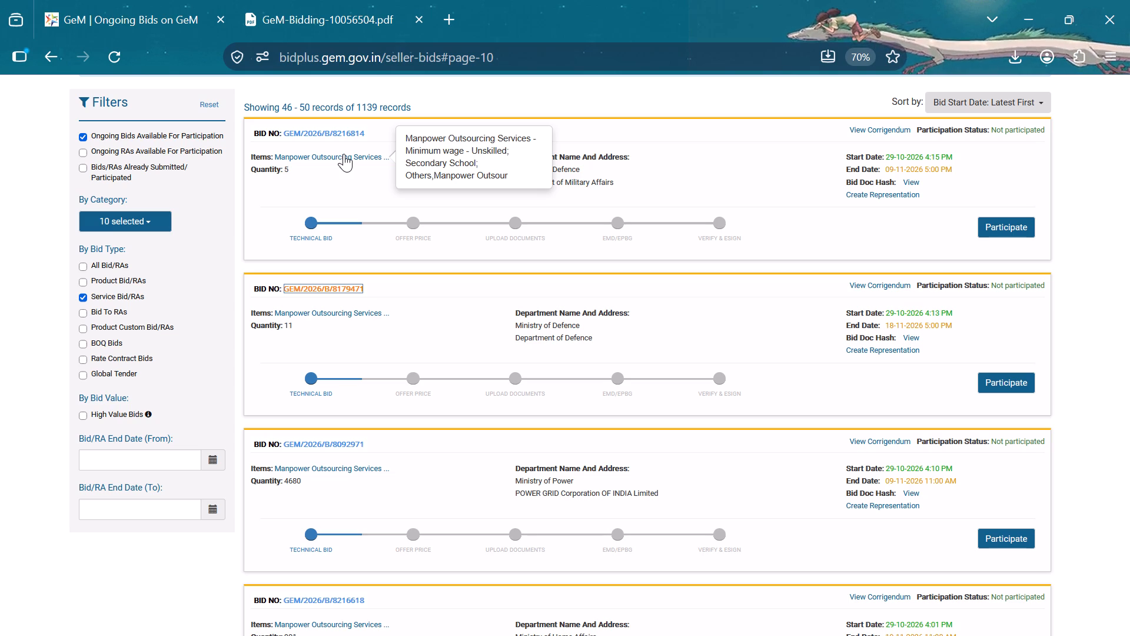
Look through the remaining bids on page 10 of the ongoing service bids list.
{"action": "scroll", "coordinate": [336, 332], "scroll_direction": "down", "scroll_amount": 5}
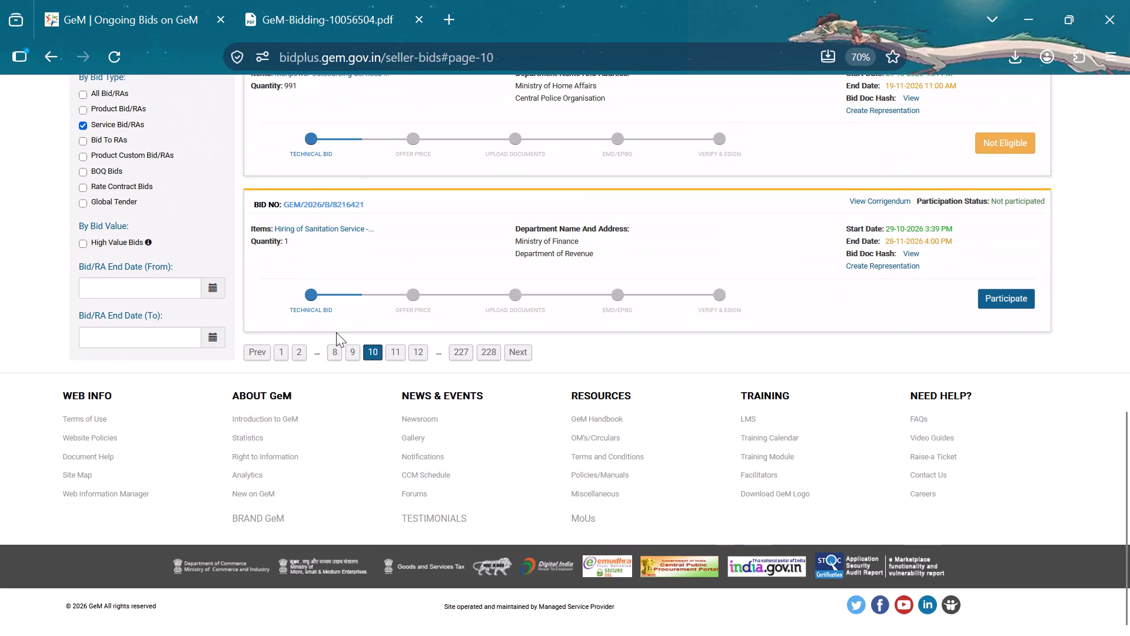
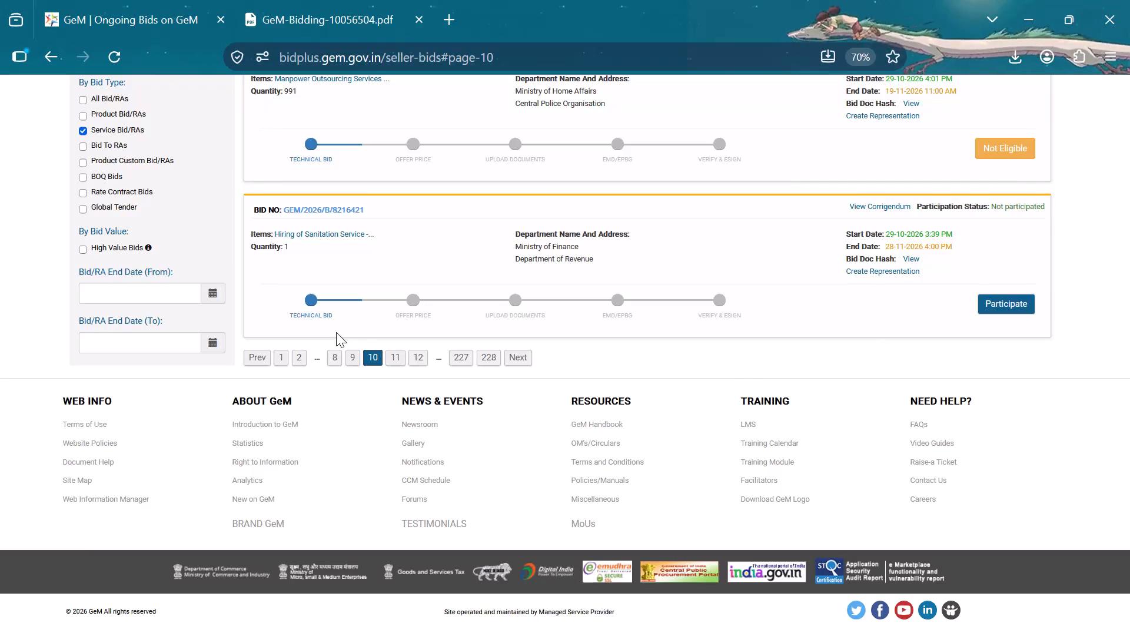
Switch to the work browser window and open the Daily Tender spreadsheet.
{"action": "key", "text": "alt+Tab"}
{"action": "left_click", "coordinate": [807, 0]}
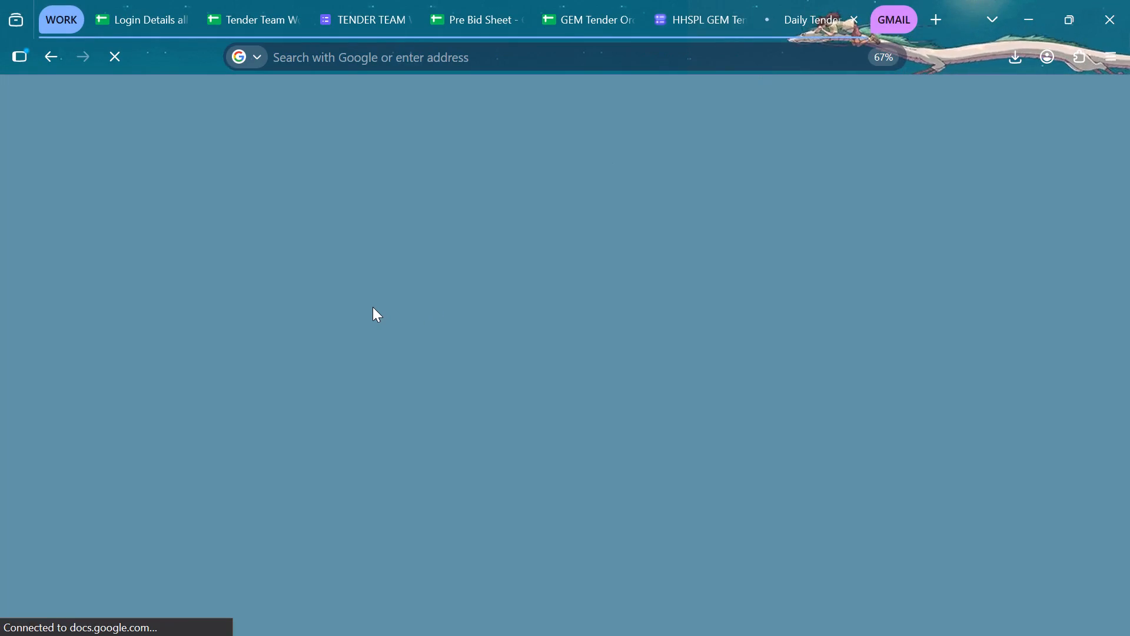
Find WhatsApp on the computer and launch it.
{"action": "key", "text": "w"}
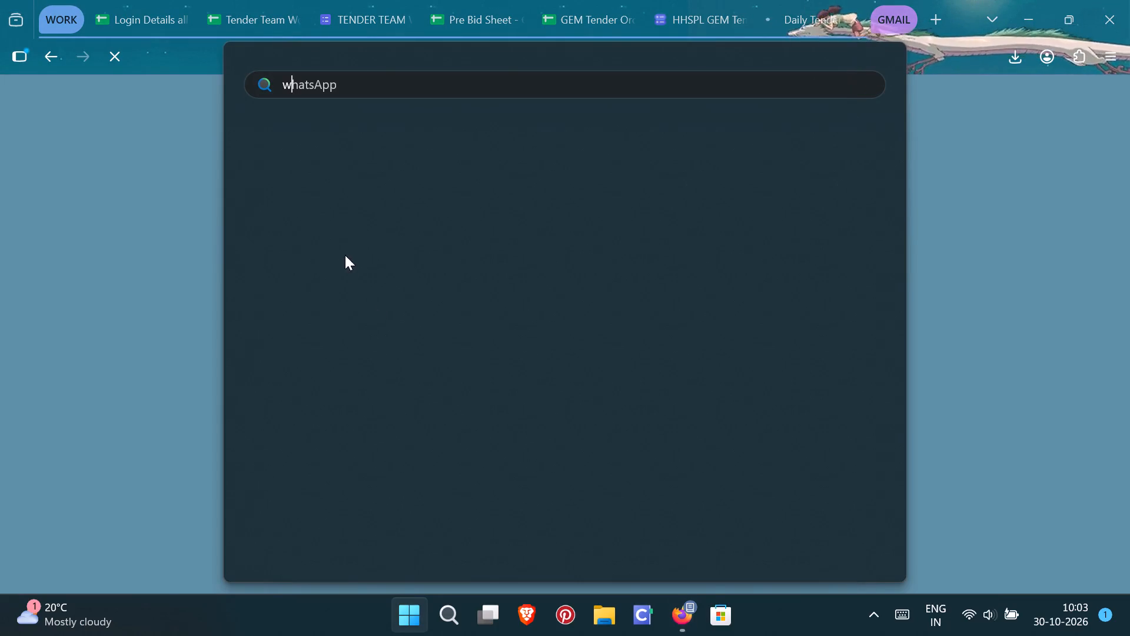
{"action": "left_click", "coordinate": [330, 226]}
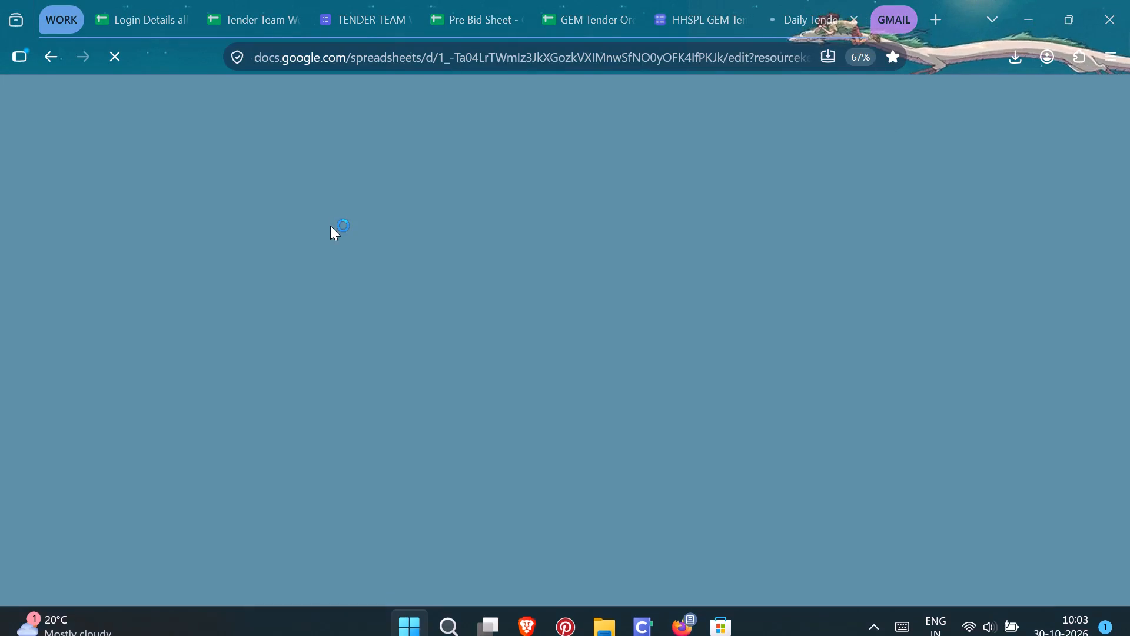
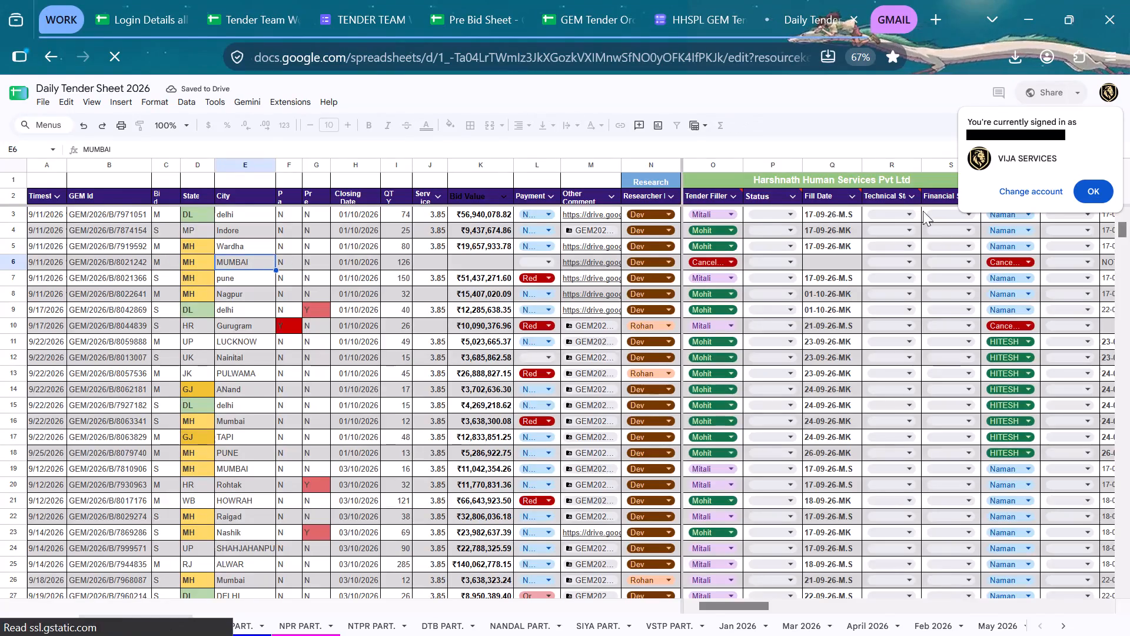
Dismiss the signed-in account notice and go to the last filled row of the Form Responses 1 sheet to view the newest tender entries.
{"action": "left_click", "coordinate": [1107, 193]}
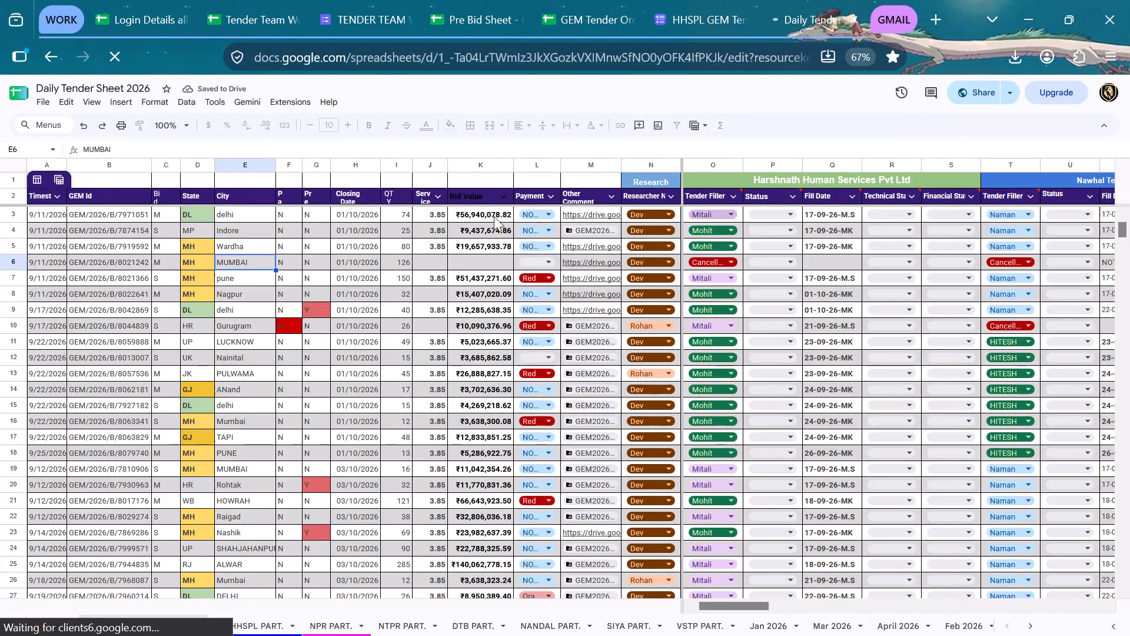
{"action": "left_click", "coordinate": [301, 260]}
{"action": "key", "text": "ctrl+Right"}
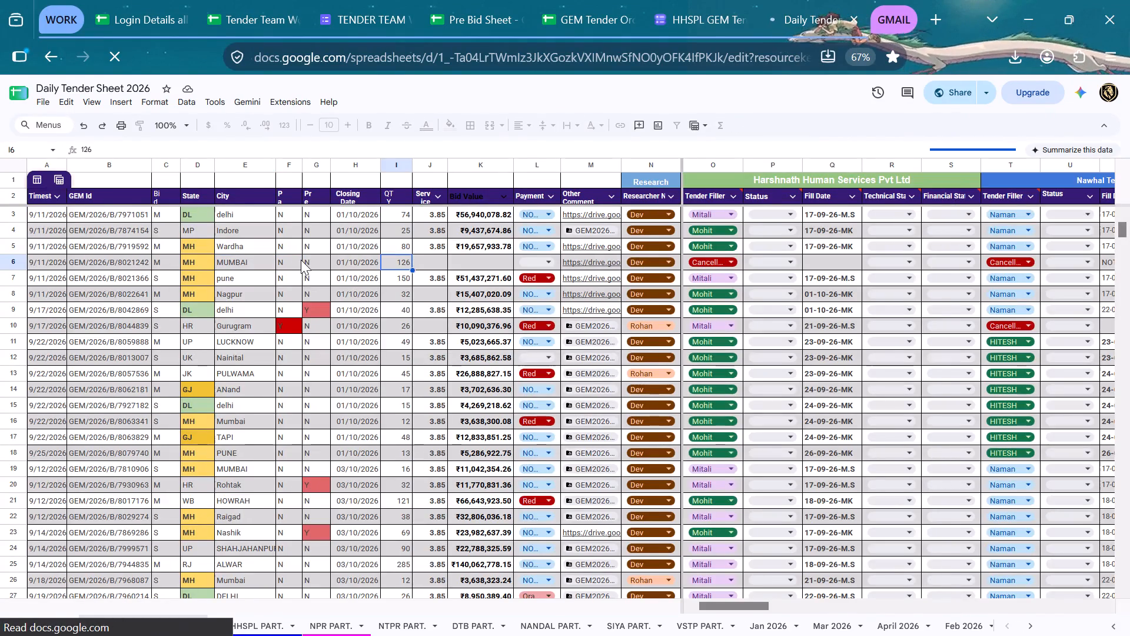
{"action": "left_click", "coordinate": [301, 260]}
{"action": "key", "text": "ctrl+Left"}
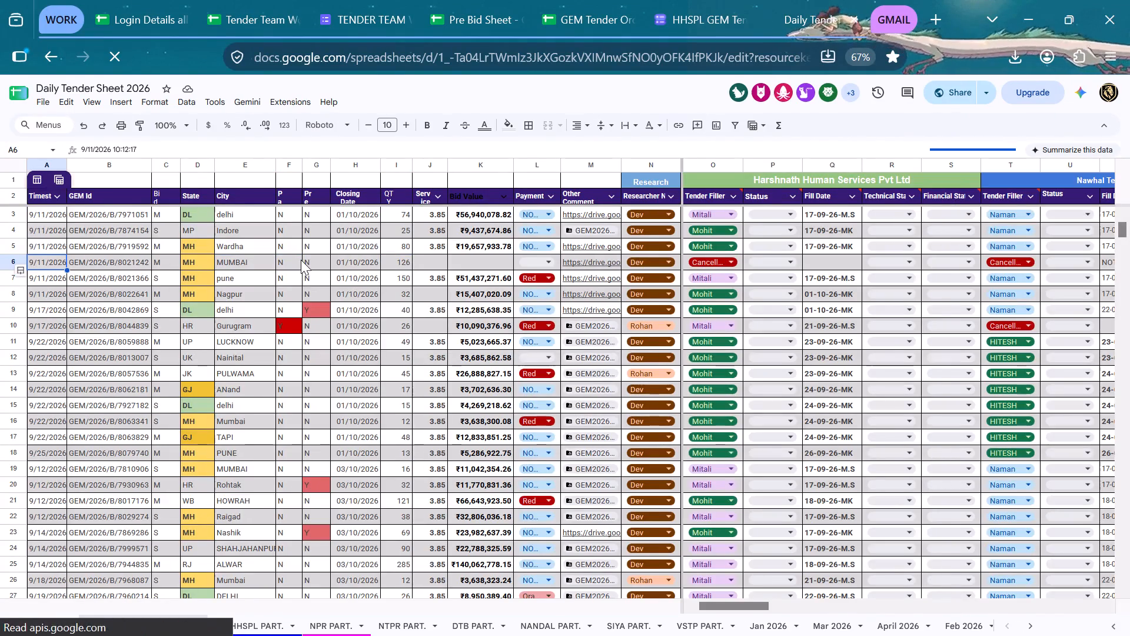
{"action": "left_click", "coordinate": [301, 260]}
{"action": "key", "text": "ctrl+Down"}
{"action": "scroll", "coordinate": [301, 260], "scroll_direction": "down", "scroll_amount": 1}
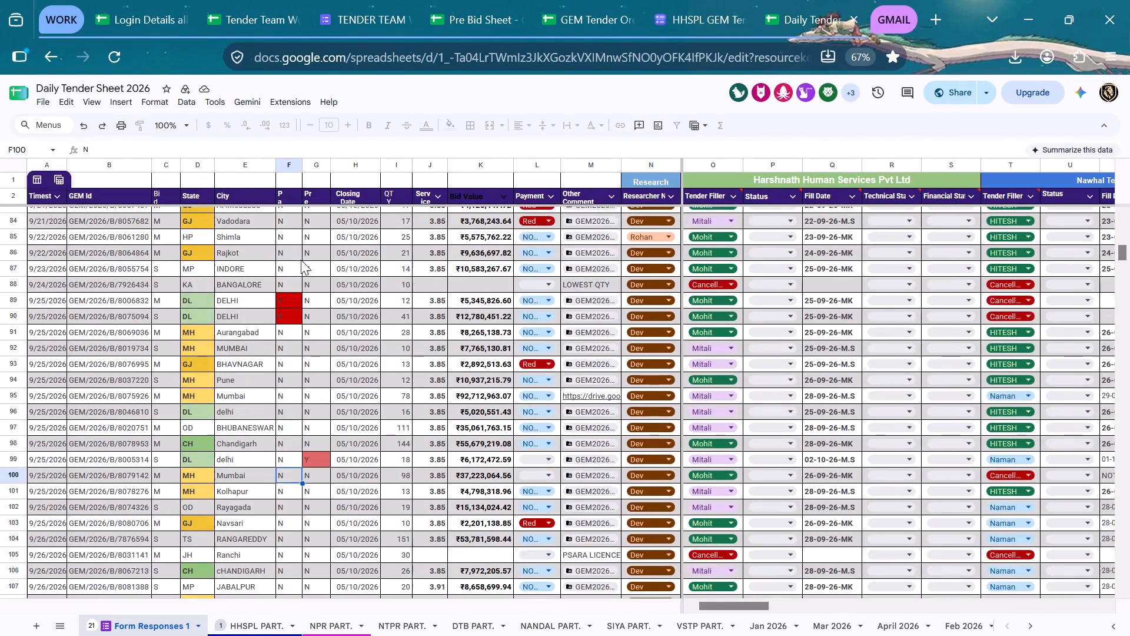
{"action": "key", "text": "ctrl+Down"}
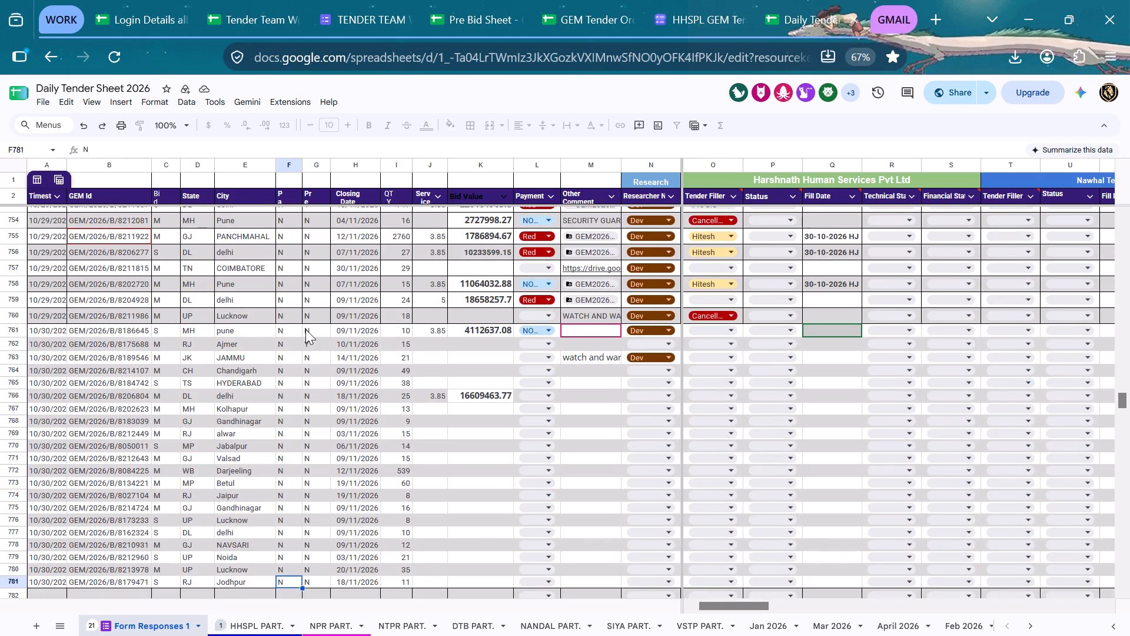
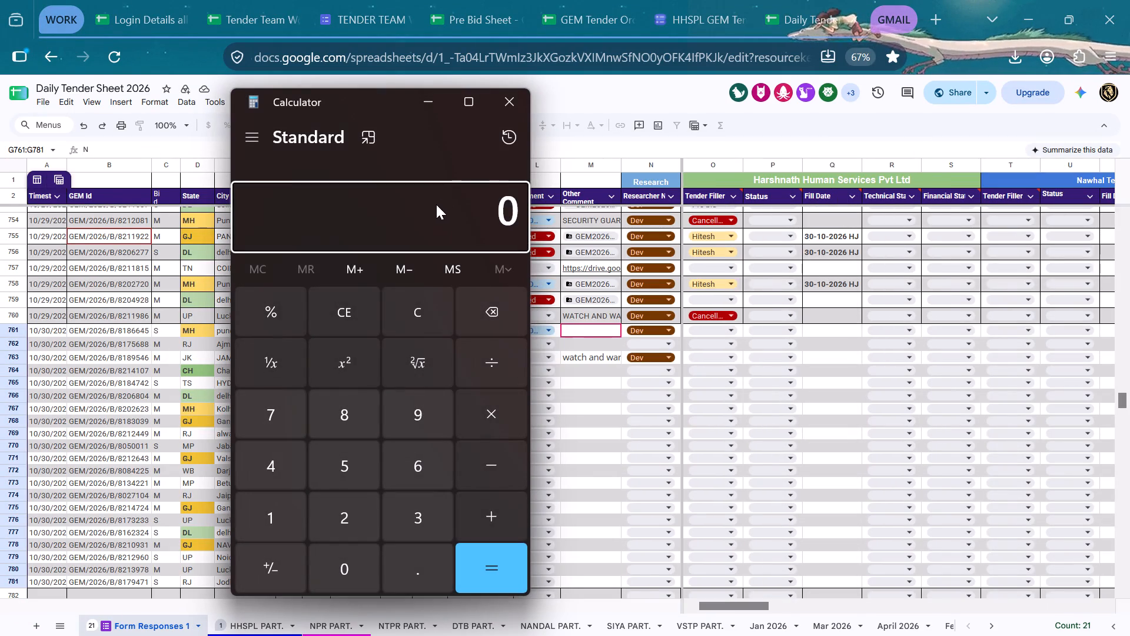
Calculate 550 ÷ 9, 548 ÷ 9 and 549 ÷ 9 in Calculator, clearing between calculations, and close it.
{"action": "type", "text": "55"}
{"action": "type", "text": "0/9"}
{"action": "key", "text": "Return"}
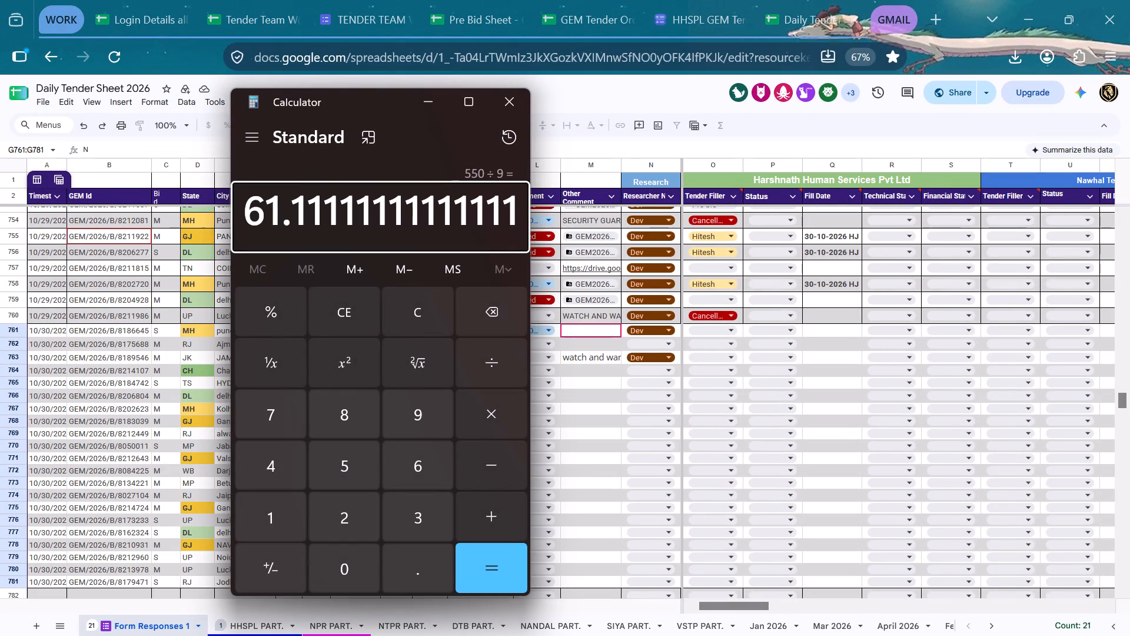
{"action": "key", "text": "Escape"}
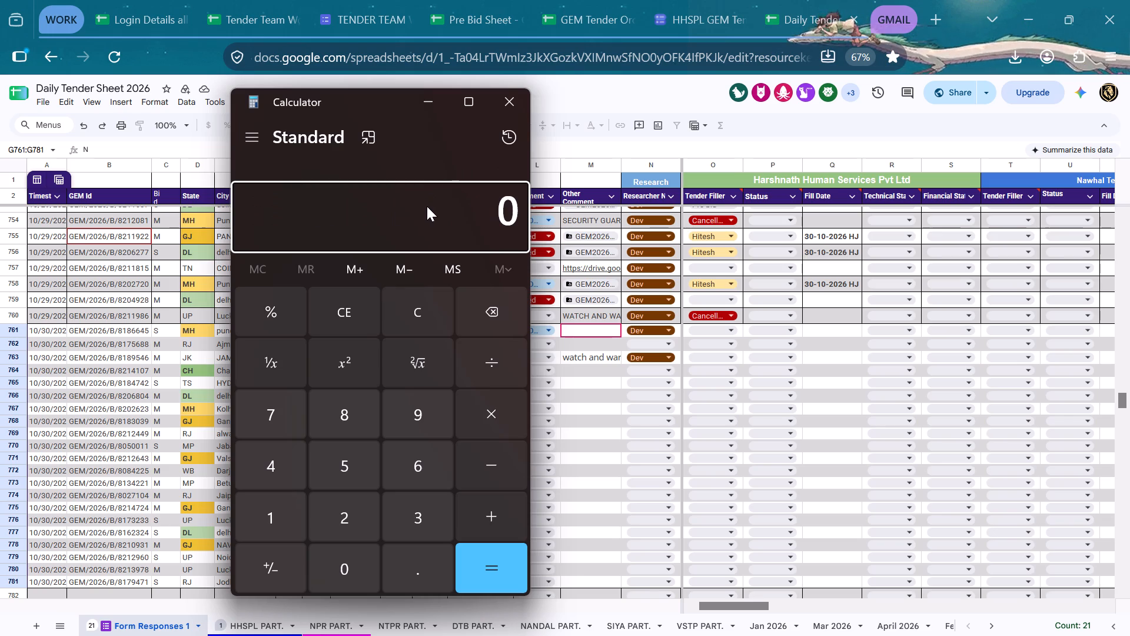
{"action": "key", "text": "5"}
{"action": "type", "text": "48/"}
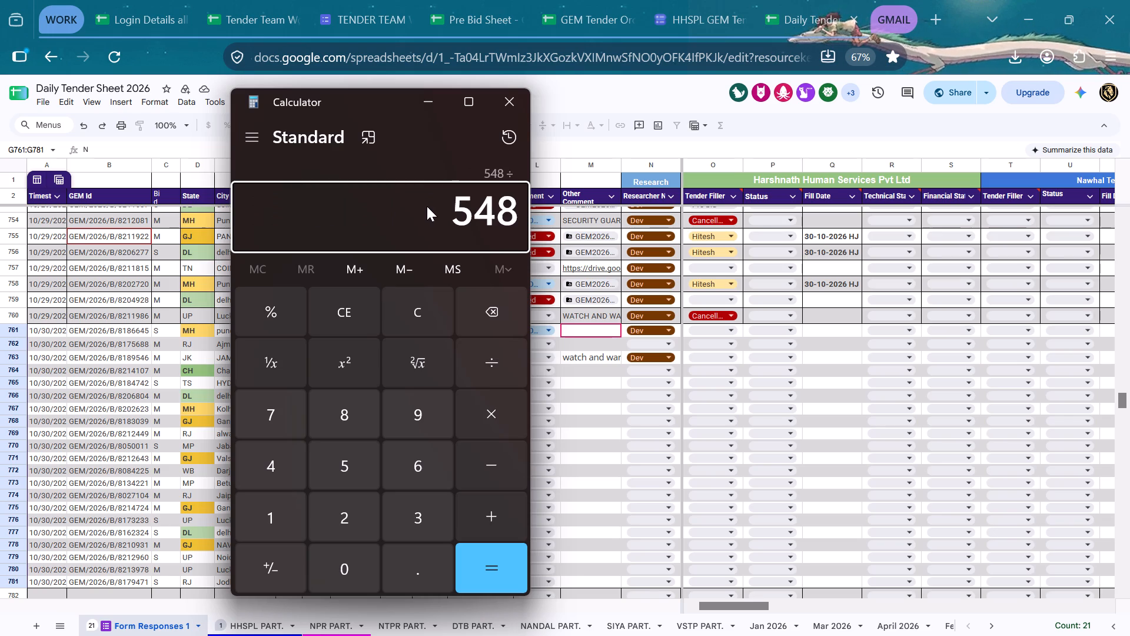
{"action": "key", "text": "9"}
{"action": "key", "text": "Return"}
{"action": "key", "text": "Escape"}
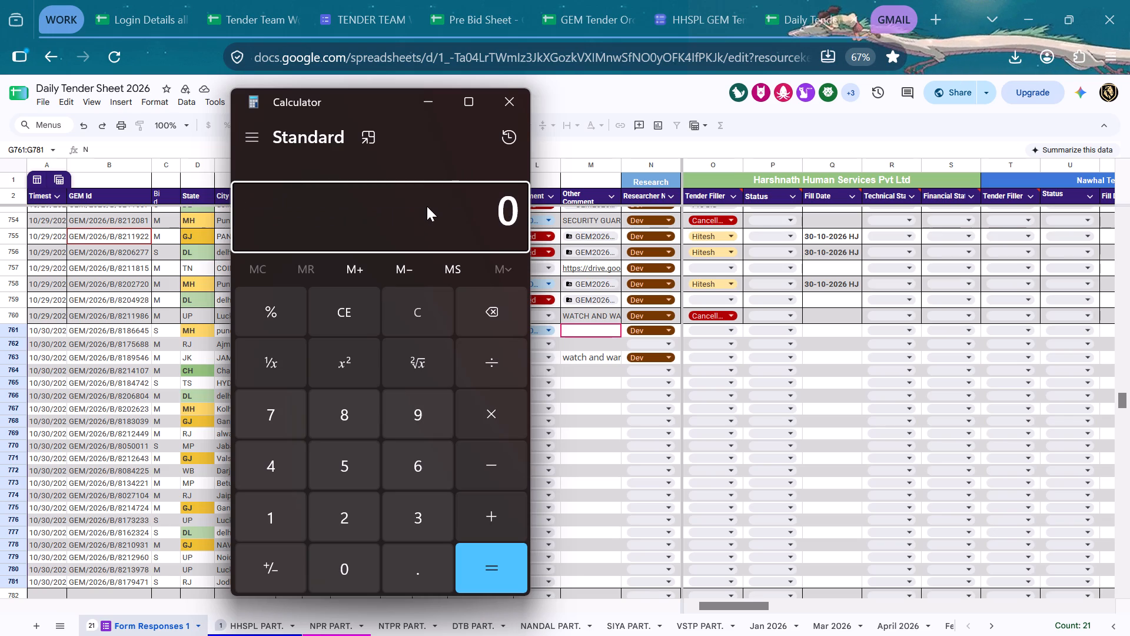
{"action": "type", "text": "549/"}
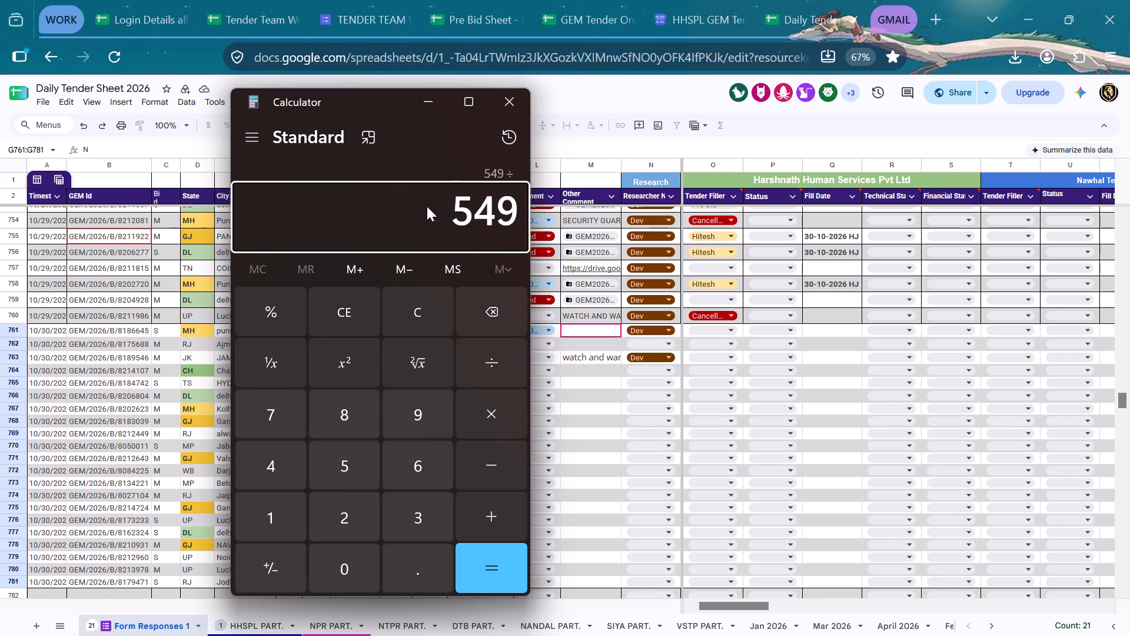
{"action": "key", "text": "9"}
{"action": "key", "text": "Return"}
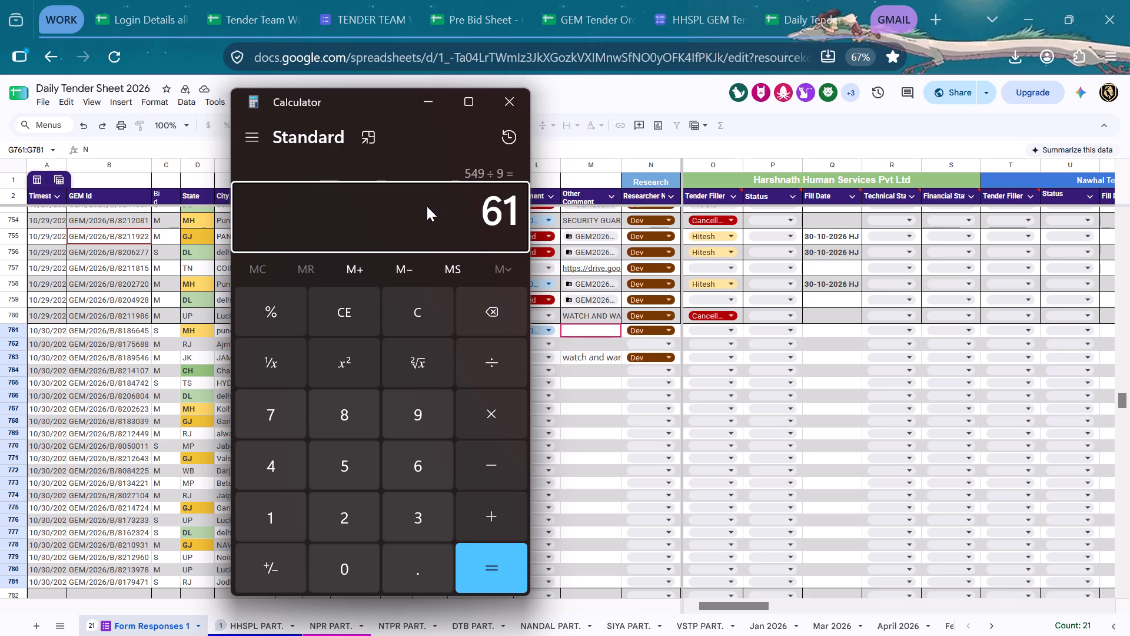
{"action": "left_click", "coordinate": [523, 98]}
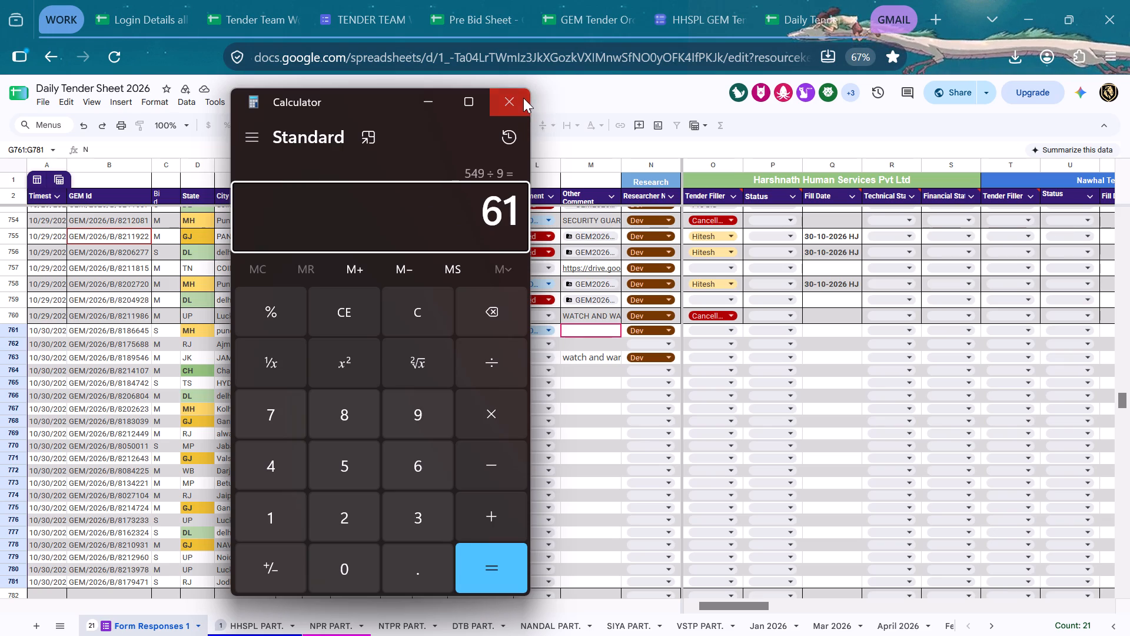
Switch to the GeM ongoing bids window and open the bid document for GEM/2026/B/8179471.
{"action": "key", "text": "ctrl+super+Left"}
{"action": "left_click", "coordinate": [496, 414]}
{"action": "key", "text": "alt+Tab"}
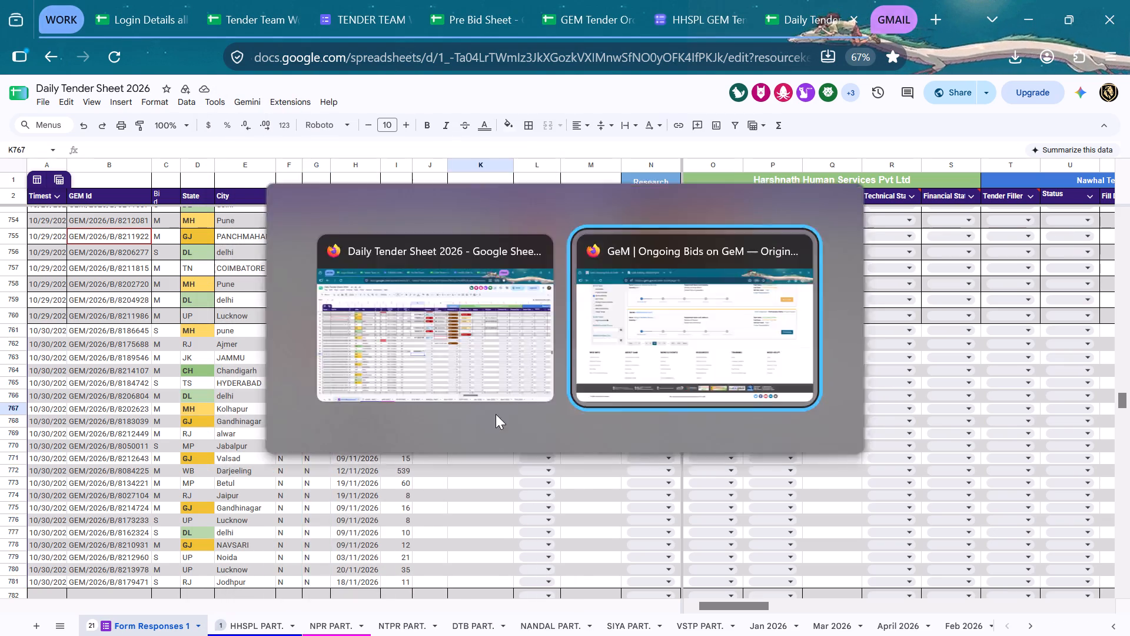
{"action": "scroll", "coordinate": [454, 347], "scroll_direction": "up", "scroll_amount": 3}
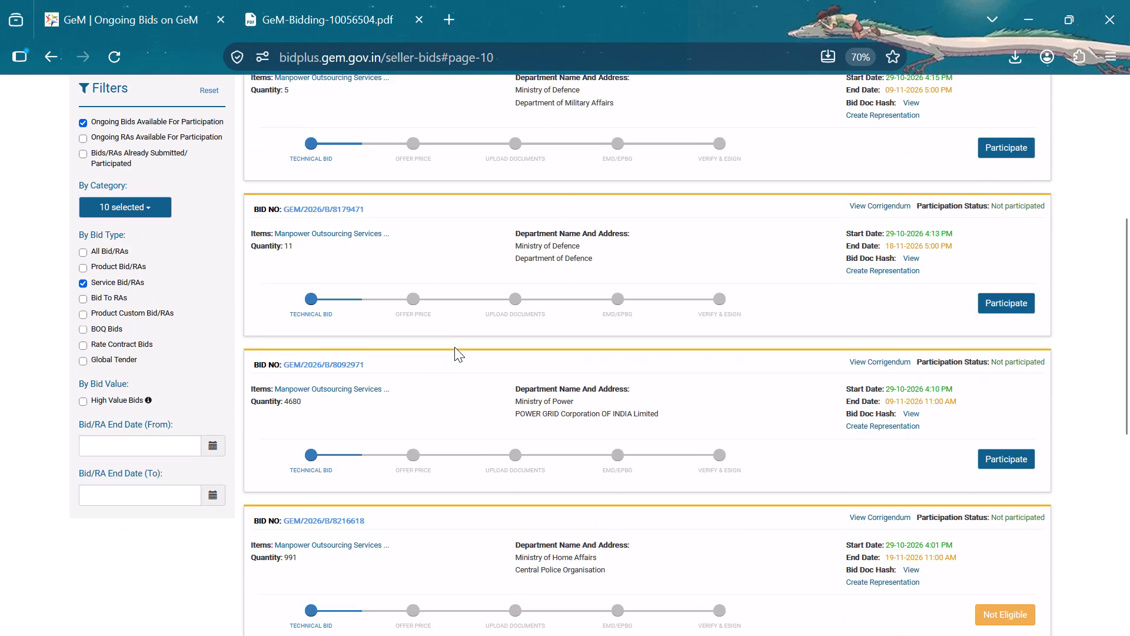
{"action": "scroll", "coordinate": [454, 347], "scroll_direction": "up", "scroll_amount": 1}
{"action": "left_click", "coordinate": [365, 319]}
{"action": "left_click", "coordinate": [361, 320]}
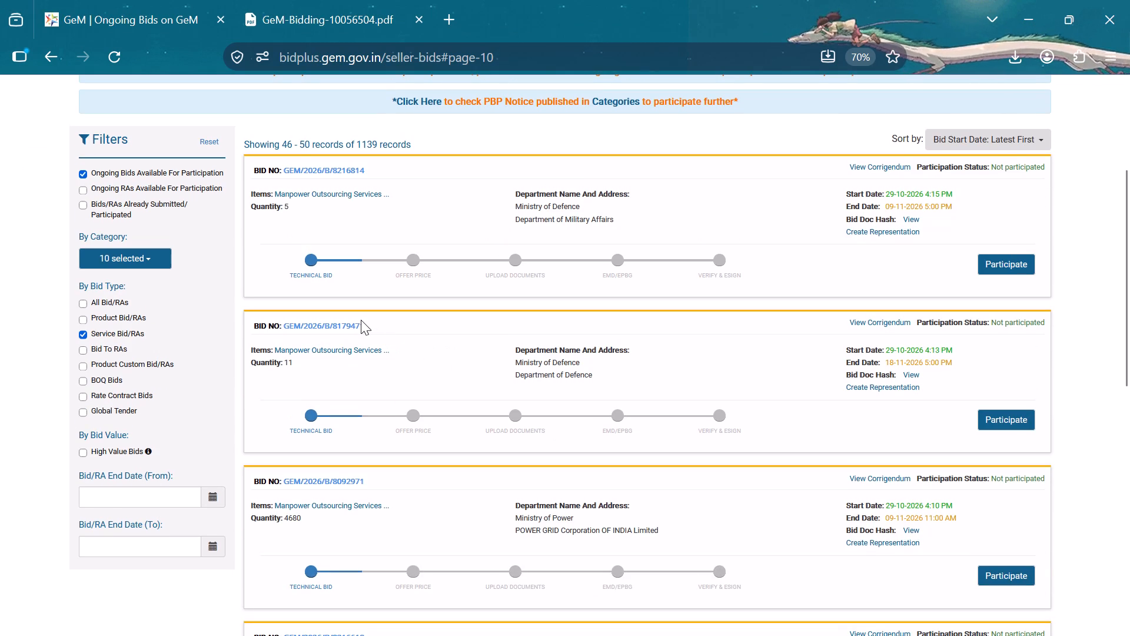
{"action": "left_click", "coordinate": [357, 323]}
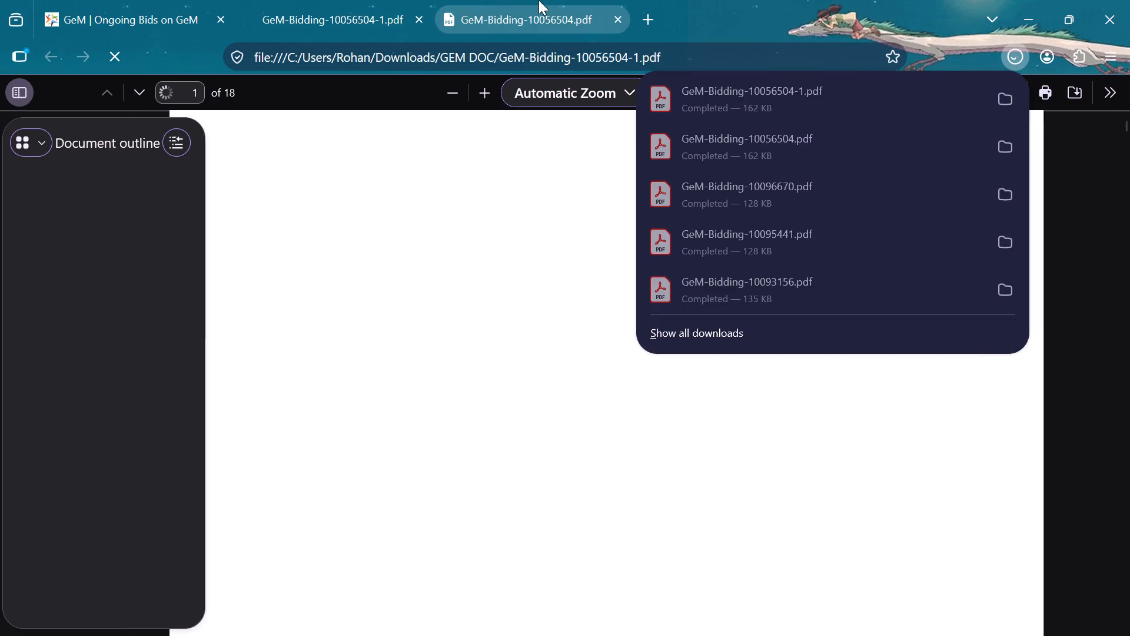
Close both open GeM-Bidding-10056504 PDF copies and go to the end of the bid list on page 10.
{"action": "left_click", "coordinate": [539, 0]}
{"action": "double_click", "coordinate": [415, 18]}
{"action": "scroll", "coordinate": [583, 367], "scroll_direction": "down", "scroll_amount": 7}
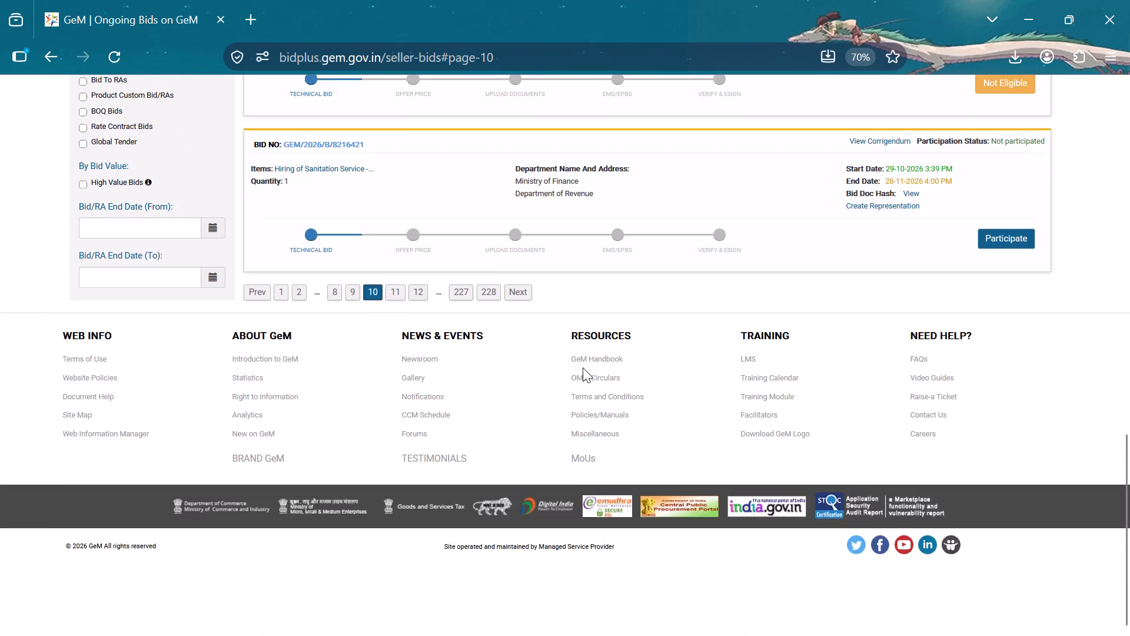
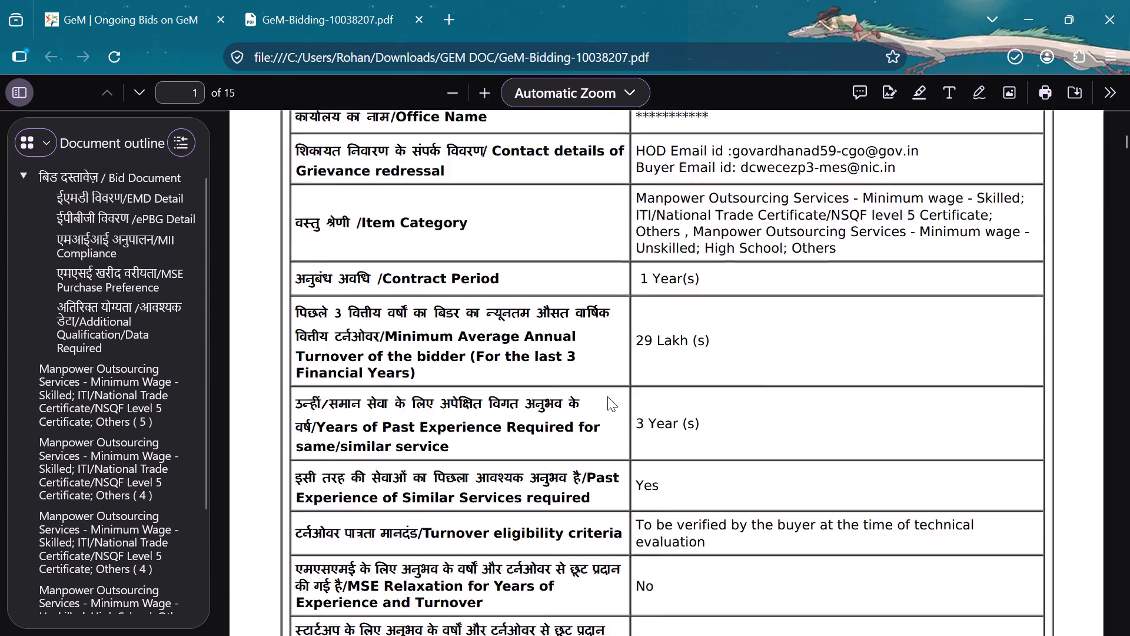
Review the GeM-Bidding-10038207 bid document and its linked attachment, and close the attachment.
{"action": "scroll", "coordinate": [607, 396], "scroll_direction": "down", "scroll_amount": 20, "text": "ctrl"}
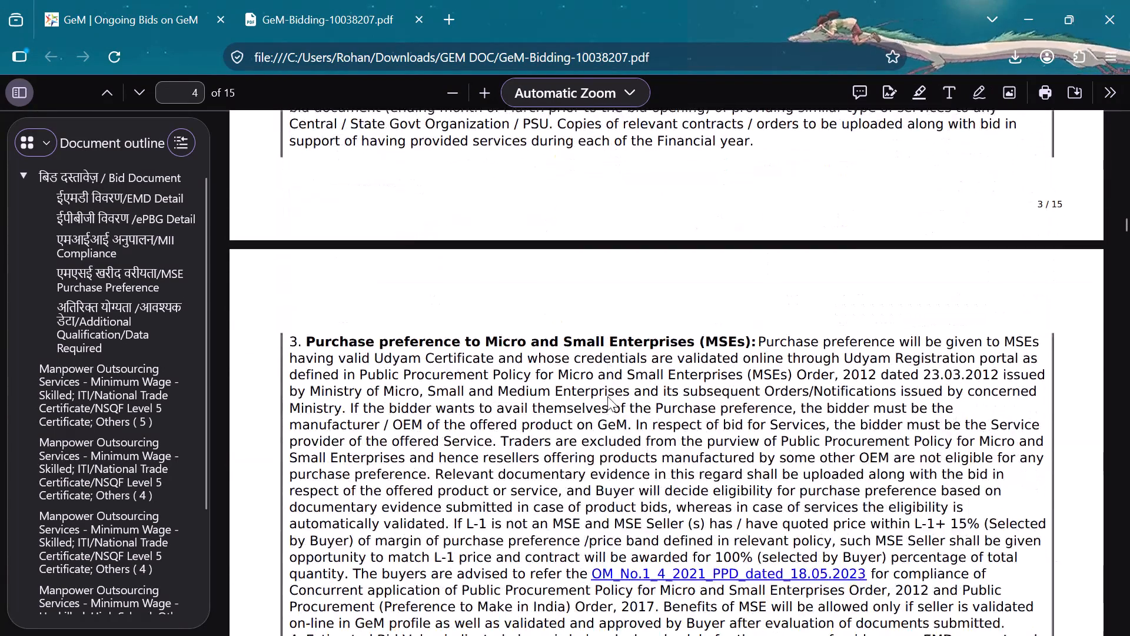
{"action": "scroll", "coordinate": [607, 396], "scroll_direction": "down", "scroll_amount": 6, "text": "ctrl"}
{"action": "left_click", "coordinate": [577, 302], "text": "ctrl"}
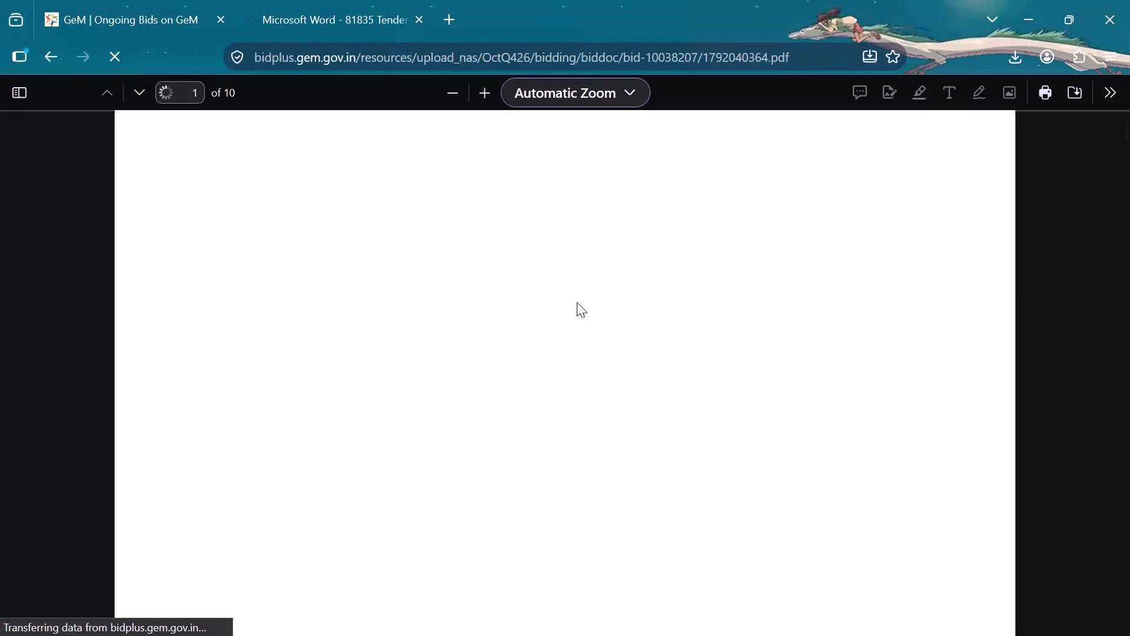
{"action": "left_click", "coordinate": [417, 26], "text": "ctrl"}
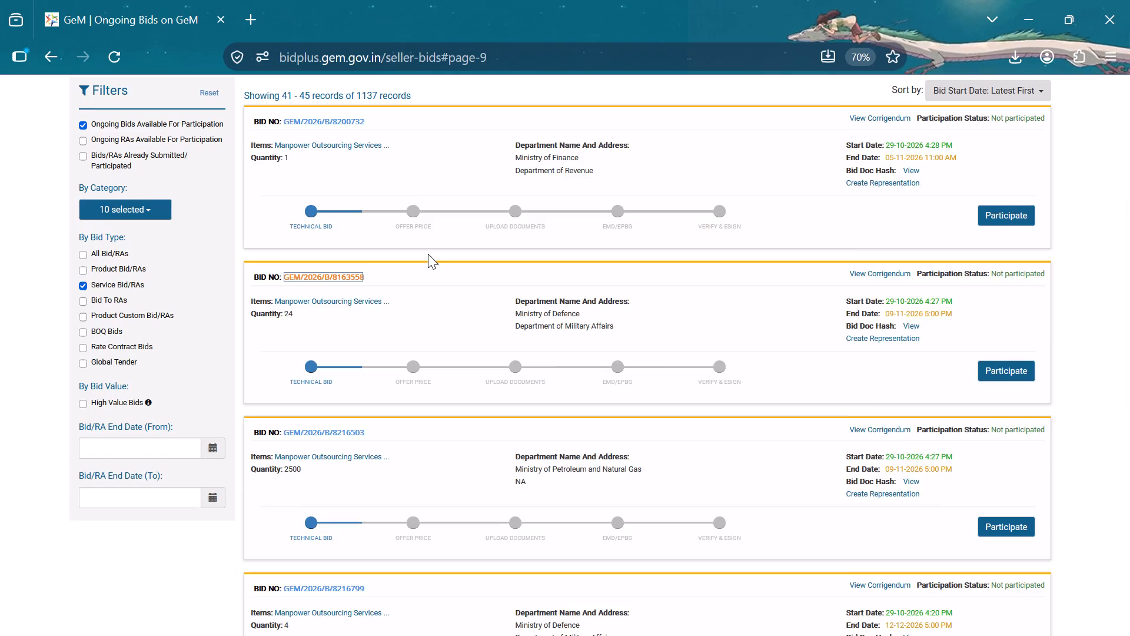
Go to page 8 of the ongoing bids list and open the bid document for GEM/2026/B/8157890.
{"action": "scroll", "coordinate": [428, 254], "scroll_direction": "down", "scroll_amount": 5, "text": "ctrl"}
{"action": "left_click", "coordinate": [356, 363], "text": "ctrl"}
{"action": "scroll", "coordinate": [356, 363], "scroll_direction": "up", "scroll_amount": 1, "text": "ctrl"}
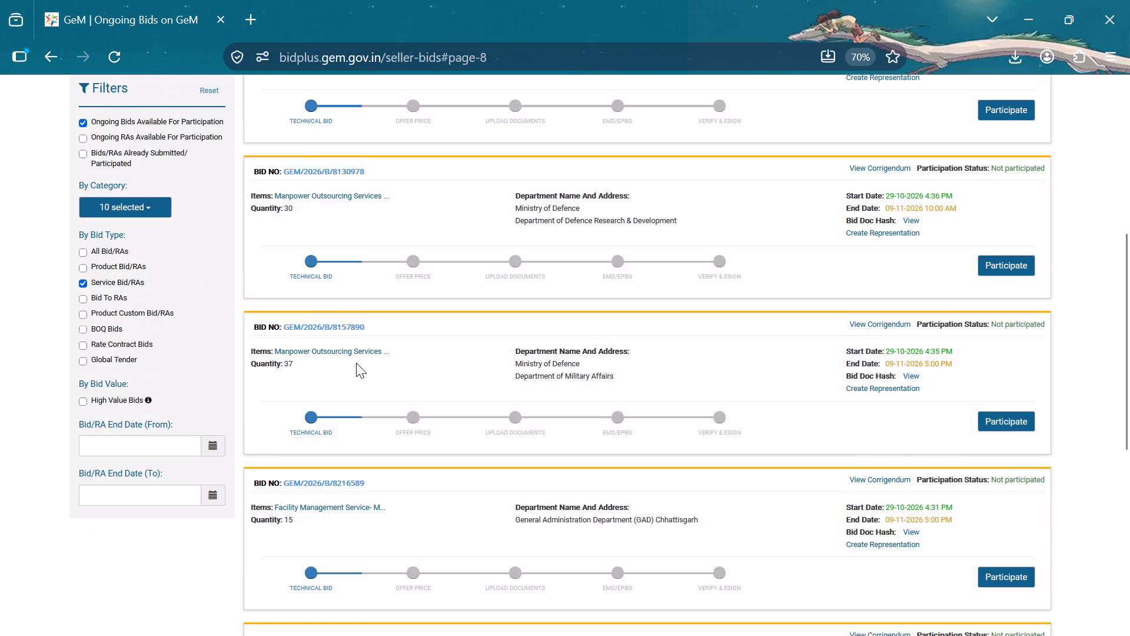
{"action": "scroll", "coordinate": [356, 363], "scroll_direction": "down", "scroll_amount": 2, "text": "ctrl"}
{"action": "scroll", "coordinate": [323, 248], "scroll_direction": "up", "scroll_amount": 1, "text": "ctrl"}
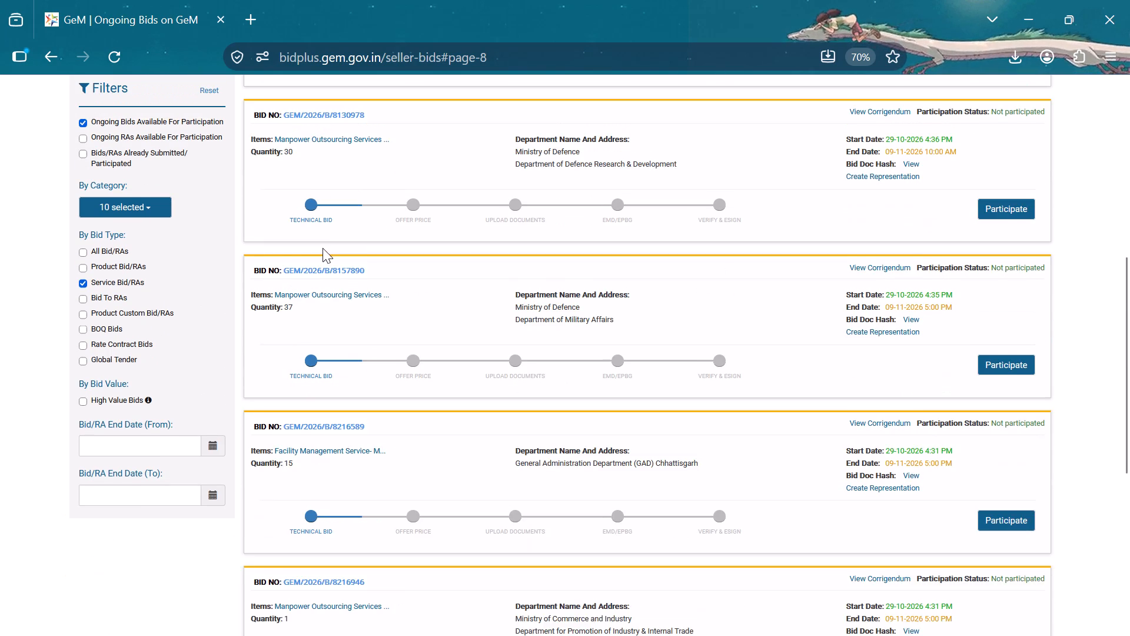
{"action": "scroll", "coordinate": [323, 248], "scroll_direction": "up", "scroll_amount": 1, "text": "ctrl"}
{"action": "scroll", "coordinate": [324, 309], "scroll_direction": "up", "scroll_amount": 2, "text": "ctrl"}
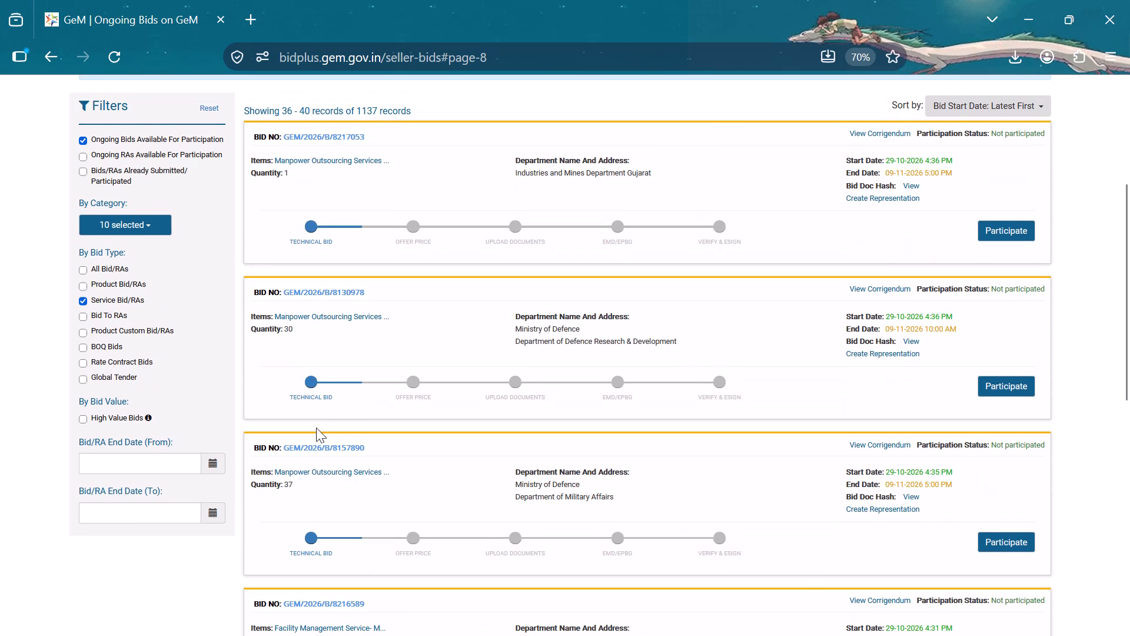
{"action": "left_click", "coordinate": [313, 450], "text": "ctrl"}
{"action": "left_click", "coordinate": [347, 337], "text": "ctrl"}
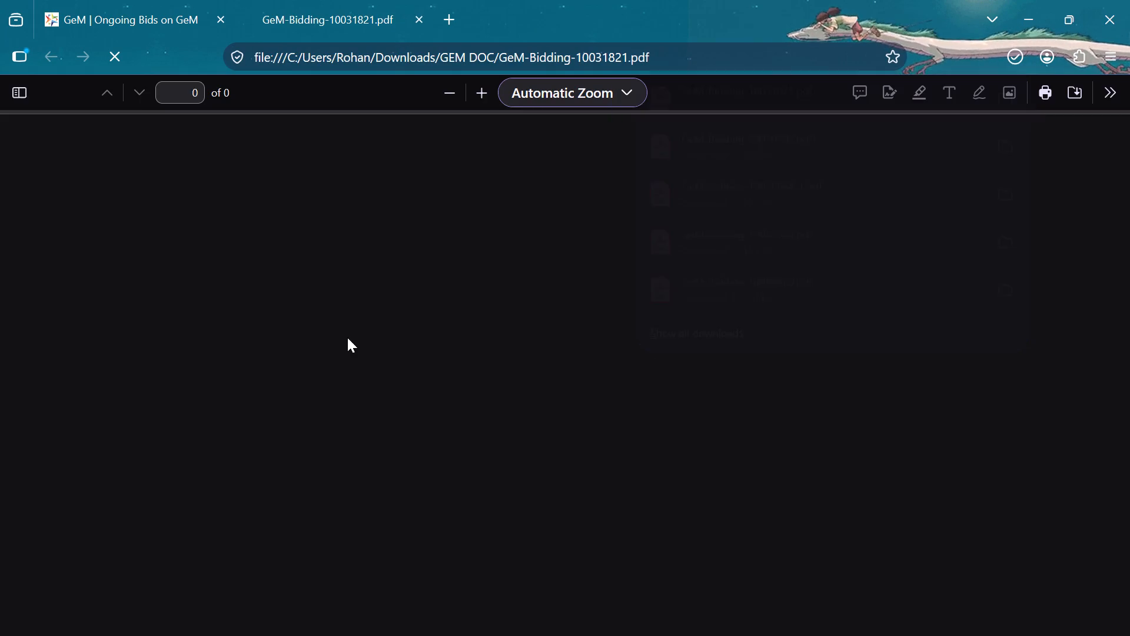
Copy bid number GEM/2026/B/8157890 into the HHSPL GEM Tender form's GEM Id and set Bid Type to S.
{"action": "double_click", "coordinate": [910, 225], "text": "ctrl"}
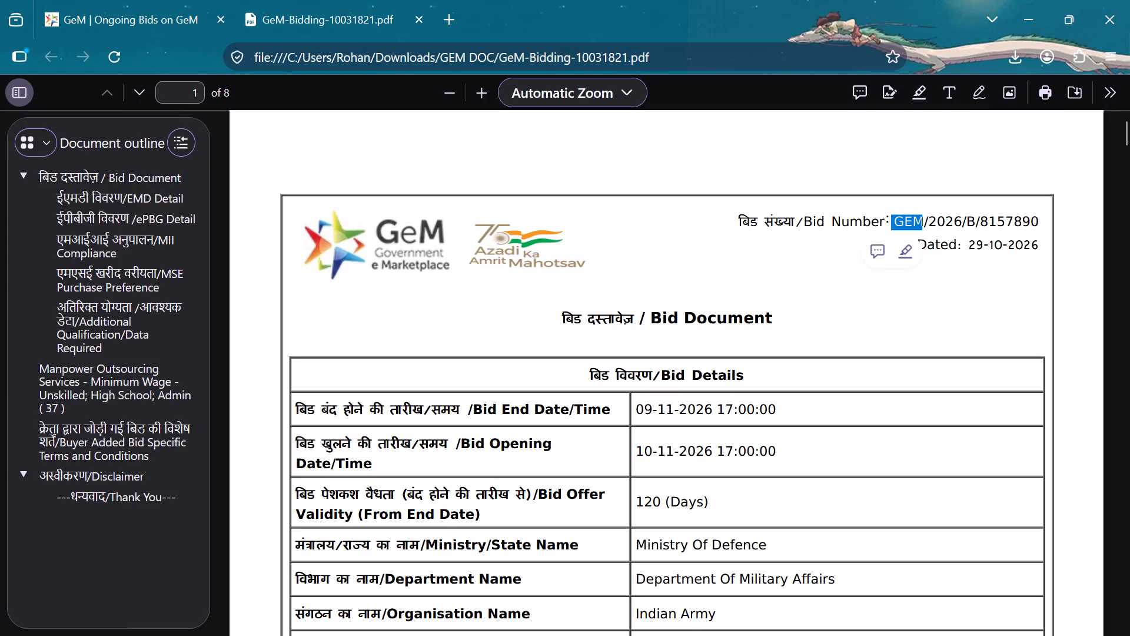
{"action": "key", "text": "ctrl+shift+Right"}
{"action": "key", "text": "ctrl+shift+Right"}
{"action": "key", "text": "ctrl+shift+Right"}
{"action": "key", "text": "ctrl+c"}
{"action": "scroll", "coordinate": [747, 333], "scroll_direction": "down", "scroll_amount": 7}
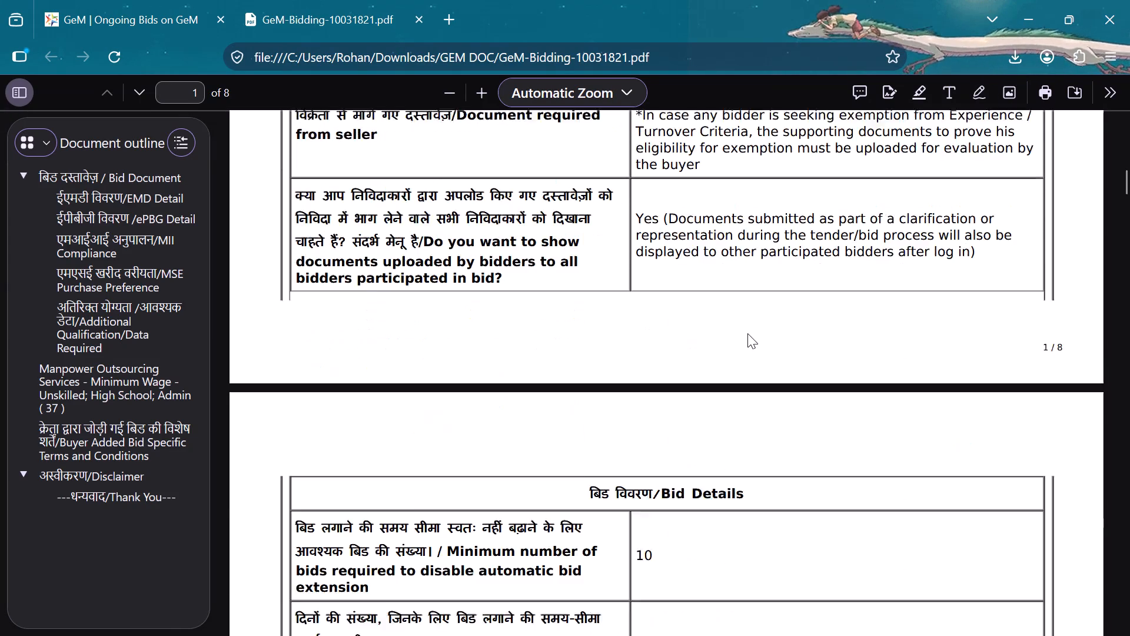
{"action": "scroll", "coordinate": [747, 333], "scroll_direction": "down", "scroll_amount": 3}
{"action": "key", "text": "alt+Tab"}
{"action": "left_click", "coordinate": [732, 1]}
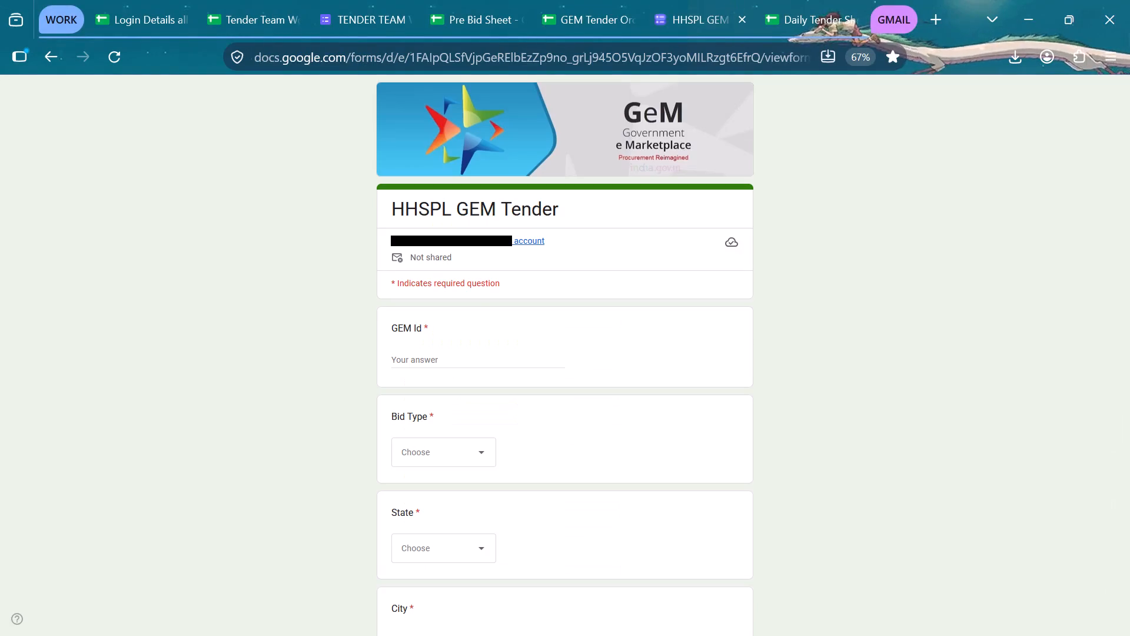
{"action": "left_click", "coordinate": [438, 355]}
{"action": "key", "text": "ctrl+v"}
{"action": "key", "text": "Tab"}
{"action": "key", "text": "alt+Tab"}
{"action": "key", "text": "alt+Tab"}
{"action": "key", "text": "s"}
{"action": "key", "text": "Tab"}
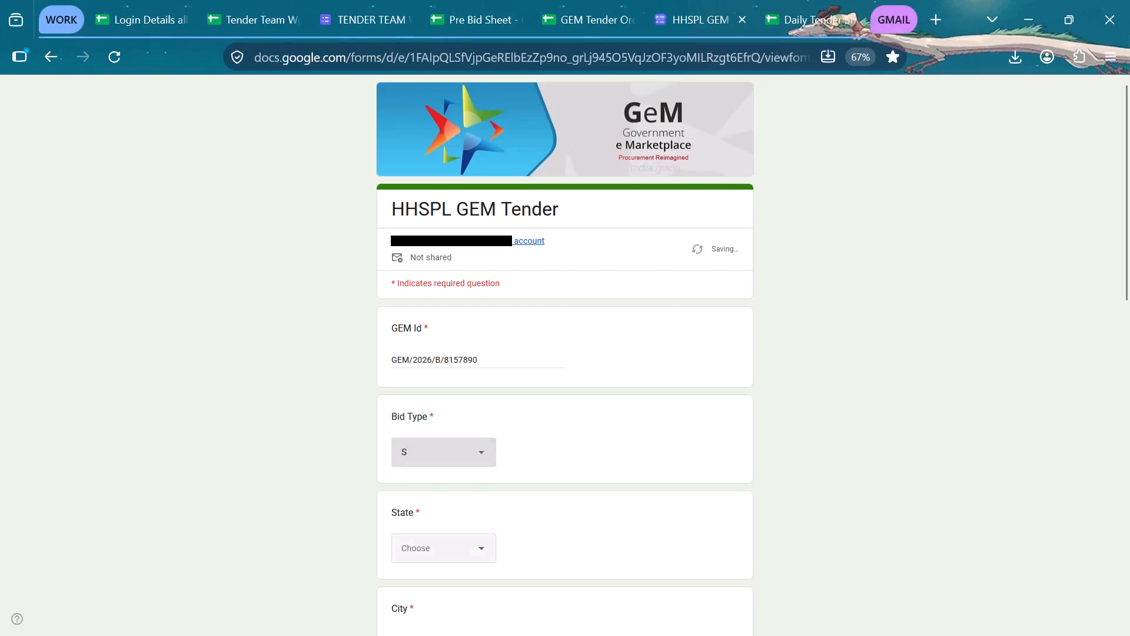
Check the bid's location and fill in State MH, City Pune, Pasara N and Pre Bid Meeting N.
{"action": "key", "text": "alt+Tab"}
{"action": "scroll", "coordinate": [438, 355], "scroll_direction": "down", "scroll_amount": 20}
{"action": "scroll", "coordinate": [438, 355], "scroll_direction": "down", "scroll_amount": 4}
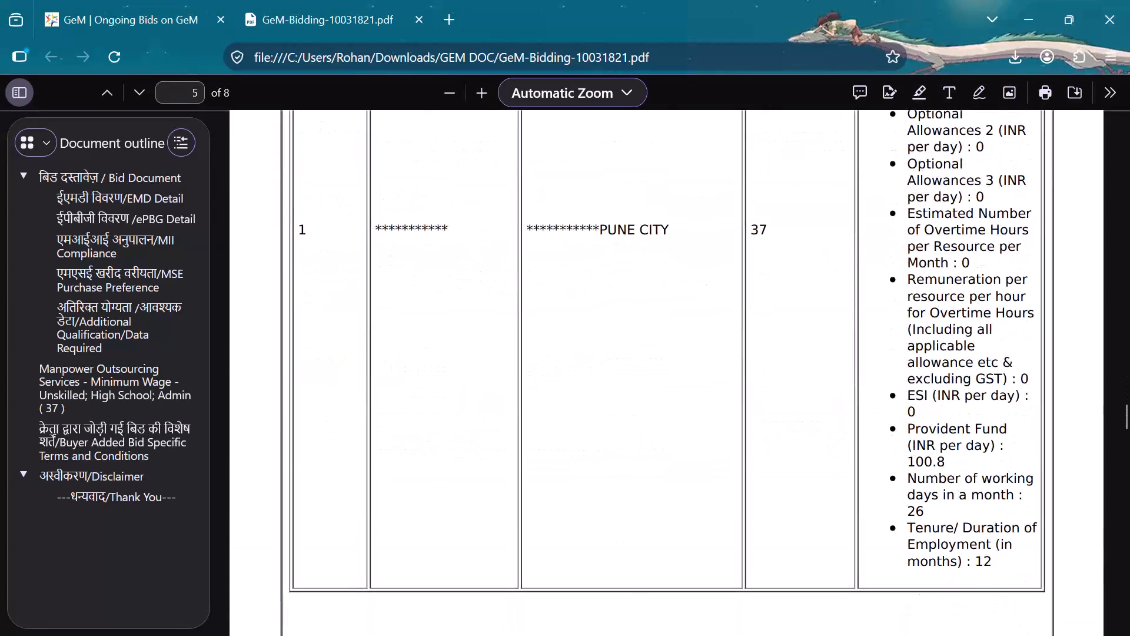
{"action": "key", "text": "alt+Tab"}
{"action": "type", "text": "mm"}
{"action": "key", "text": "Tab"}
{"action": "type", "text": "Pune"}
{"action": "key", "text": "Tab"}
{"action": "key", "text": "n"}
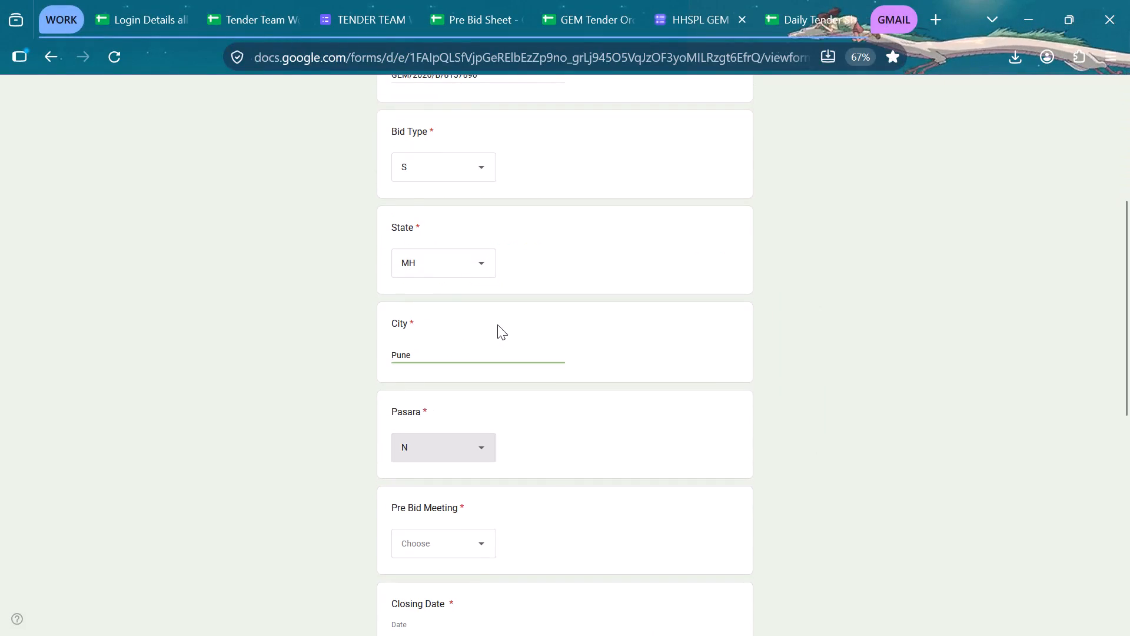
{"action": "key", "text": "Tab"}
{"action": "key", "text": "n"}
Enter closing date 09/11/2026 and quantity 37 from the bid list, and submit the form.
{"action": "key", "text": "alt+Tab"}
{"action": "left_click", "coordinate": [142, 0]}
{"action": "key", "text": "alt+Tab"}
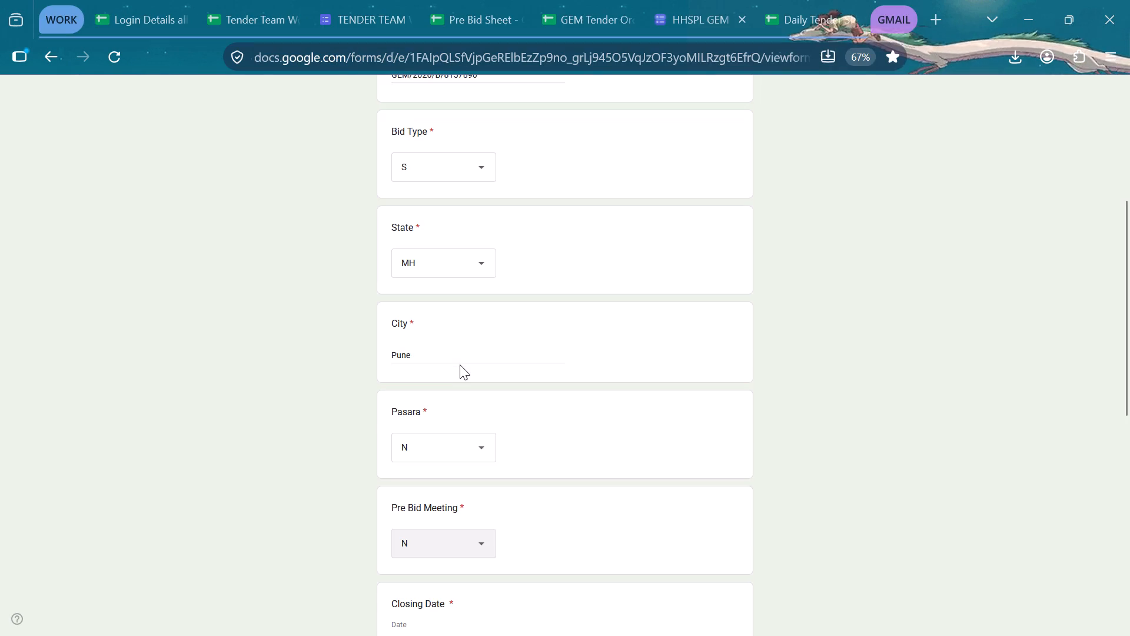
{"action": "key", "text": "Tab"}
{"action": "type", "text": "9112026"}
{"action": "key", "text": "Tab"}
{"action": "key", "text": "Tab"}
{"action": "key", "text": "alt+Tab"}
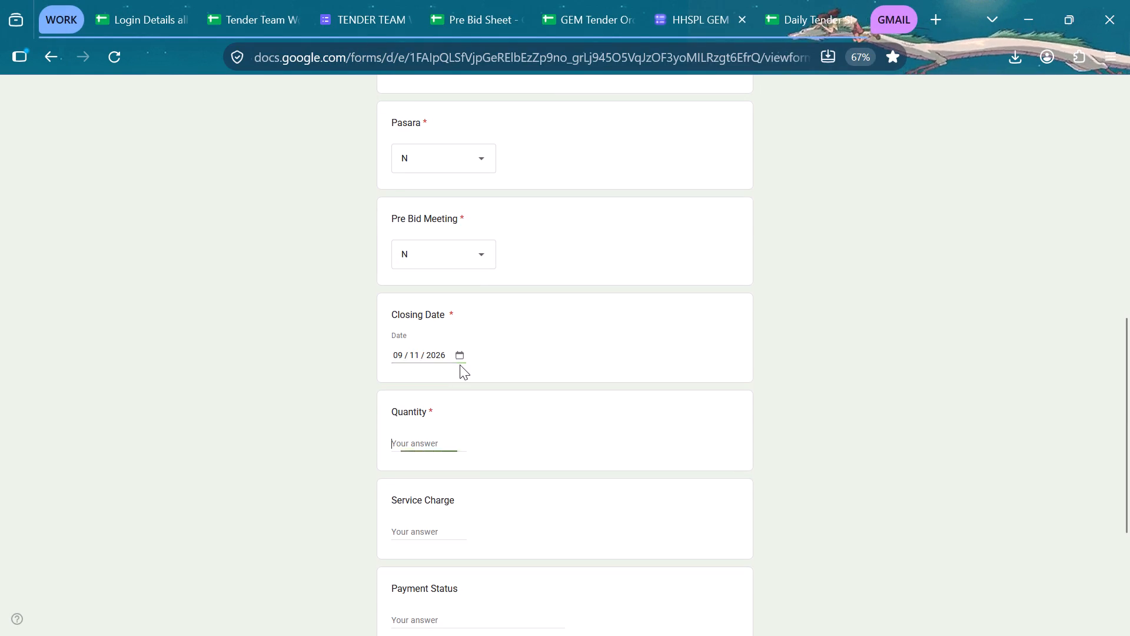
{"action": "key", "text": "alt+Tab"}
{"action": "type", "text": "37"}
{"action": "scroll", "coordinate": [460, 365], "scroll_direction": "down", "scroll_amount": 6}
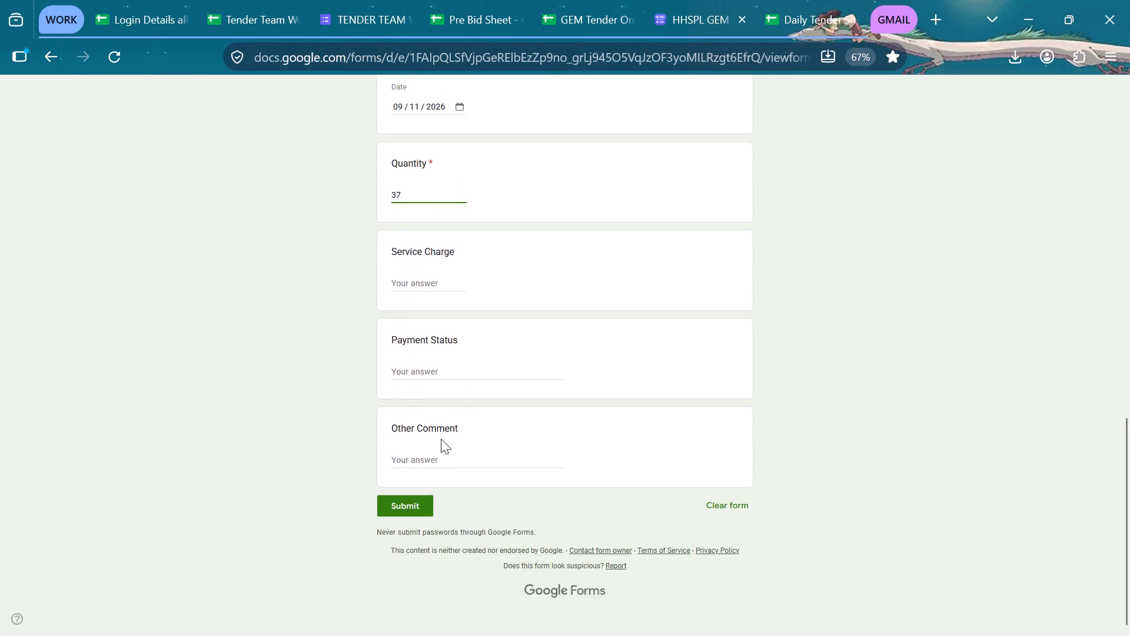
{"action": "left_click", "coordinate": [398, 532]}
Open the bid document for GEM/2026/B/8130978 and close the GeM-Bidding-10031821 PDF.
{"action": "key", "text": "alt+Tab"}
{"action": "left_click", "coordinate": [348, 294]}
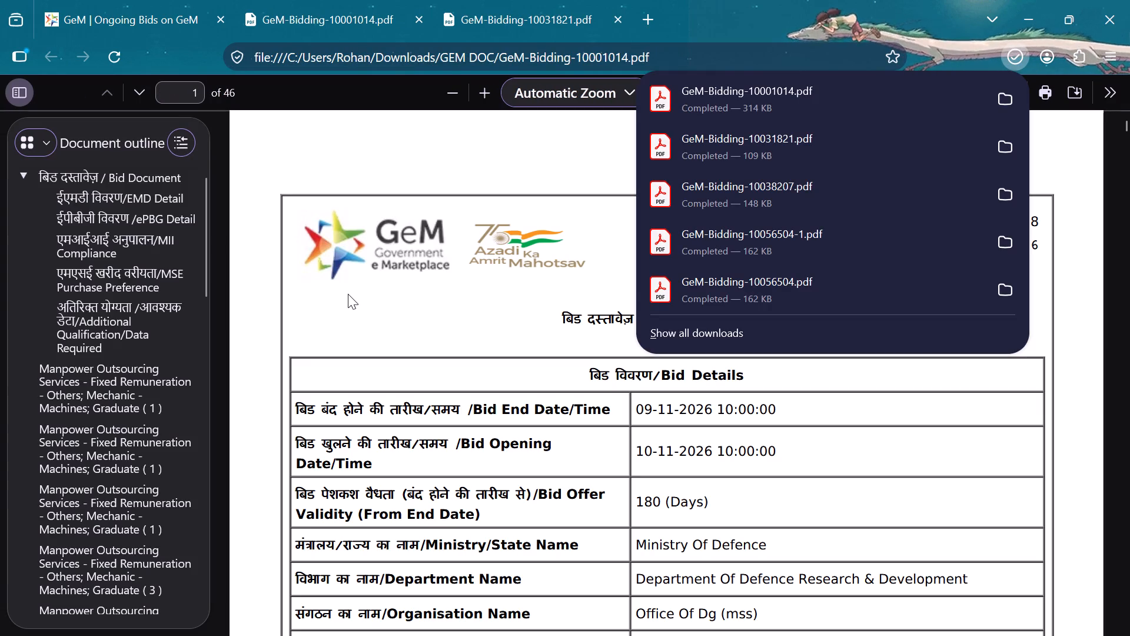
{"action": "left_click", "coordinate": [620, 17]}
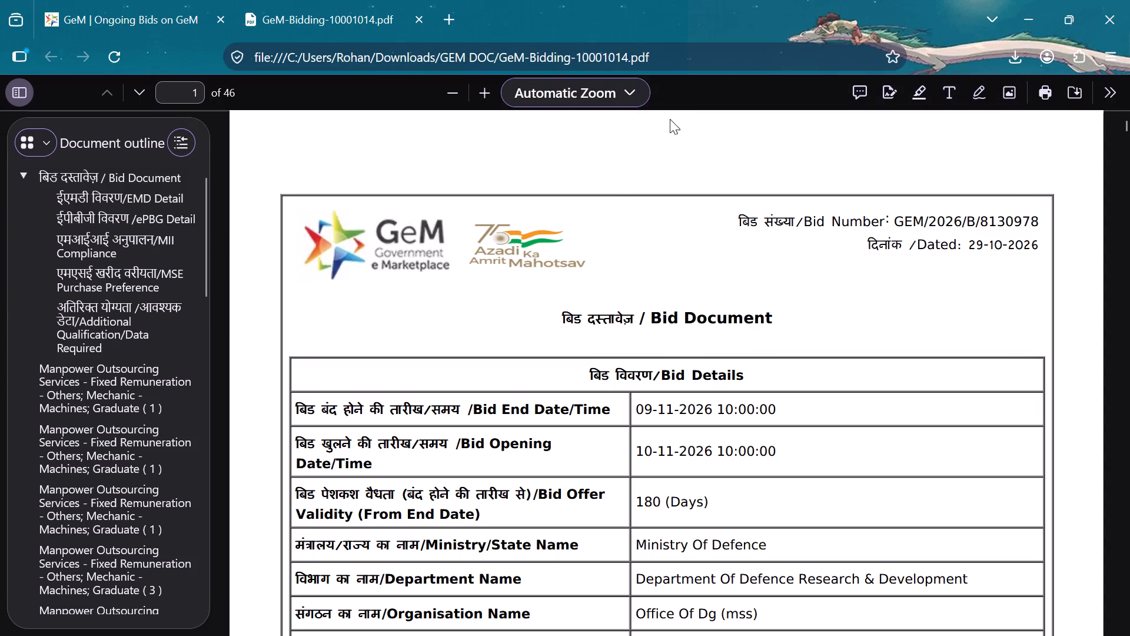
Start another form response with bid number GEM/2026/B/8130978 copied in as GEM Id and Bid Type S.
{"action": "double_click", "coordinate": [916, 220]}
{"action": "key", "text": "ctrl+shift+Right"}
{"action": "double_click", "coordinate": [907, 221]}
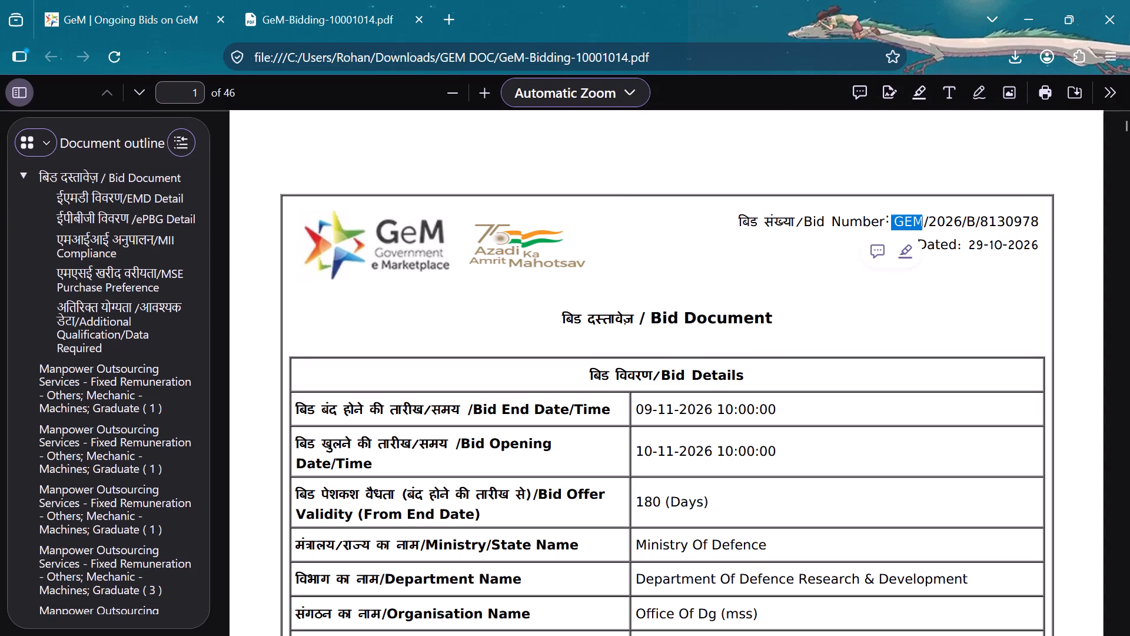
{"action": "key", "text": "ctrl+shift+Right"}
{"action": "key", "text": "ctrl+shift+Right"}
{"action": "key", "text": "ctrl+shift+Right"}
{"action": "key", "text": "ctrl+c"}
{"action": "key", "text": "ctrl+c"}
{"action": "scroll", "coordinate": [749, 431], "scroll_direction": "down", "scroll_amount": 6}
{"action": "scroll", "coordinate": [620, 369], "scroll_direction": "down", "scroll_amount": 2}
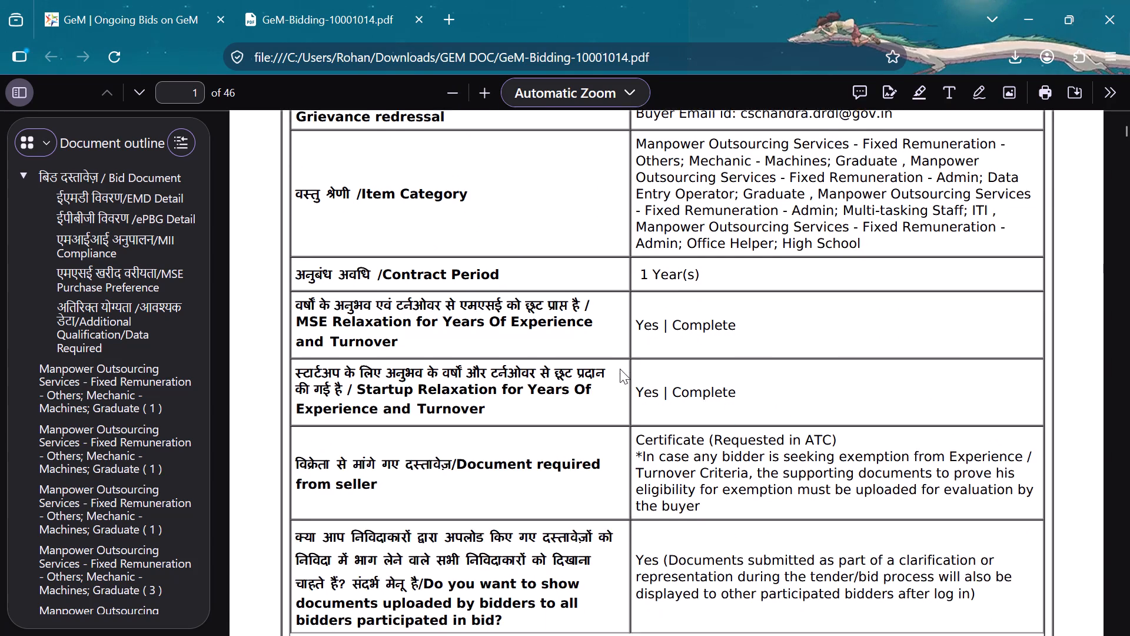
{"action": "scroll", "coordinate": [620, 369], "scroll_direction": "down", "scroll_amount": 6}
{"action": "key", "text": "alt+Tab"}
{"action": "left_click", "coordinate": [478, 269]}
{"action": "key", "text": "alt+Tab"}
{"action": "key", "text": "alt+Tab"}
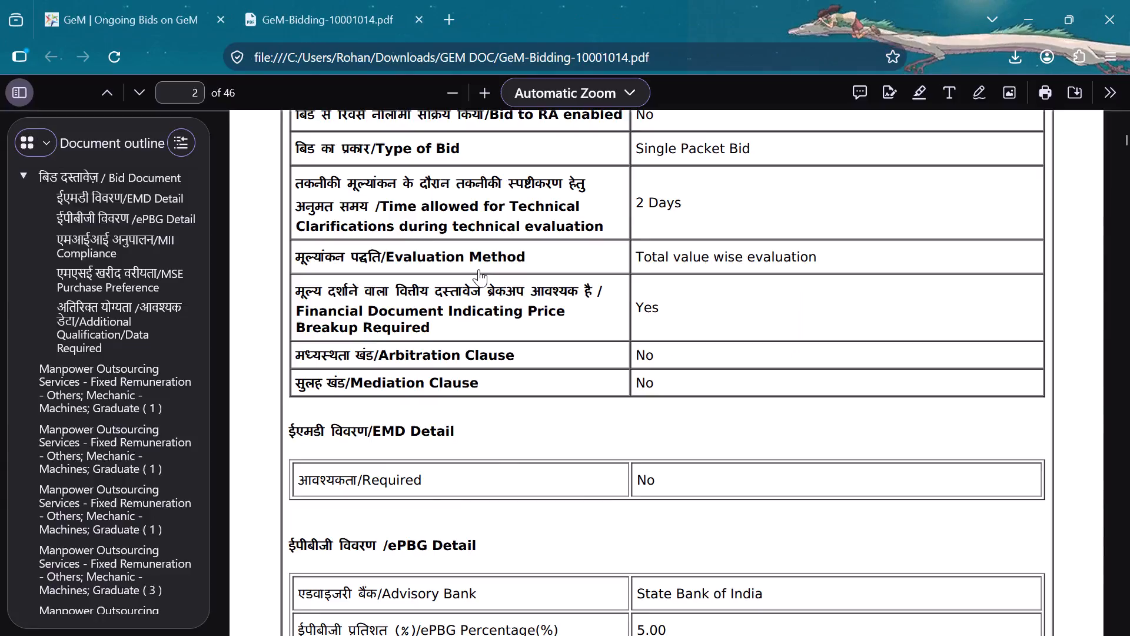
{"action": "left_click", "coordinate": [438, 356]}
{"action": "key", "text": "ctrl+v"}
{"action": "key", "text": "Tab"}
{"action": "key", "text": "s"}
Set State to TS, copy HYDERABAD from the bid document as City, and set Pasara and Pre Bid Meeting to N.
{"action": "key", "text": "alt+Tab"}
{"action": "scroll", "coordinate": [438, 357], "scroll_direction": "down", "scroll_amount": 16}
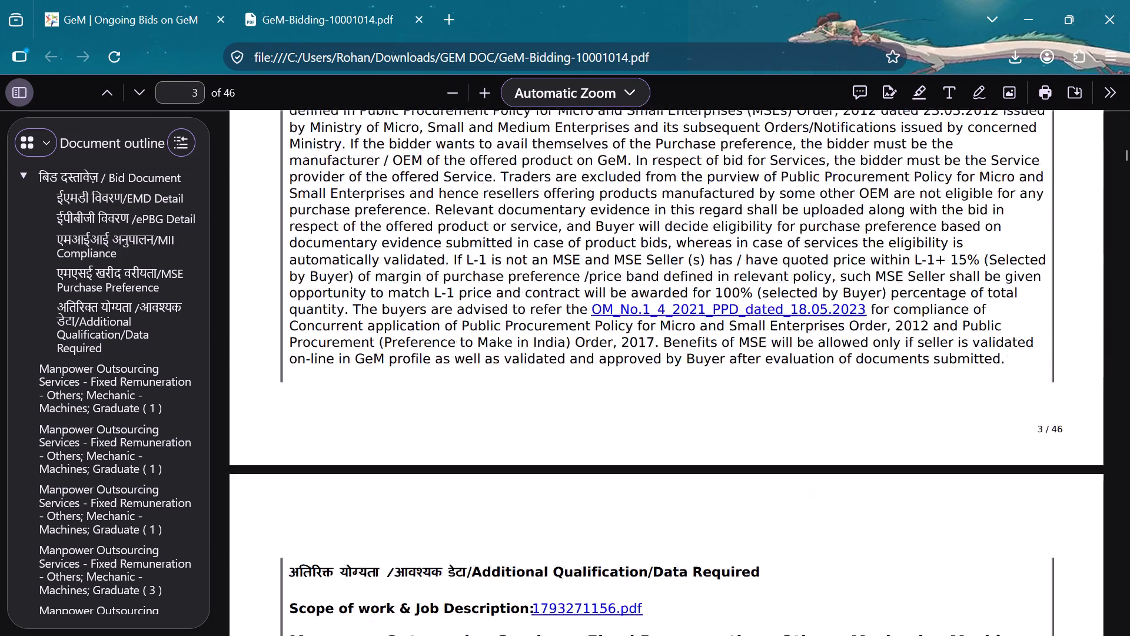
{"action": "scroll", "coordinate": [438, 357], "scroll_direction": "down", "scroll_amount": 14}
{"action": "scroll", "coordinate": [438, 357], "scroll_direction": "up", "scroll_amount": 1}
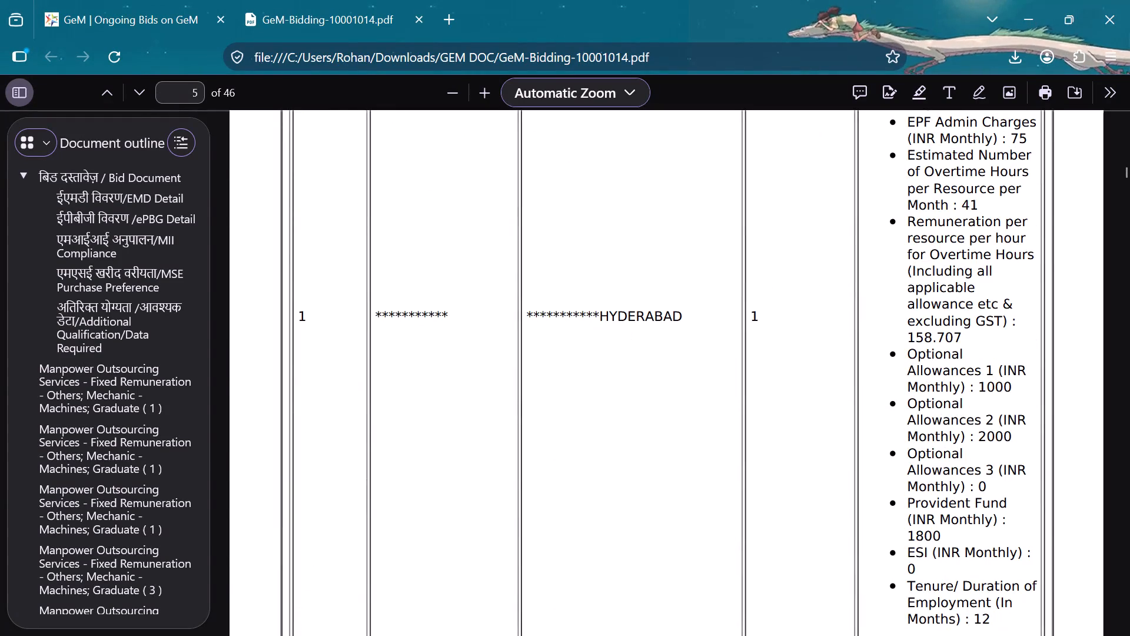
{"action": "double_click", "coordinate": [623, 322]}
{"action": "key", "text": "ctrl+c"}
{"action": "key", "text": "alt+Tab"}
{"action": "key", "text": "Tab"}
{"action": "type", "text": "tt"}
{"action": "key", "text": "Tab"}
{"action": "key", "text": "ctrl+v"}
{"action": "key", "text": "Tab"}
{"action": "key", "text": "n"}
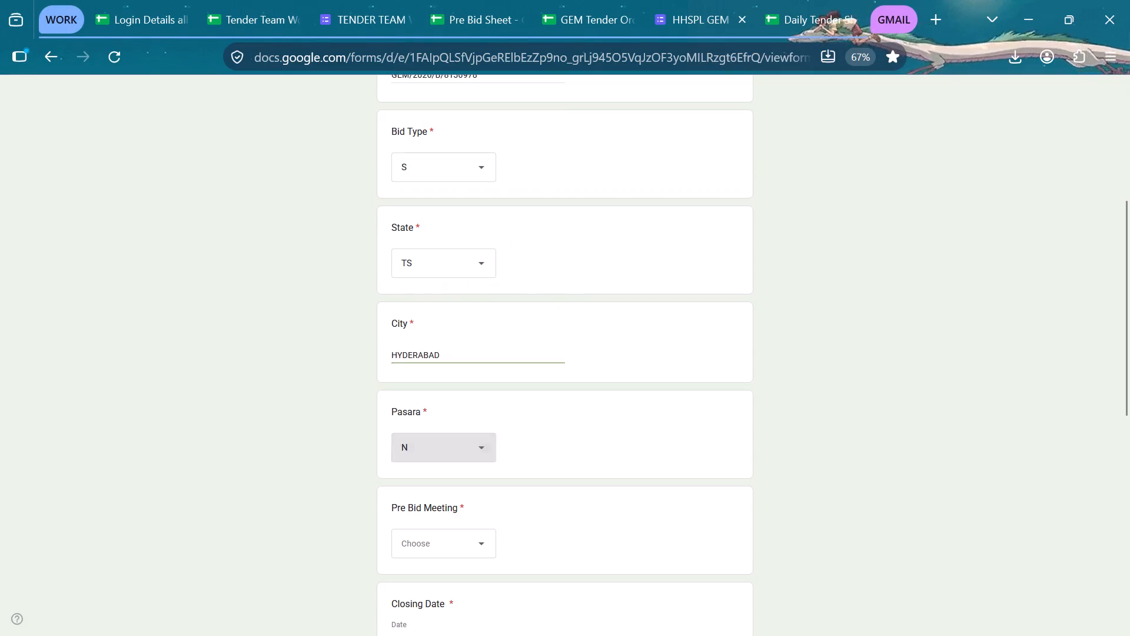
{"action": "key", "text": "Tab"}
{"action": "key", "text": "n"}
Enter closing date 09/11/2026 and quantity 30 for GEM/2026/B/8130978, and submit the form.
{"action": "key", "text": "alt+Tab"}
{"action": "left_click", "coordinate": [238, 0]}
{"action": "left_click", "coordinate": [200, 0]}
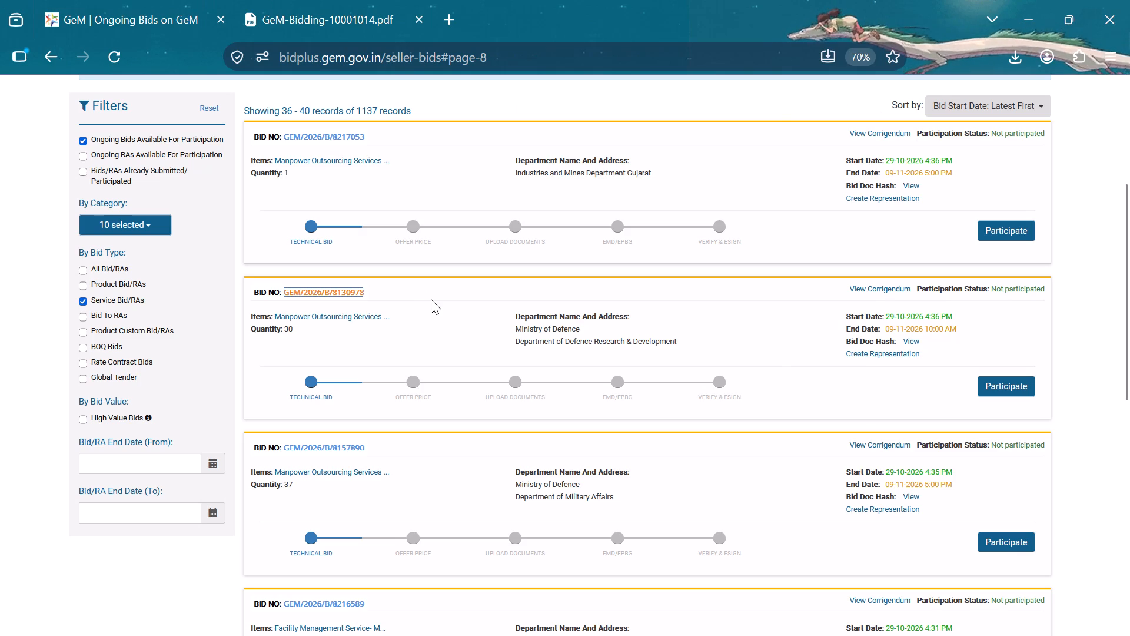
{"action": "key", "text": "alt+Tab"}
{"action": "key", "text": "Tab"}
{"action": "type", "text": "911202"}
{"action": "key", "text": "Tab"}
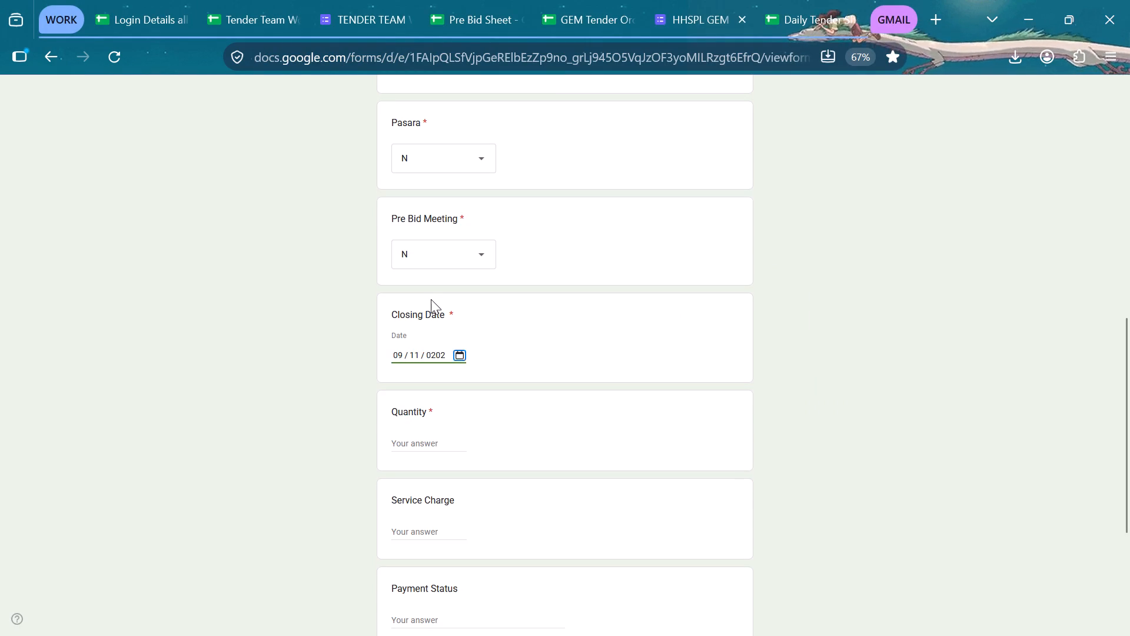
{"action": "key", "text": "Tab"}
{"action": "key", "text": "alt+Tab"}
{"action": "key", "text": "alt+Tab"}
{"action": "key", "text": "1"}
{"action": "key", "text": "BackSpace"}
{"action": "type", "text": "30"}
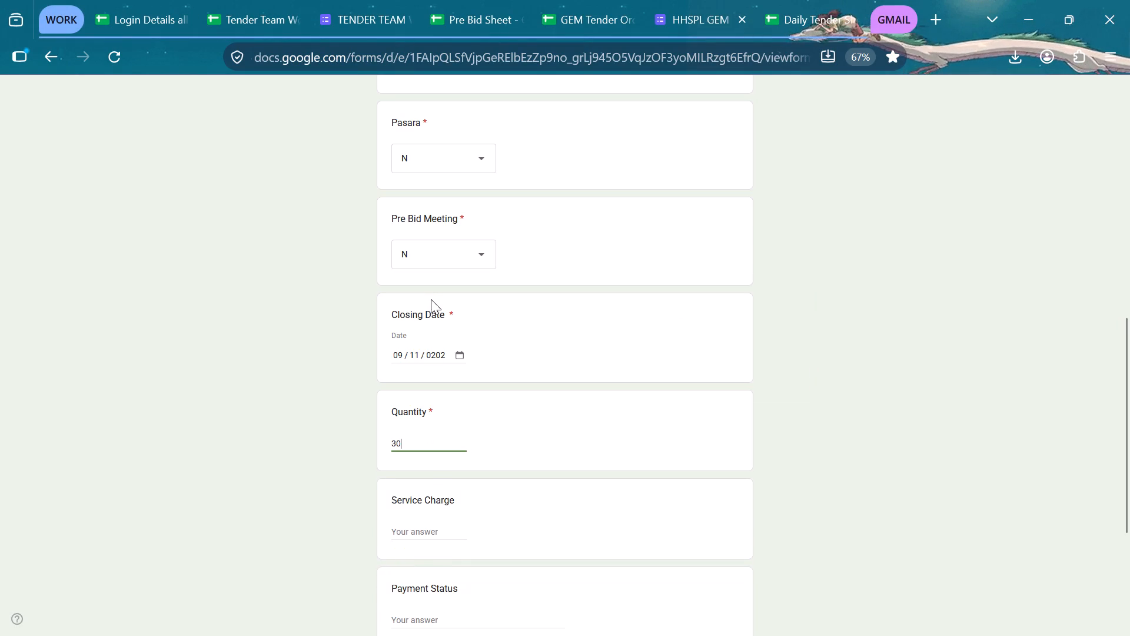
{"action": "left_click", "coordinate": [436, 353]}
{"action": "type", "text": "2026"}
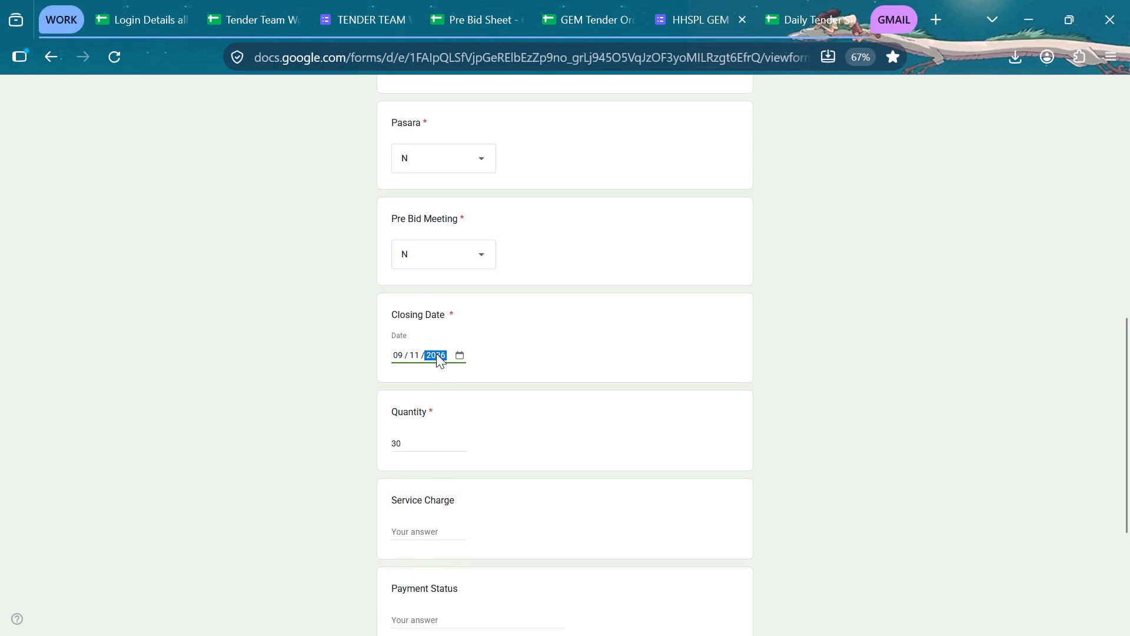
{"action": "scroll", "coordinate": [436, 353], "scroll_direction": "down", "scroll_amount": 7}
{"action": "left_click", "coordinate": [401, 522]}
Close the GeM-Bidding-10001014 PDF, go to page 7 of the bid list, and open the document for GEM/2026/B/8215749.
{"action": "key", "text": "alt+Tab"}
{"action": "scroll", "coordinate": [401, 522], "scroll_direction": "down", "scroll_amount": 7}
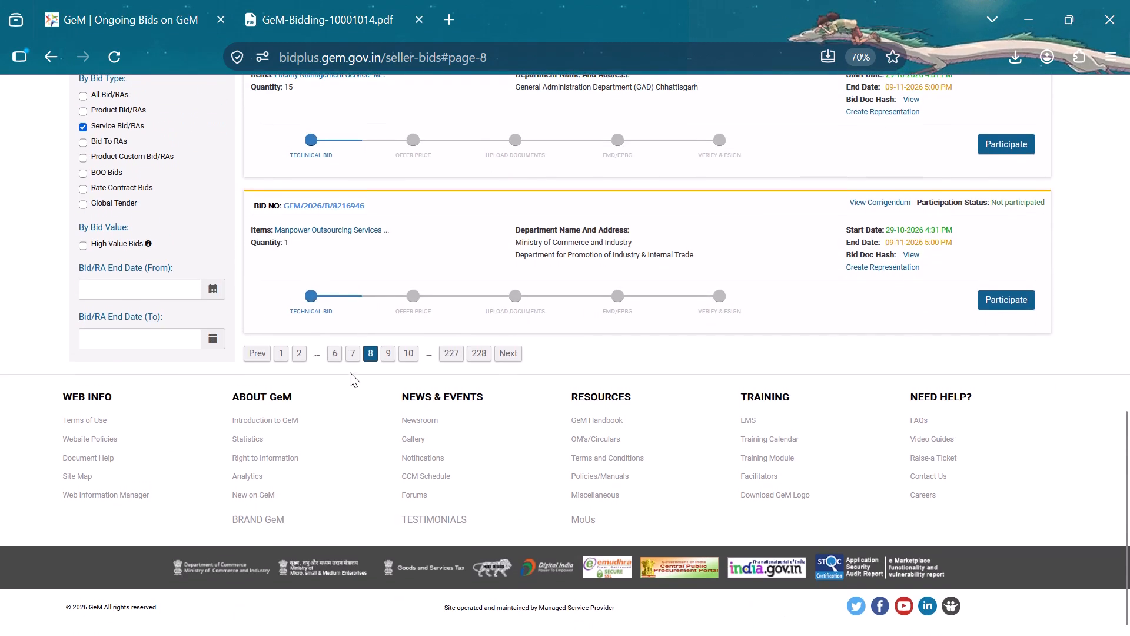
{"action": "left_click", "coordinate": [352, 360]}
{"action": "left_click", "coordinate": [414, 24]}
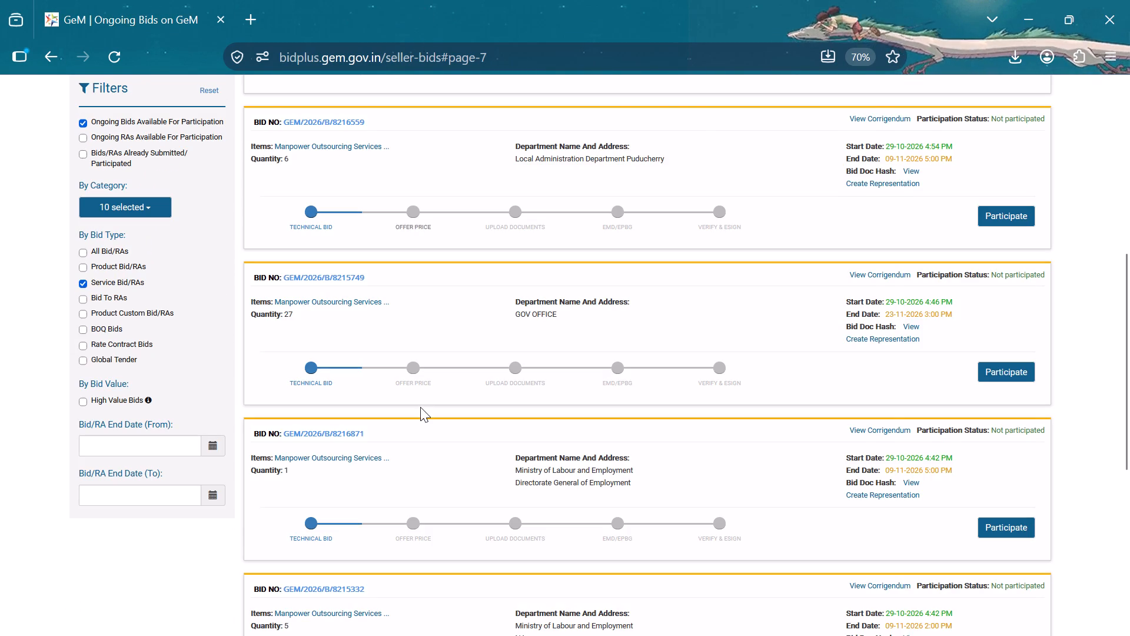
{"action": "scroll", "coordinate": [420, 407], "scroll_direction": "down", "scroll_amount": 1}
{"action": "scroll", "coordinate": [340, 336], "scroll_direction": "up", "scroll_amount": 1}
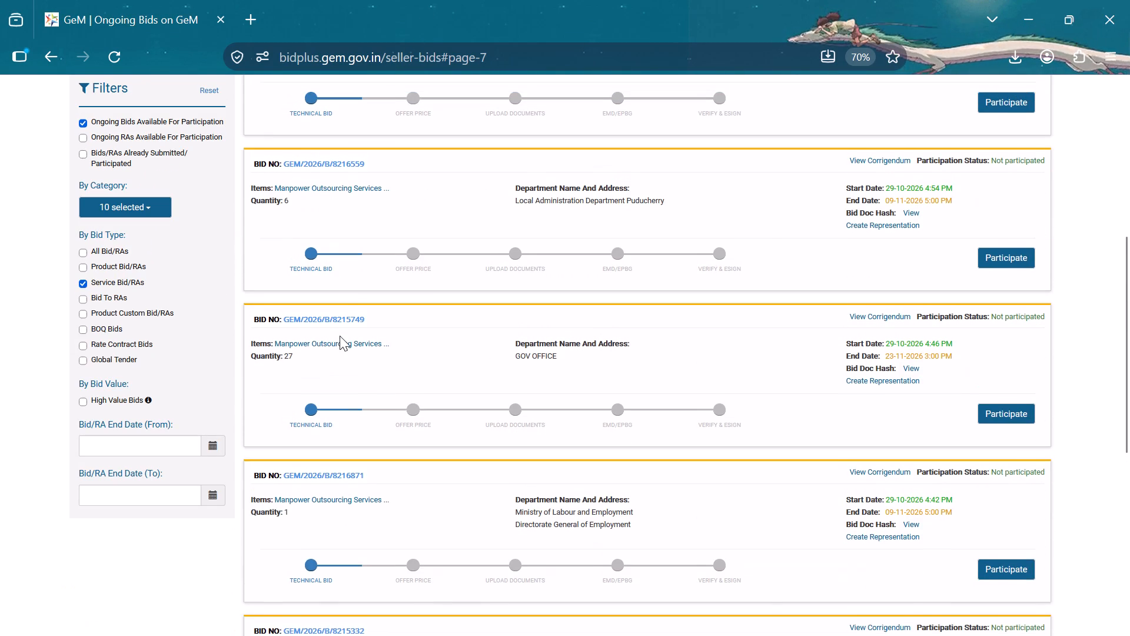
{"action": "scroll", "coordinate": [340, 336], "scroll_direction": "up", "scroll_amount": 1}
{"action": "left_click", "coordinate": [339, 352]}
{"action": "scroll", "coordinate": [341, 347], "scroll_direction": "up", "scroll_amount": 1}
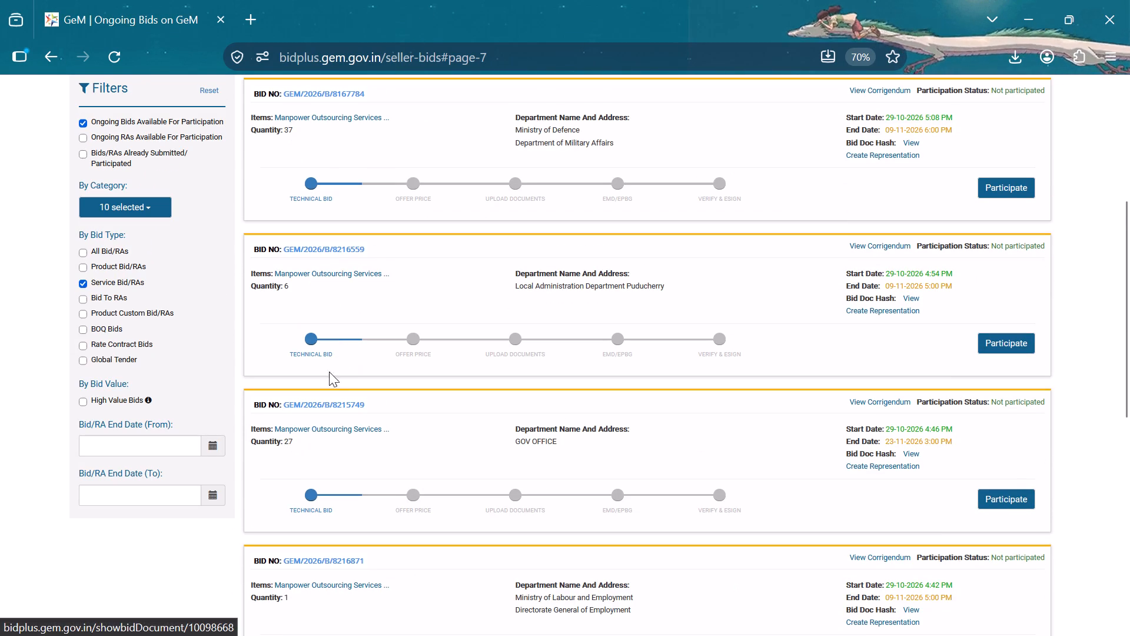
{"action": "left_click", "coordinate": [315, 409]}
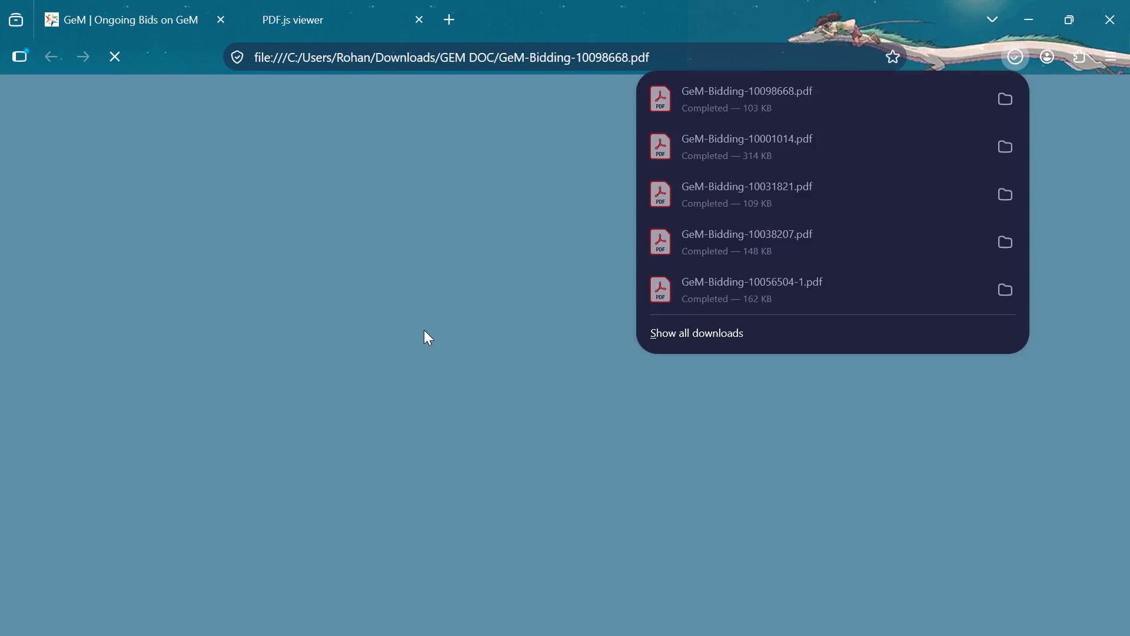
{"action": "left_click", "coordinate": [424, 330]}
Find the consignee's postal code in the GeM-Bidding-10098668 document, search Google for 497118, and close both the results and the PDF.
{"action": "scroll", "coordinate": [639, 412], "scroll_direction": "down", "scroll_amount": 6}
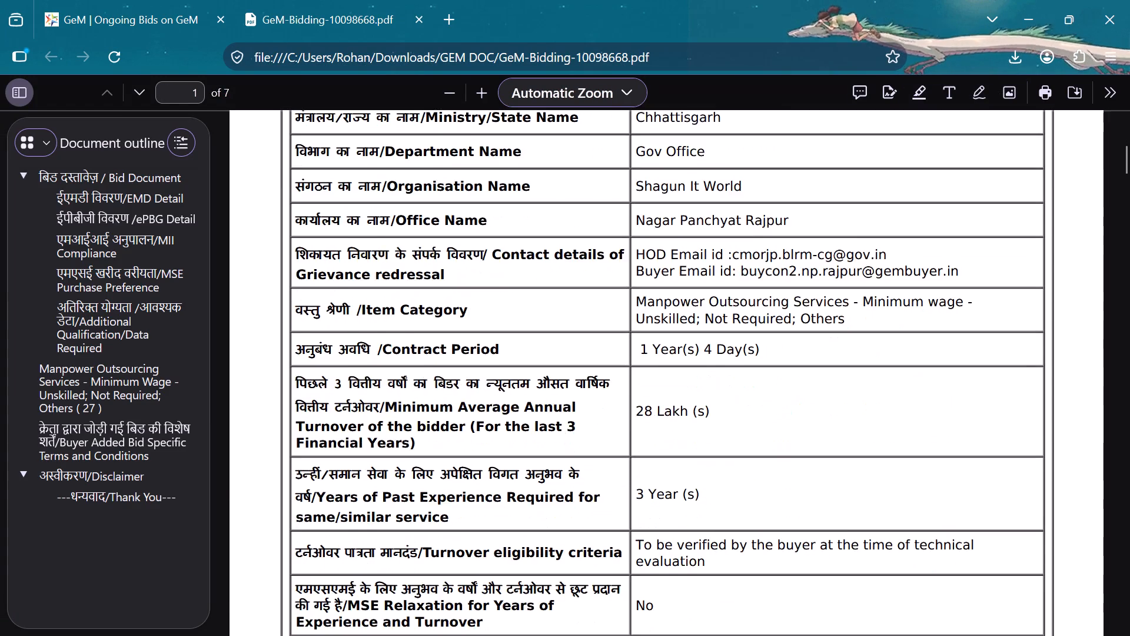
{"action": "scroll", "coordinate": [639, 412], "scroll_direction": "down", "scroll_amount": 20}
{"action": "scroll", "coordinate": [639, 412], "scroll_direction": "down", "scroll_amount": 8}
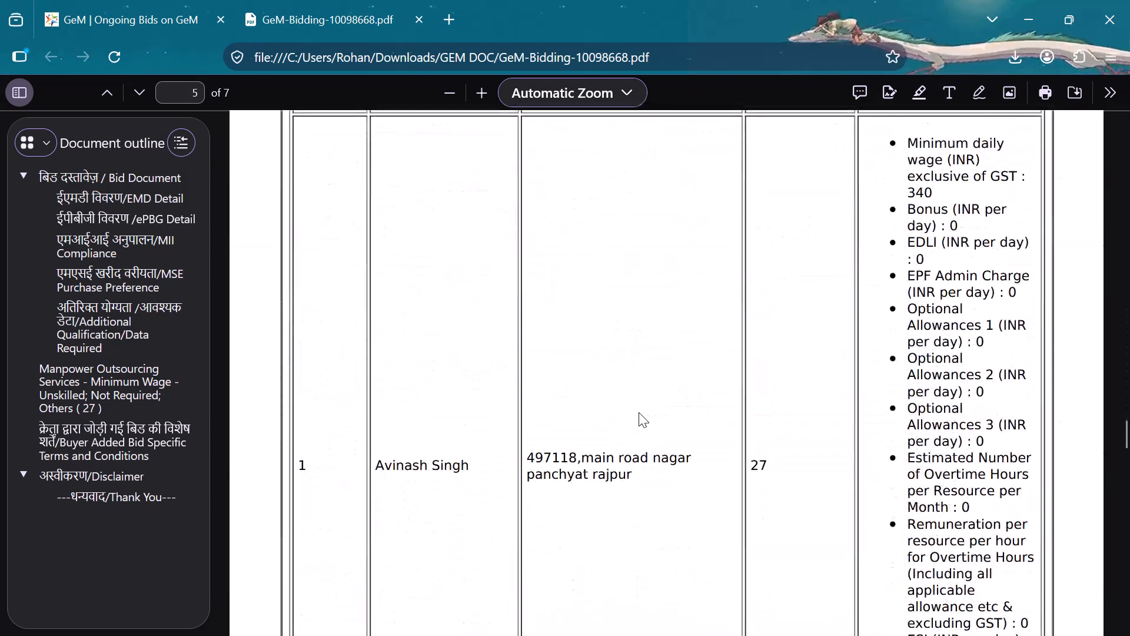
{"action": "left_click", "coordinate": [544, 446]}
{"action": "double_click", "coordinate": [541, 456]}
{"action": "right_click", "coordinate": [541, 456]}
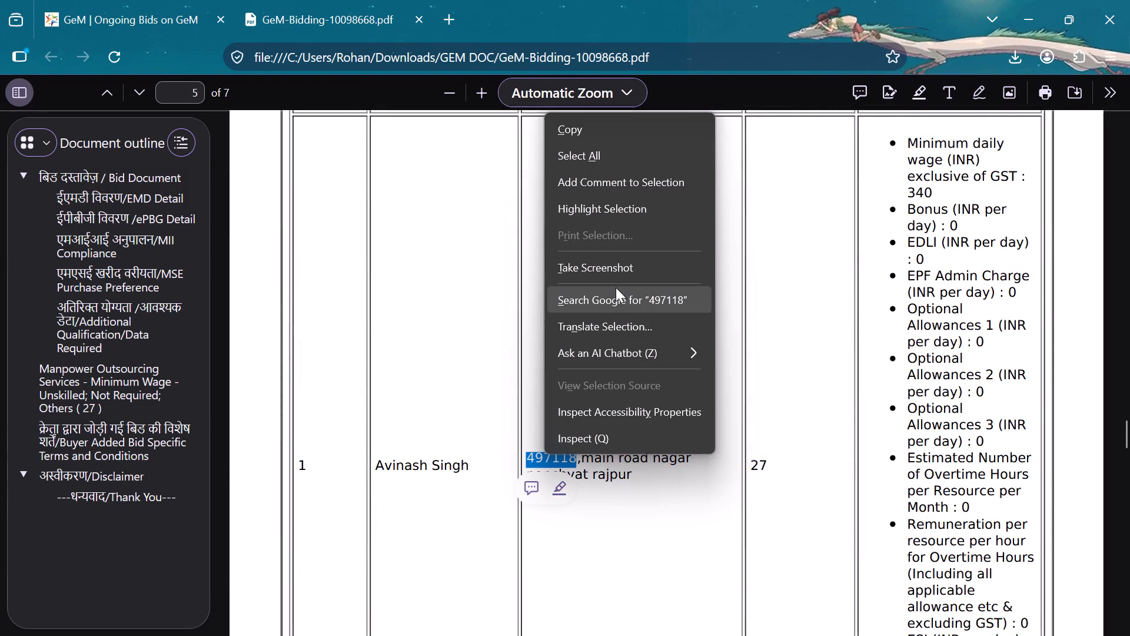
{"action": "left_click", "coordinate": [616, 287]}
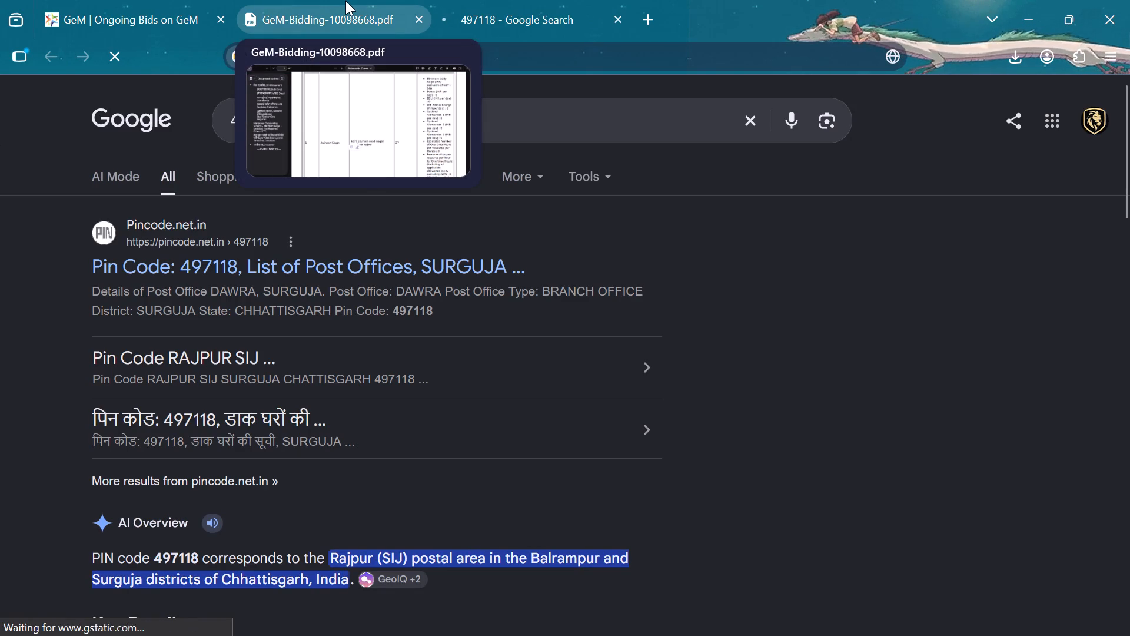
{"action": "double_click", "coordinate": [420, 24]}
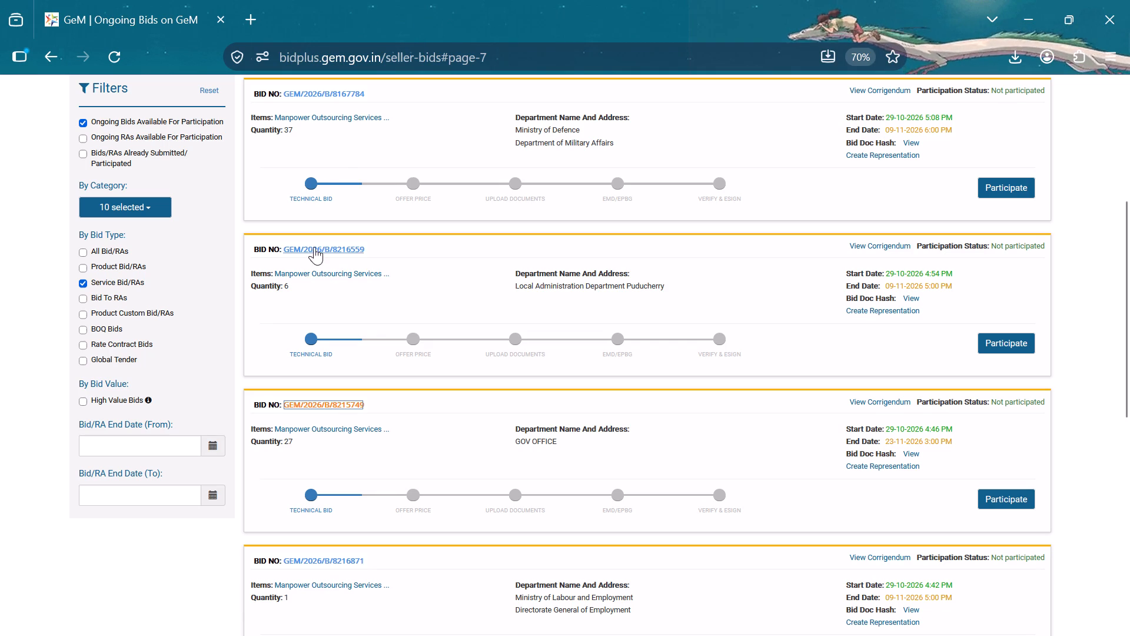
Open the document for GEM/2026/B/8167784, open its scope of work file 1792065192.pdf, and search that file for "mes".
{"action": "left_click", "coordinate": [311, 97]}
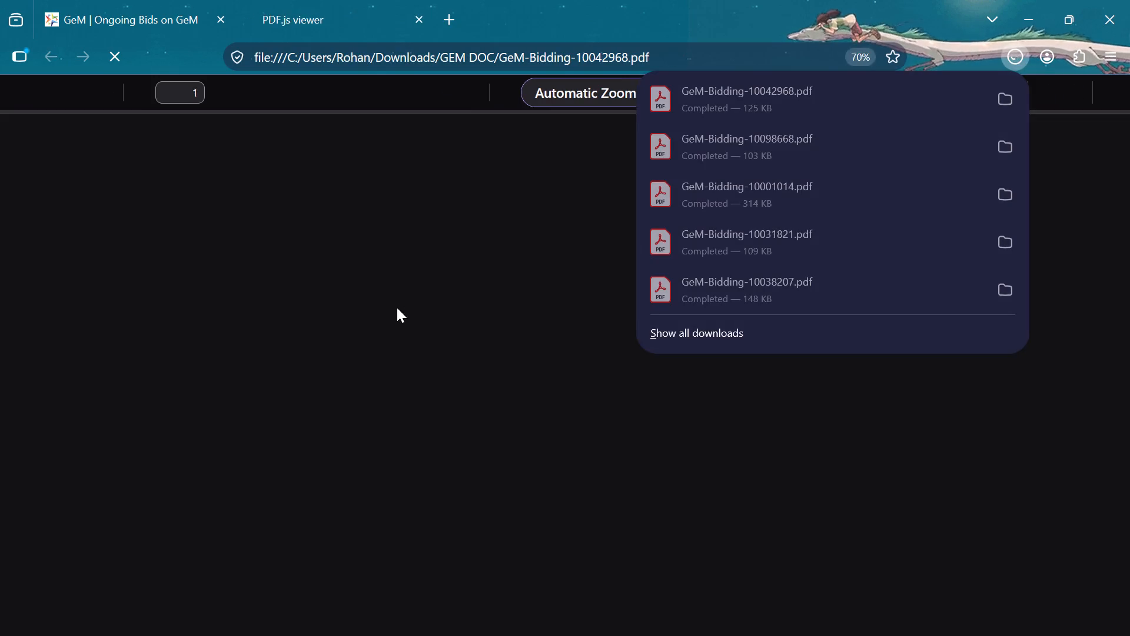
{"action": "left_click", "coordinate": [400, 310]}
{"action": "scroll", "coordinate": [453, 400], "scroll_direction": "down", "scroll_amount": 10}
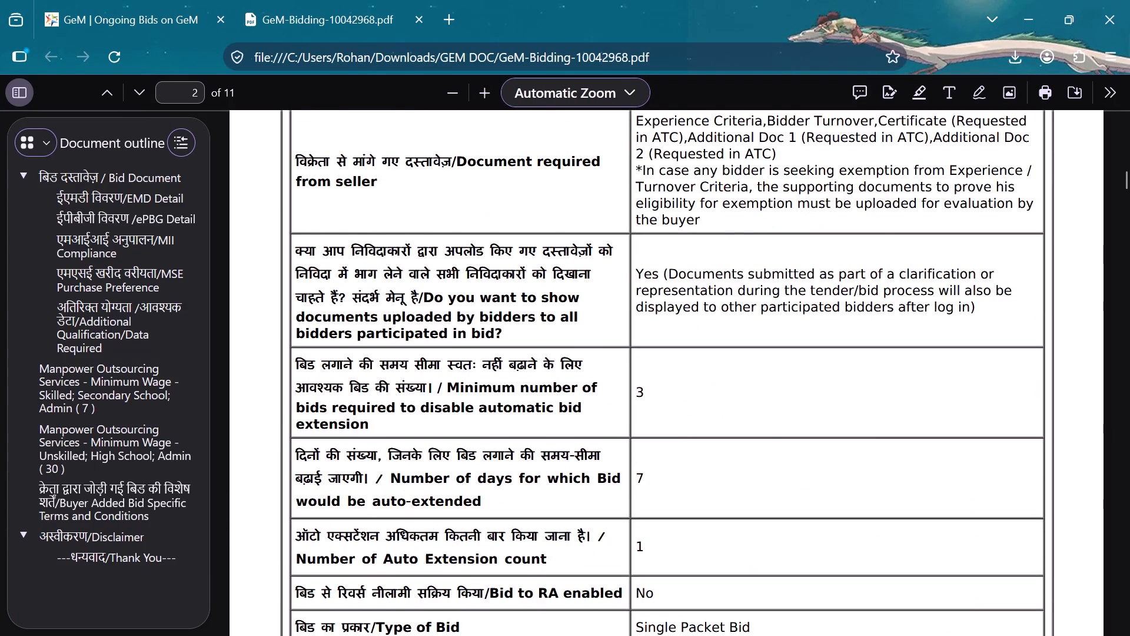
{"action": "scroll", "coordinate": [453, 400], "scroll_direction": "down", "scroll_amount": 3}
{"action": "scroll", "coordinate": [638, 403], "scroll_direction": "down", "scroll_amount": 15}
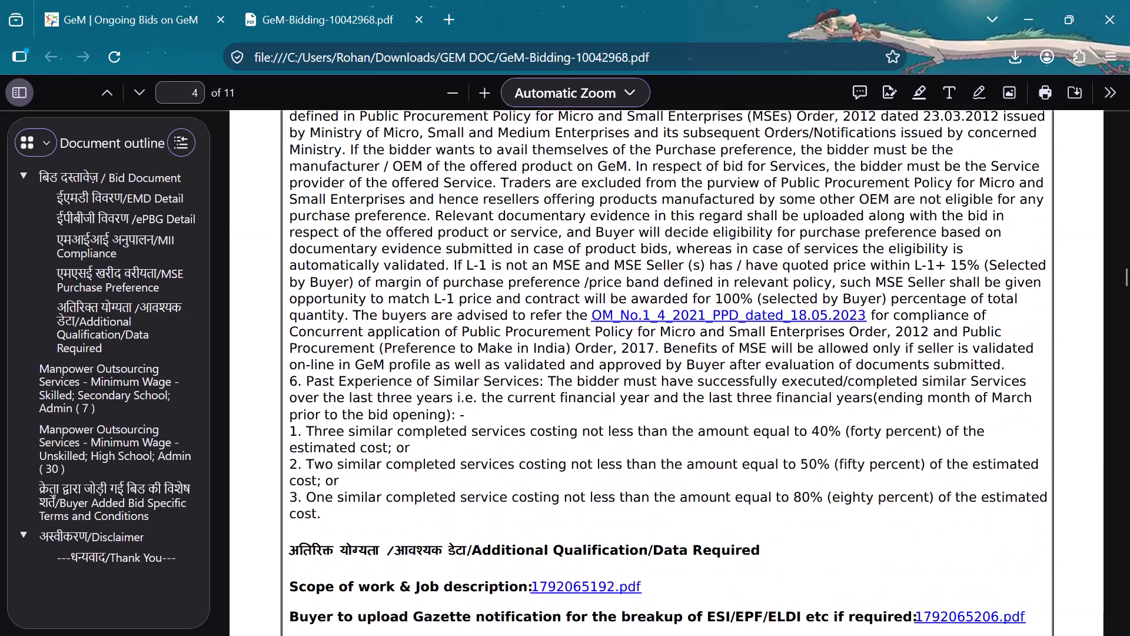
{"action": "scroll", "coordinate": [638, 403], "scroll_direction": "down", "scroll_amount": 4}
{"action": "left_click", "coordinate": [589, 210]}
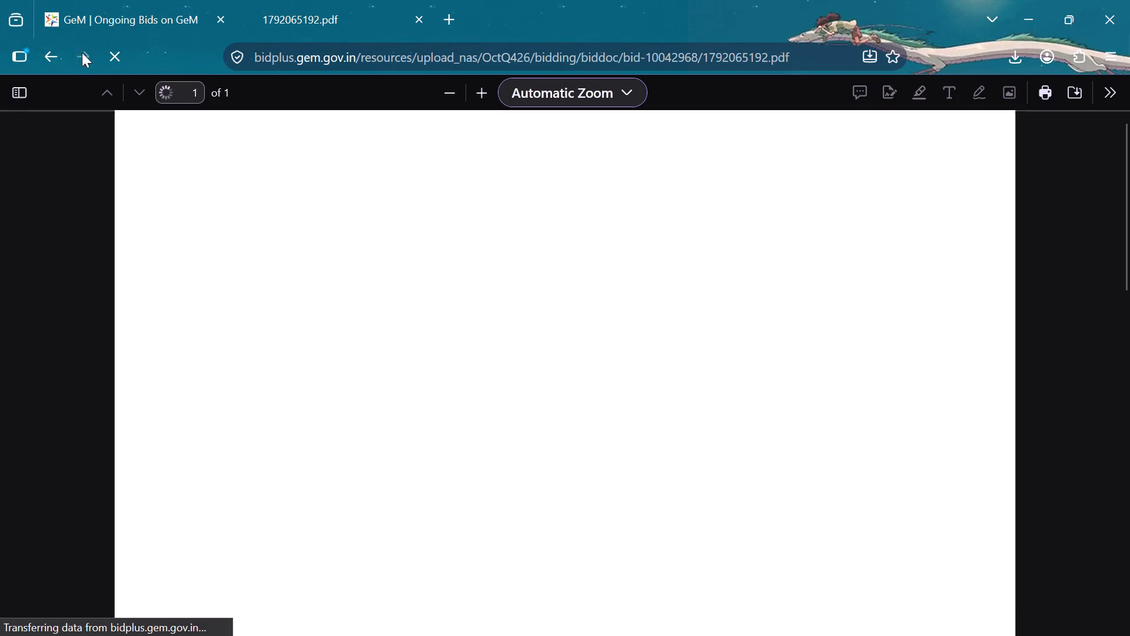
{"action": "key", "text": "ctrl+f"}
{"action": "type", "text": "mes"}
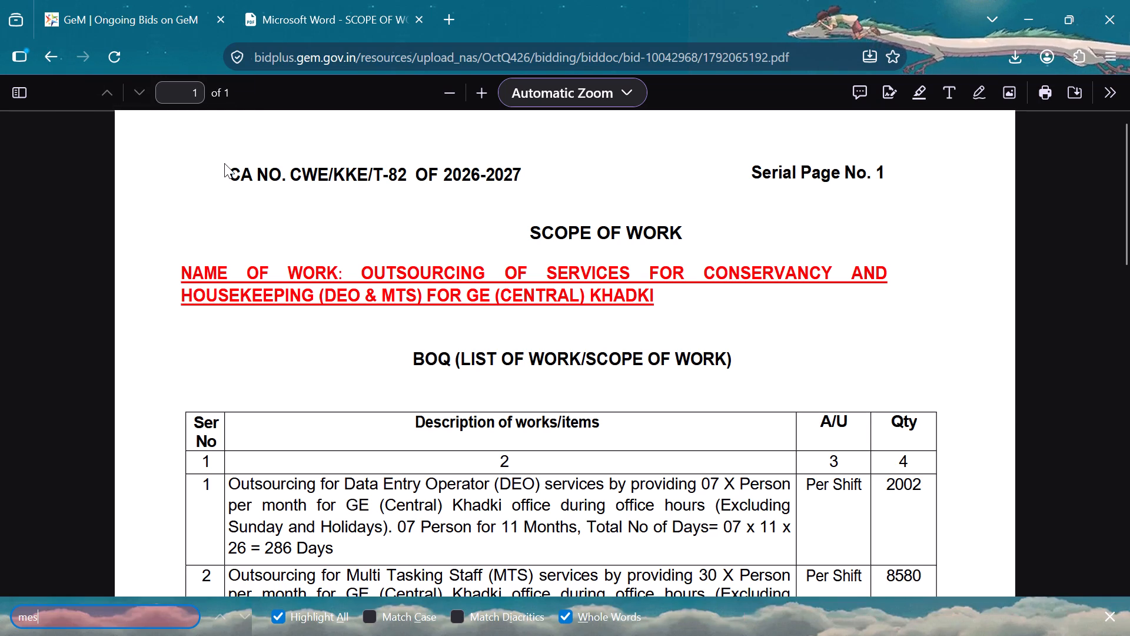
Return to the GeM-Bidding-10042968 document, open its buyer uploaded ATC file, check it for "mes", and close both PDFs.
{"action": "left_click", "coordinate": [59, 58]}
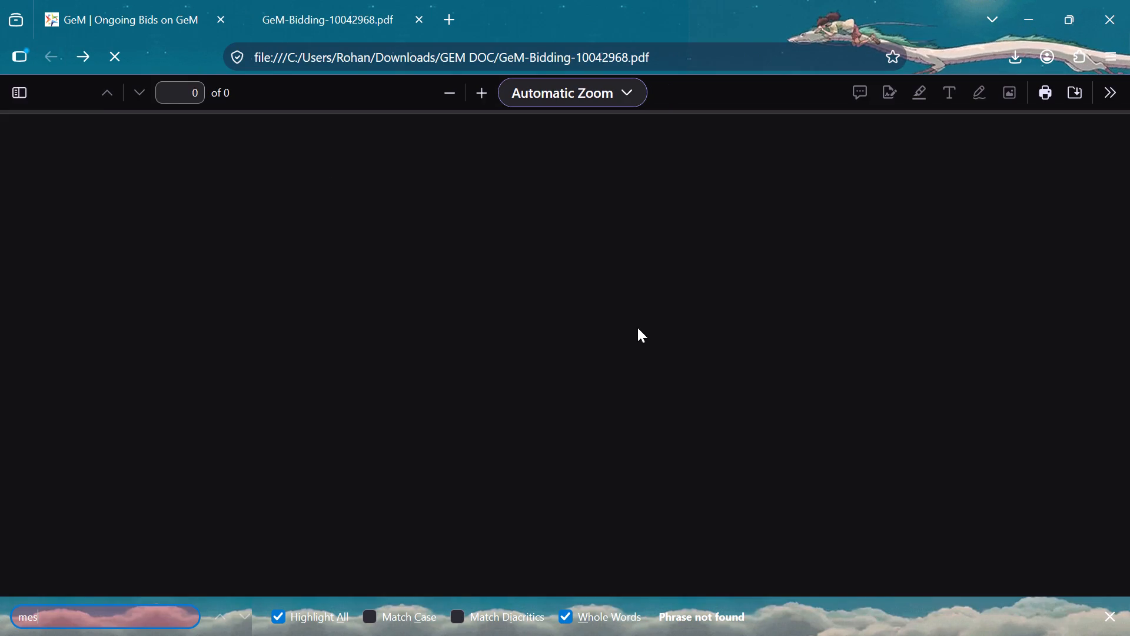
{"action": "left_click", "coordinate": [602, 418]}
{"action": "key", "text": "ctrl+Down"}
{"action": "scroll", "coordinate": [602, 418], "scroll_direction": "up", "scroll_amount": 9}
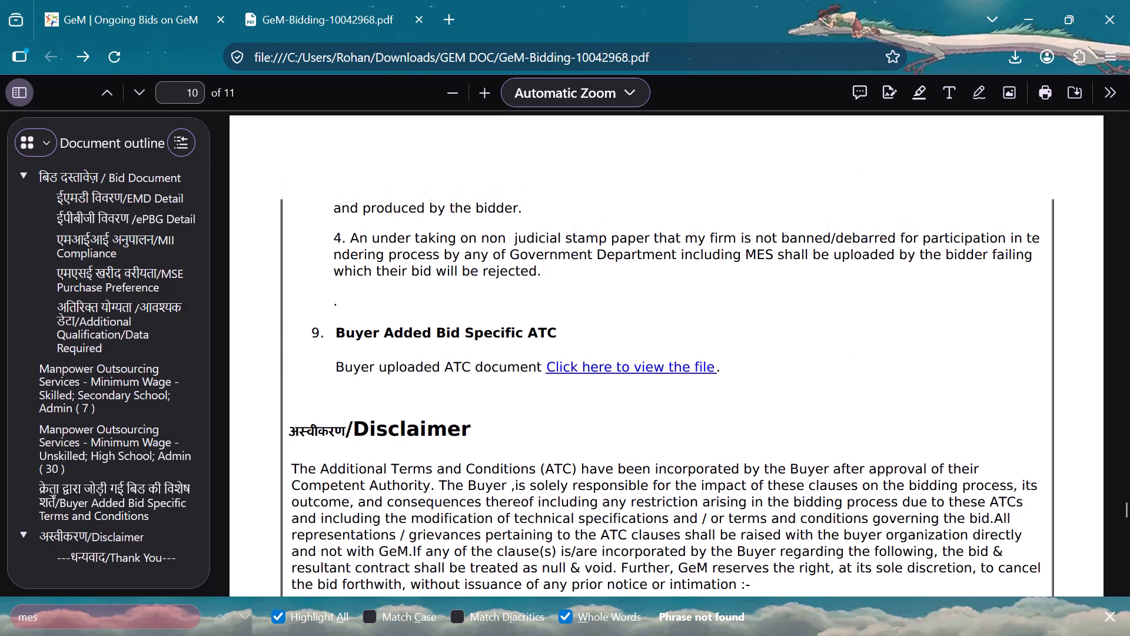
{"action": "left_click", "coordinate": [600, 363]}
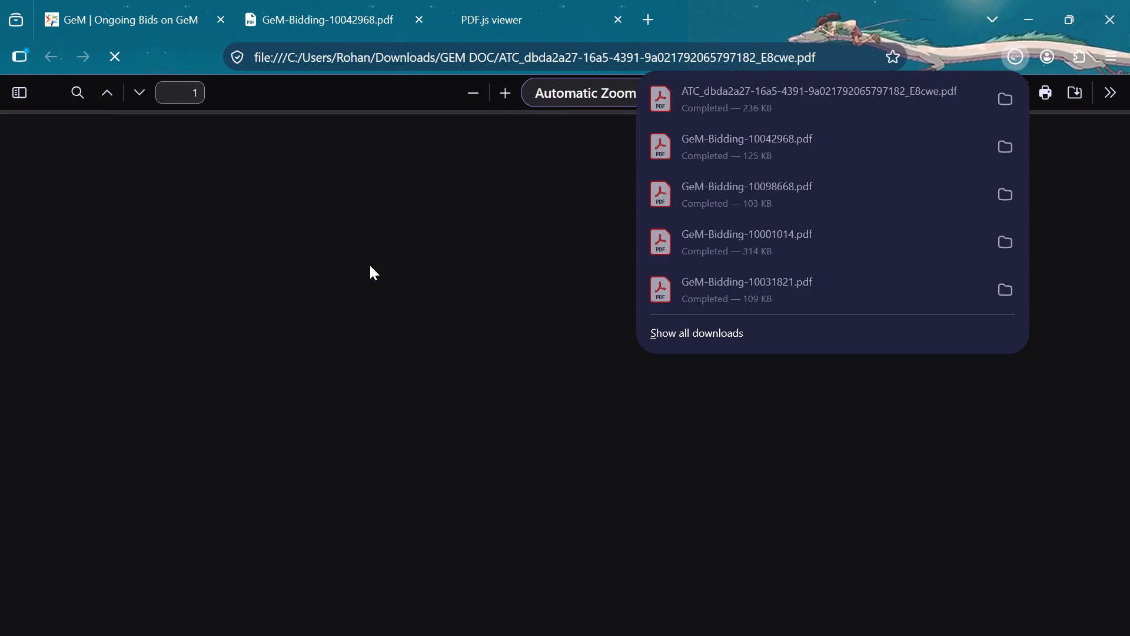
{"action": "left_click", "coordinate": [370, 265]}
{"action": "key", "text": "ctrl+f"}
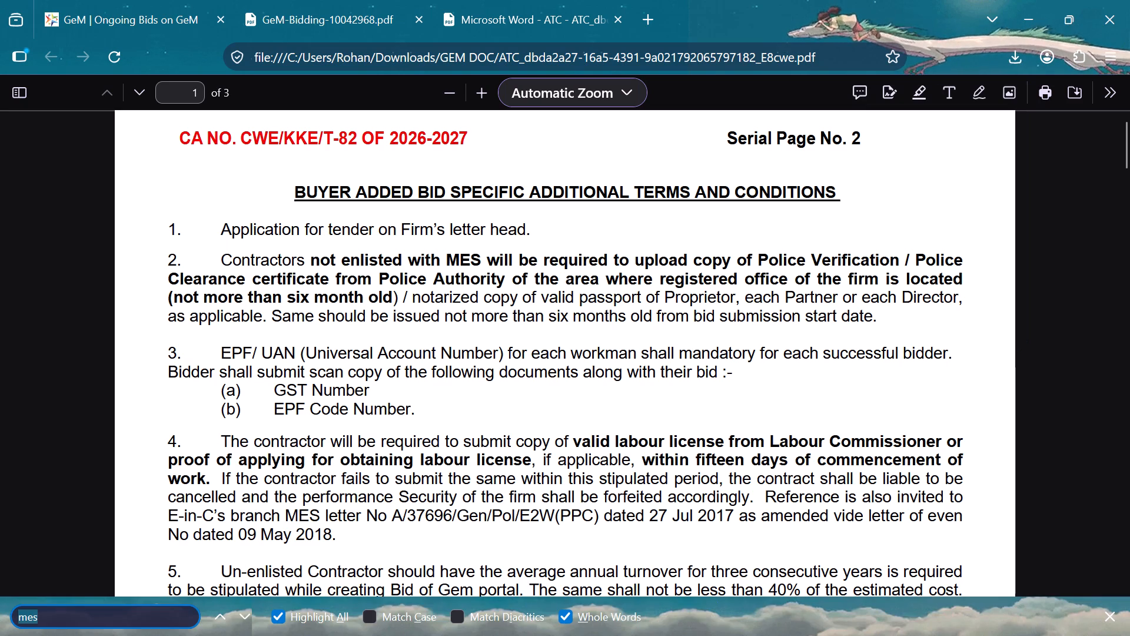
{"action": "double_click", "coordinate": [420, 22]}
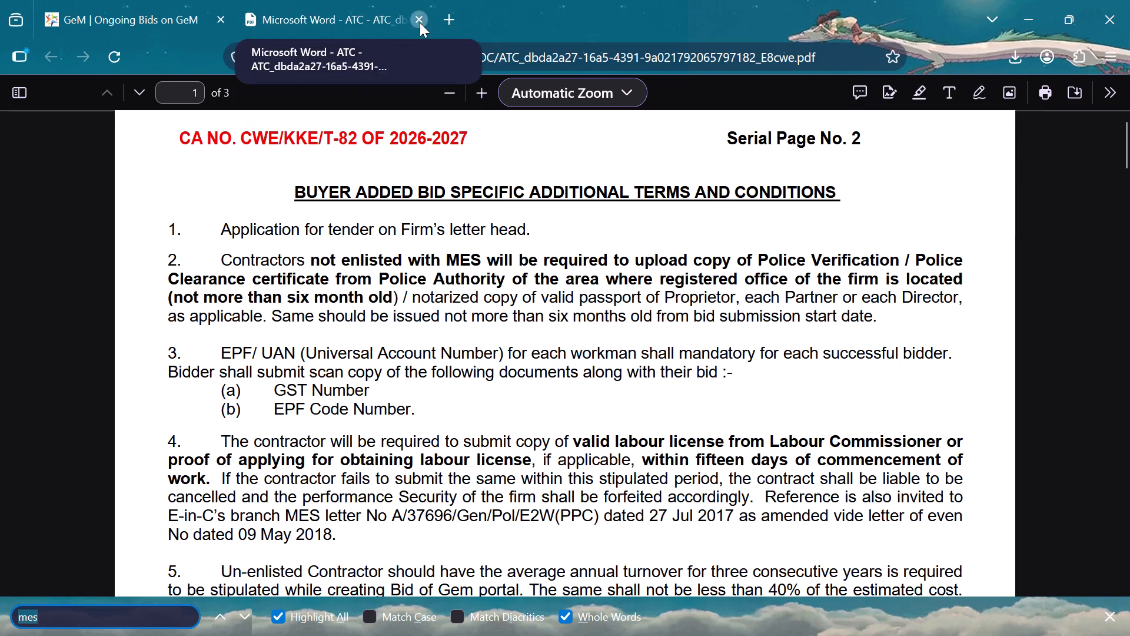
Go to page 6 of the ongoing bids list.
{"action": "scroll", "coordinate": [398, 276], "scroll_direction": "up", "scroll_amount": 2}
{"action": "scroll", "coordinate": [398, 276], "scroll_direction": "down", "scroll_amount": 7}
{"action": "left_click", "coordinate": [351, 352]}
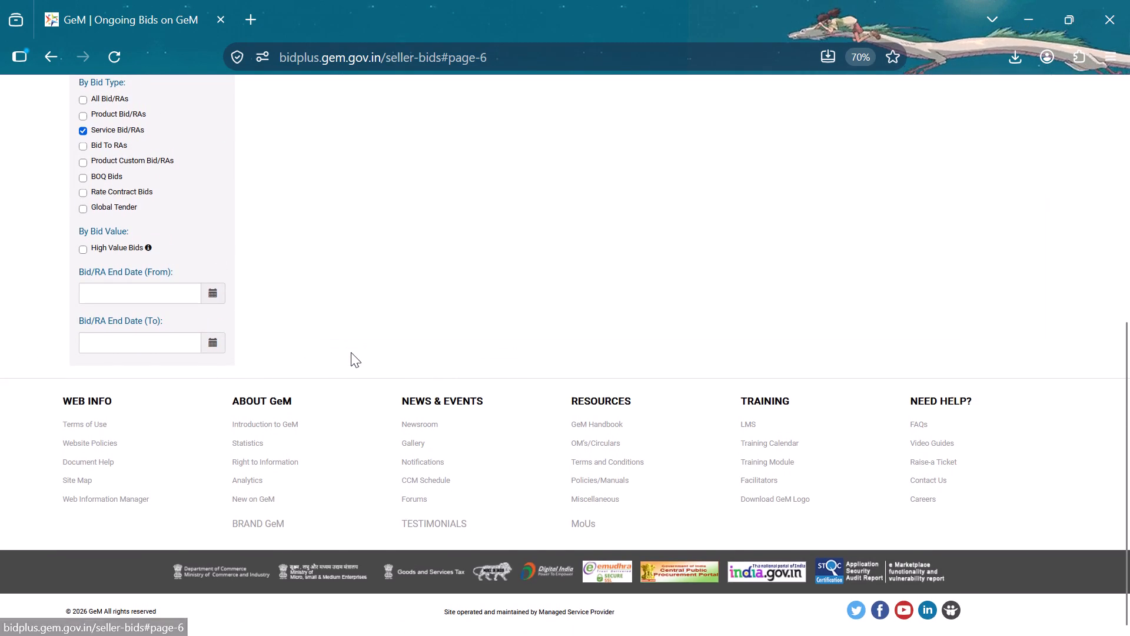
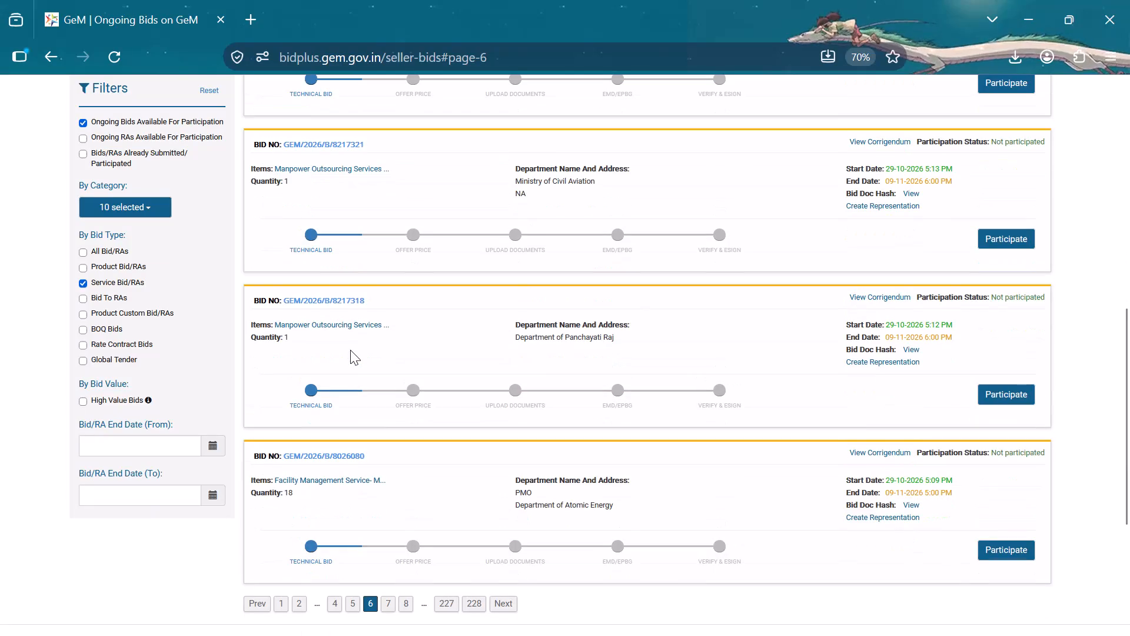
Open the bid document for GEM/2026/B/8216282 from page 6 of the bids list and copy its bid number.
{"action": "scroll", "coordinate": [350, 350], "scroll_direction": "up", "scroll_amount": 3}
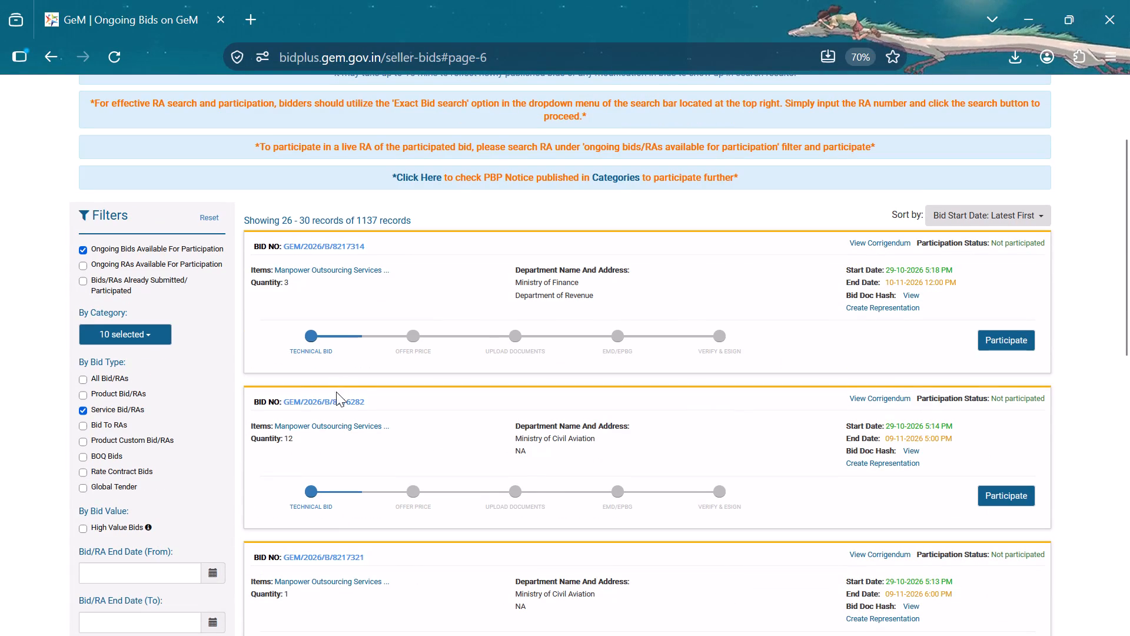
{"action": "left_click", "coordinate": [338, 401]}
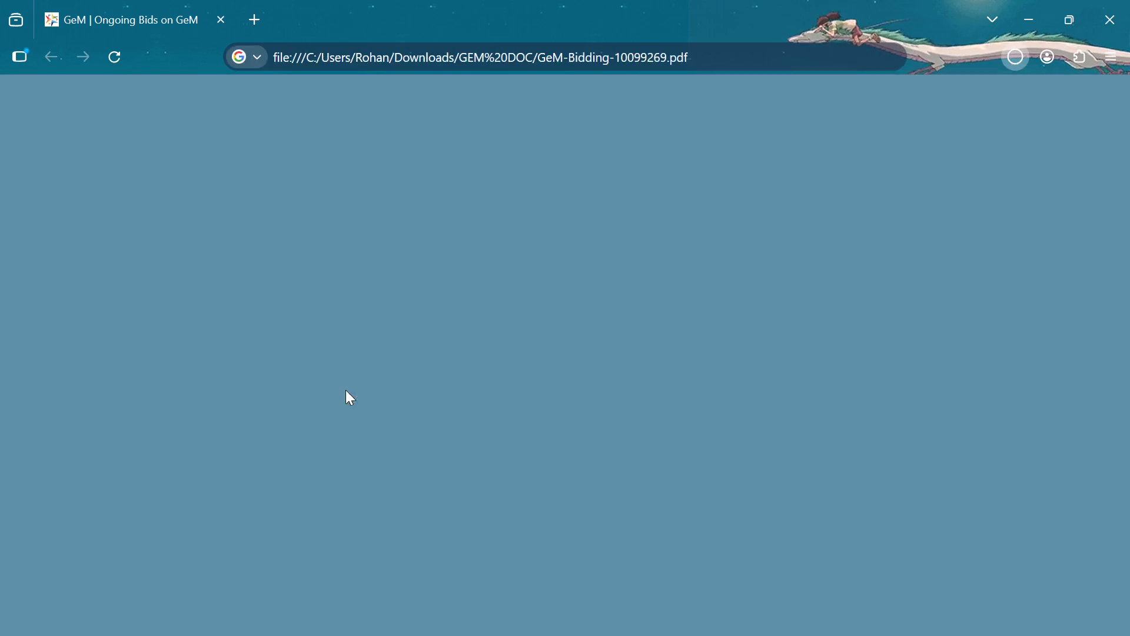
{"action": "left_click", "coordinate": [406, 394]}
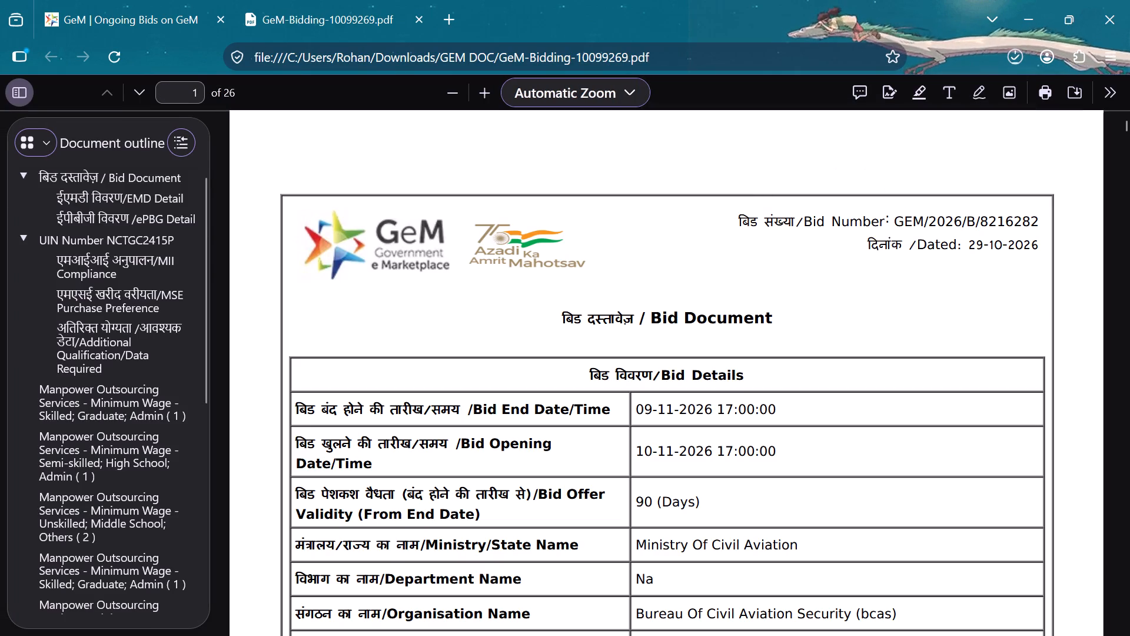
{"action": "double_click", "coordinate": [906, 220]}
{"action": "key", "text": "ctrl+shift+Right"}
{"action": "key", "text": "ctrl+shift+Right"}
{"action": "key", "text": "ctrl+shift+Right"}
{"action": "key", "text": "ctrl+c"}
Start another HHSPL GEM Tender response with GEM Id GEM/2026/B/8216282 and bid type S.
{"action": "scroll", "coordinate": [736, 426], "scroll_direction": "down", "scroll_amount": 4}
{"action": "scroll", "coordinate": [563, 481], "scroll_direction": "down", "scroll_amount": 9}
{"action": "key", "text": "alt+Tab"}
{"action": "left_click", "coordinate": [437, 267]}
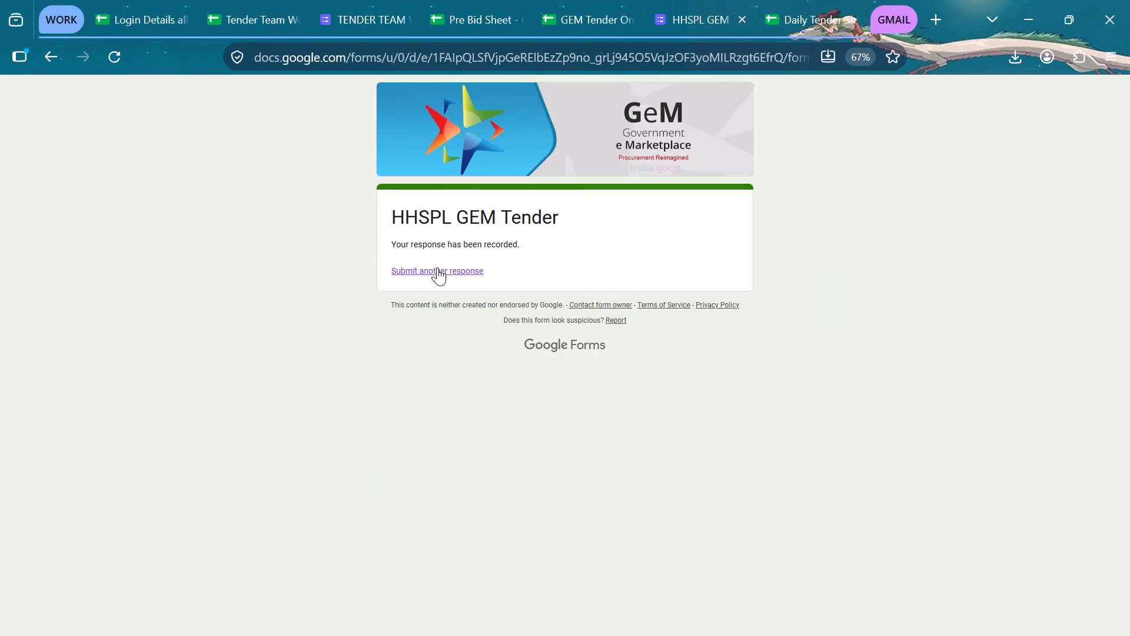
{"action": "key", "text": "alt+Tab"}
{"action": "key", "text": "alt+Tab"}
{"action": "left_click", "coordinate": [411, 360], "text": "ctrl"}
{"action": "key", "text": "ctrl+v"}
{"action": "key", "text": "Tab"}
{"action": "key", "text": "alt+s"}
{"action": "key", "text": "alt+Tab"}
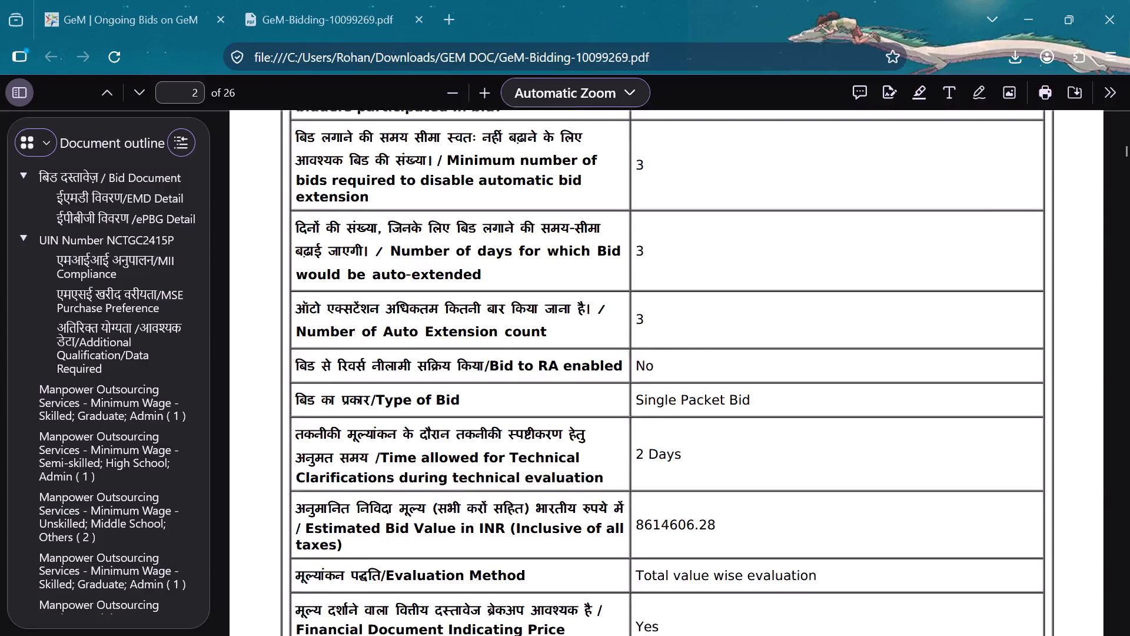
{"action": "scroll", "coordinate": [411, 360], "scroll_direction": "down", "scroll_amount": 2}
{"action": "key", "text": "alt+Tab"}
{"action": "key", "text": "s"}
{"action": "key", "text": "Tab"}
{"action": "key", "text": "alt+Tab"}
Find the consignee address in the GeM-Bidding-10099269 document.
{"action": "scroll", "coordinate": [411, 360], "scroll_direction": "down", "scroll_amount": 17}
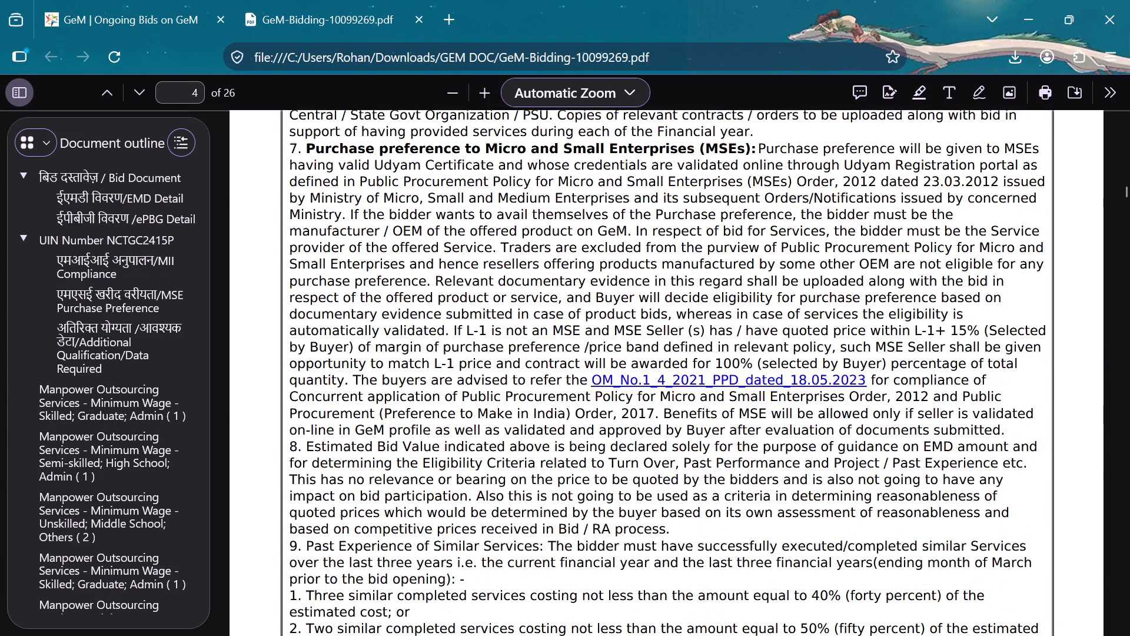
{"action": "scroll", "coordinate": [553, 364], "scroll_direction": "down", "scroll_amount": 19}
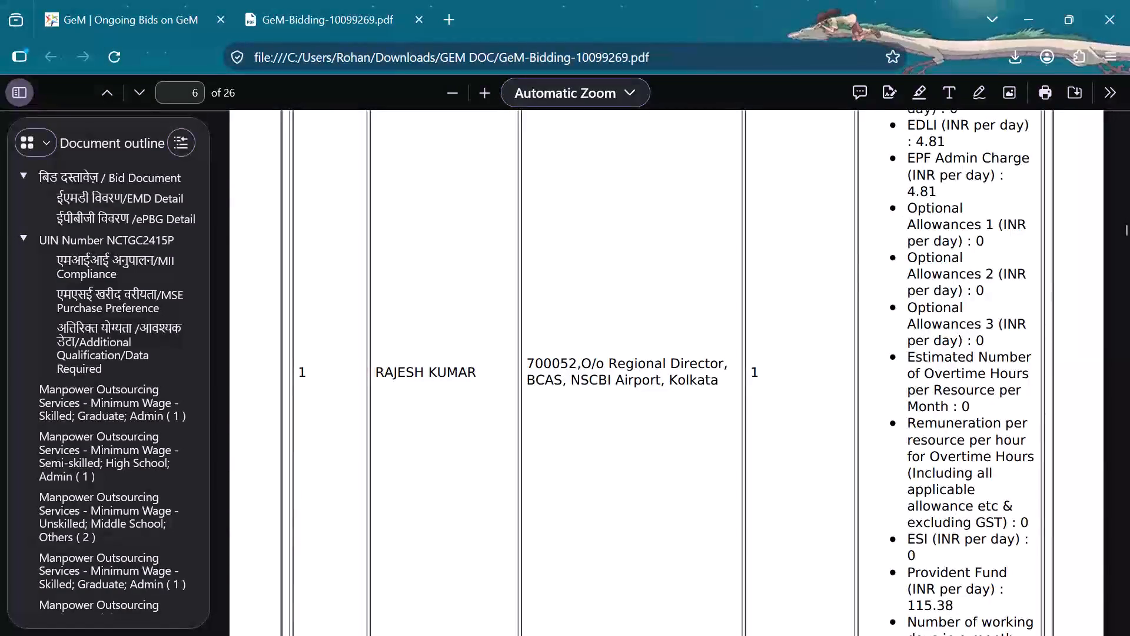
Go to page 5 of the ongoing bids list and close the GeM-Bidding-10099269 PDF.
{"action": "left_click", "coordinate": [39, 0]}
{"action": "scroll", "coordinate": [519, 481], "scroll_direction": "down", "scroll_amount": 9}
{"action": "left_click", "coordinate": [350, 355]}
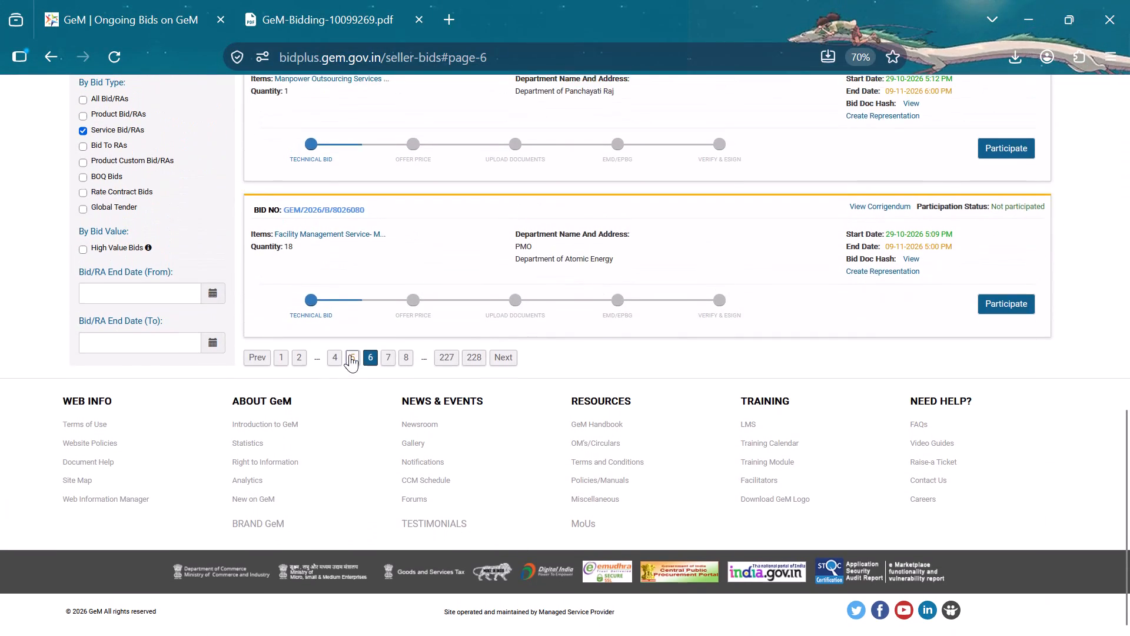
{"action": "left_click", "coordinate": [415, 17]}
Look through the bids on page 5 and go to page 4 of the ongoing bids list.
{"action": "scroll", "coordinate": [443, 329], "scroll_direction": "down", "scroll_amount": 2}
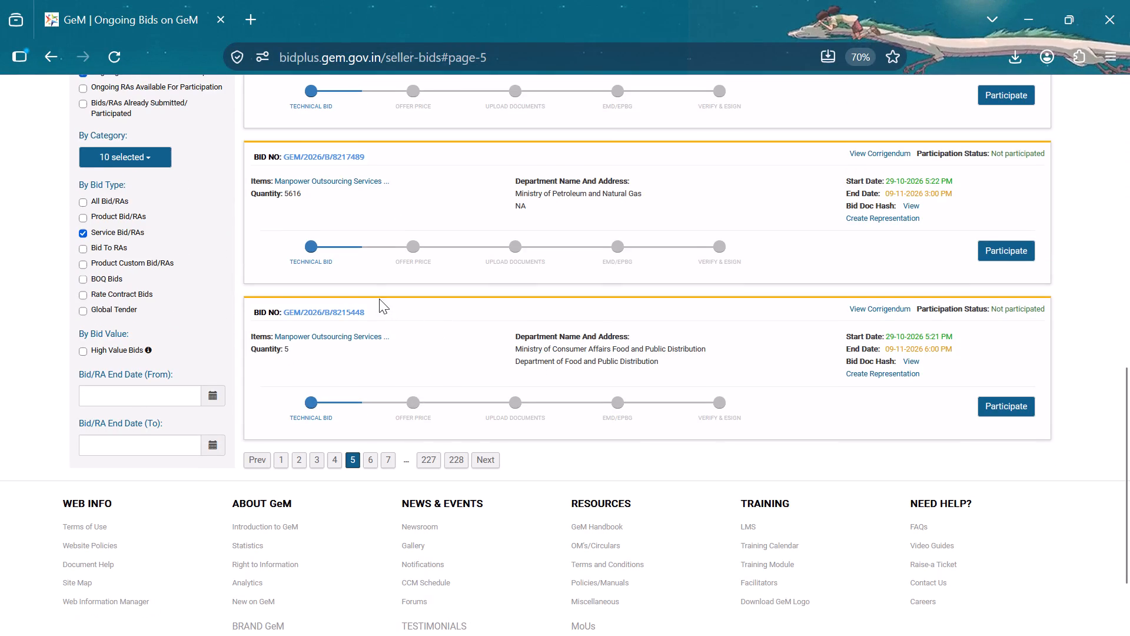
{"action": "scroll", "coordinate": [379, 299], "scroll_direction": "up", "scroll_amount": 4}
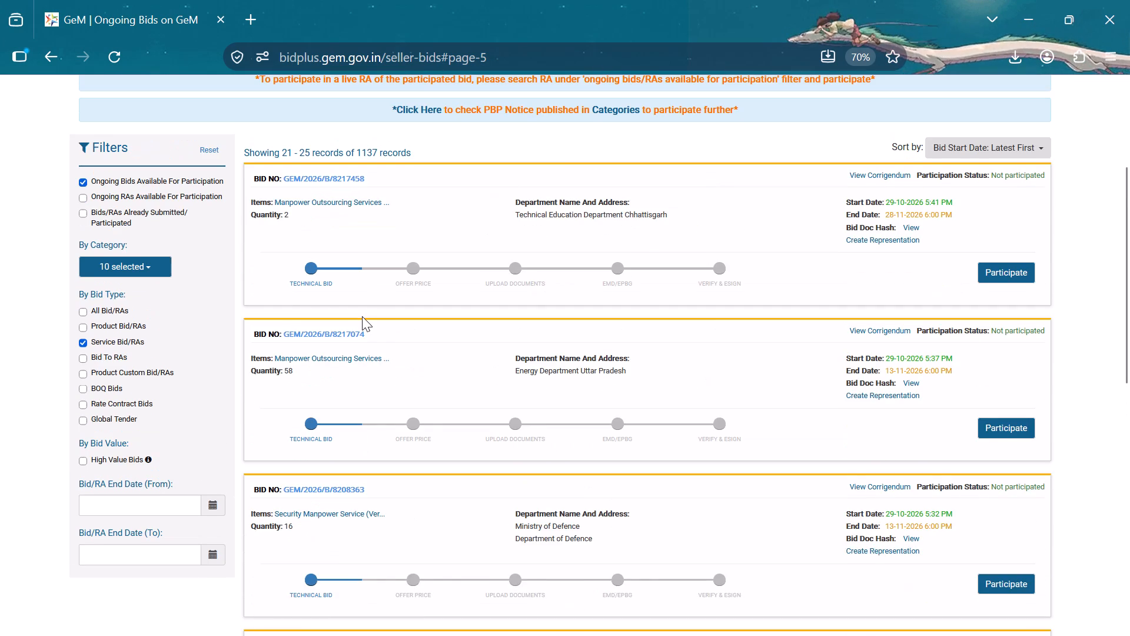
{"action": "scroll", "coordinate": [362, 316], "scroll_direction": "down", "scroll_amount": 9}
{"action": "left_click", "coordinate": [337, 353]}
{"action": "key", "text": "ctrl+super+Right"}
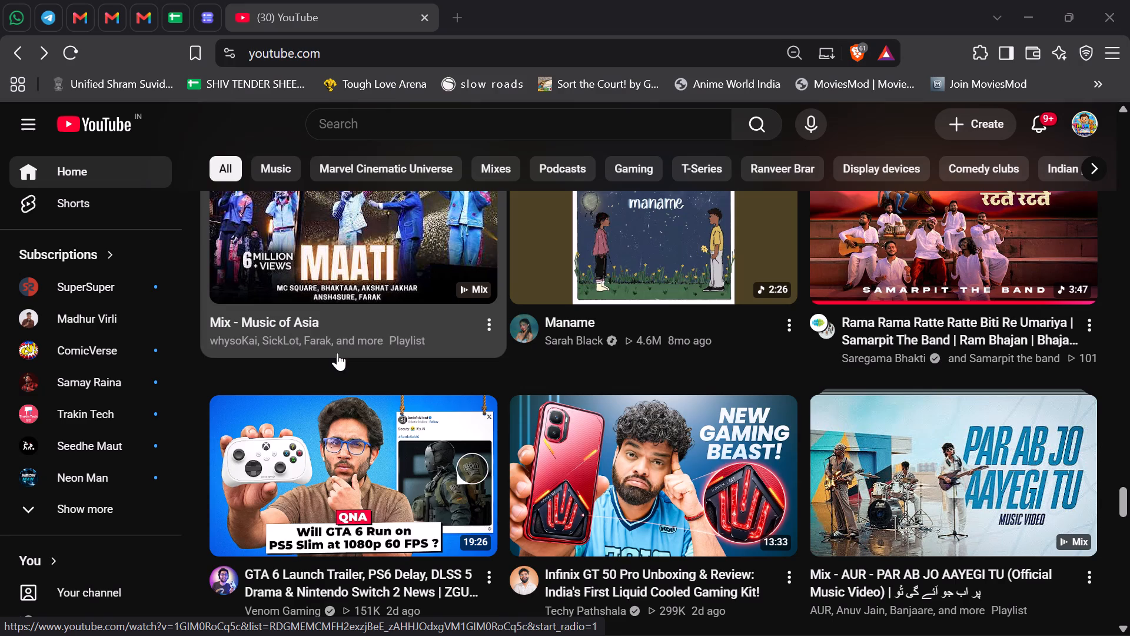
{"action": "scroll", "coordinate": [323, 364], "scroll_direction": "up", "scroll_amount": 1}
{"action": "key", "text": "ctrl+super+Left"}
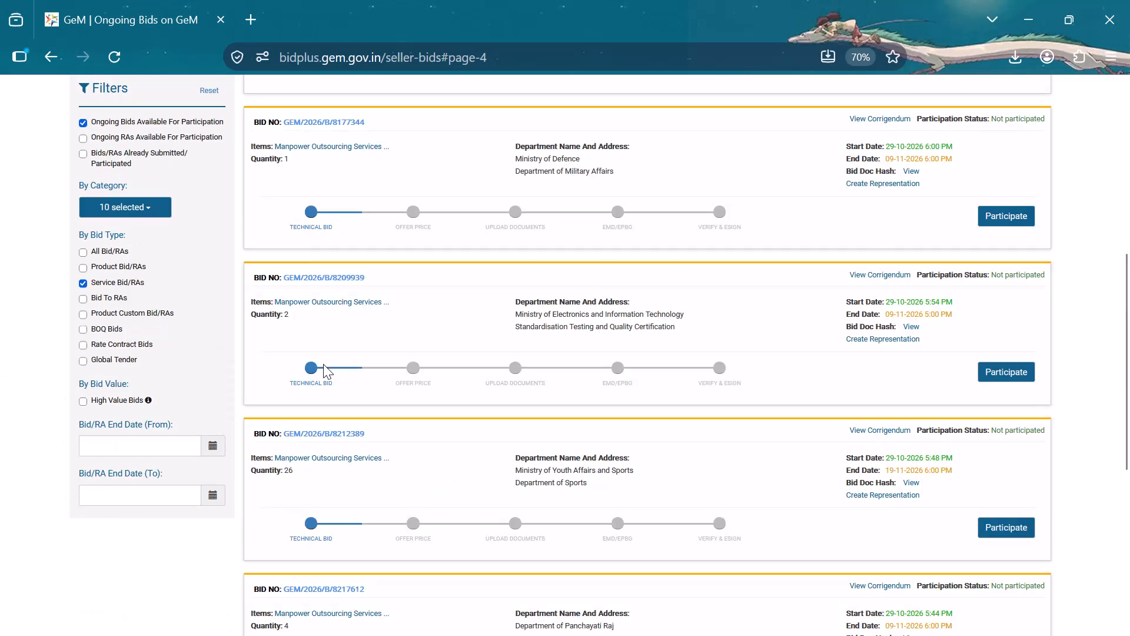
Open the bid document for GEM/2026/B/8212389 from page 4 and read its bid details up to the estimated value.
{"action": "scroll", "coordinate": [323, 364], "scroll_direction": "down", "scroll_amount": 2}
{"action": "scroll", "coordinate": [323, 364], "scroll_direction": "up", "scroll_amount": 1}
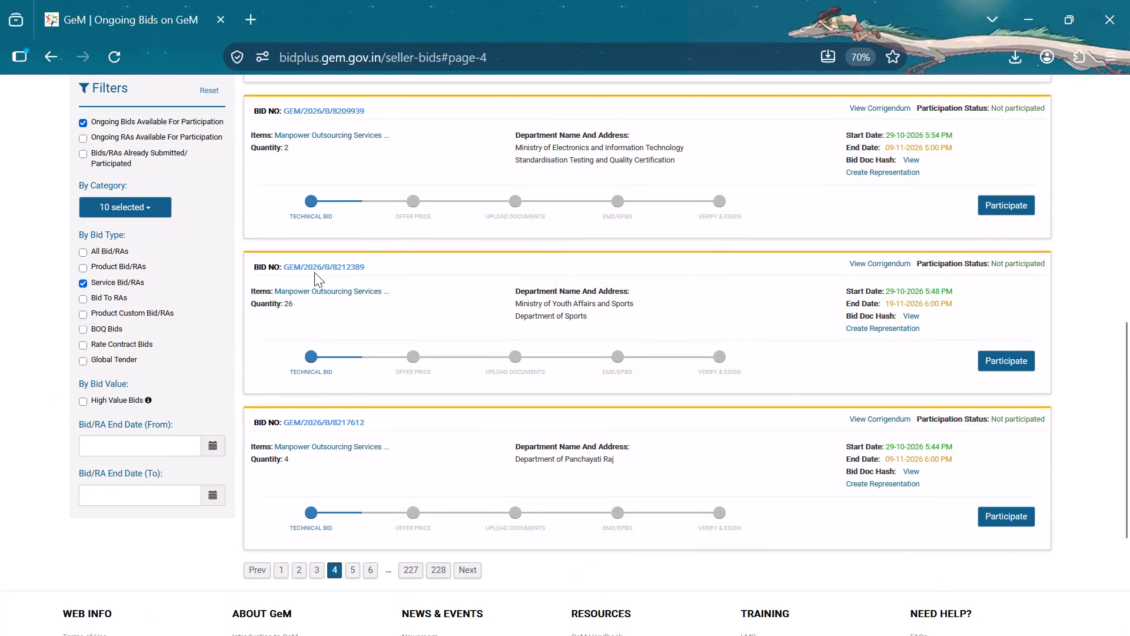
{"action": "left_click", "coordinate": [315, 267]}
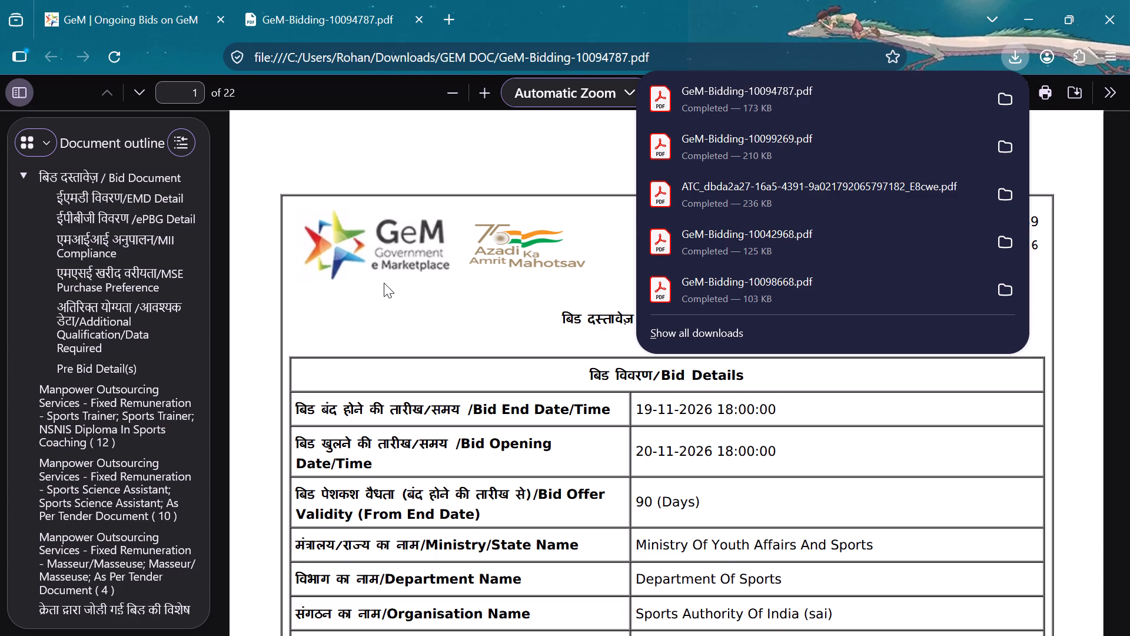
{"action": "double_click", "coordinate": [384, 283]}
{"action": "scroll", "coordinate": [646, 394], "scroll_direction": "down", "scroll_amount": 2}
{"action": "scroll", "coordinate": [693, 403], "scroll_direction": "down", "scroll_amount": 1}
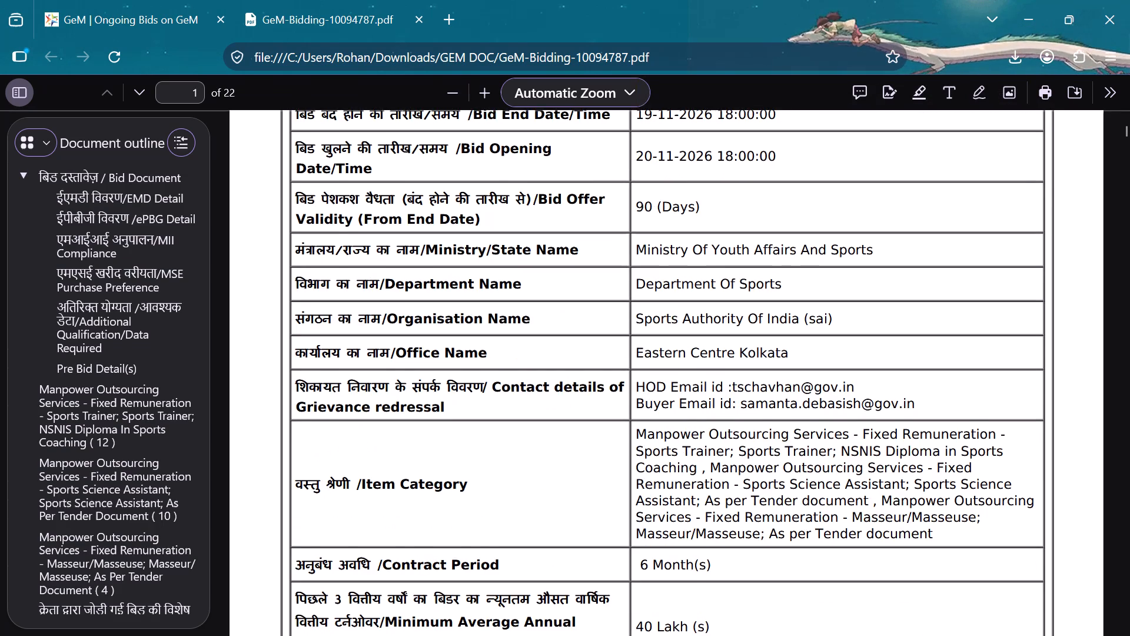
{"action": "scroll", "coordinate": [693, 403], "scroll_direction": "down", "scroll_amount": 7}
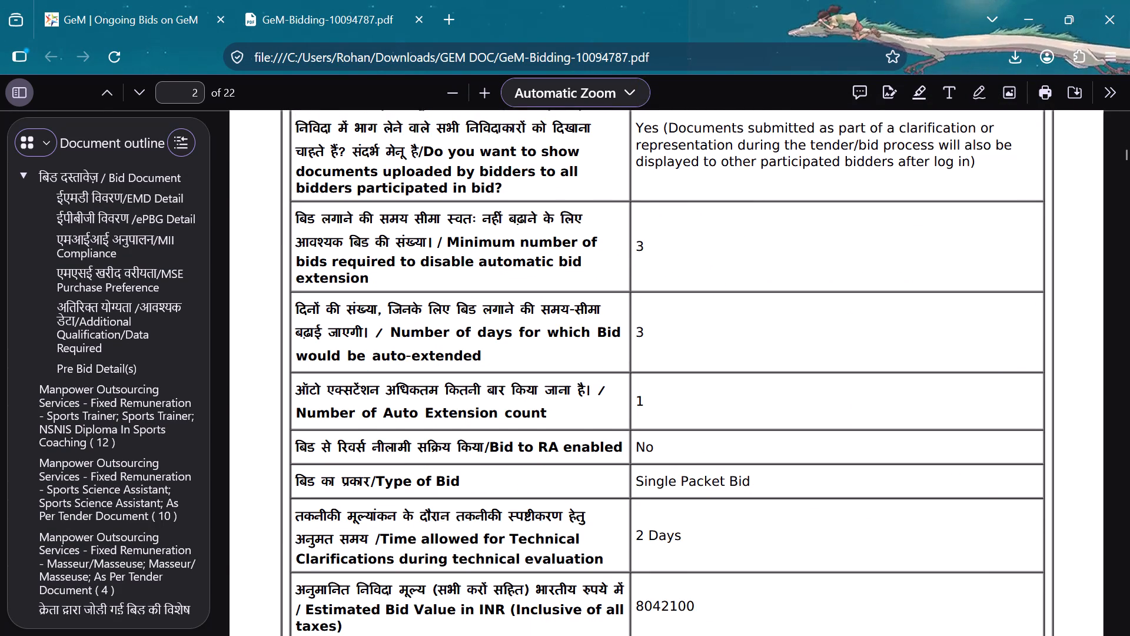
Copy the bid number from the GeM-Bidding-10094787 document and replace the form's GEM Id with GEM/2026/B/8212389.
{"action": "scroll", "coordinate": [544, 411], "scroll_direction": "up", "scroll_amount": 16}
{"action": "double_click", "coordinate": [905, 234]}
{"action": "key", "text": "ctrl+shift+Right"}
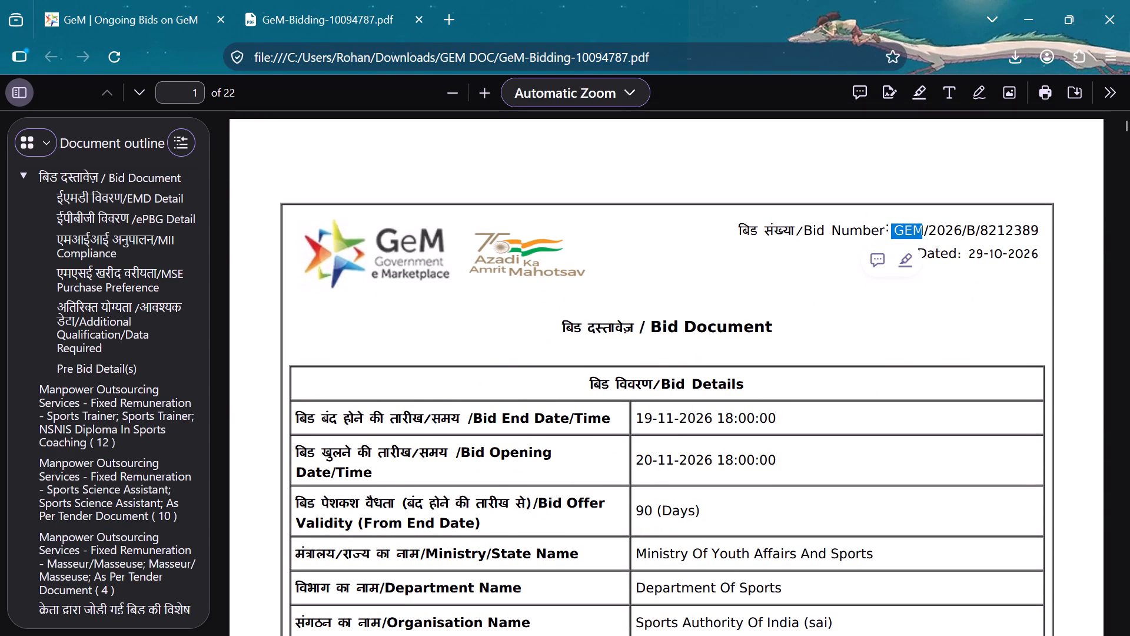
{"action": "key", "text": "ctrl+shift+Right"}
{"action": "key", "text": "ctrl+shift+Right"}
{"action": "key", "text": "ctrl+c"}
{"action": "scroll", "coordinate": [746, 402], "scroll_direction": "down", "scroll_amount": 11}
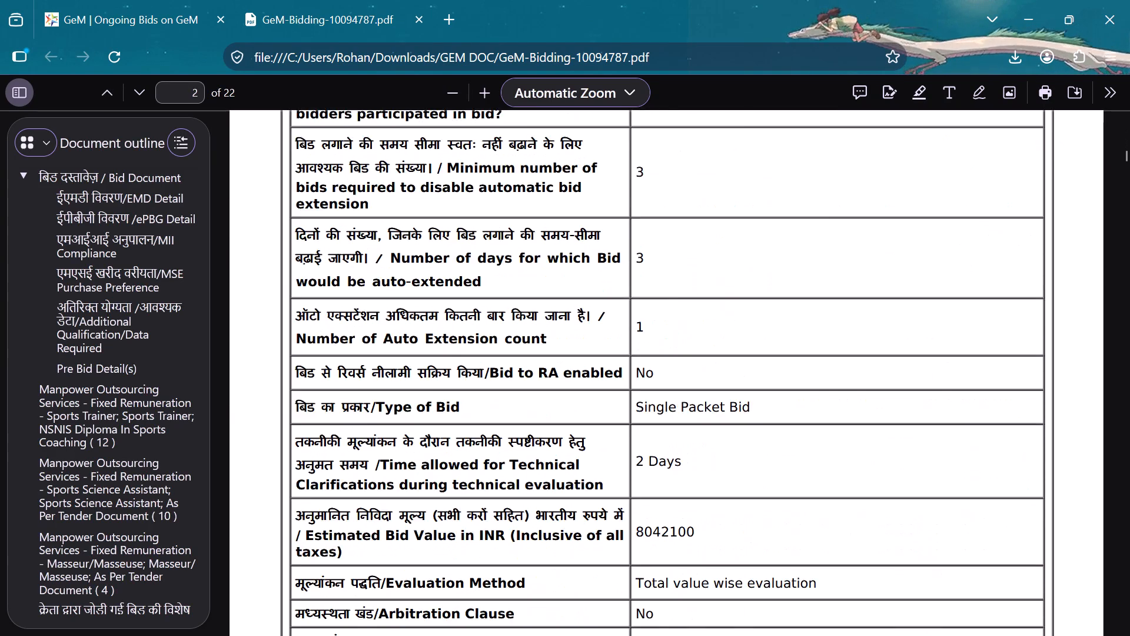
{"action": "scroll", "coordinate": [746, 402], "scroll_direction": "down", "scroll_amount": 4}
{"action": "key", "text": "alt+Tab"}
{"action": "left_click", "coordinate": [494, 359]}
{"action": "key", "text": "ctrl+a"}
{"action": "key", "text": "ctrl+v"}
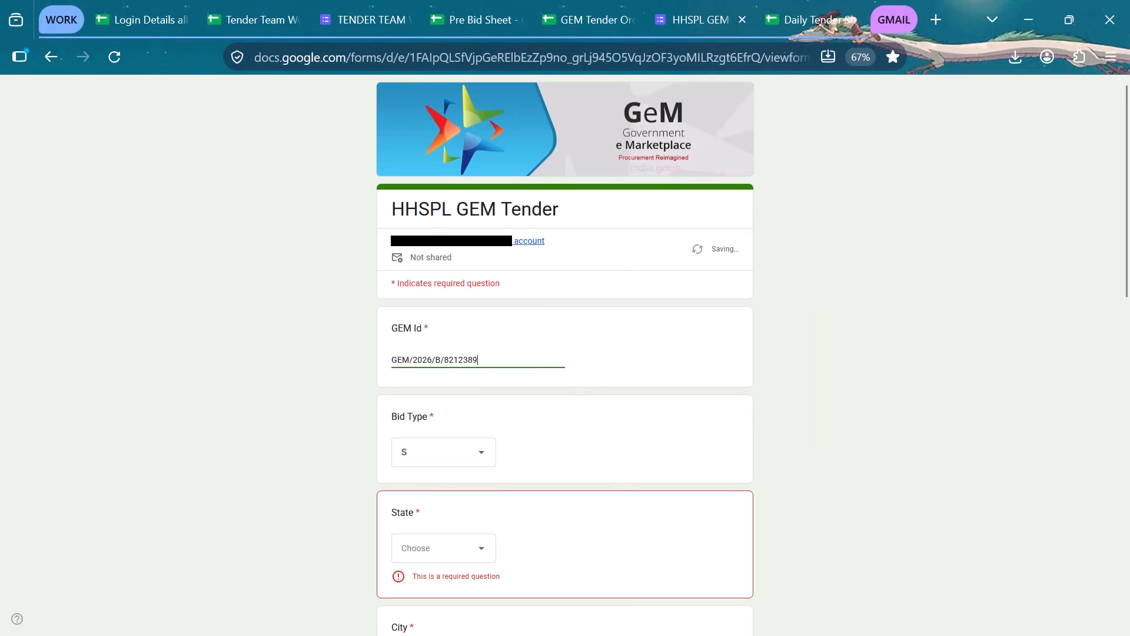
Find the consignee's postal code in the GeM-Bidding-10094787 document, search Google for 799003, and close both the PDF and the results.
{"action": "key", "text": "alt+Tab"}
{"action": "scroll", "coordinate": [494, 359], "scroll_direction": "down", "scroll_amount": 20}
{"action": "scroll", "coordinate": [494, 359], "scroll_direction": "down", "scroll_amount": 14}
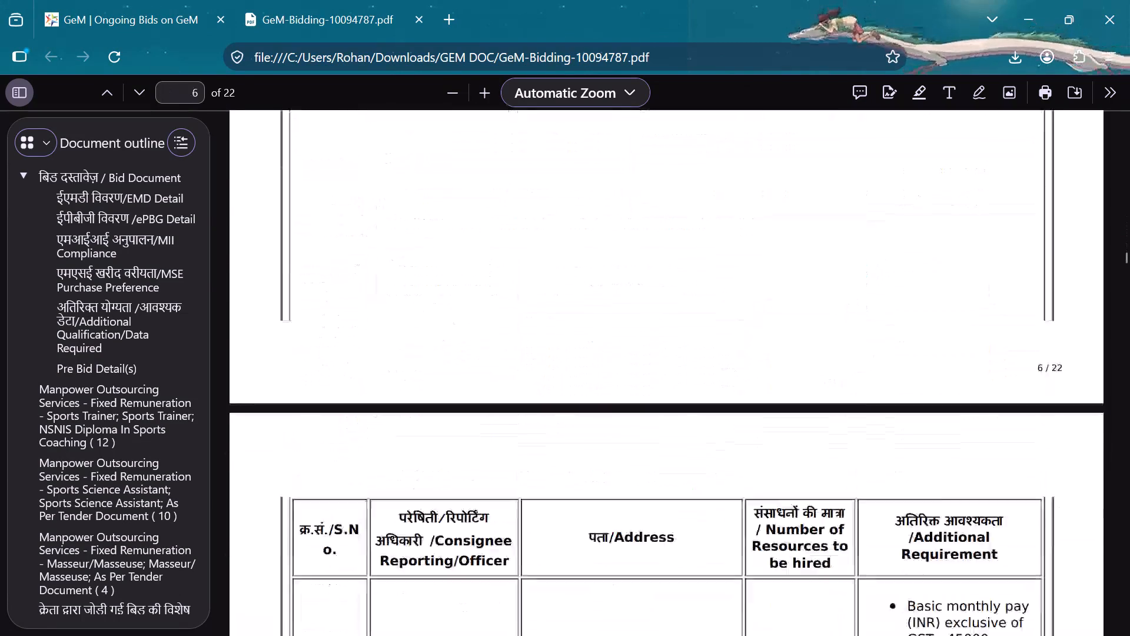
{"action": "scroll", "coordinate": [494, 359], "scroll_direction": "down", "scroll_amount": 12}
{"action": "left_click", "coordinate": [181, 0]}
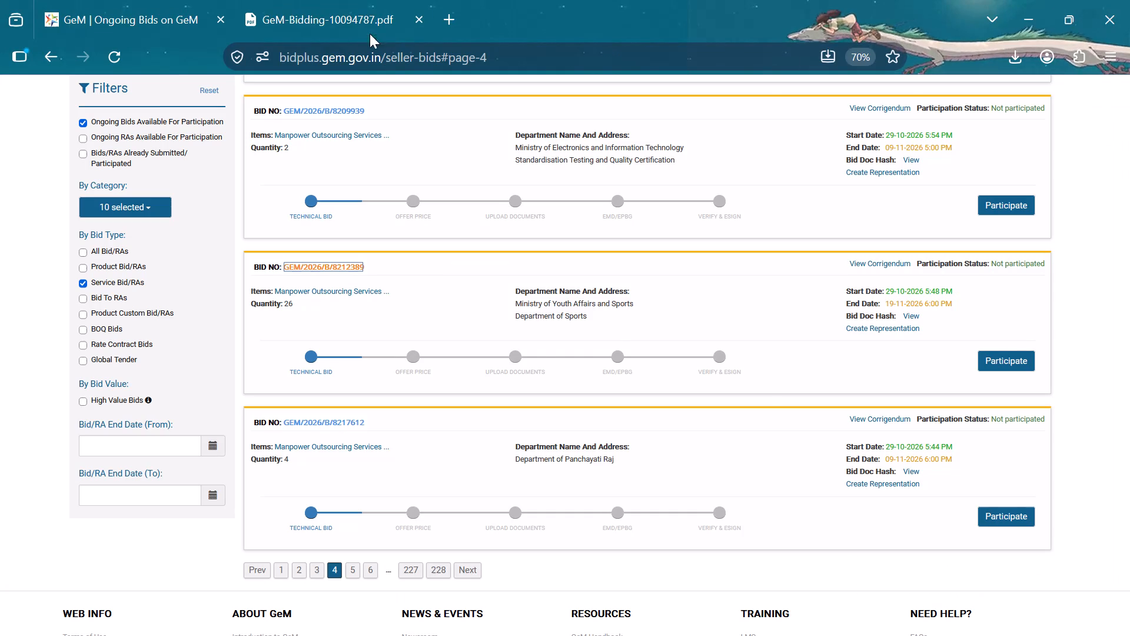
{"action": "left_click", "coordinate": [391, 7]}
{"action": "double_click", "coordinate": [543, 263]}
{"action": "right_click", "coordinate": [543, 263]}
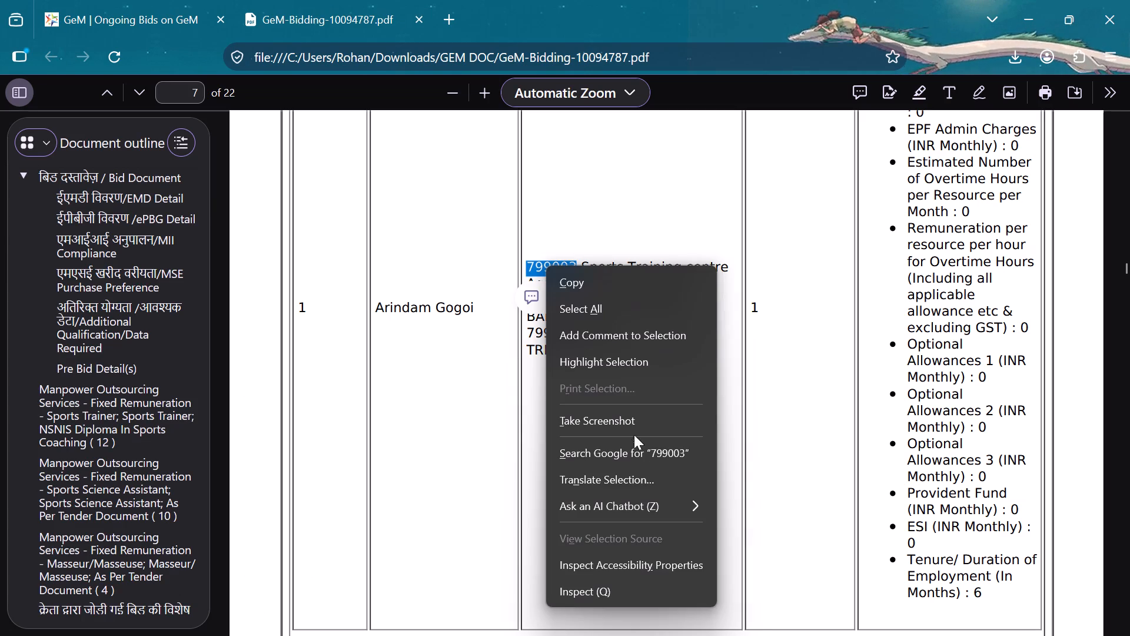
{"action": "left_click", "coordinate": [635, 454]}
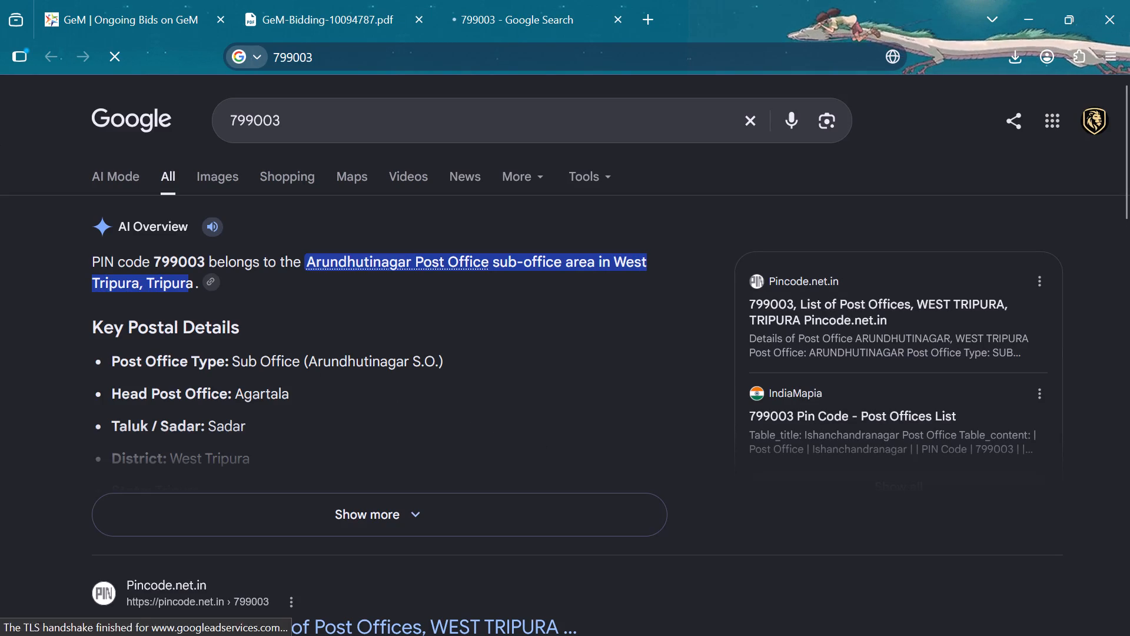
{"action": "scroll", "coordinate": [237, 412], "scroll_direction": "down", "scroll_amount": 1}
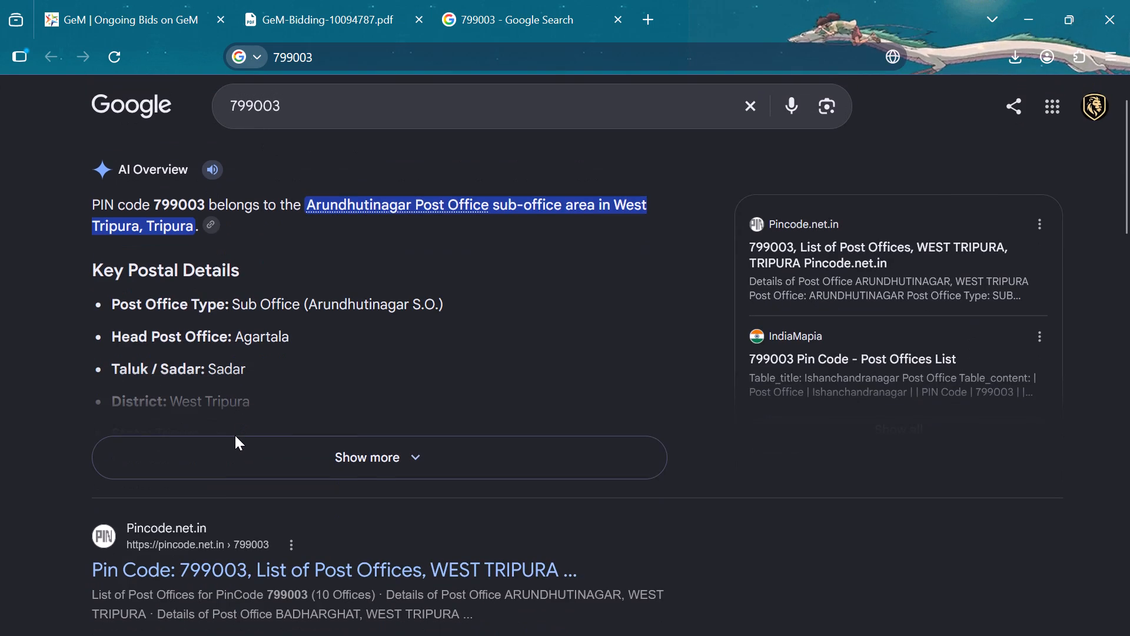
{"action": "double_click", "coordinate": [419, 21]}
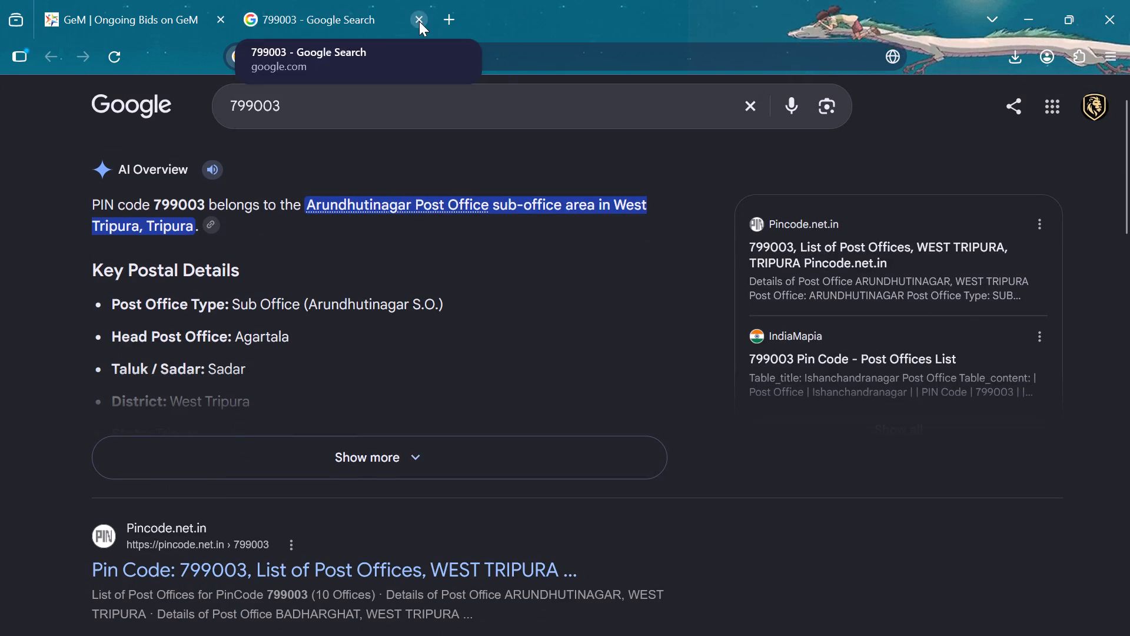
Open the bid document for GEM/2026/B/8141448 and open its scope of work file 1793277317.pdf.
{"action": "scroll", "coordinate": [395, 246], "scroll_direction": "up", "scroll_amount": 3}
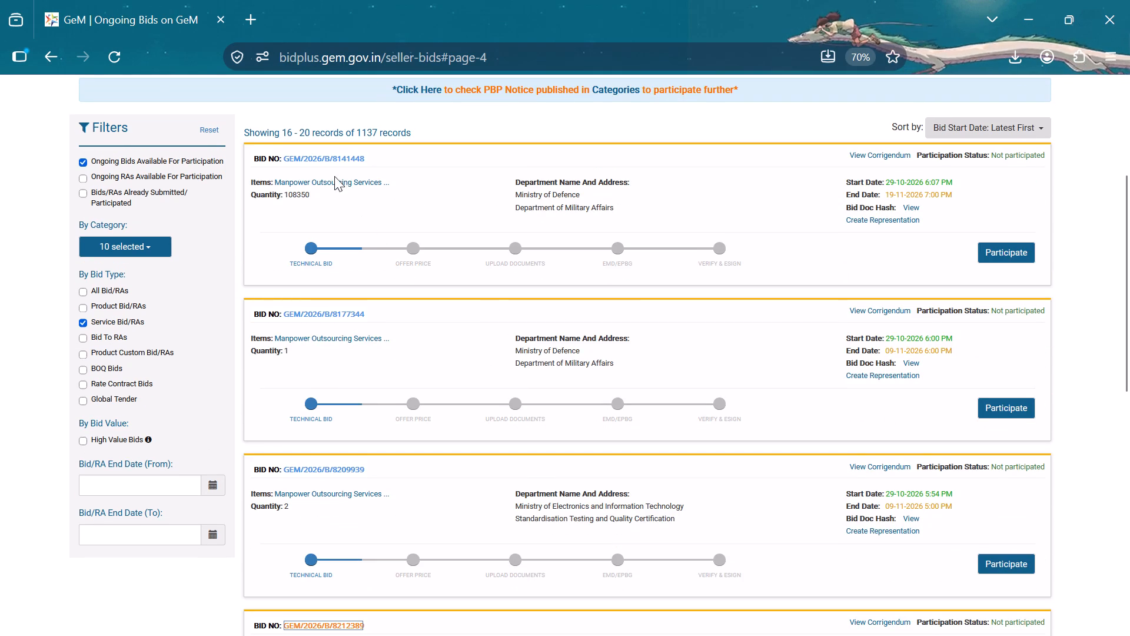
{"action": "left_click", "coordinate": [334, 160]}
{"action": "left_click", "coordinate": [334, 160]}
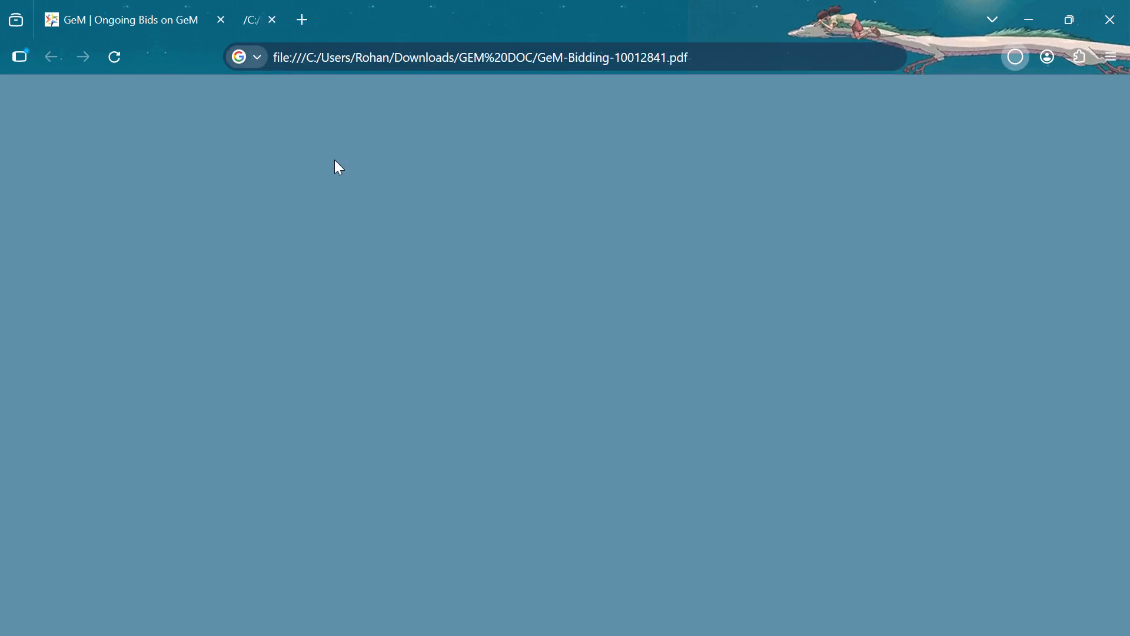
{"action": "scroll", "coordinate": [444, 340], "scroll_direction": "down", "scroll_amount": 14}
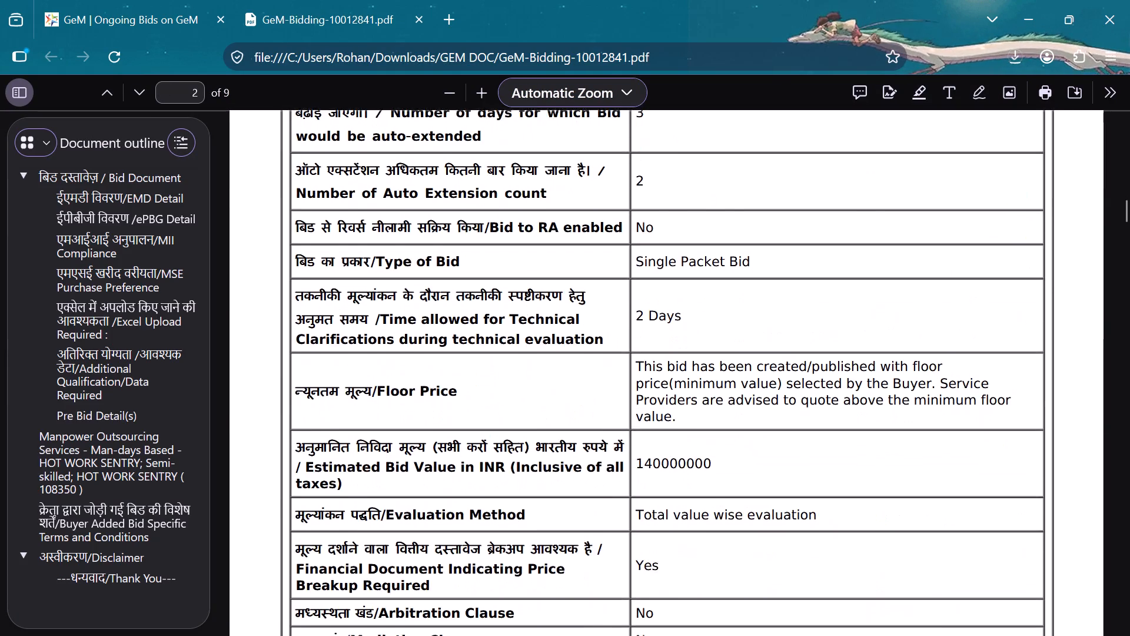
{"action": "scroll", "coordinate": [444, 340], "scroll_direction": "down", "scroll_amount": 20}
{"action": "scroll", "coordinate": [444, 340], "scroll_direction": "down", "scroll_amount": 4}
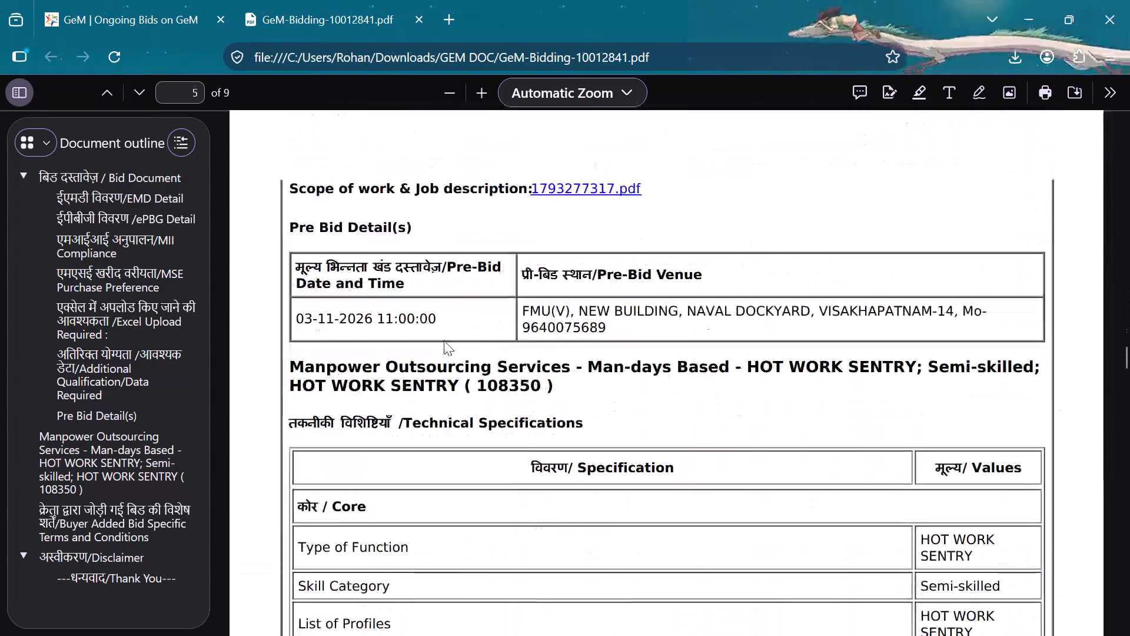
{"action": "scroll", "coordinate": [444, 340], "scroll_direction": "down", "scroll_amount": 1}
{"action": "scroll", "coordinate": [595, 215], "scroll_direction": "up", "scroll_amount": 1}
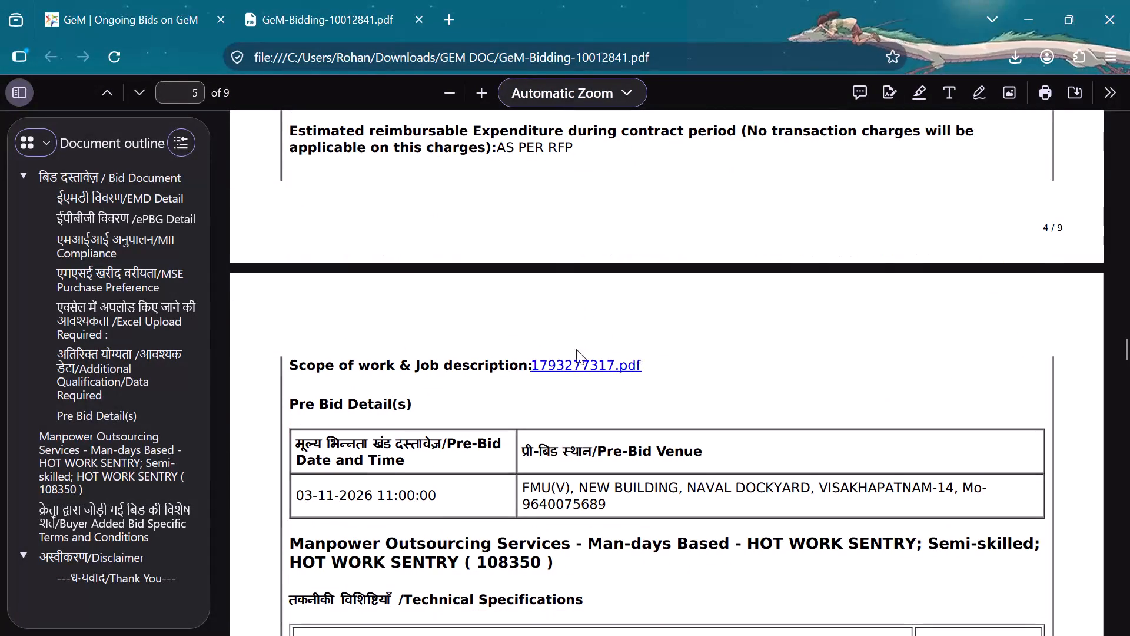
{"action": "left_click", "coordinate": [576, 363]}
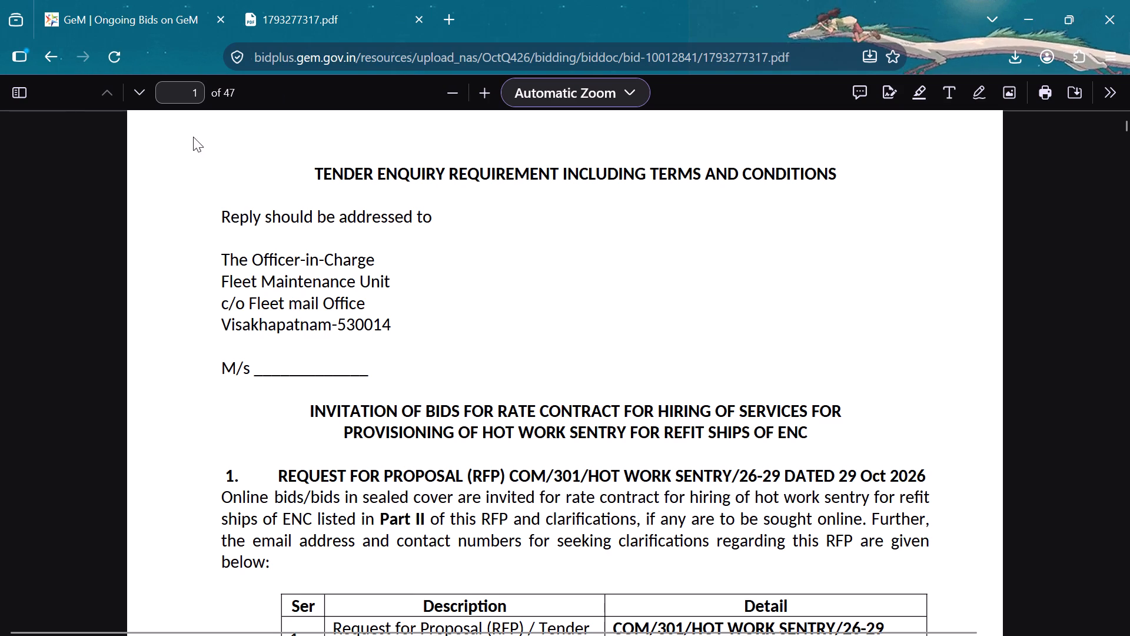
Return to the GeM-Bidding-10012841 document and examine its buyer-added terms, consignee section and technical specifications.
{"action": "left_click", "coordinate": [67, 57]}
{"action": "key", "text": "ctrl+Down"}
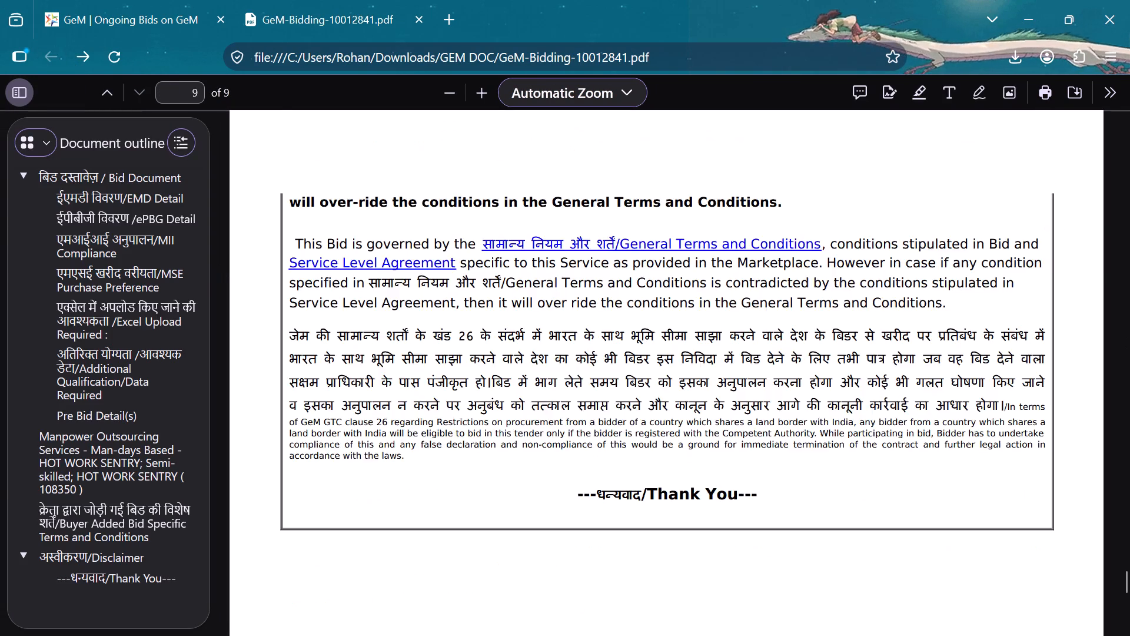
{"action": "scroll", "coordinate": [402, 243], "scroll_direction": "up", "scroll_amount": 16}
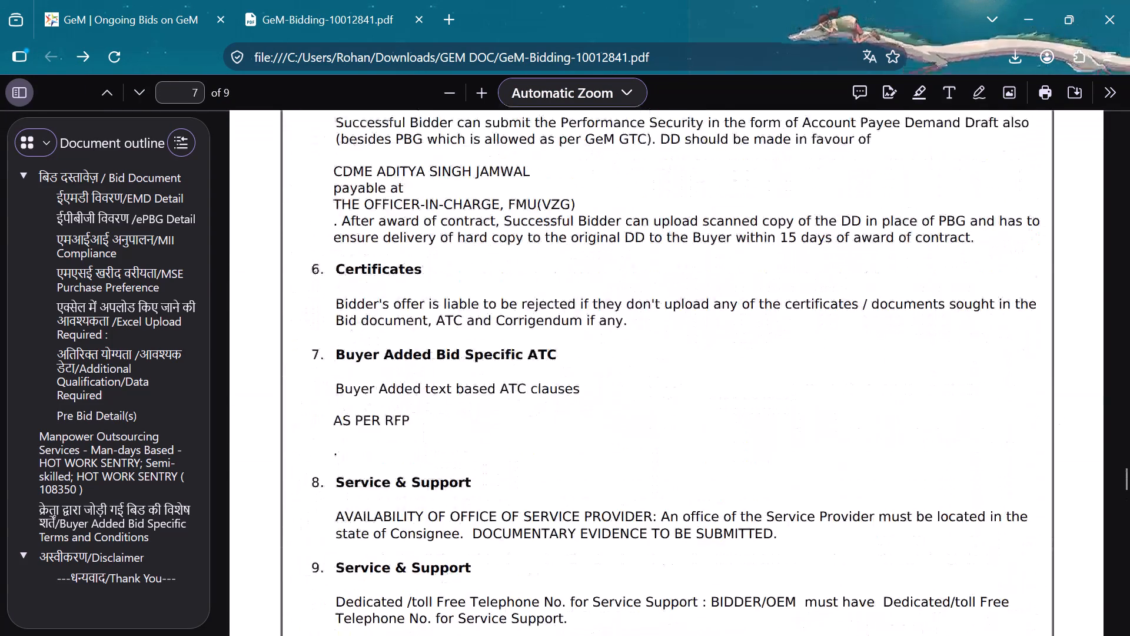
{"action": "scroll", "coordinate": [402, 243], "scroll_direction": "up", "scroll_amount": 18}
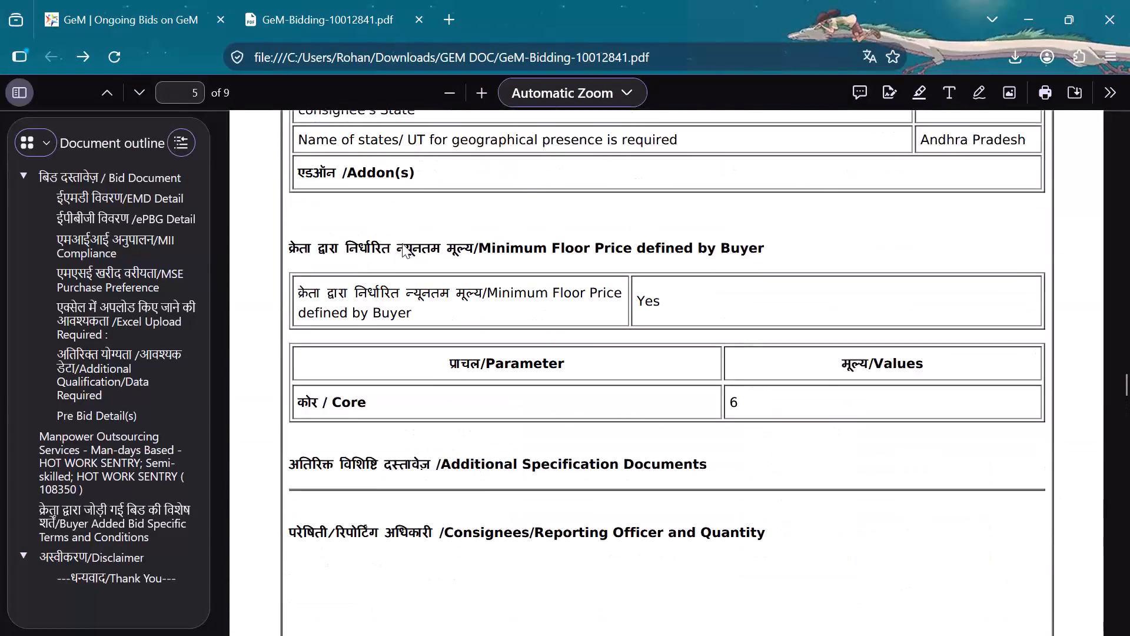
{"action": "scroll", "coordinate": [402, 243], "scroll_direction": "up", "scroll_amount": 9}
{"action": "scroll", "coordinate": [402, 243], "scroll_direction": "down", "scroll_amount": 1}
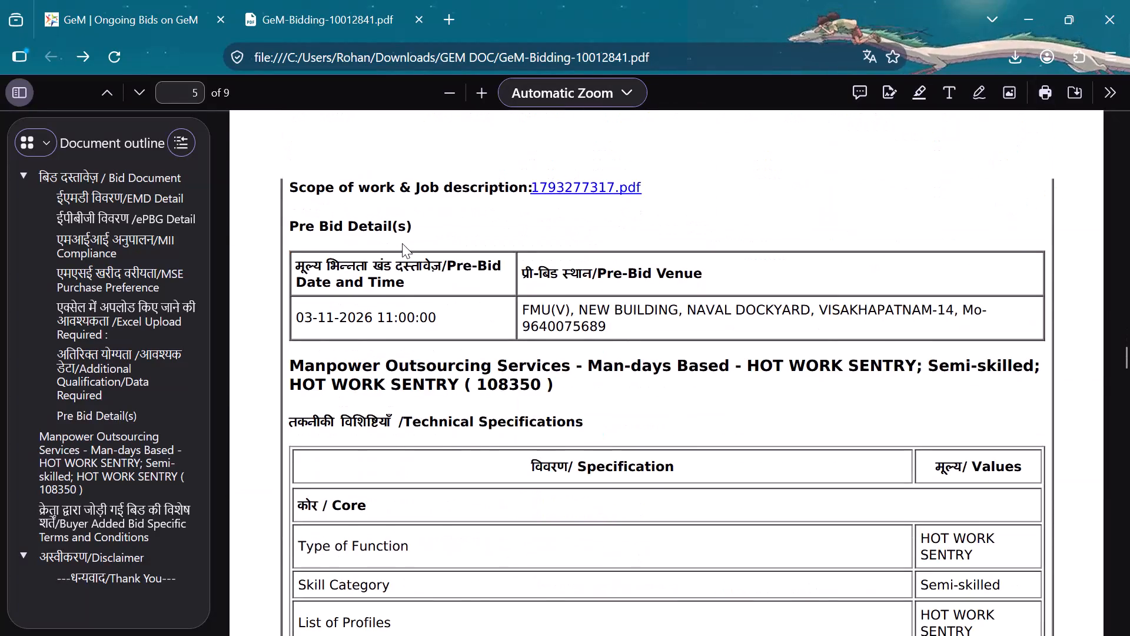
Reopen the scope of work file 1793277317.pdf, search it for "mes" and "mili", and return to the bid document.
{"action": "left_click", "coordinate": [559, 181]}
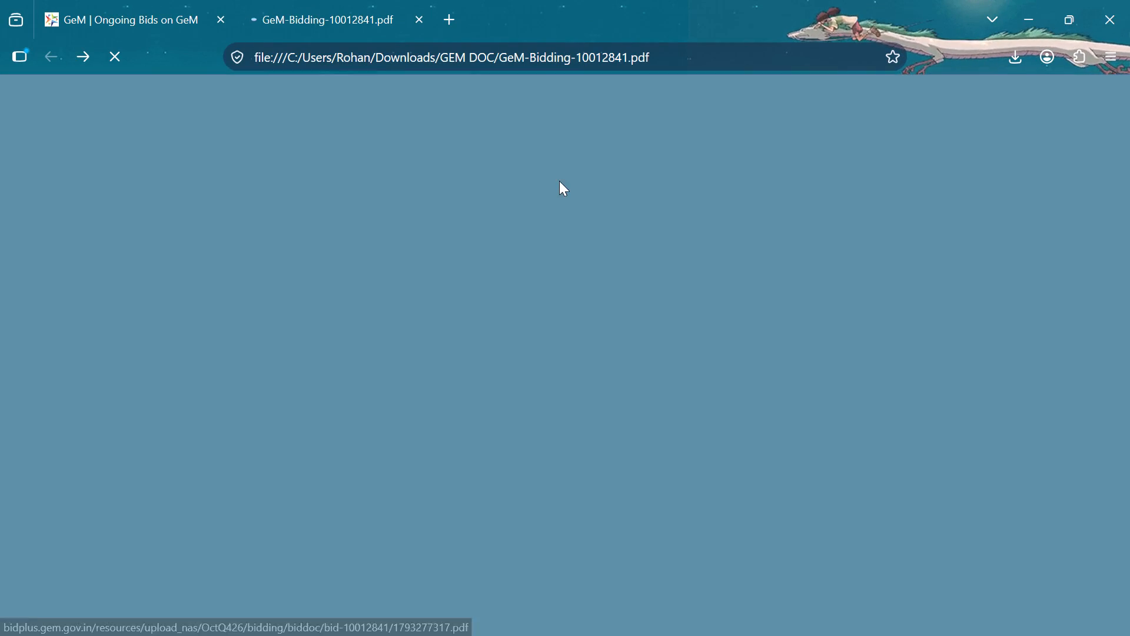
{"action": "key", "text": "ctrl+f"}
{"action": "type", "text": "mes"}
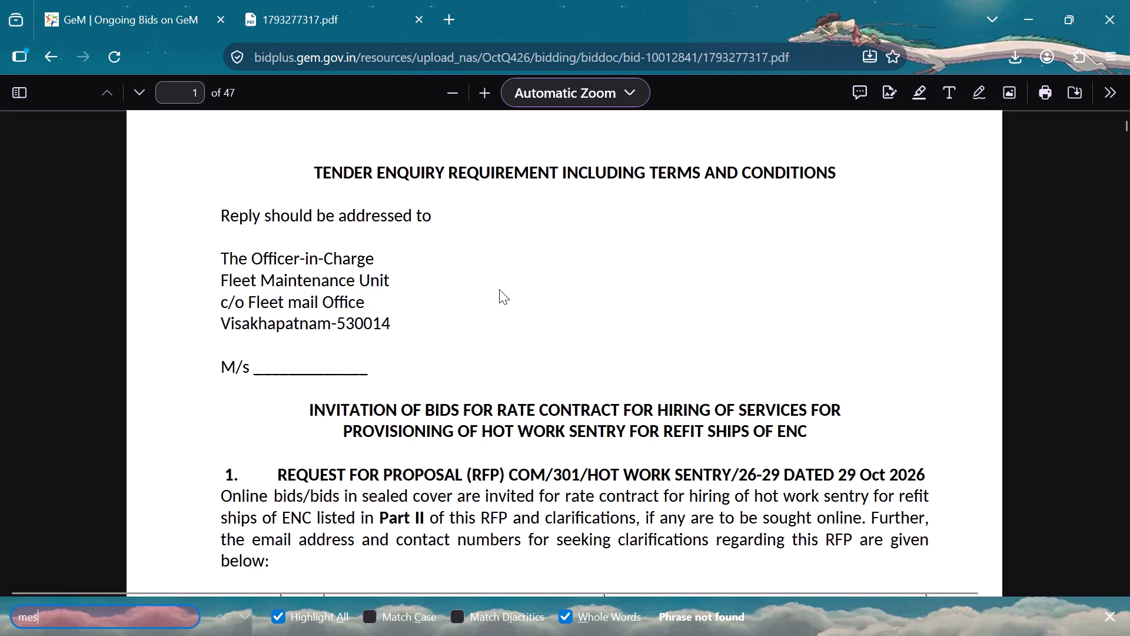
{"action": "left_click", "coordinate": [486, 302]}
{"action": "key", "text": "BackSpace"}
{"action": "key", "text": "BackSpace"}
{"action": "key", "text": "ctrl+f"}
{"action": "type", "text": "mili"}
{"action": "left_click", "coordinate": [38, 46]}
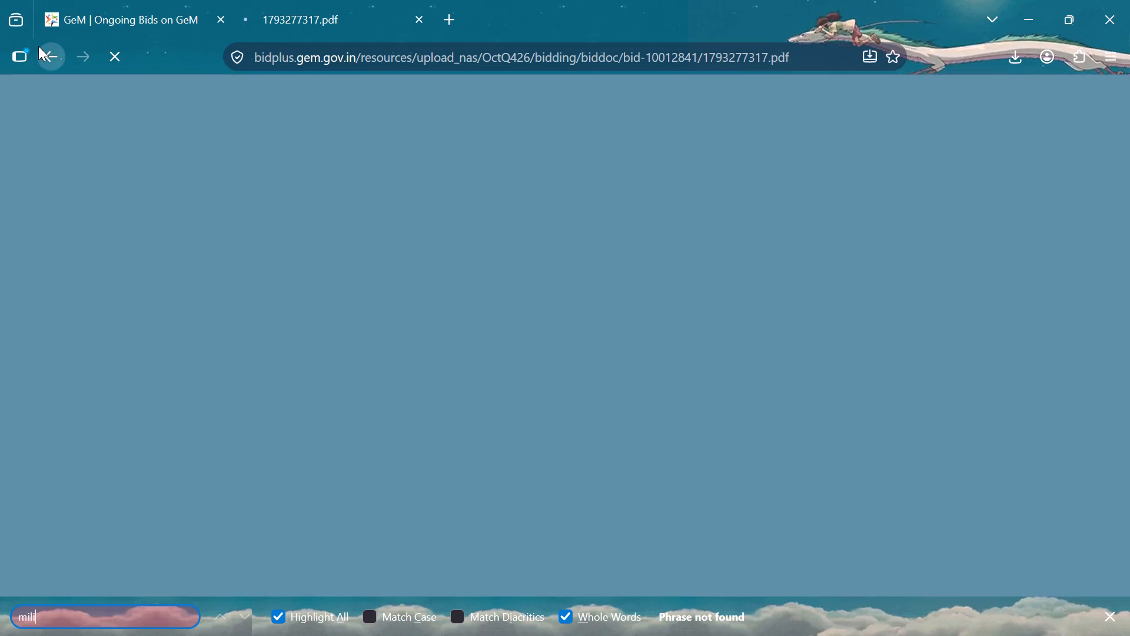
Copy the total number of man-days required, 108350, from the bid document's consignee table for Visakhapatnam.
{"action": "scroll", "coordinate": [435, 279], "scroll_direction": "down", "scroll_amount": 5}
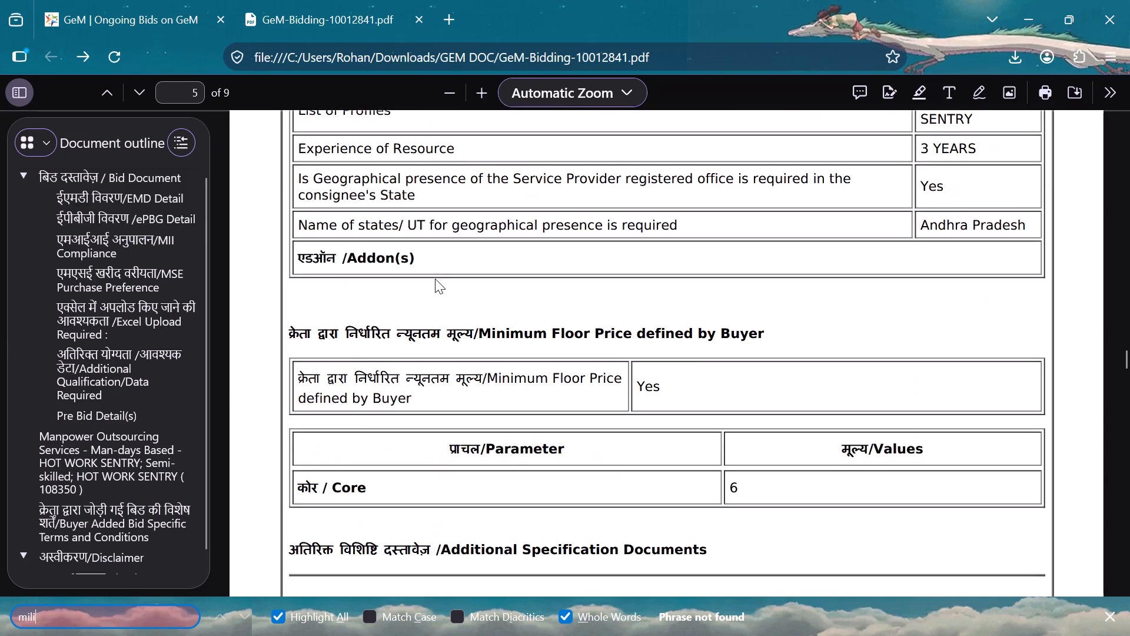
{"action": "scroll", "coordinate": [435, 279], "scroll_direction": "down", "scroll_amount": 4}
{"action": "double_click", "coordinate": [778, 425]}
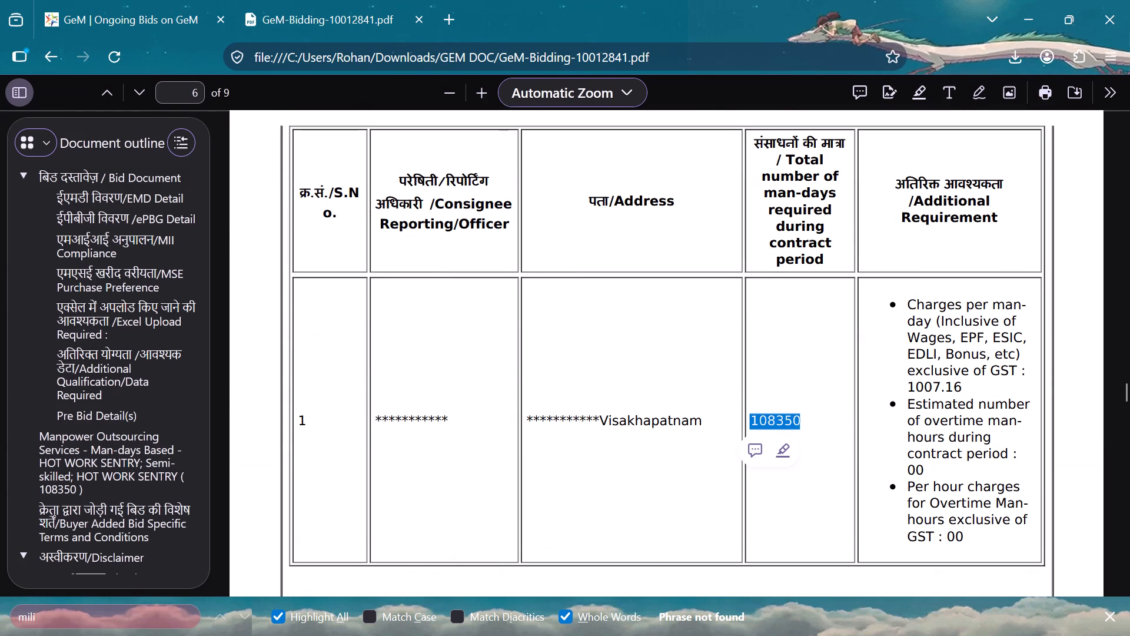
{"action": "key", "text": "ctrl+c"}
{"action": "key", "text": "ctrl+c"}
Check the contract period in the bid details on the document's first page and open Calculator.
{"action": "scroll", "coordinate": [778, 425], "scroll_direction": "up", "scroll_amount": 19}
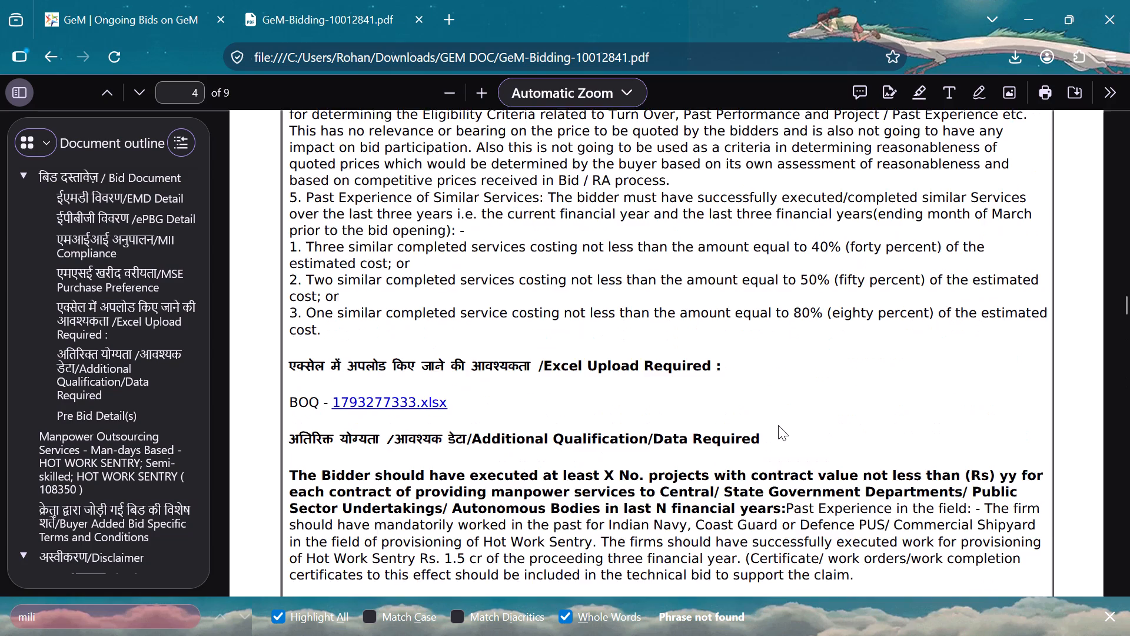
{"action": "scroll", "coordinate": [778, 425], "scroll_direction": "up", "scroll_amount": 13}
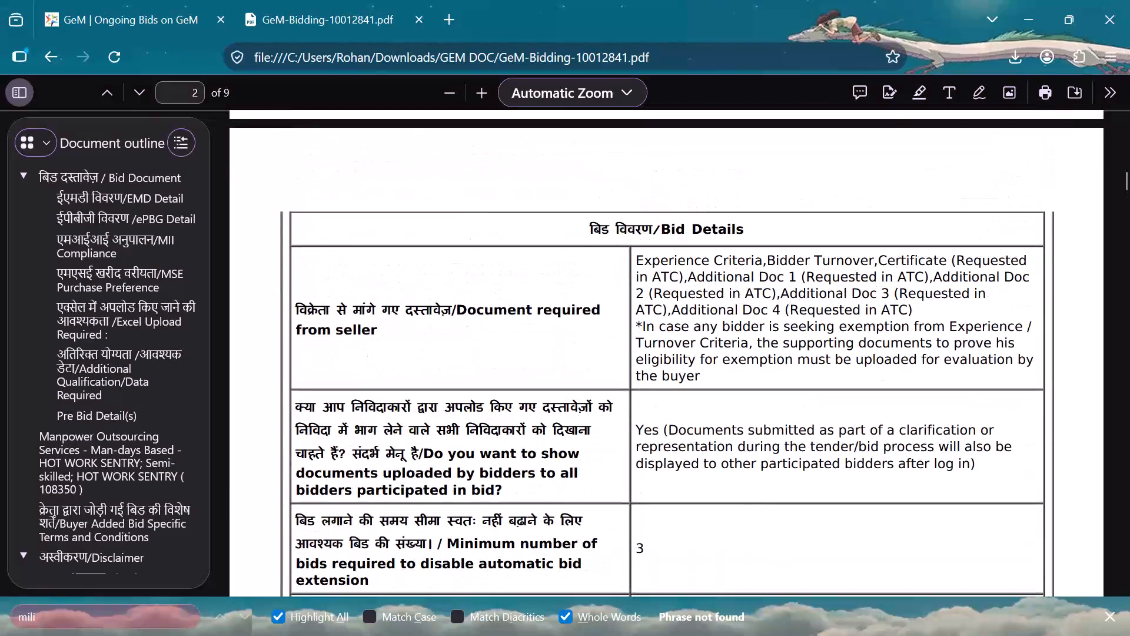
{"action": "scroll", "coordinate": [778, 425], "scroll_direction": "up", "scroll_amount": 8}
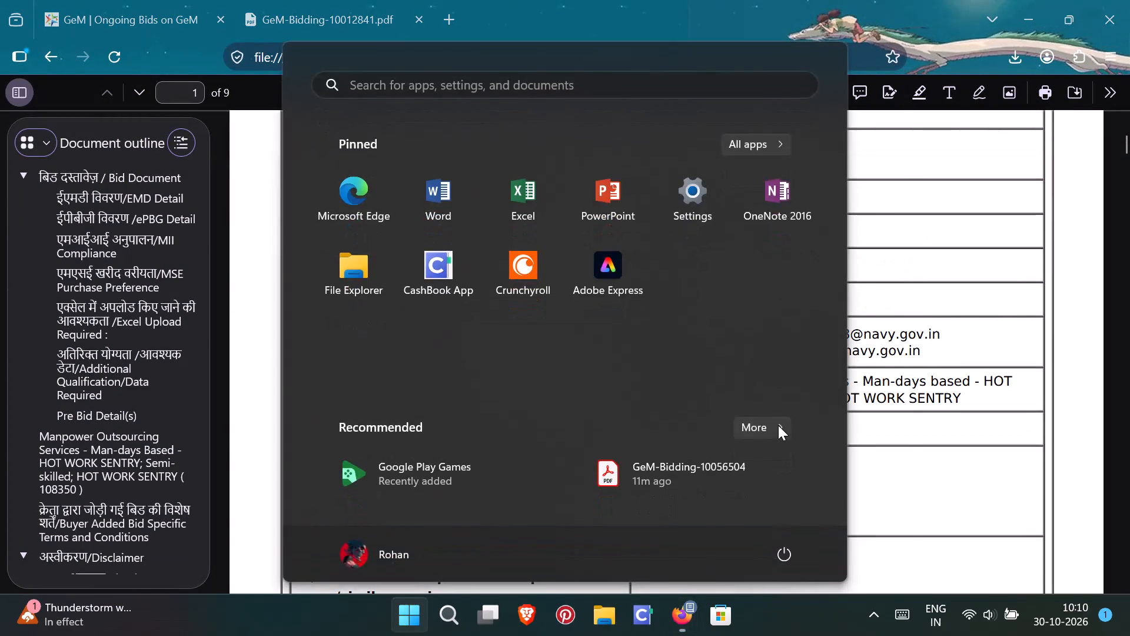
{"action": "type", "text": "ca"}
{"action": "left_click", "coordinate": [483, 260]}
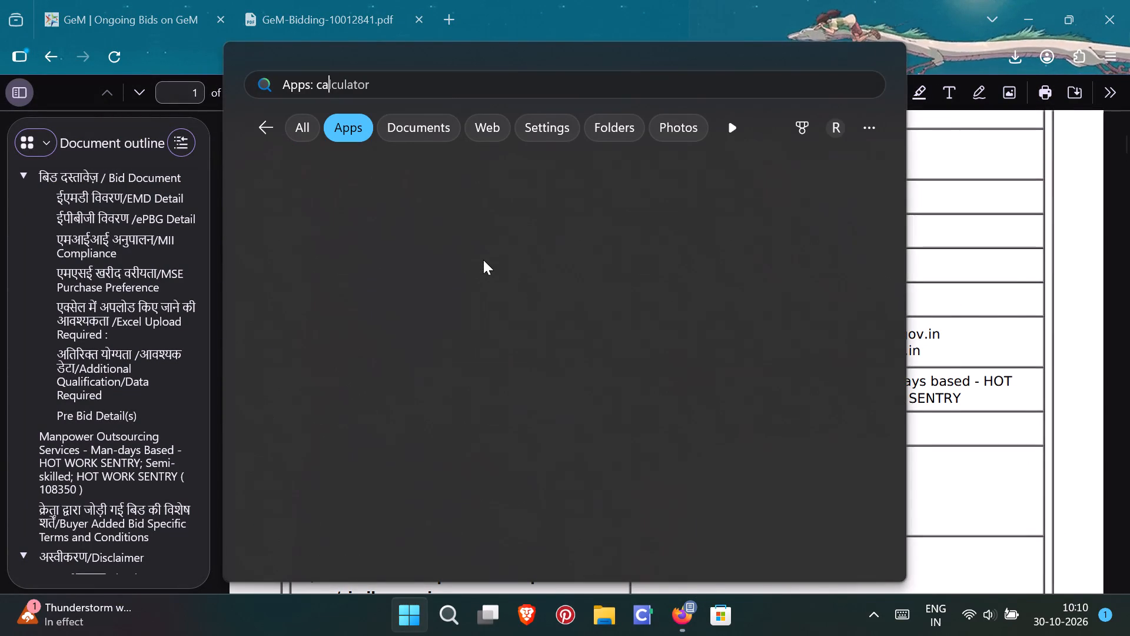
{"action": "left_click", "coordinate": [260, 121]}
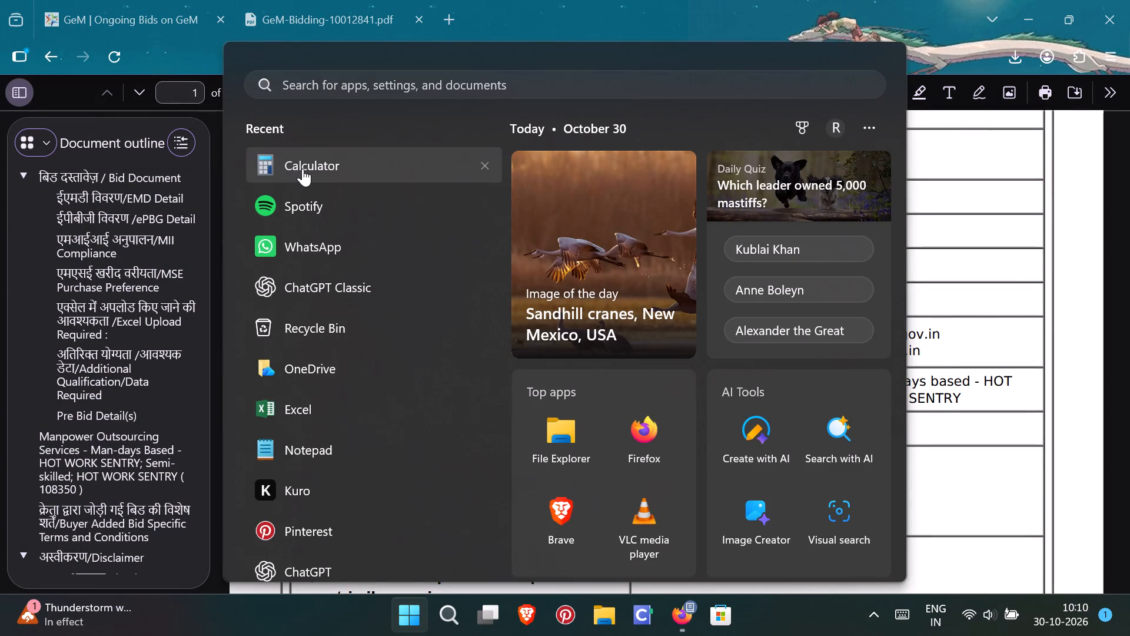
{"action": "left_click", "coordinate": [303, 168]}
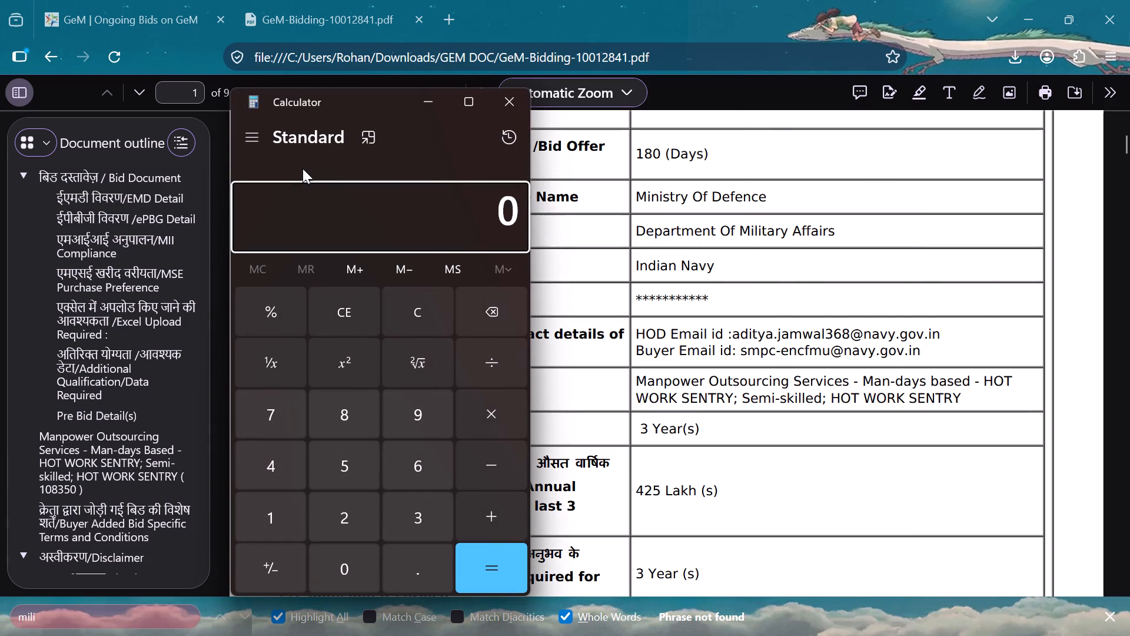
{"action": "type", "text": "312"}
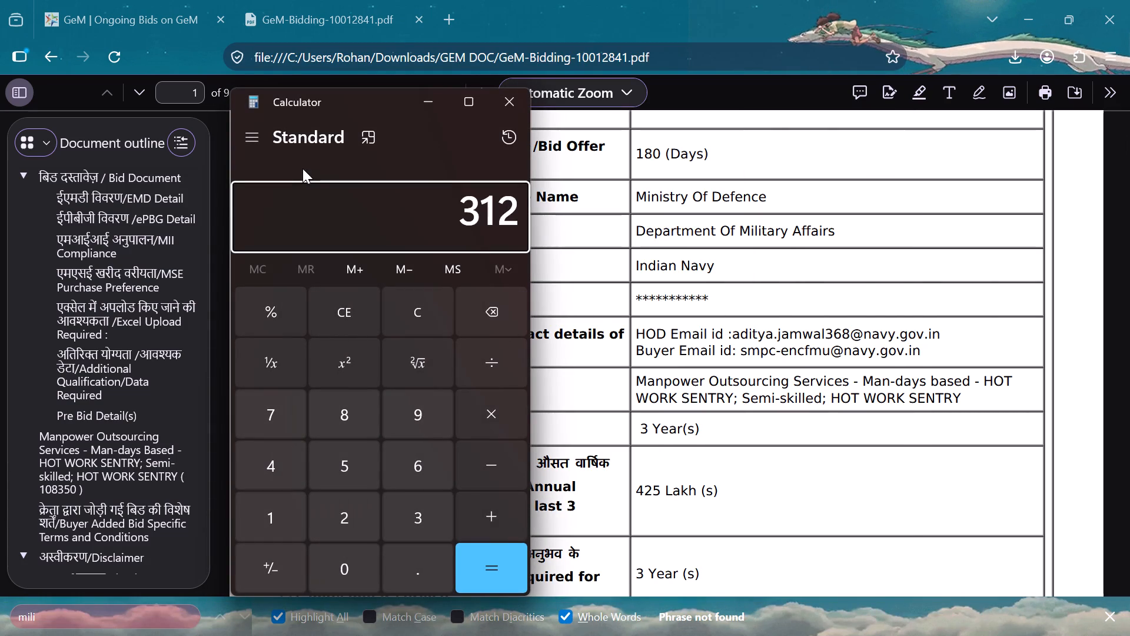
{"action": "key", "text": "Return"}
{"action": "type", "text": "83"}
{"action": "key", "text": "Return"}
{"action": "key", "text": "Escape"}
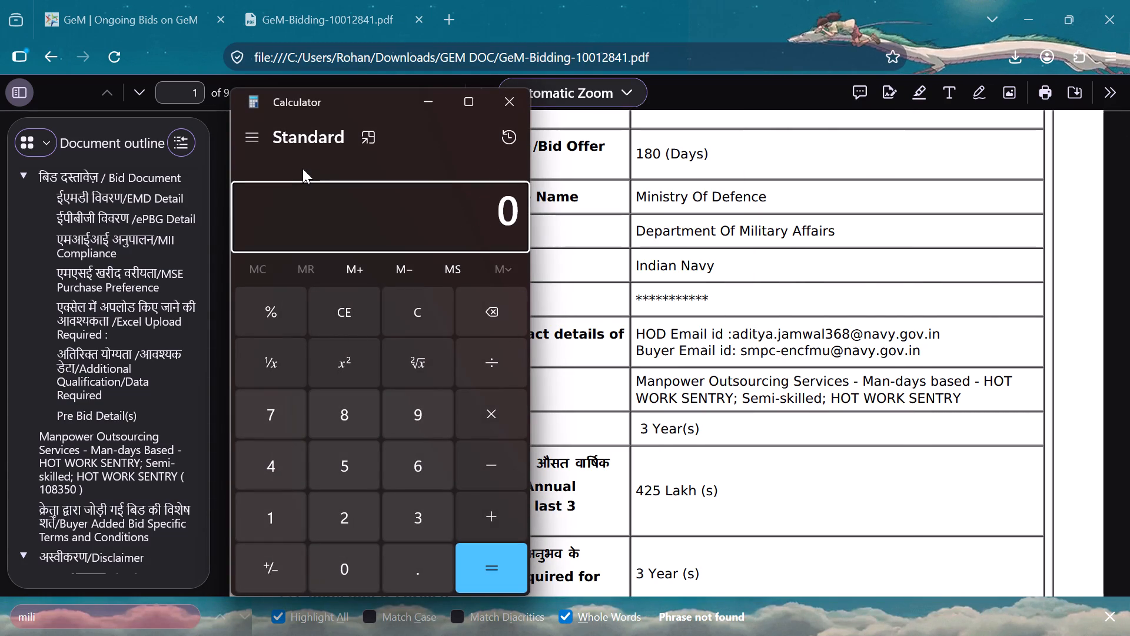
Calculate 312 times 3, divide the copied 108350 man-days by 936, and close Calculator.
{"action": "type", "text": "312"}
{"action": "key", "text": "shift+asterisk"}
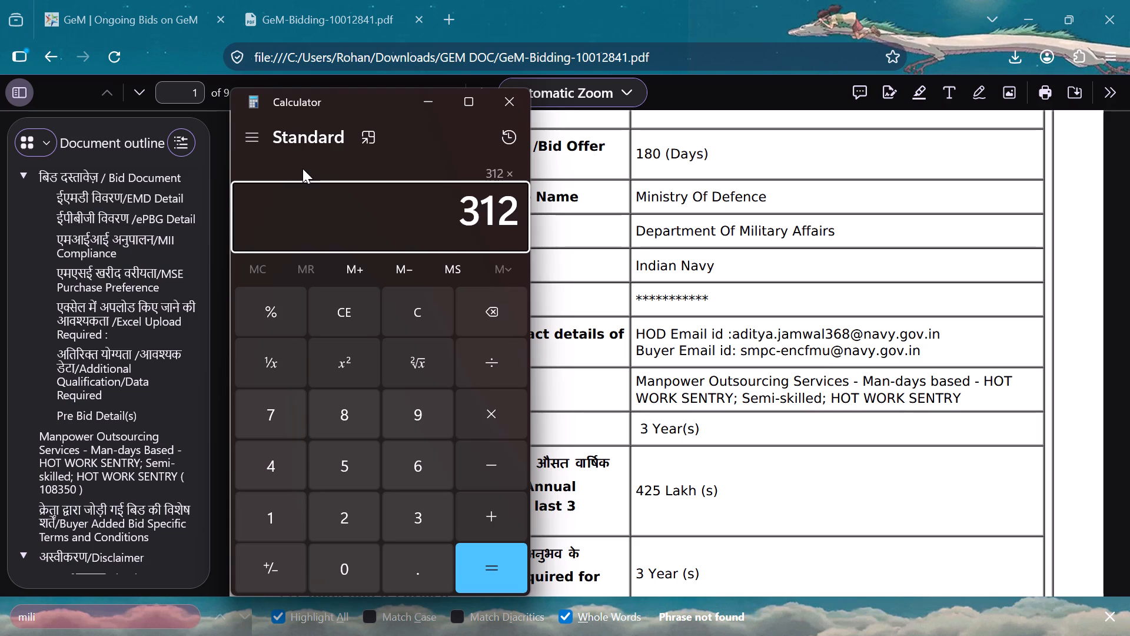
{"action": "key", "text": "3"}
{"action": "key", "text": "Return"}
{"action": "key", "text": "Escape"}
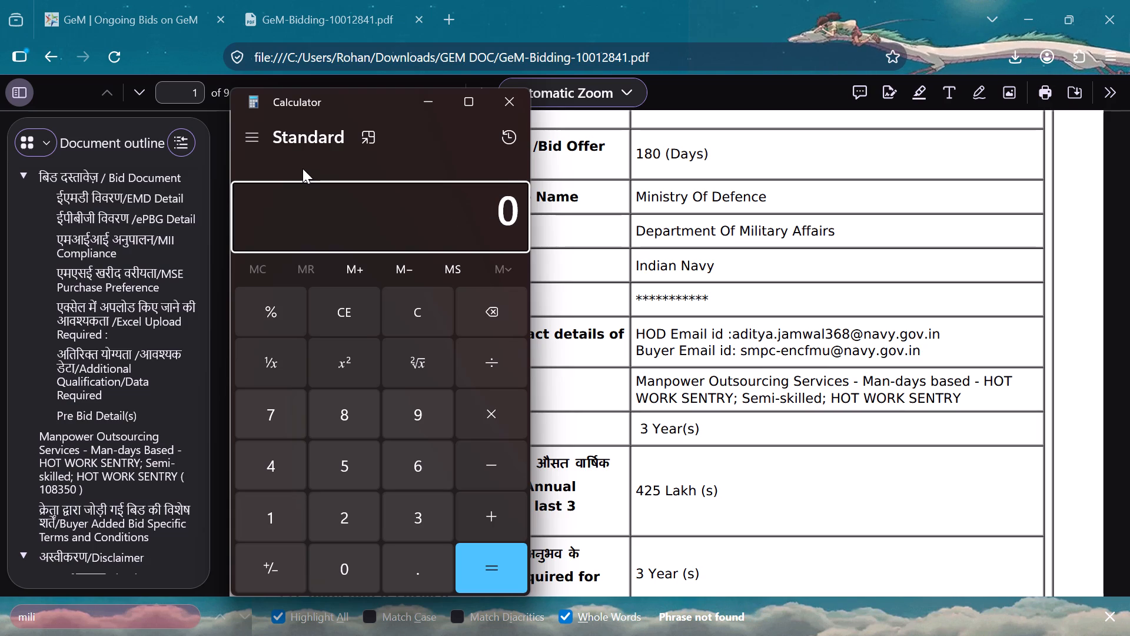
{"action": "key", "text": "ctrl+v"}
{"action": "type", "text": "/4"}
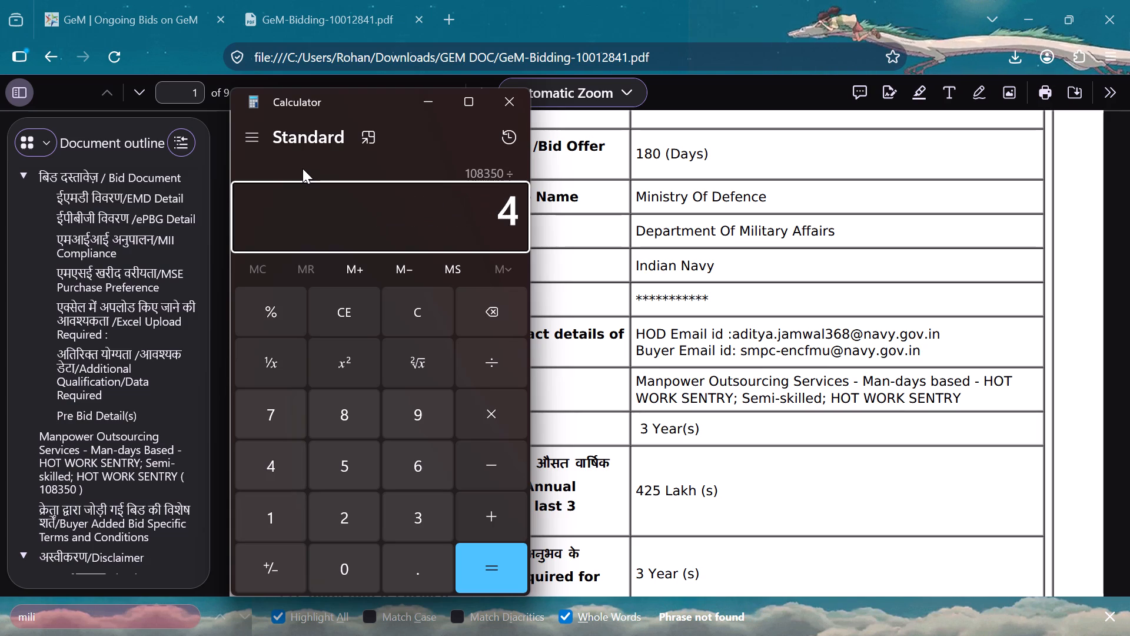
{"action": "key", "text": "BackSpace"}
{"action": "key", "text": "9"}
{"action": "type", "text": "36"}
{"action": "key", "text": "Return"}
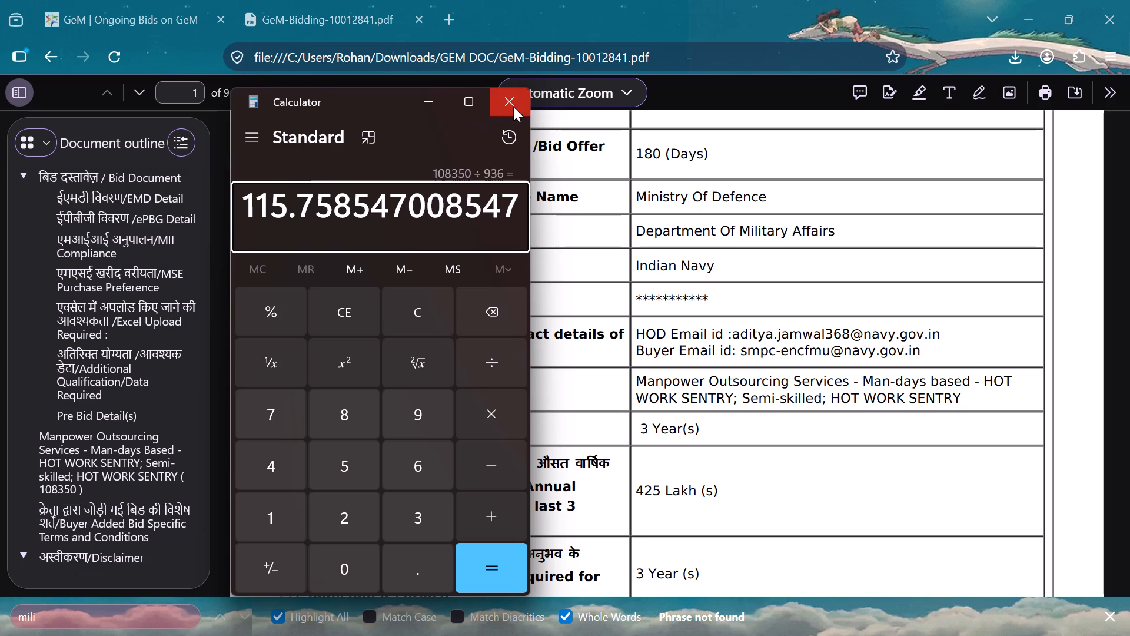
{"action": "left_click", "coordinate": [513, 107]}
Copy the bid number from the document's first page and replace the form's GEM Id with GEM/2026/B/8141448.
{"action": "scroll", "coordinate": [734, 273], "scroll_direction": "up", "scroll_amount": 17}
{"action": "double_click", "coordinate": [896, 232]}
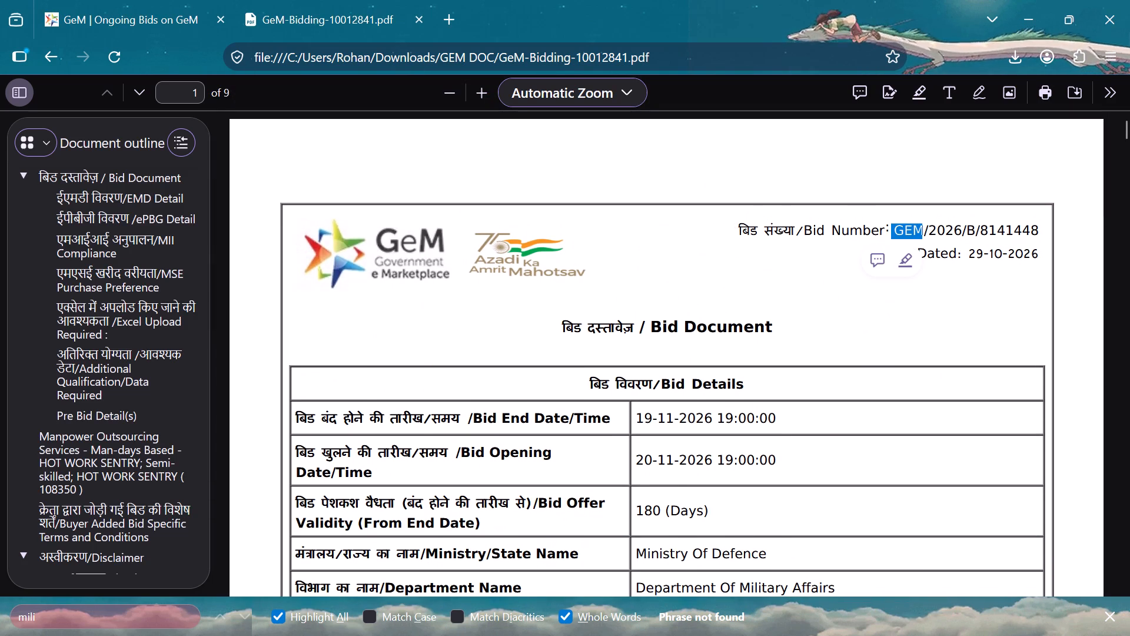
{"action": "key", "text": "ctrl+shift+Right"}
{"action": "key", "text": "ctrl+shift+Right"}
{"action": "key", "text": "ctrl+shift+Right"}
{"action": "key", "text": "ctrl+c"}
{"action": "key", "text": "alt+Tab"}
{"action": "key", "text": "ctrl+a"}
{"action": "key", "text": "ctrl+v"}
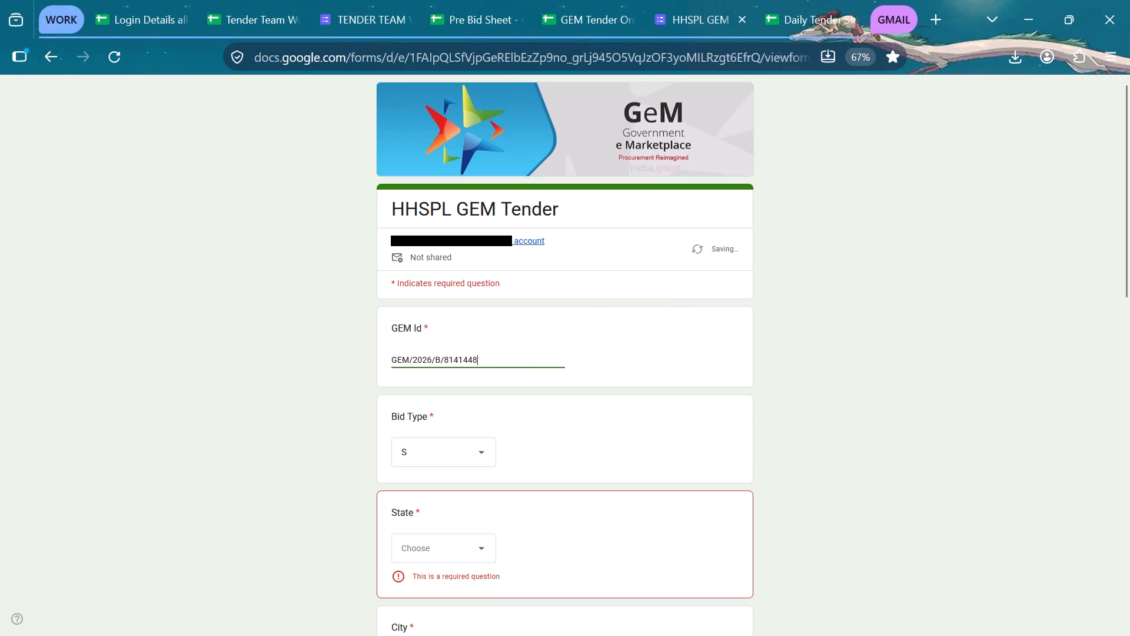
Check the bid details in the GeM-Bidding-10012841 document and set the form's Bid Type to S.
{"action": "key", "text": "alt+Tab"}
{"action": "scroll", "coordinate": [489, 362], "scroll_direction": "down", "scroll_amount": 12}
{"action": "key", "text": "alt+Tab"}
{"action": "key", "text": "alt+Tab"}
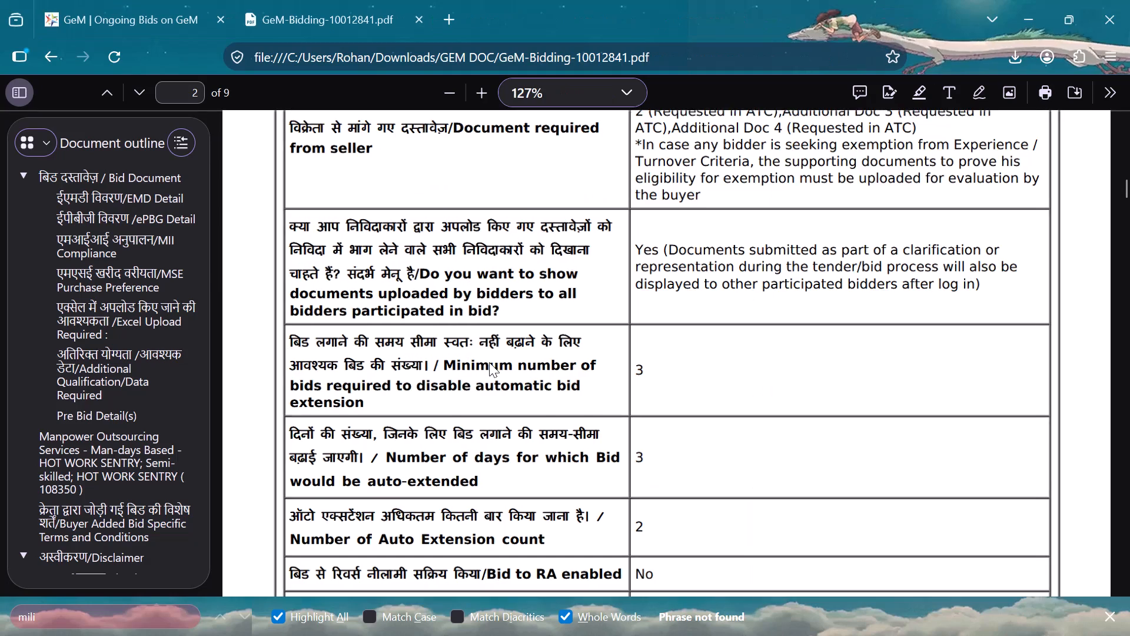
{"action": "scroll", "coordinate": [489, 362], "scroll_direction": "down", "scroll_amount": 2}
{"action": "key", "text": "alt+Tab"}
{"action": "key", "text": "Tab"}
{"action": "key", "text": "s"}
{"action": "key", "text": "Tab"}
Copy the city from the document's consignee address, set the form's State to AP and its City to Visakhapatnam.
{"action": "key", "text": "alt+Tab"}
{"action": "scroll", "coordinate": [489, 362], "scroll_direction": "down", "scroll_amount": 2}
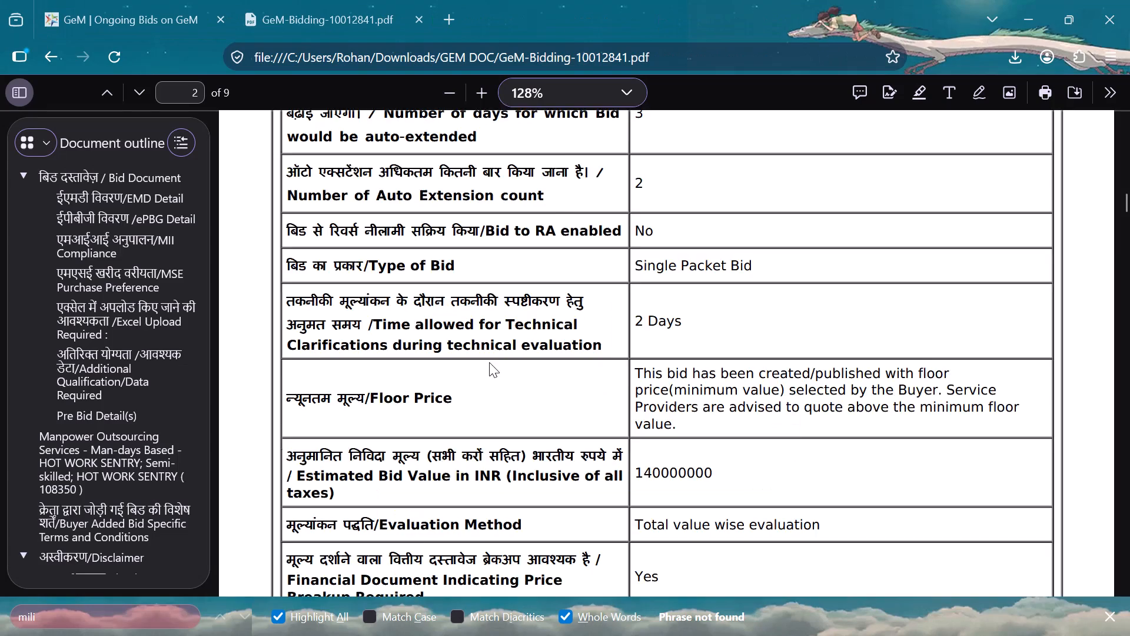
{"action": "scroll", "coordinate": [489, 362], "scroll_direction": "down", "scroll_amount": 20}
{"action": "scroll", "coordinate": [489, 362], "scroll_direction": "down", "scroll_amount": 16}
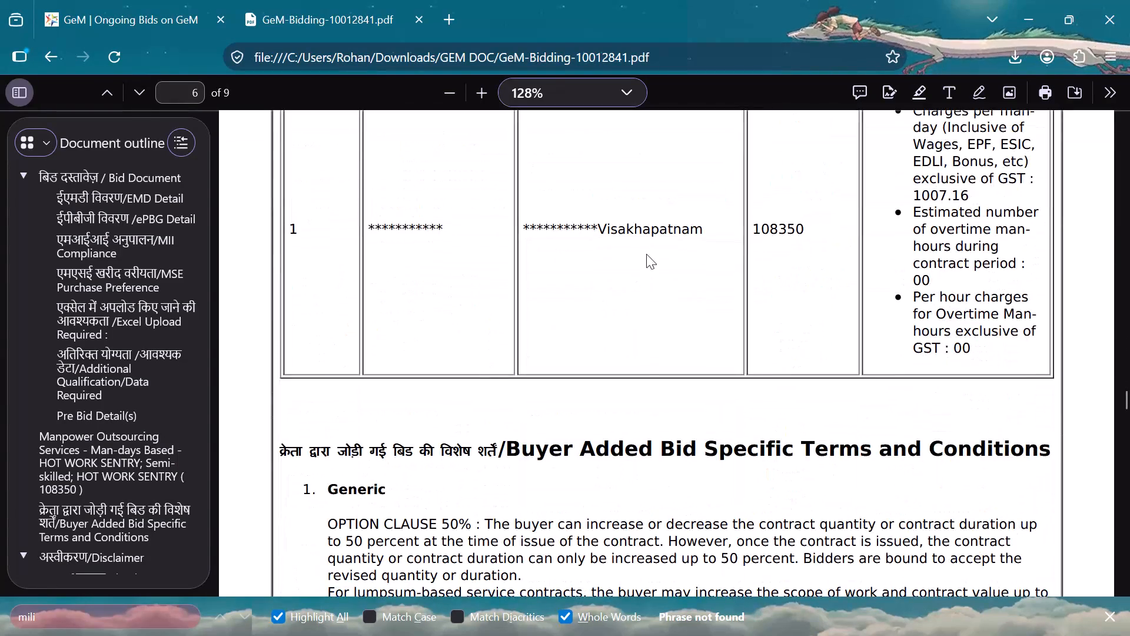
{"action": "double_click", "coordinate": [650, 235]}
{"action": "key", "text": "ctrl+c"}
{"action": "key", "text": "alt+Tab"}
{"action": "key", "text": "a"}
{"action": "key", "text": "Tab"}
{"action": "key", "text": "ctrl+v"}
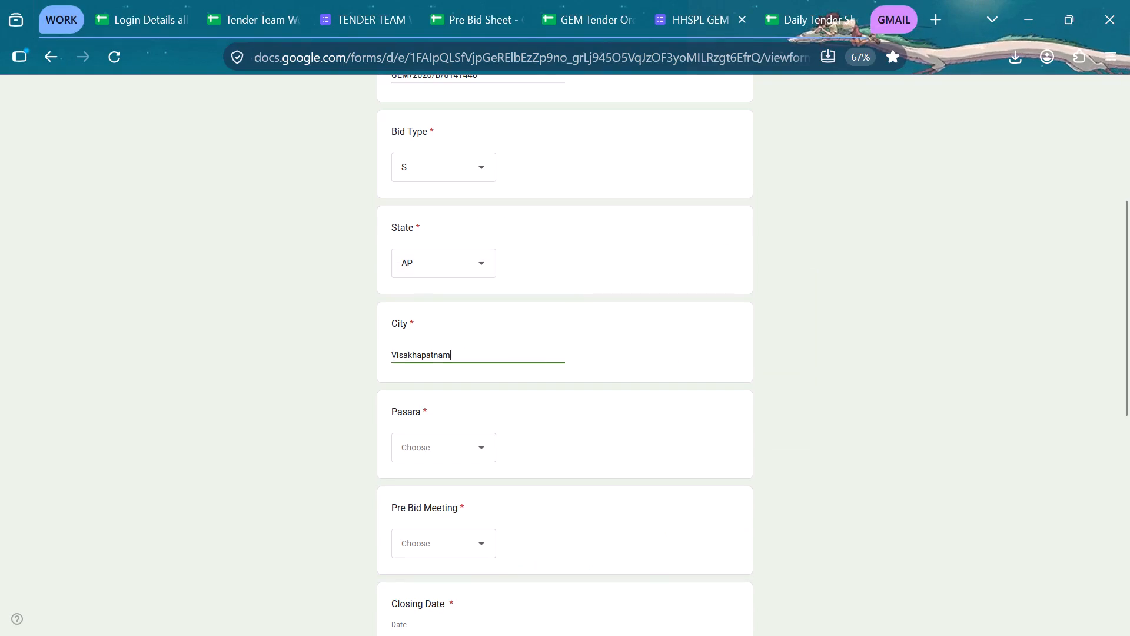
Set Pasara to N and Pre Bid Meeting to Y in the form.
{"action": "key", "text": "Tab"}
{"action": "key", "text": "n"}
{"action": "key", "text": "alt+Tab"}
{"action": "key", "text": "alt+Tab"}
{"action": "key", "text": "Tab"}
{"action": "key", "text": "y"}
{"action": "key", "text": "Tab"}
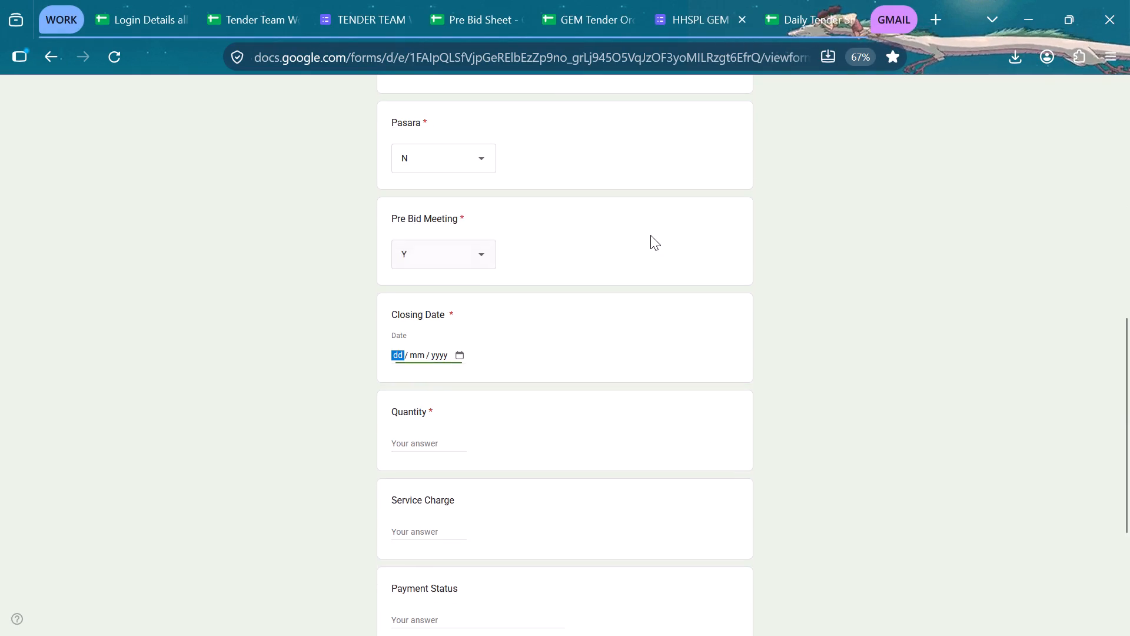
Check the bid's end date in the ongoing bids list and enter 19/12/0026 as the form's Closing Date.
{"action": "key", "text": "alt+Tab"}
{"action": "left_click", "coordinate": [118, 0]}
{"action": "key", "text": "alt+Tab"}
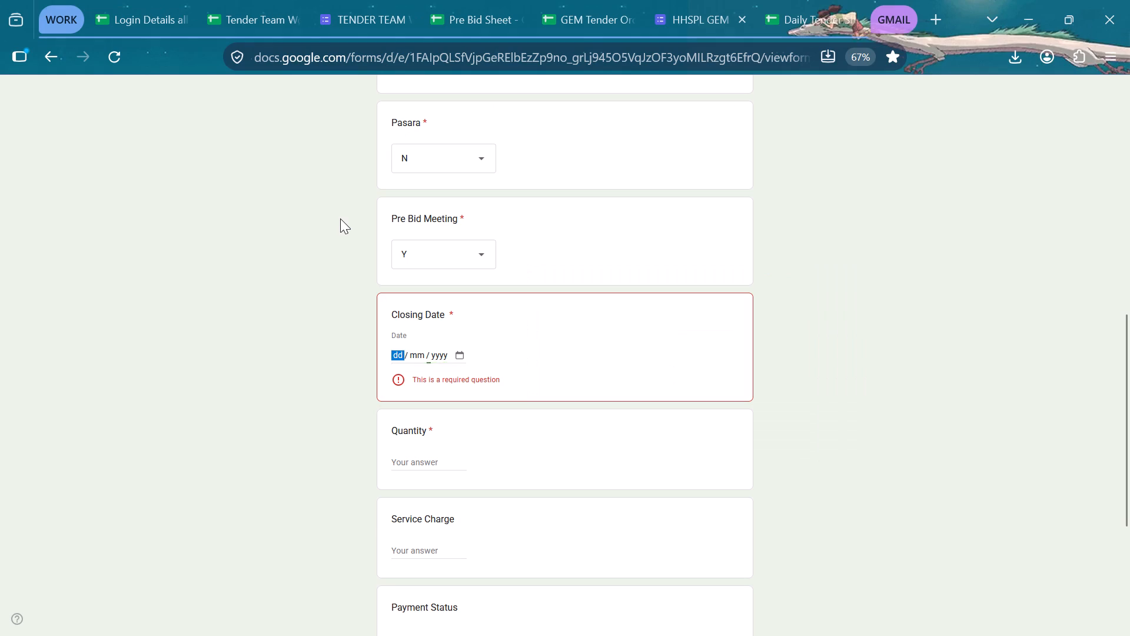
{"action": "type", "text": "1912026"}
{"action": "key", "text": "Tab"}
Copy the bid's quantity from the ongoing bids list and enter 108350 as the form's Quantity.
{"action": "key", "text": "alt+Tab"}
{"action": "double_click", "coordinate": [295, 193]}
{"action": "key", "text": "ctrl+c"}
{"action": "key", "text": "alt+Tab"}
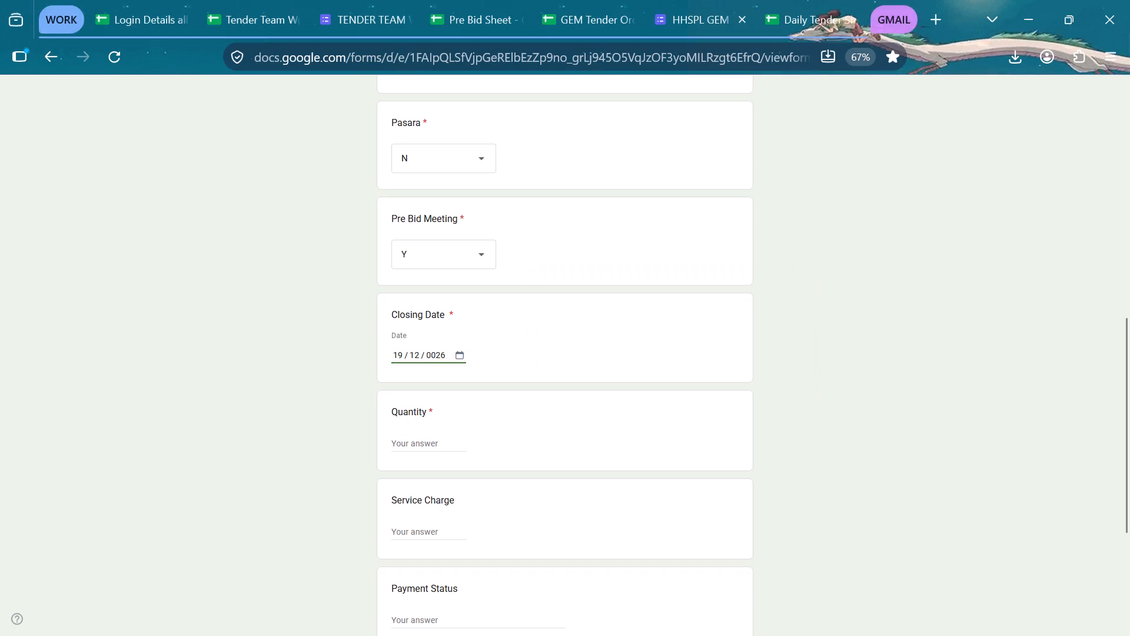
{"action": "key", "text": "Tab"}
{"action": "key", "text": "ctrl+v"}
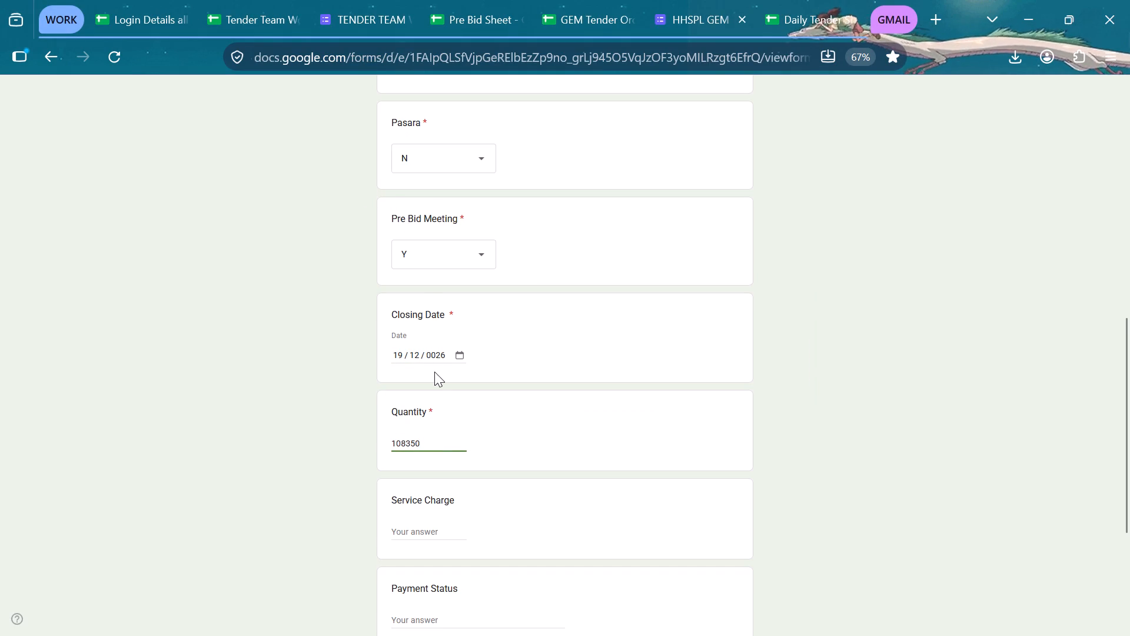
Change the Closing Date's year to 2026 and submit the HHSPL GEM Tender form.
{"action": "left_click", "coordinate": [434, 372]}
{"action": "left_click", "coordinate": [437, 353]}
{"action": "type", "text": "2026"}
{"action": "scroll", "coordinate": [437, 353], "scroll_direction": "down", "scroll_amount": 6}
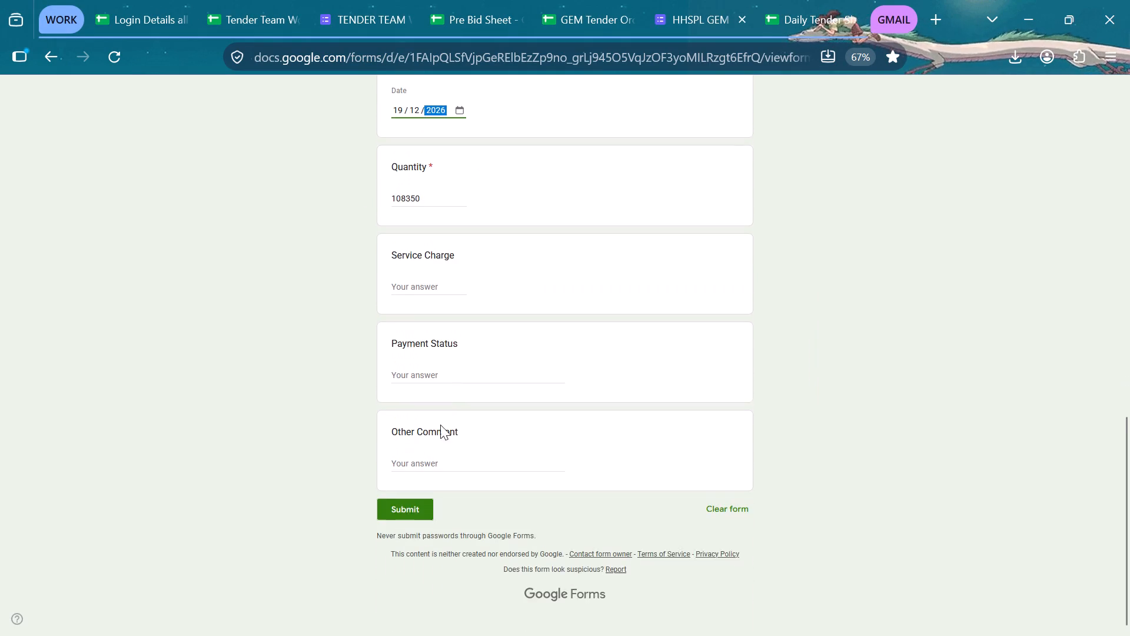
{"action": "left_click", "coordinate": [404, 528]}
Go to page 3 of the ongoing bids list and close the GeM-Bidding-10012841 document.
{"action": "key", "text": "alt+Tab"}
{"action": "scroll", "coordinate": [354, 130], "scroll_direction": "down", "scroll_amount": 7}
{"action": "left_click", "coordinate": [320, 358]}
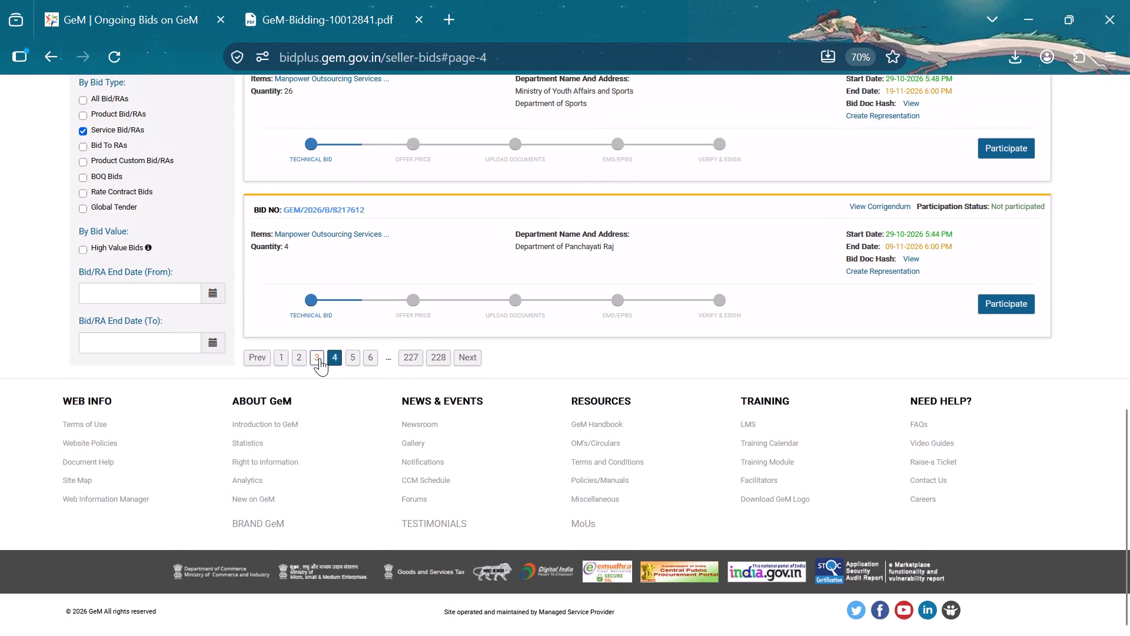
{"action": "left_click", "coordinate": [418, 23]}
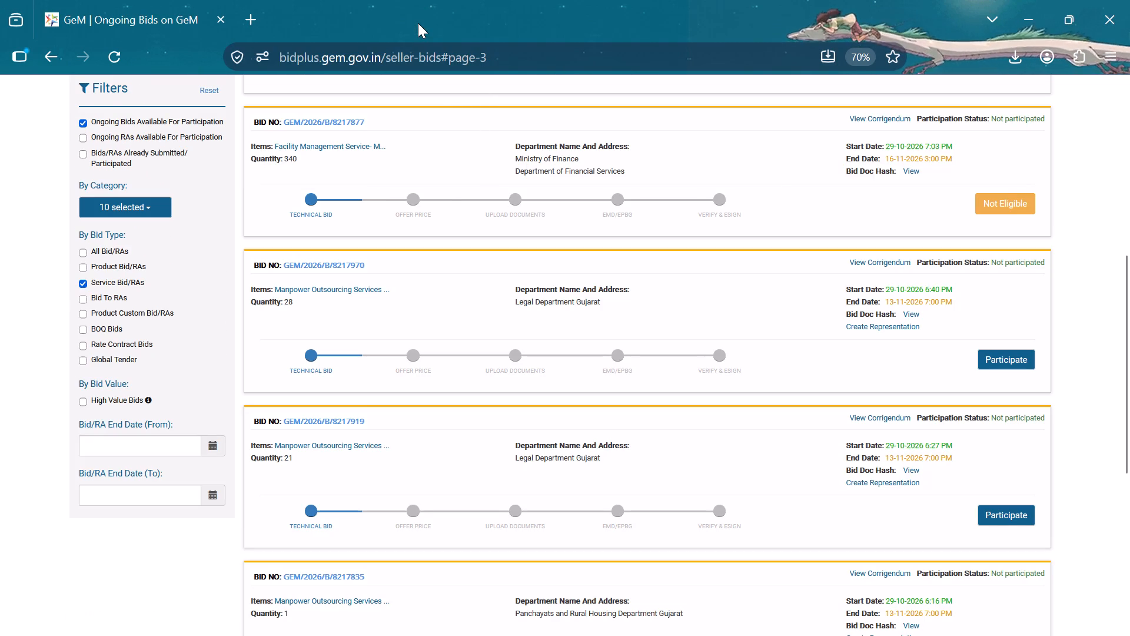
{"action": "scroll", "coordinate": [489, 281], "scroll_direction": "down", "scroll_amount": 2}
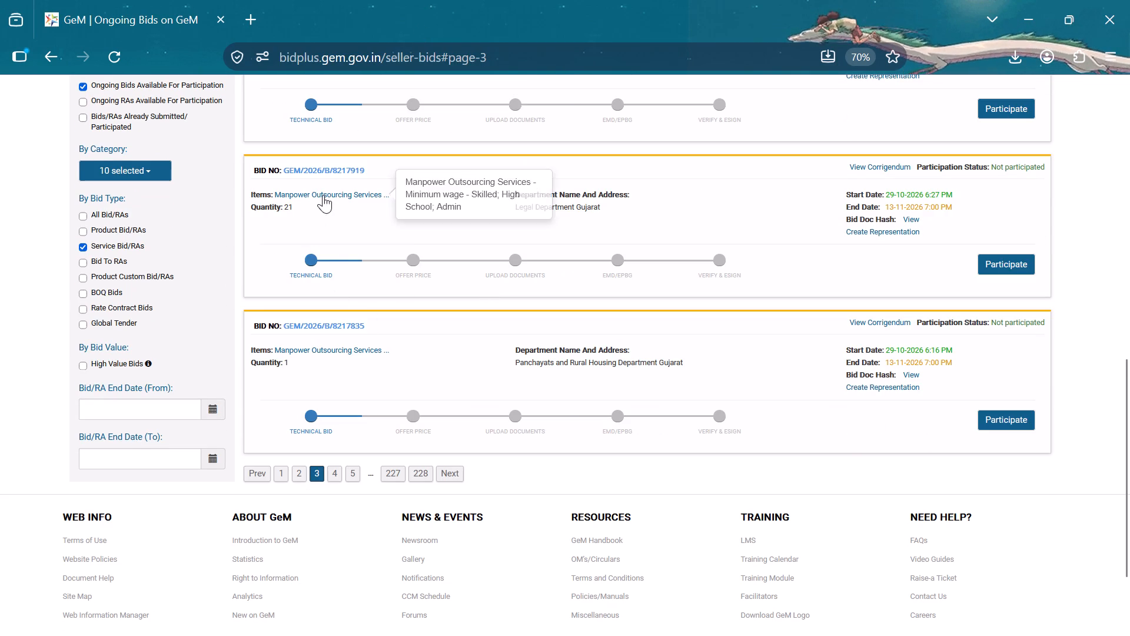
Open the bid document for GEM/2026/B/8217919 from page 3 of the ongoing bids list.
{"action": "scroll", "coordinate": [322, 189], "scroll_direction": "up", "scroll_amount": 2}
{"action": "left_click", "coordinate": [318, 425]}
{"action": "left_click", "coordinate": [318, 429]}
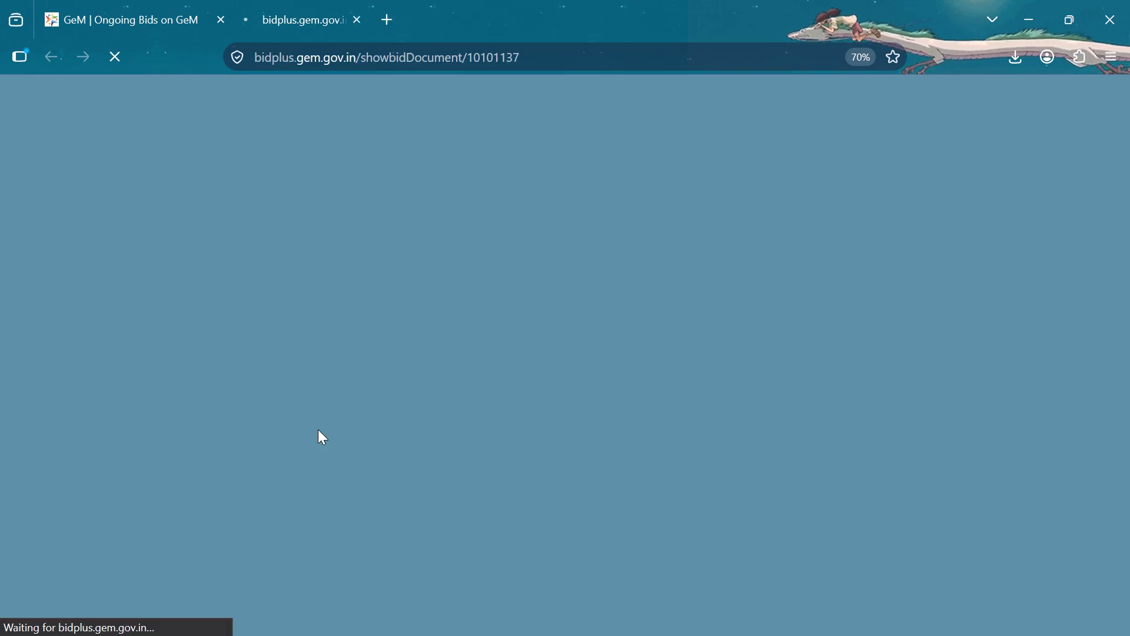
{"action": "left_click", "coordinate": [523, 309]}
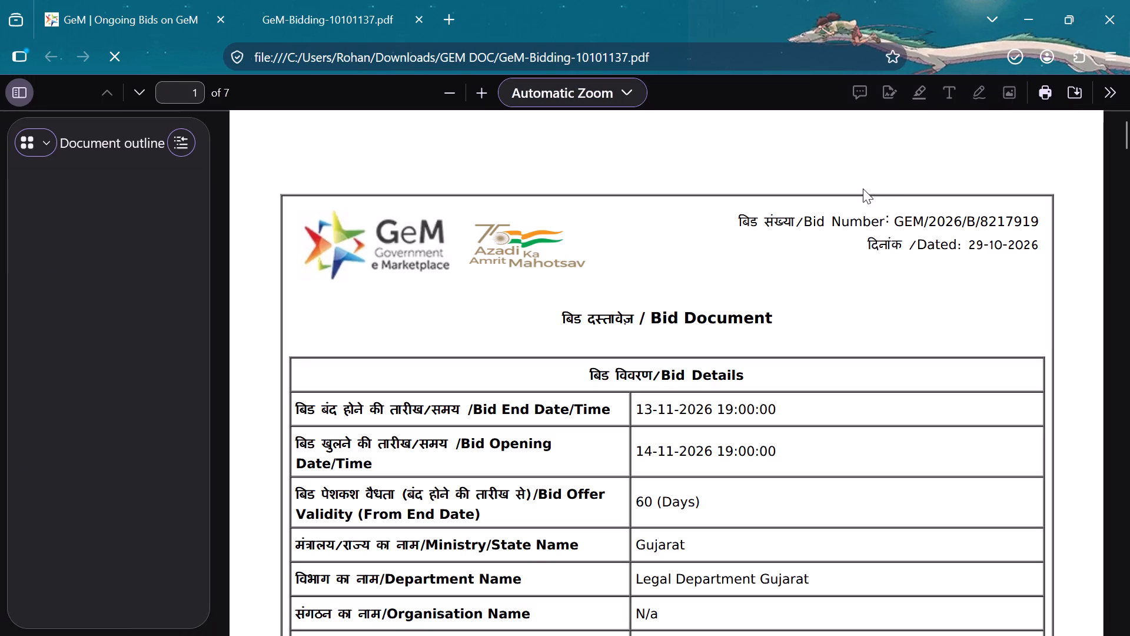
Copy bid number GEM/2026/B/8217919 from the document and enter it as the GEM Id in a new HHSPL GEM Tender response.
{"action": "double_click", "coordinate": [896, 218]}
{"action": "key", "text": "ctrl+shift+Right"}
{"action": "key", "text": "ctrl+shift+Right"}
{"action": "key", "text": "ctrl+shift+Right"}
{"action": "key", "text": "ctrl+c"}
{"action": "key", "text": "ctrl+c"}
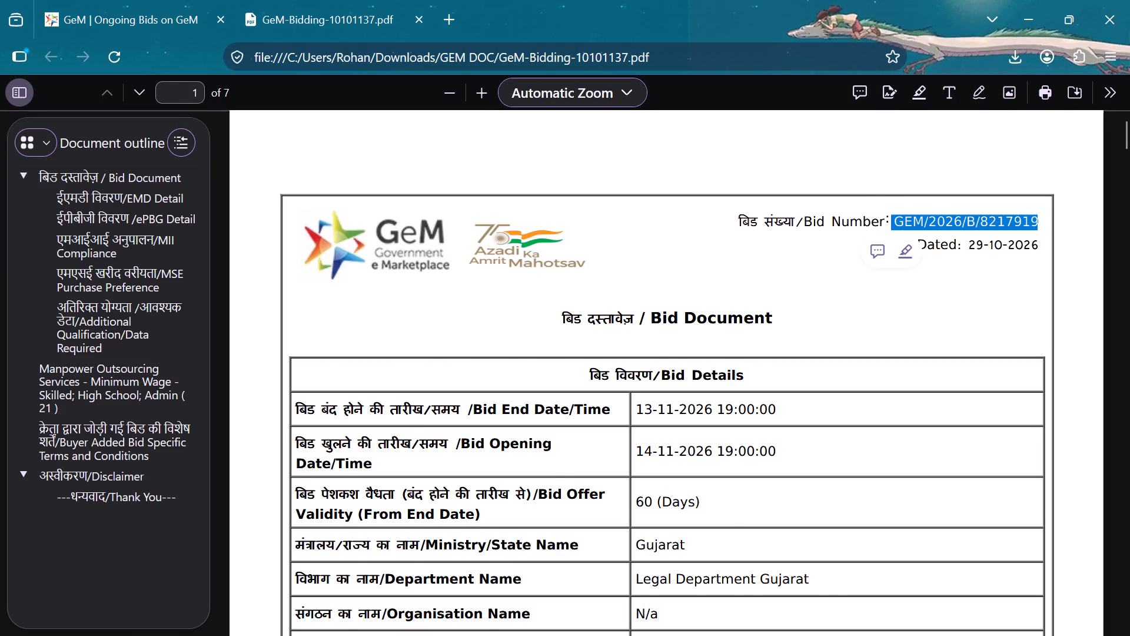
{"action": "scroll", "coordinate": [606, 380], "scroll_direction": "down", "scroll_amount": 12}
{"action": "key", "text": "alt+Tab"}
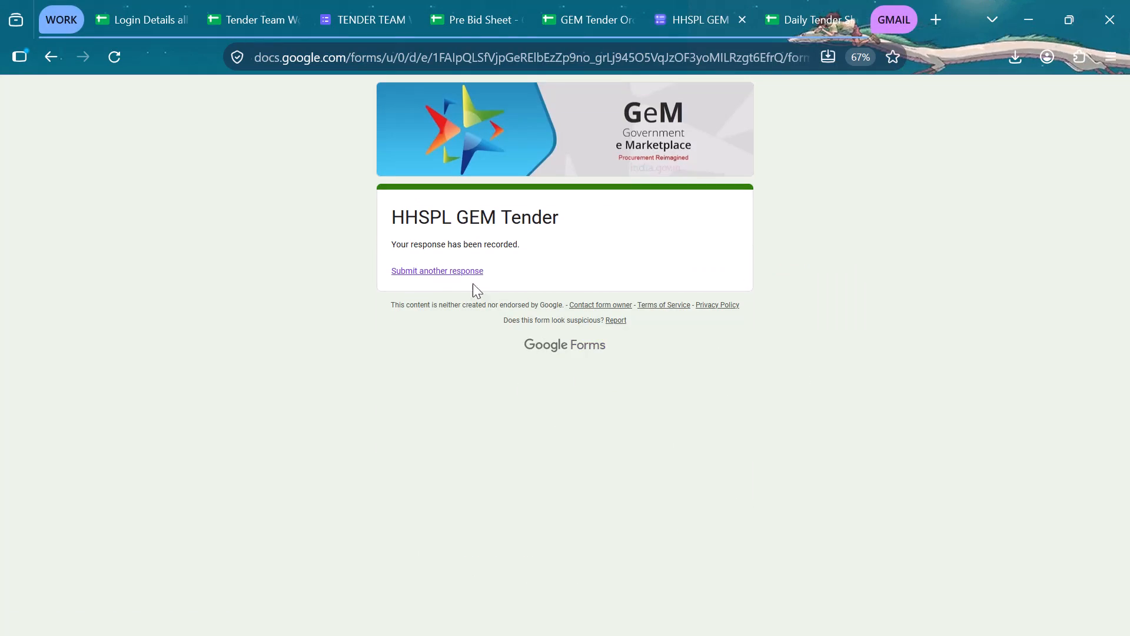
{"action": "left_click", "coordinate": [466, 270]}
{"action": "key", "text": "alt+Tab"}
{"action": "key", "text": "alt+Tab"}
{"action": "left_click", "coordinate": [433, 365], "text": "ctrl"}
{"action": "key", "text": "ctrl+v"}
{"action": "key", "text": "Tab"}
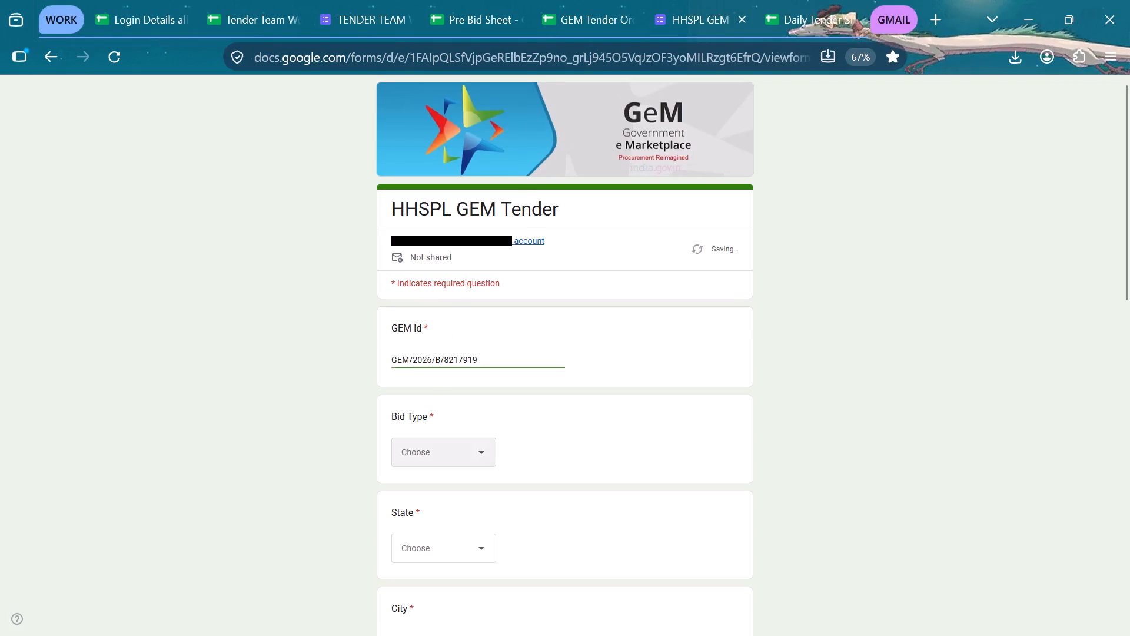
Fill in Bid Type M, State GJ and City BHAVNAGAR, copying the city from the consignee address in the bid document.
{"action": "key", "text": "m"}
{"action": "key", "text": "alt+Tab"}
{"action": "scroll", "coordinate": [433, 365], "scroll_direction": "down", "scroll_amount": 20}
{"action": "scroll", "coordinate": [433, 365], "scroll_direction": "down", "scroll_amount": 6}
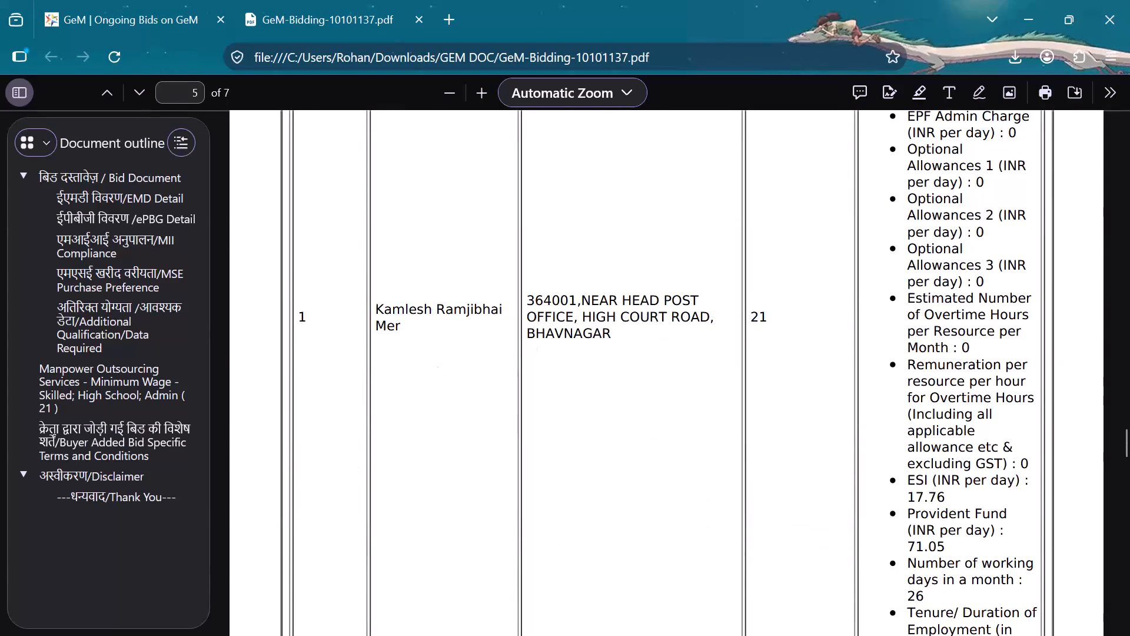
{"action": "double_click", "coordinate": [566, 332]}
{"action": "key", "text": "ctrl+c"}
{"action": "key", "text": "alt+Tab"}
{"action": "key", "text": "Tab"}
{"action": "type", "text": "gj"}
{"action": "key", "text": "Tab"}
{"action": "key", "text": "ctrl+v"}
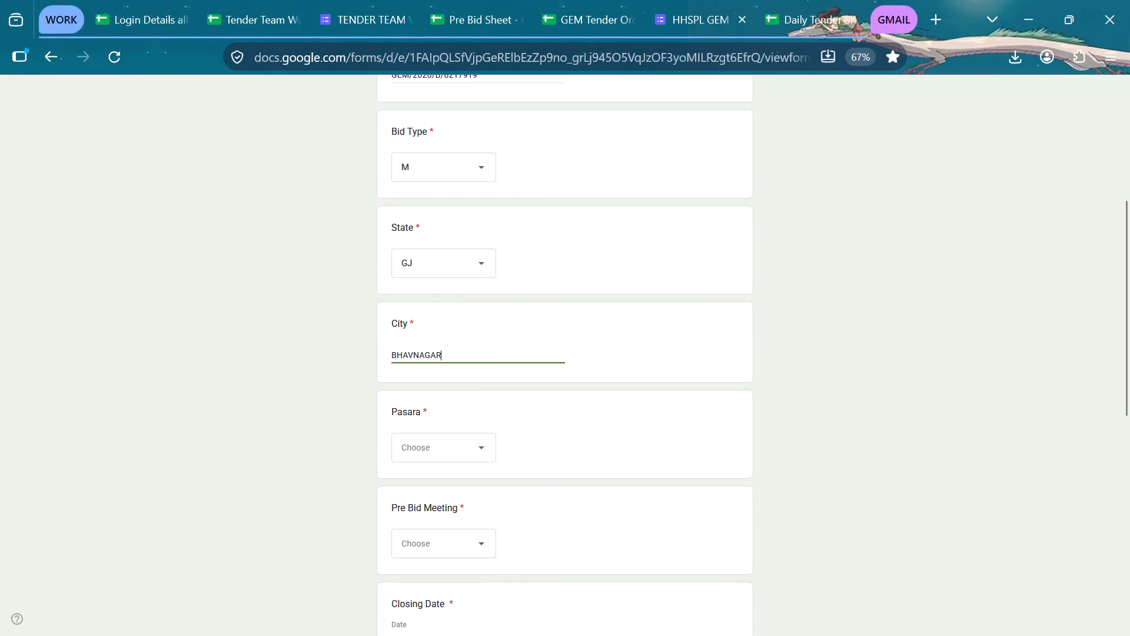
Set both Pasara and Pre Bid Meeting to N in the form.
{"action": "key", "text": "Tab"}
{"action": "key", "text": "n"}
{"action": "key", "text": "Tab"}
{"action": "key", "text": "n"}
Check the bid's end date in the ongoing bids list and enter 13/11/2026 as the form's Closing Date.
{"action": "key", "text": "alt+Tab"}
{"action": "left_click", "coordinate": [139, 1]}
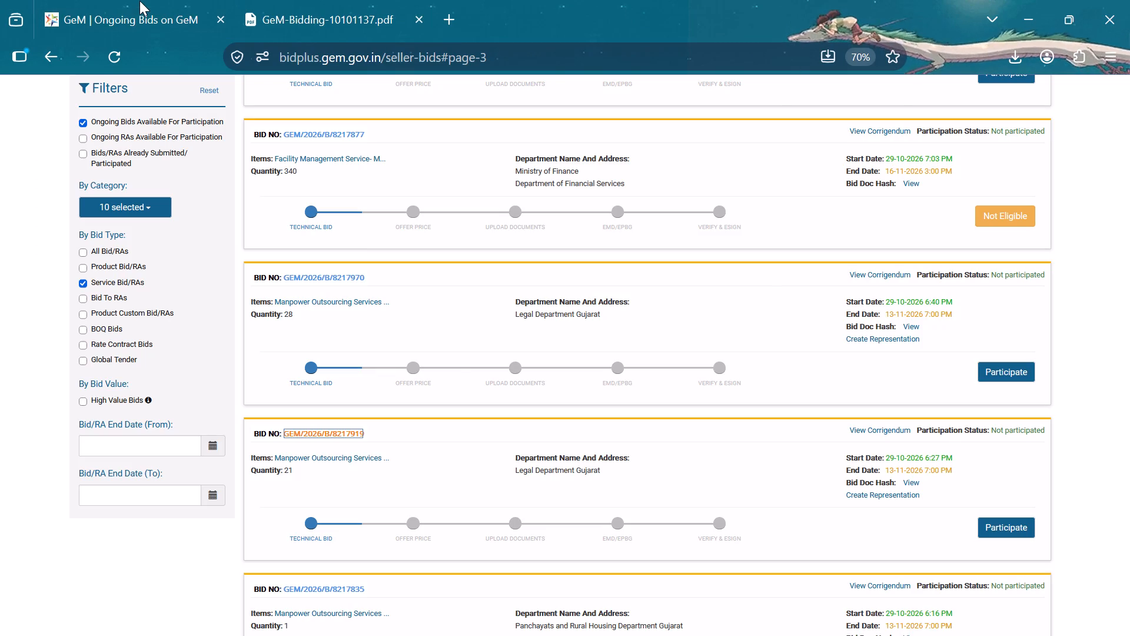
{"action": "key", "text": "alt+Tab"}
{"action": "key", "text": "Tab"}
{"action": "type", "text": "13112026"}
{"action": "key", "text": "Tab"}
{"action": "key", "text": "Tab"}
Check the bid's quantity in the ongoing bids list, enter 21 as the form's Quantity and submit the form.
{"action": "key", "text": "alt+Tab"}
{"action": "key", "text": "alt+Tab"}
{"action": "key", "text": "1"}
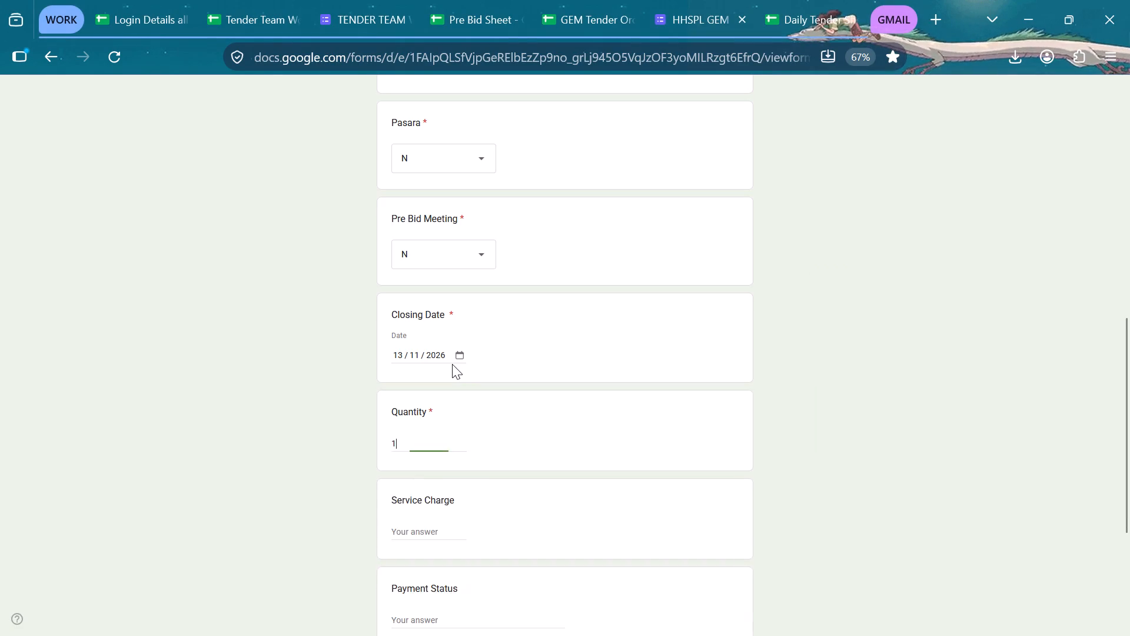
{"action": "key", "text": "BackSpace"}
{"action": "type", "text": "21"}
{"action": "scroll", "coordinate": [452, 364], "scroll_direction": "down", "scroll_amount": 4}
{"action": "left_click", "coordinate": [402, 529]}
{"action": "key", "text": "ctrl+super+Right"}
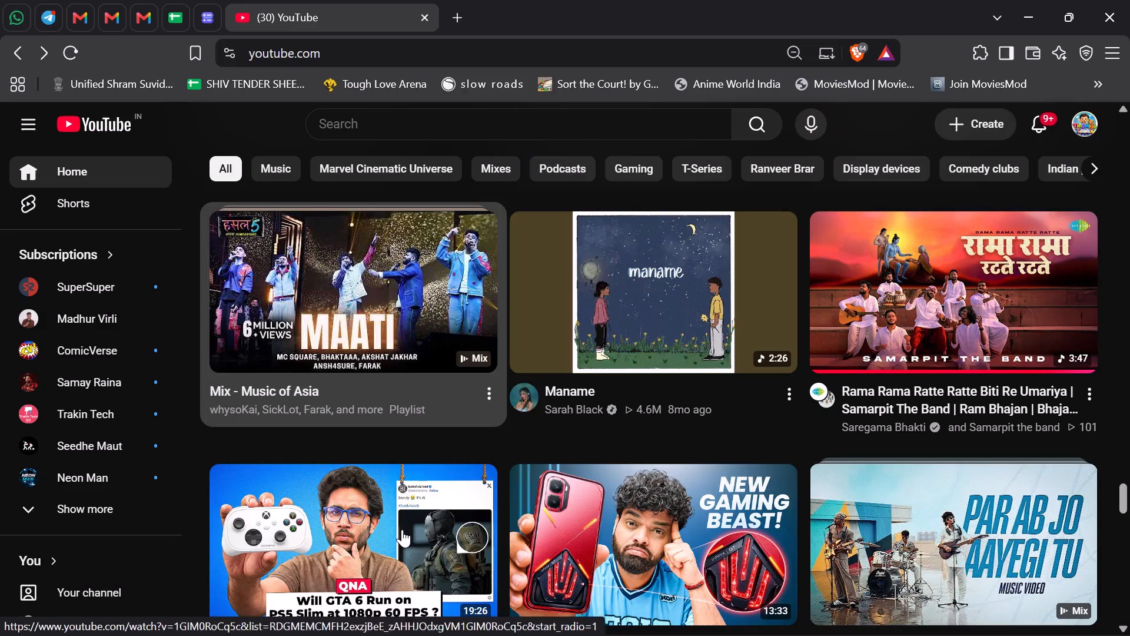
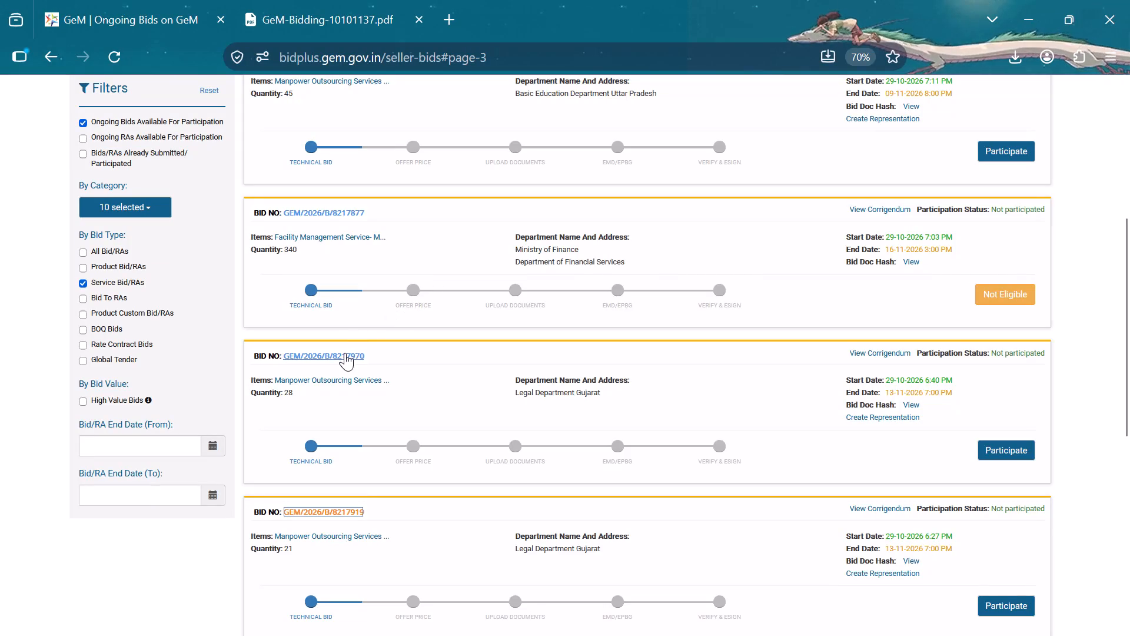
Open the bid document for GEM/2026/B/8217970 and close the previous bid's document.
{"action": "left_click", "coordinate": [345, 353]}
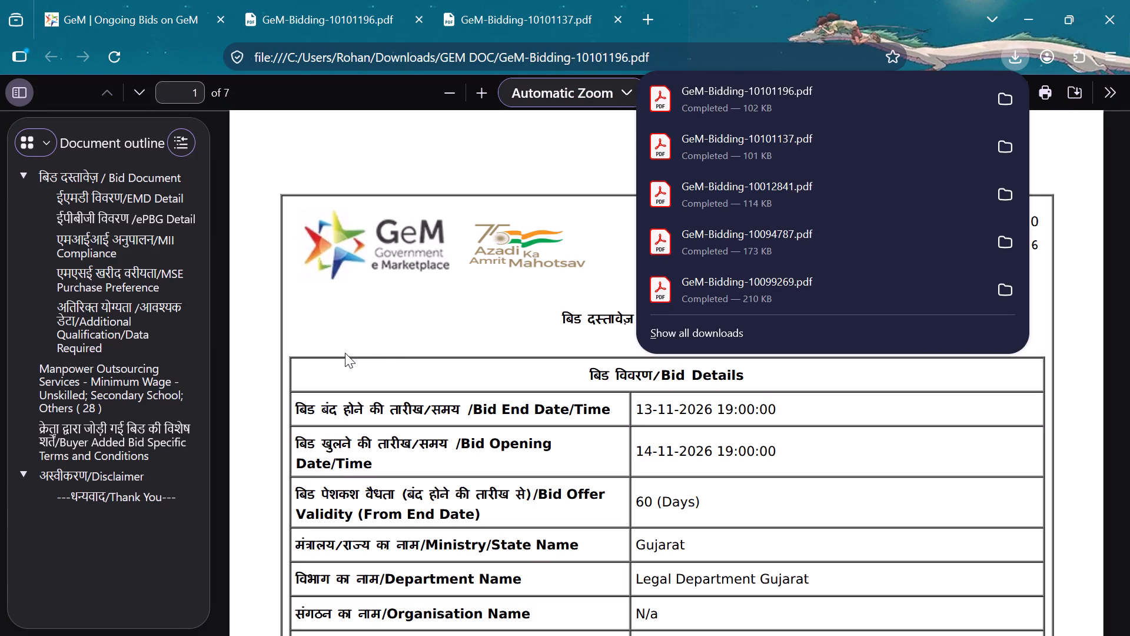
{"action": "left_click", "coordinate": [379, 346]}
{"action": "left_click", "coordinate": [513, 1]}
{"action": "left_click", "coordinate": [423, 0]}
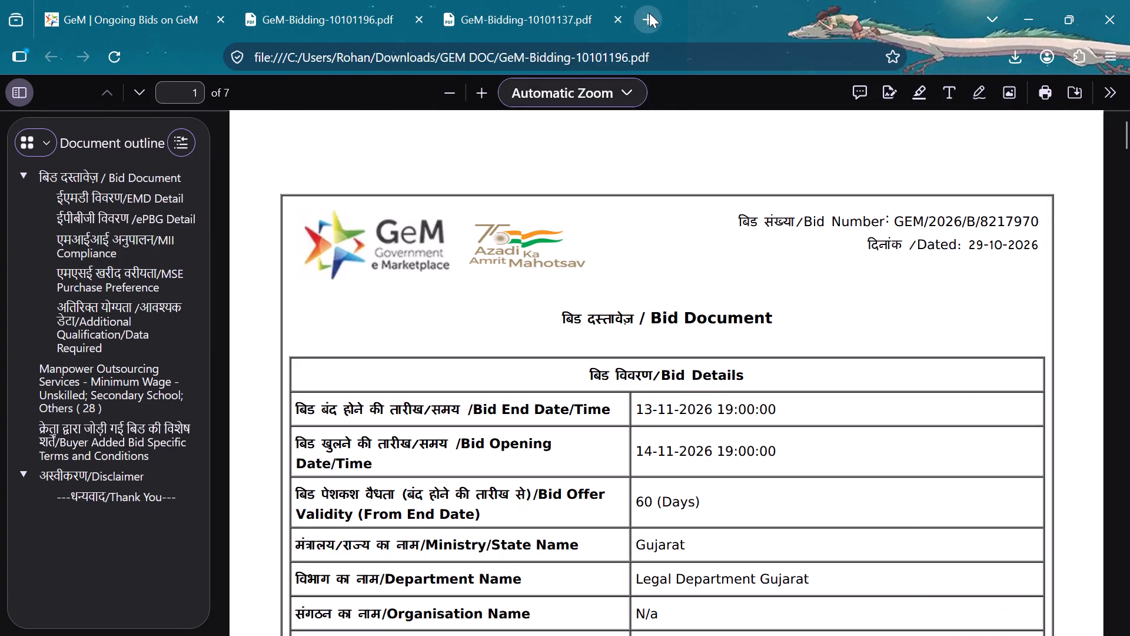
{"action": "left_click", "coordinate": [612, 16]}
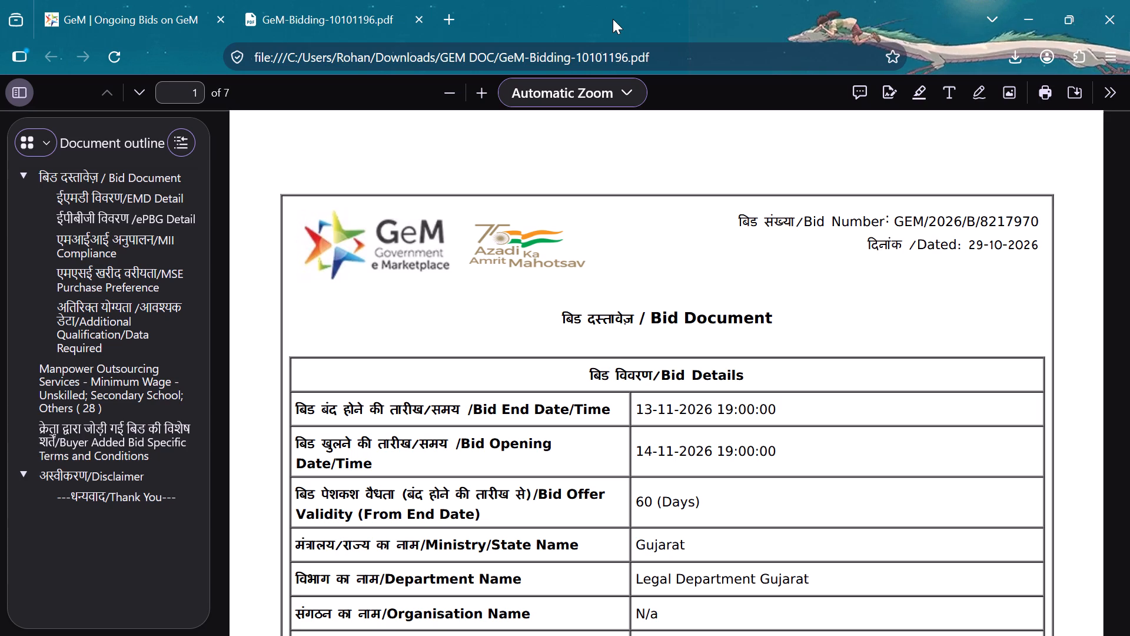
Copy bid number GEM/2026/B/8217970 from the document into the bid number field of a new HHSPL GEM Tender form response.
{"action": "left_click", "coordinate": [912, 222]}
{"action": "left_click_drag", "start_coordinate": [912, 222], "coordinate": [1011, 222]}
{"action": "key", "text": "ctrl+c"}
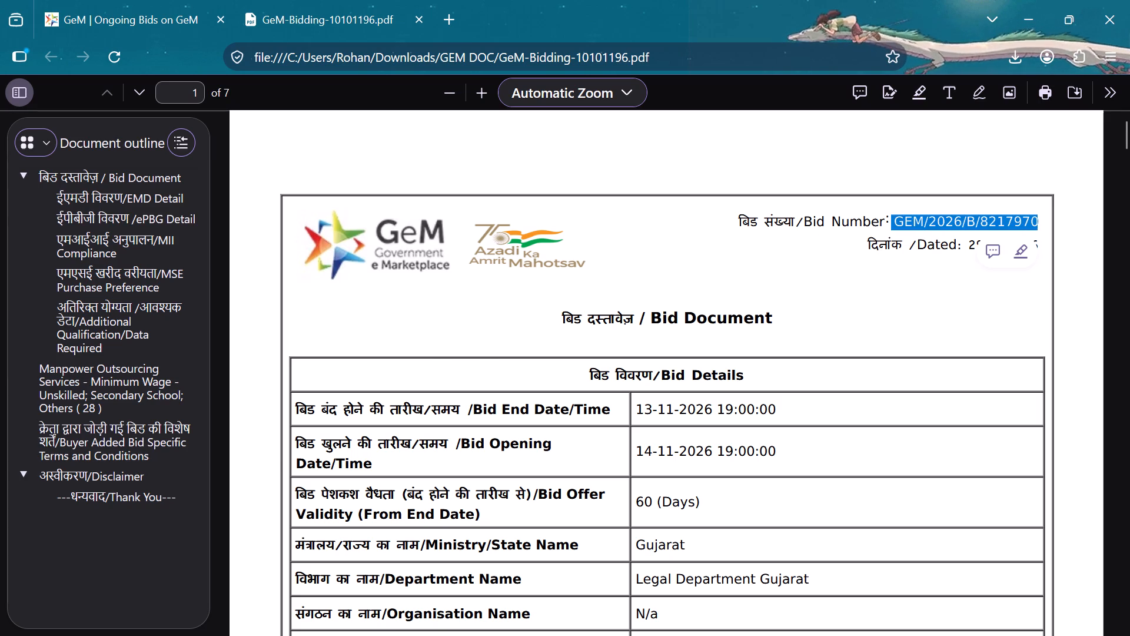
{"action": "key", "text": "alt+Tab"}
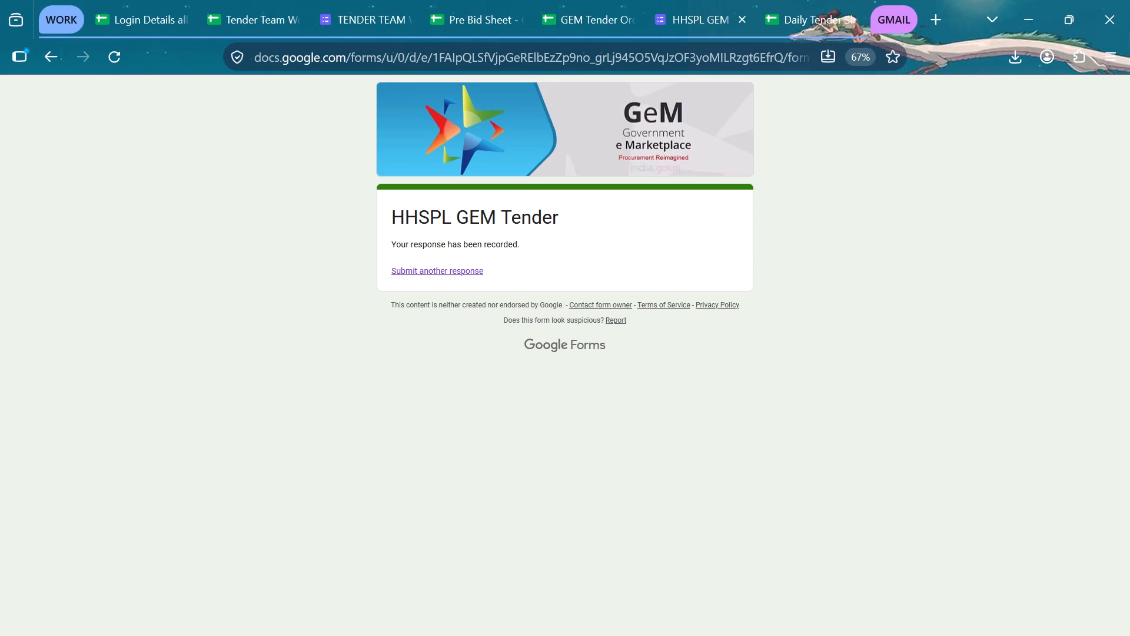
{"action": "left_click", "coordinate": [443, 267]}
{"action": "key", "text": "alt+Tab"}
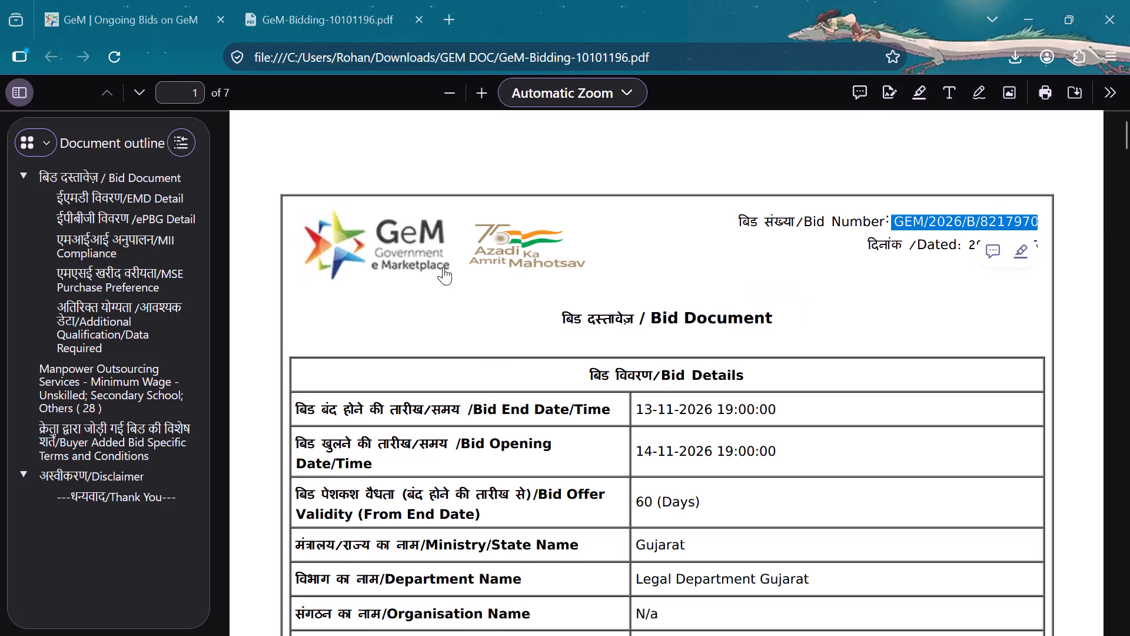
{"action": "key", "text": "alt+Tab"}
{"action": "left_click", "coordinate": [467, 359]}
{"action": "key", "text": "ctrl+v"}
{"action": "key", "text": "Tab"}
Fill in Bid Type M, State GJ and City BHAVNAGAR, copying the city from the consignee address in the bid document.
{"action": "key", "text": "alt+Tab"}
{"action": "scroll", "coordinate": [467, 360], "scroll_direction": "down", "scroll_amount": 3}
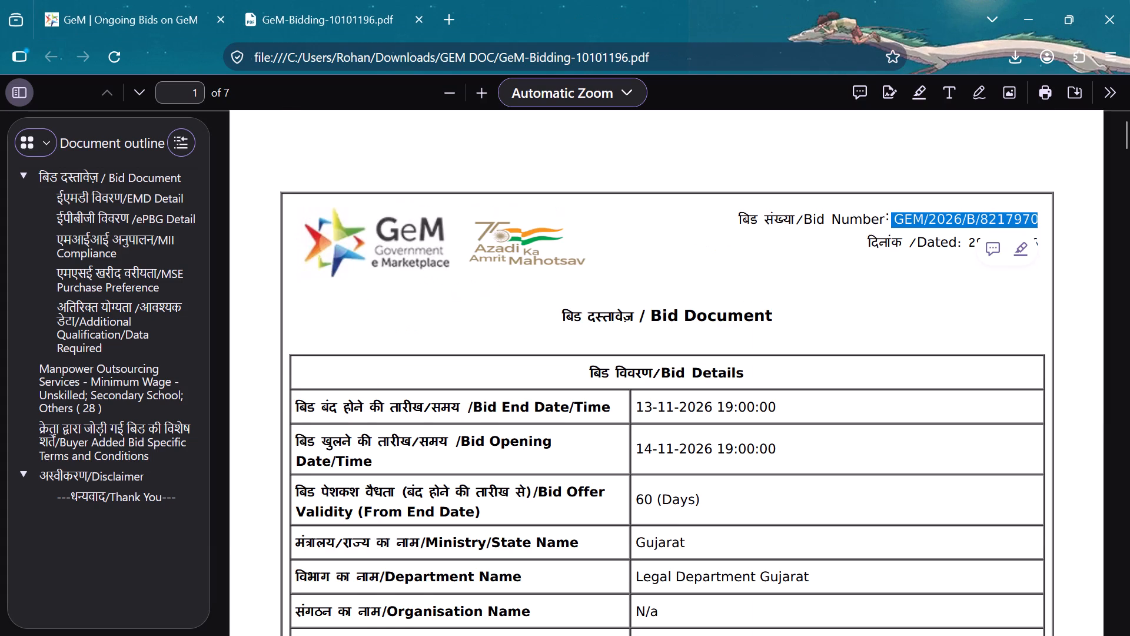
{"action": "scroll", "coordinate": [467, 360], "scroll_direction": "down", "scroll_amount": 11}
{"action": "key", "text": "alt+Tab"}
{"action": "key", "text": "m"}
{"action": "key", "text": "Tab"}
{"action": "key", "text": "alt+Tab"}
{"action": "scroll", "coordinate": [467, 360], "scroll_direction": "down", "scroll_amount": 8}
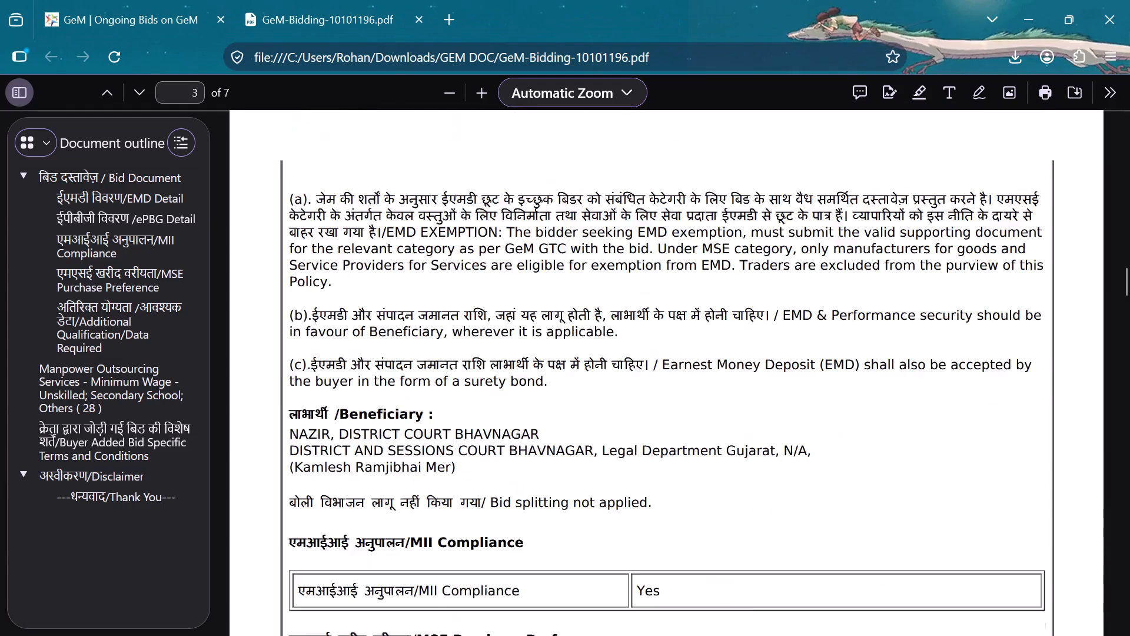
{"action": "scroll", "coordinate": [467, 360], "scroll_direction": "down", "scroll_amount": 19}
{"action": "double_click", "coordinate": [549, 220]}
{"action": "key", "text": "ctrl+c"}
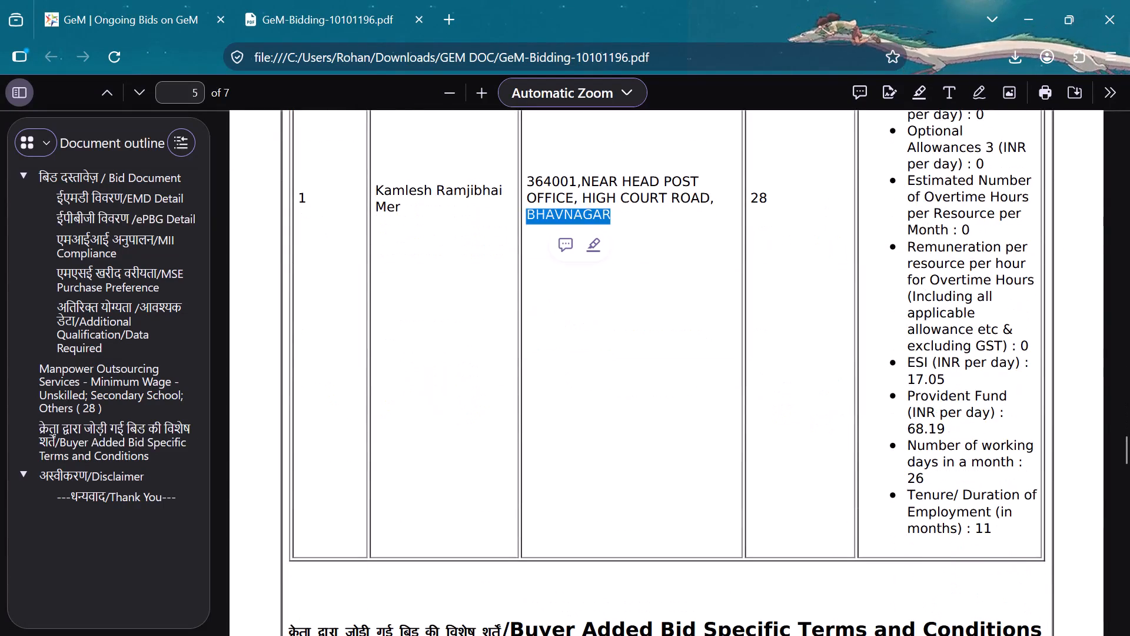
{"action": "key", "text": "alt+Tab"}
{"action": "type", "text": "gj"}
{"action": "key", "text": "Tab"}
{"action": "key", "text": "ctrl+v"}
Set both Pasara and Pre Bid Meeting to N in the form.
{"action": "key", "text": "Tab"}
{"action": "key", "text": "n"}
{"action": "key", "text": "Tab"}
{"action": "key", "text": "n"}
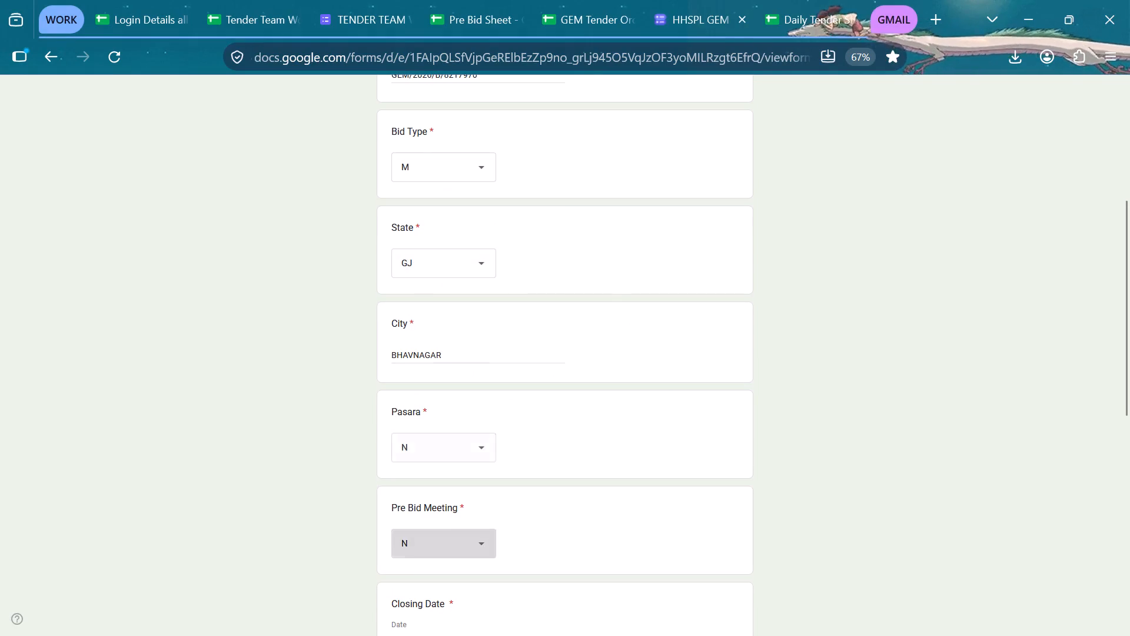
Check the bid's end date in the ongoing bids list and enter 13/11/2026 as the form's Closing Date.
{"action": "key", "text": "alt+Tab"}
{"action": "left_click", "coordinate": [102, 0]}
{"action": "key", "text": "alt+Tab"}
{"action": "key", "text": "Tab"}
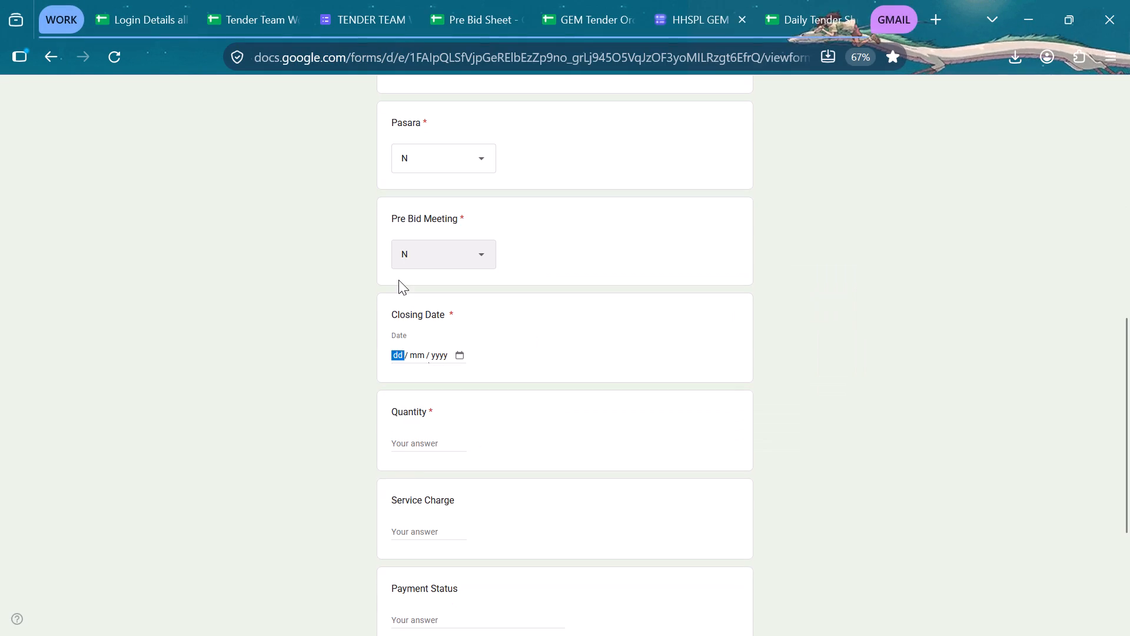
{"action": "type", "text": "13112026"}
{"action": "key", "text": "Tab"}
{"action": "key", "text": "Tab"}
Check the bid's quantity in the ongoing bids list, enter 28 as the form's Quantity and submit the form.
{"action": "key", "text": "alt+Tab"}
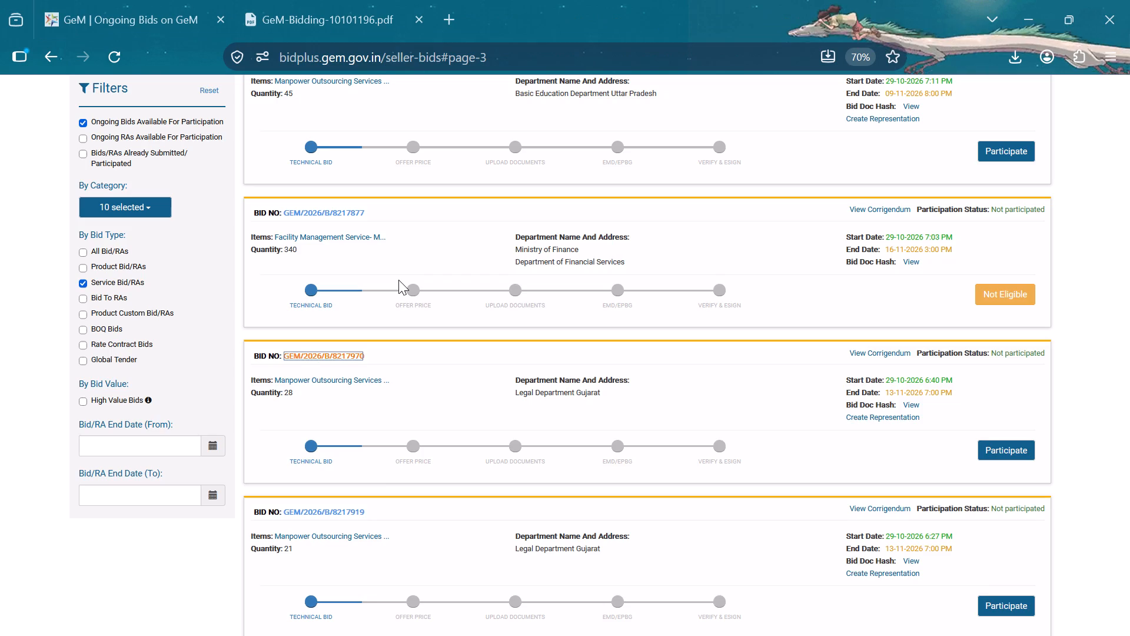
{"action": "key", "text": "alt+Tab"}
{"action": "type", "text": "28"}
{"action": "scroll", "coordinate": [398, 280], "scroll_direction": "down", "scroll_amount": 7}
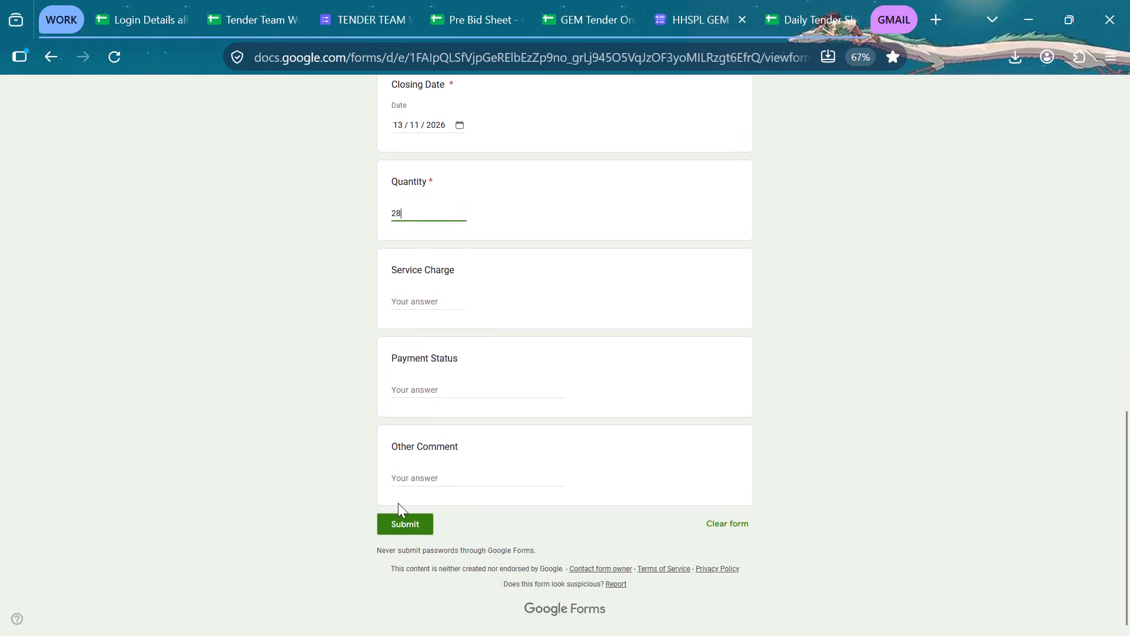
{"action": "left_click", "coordinate": [395, 526]}
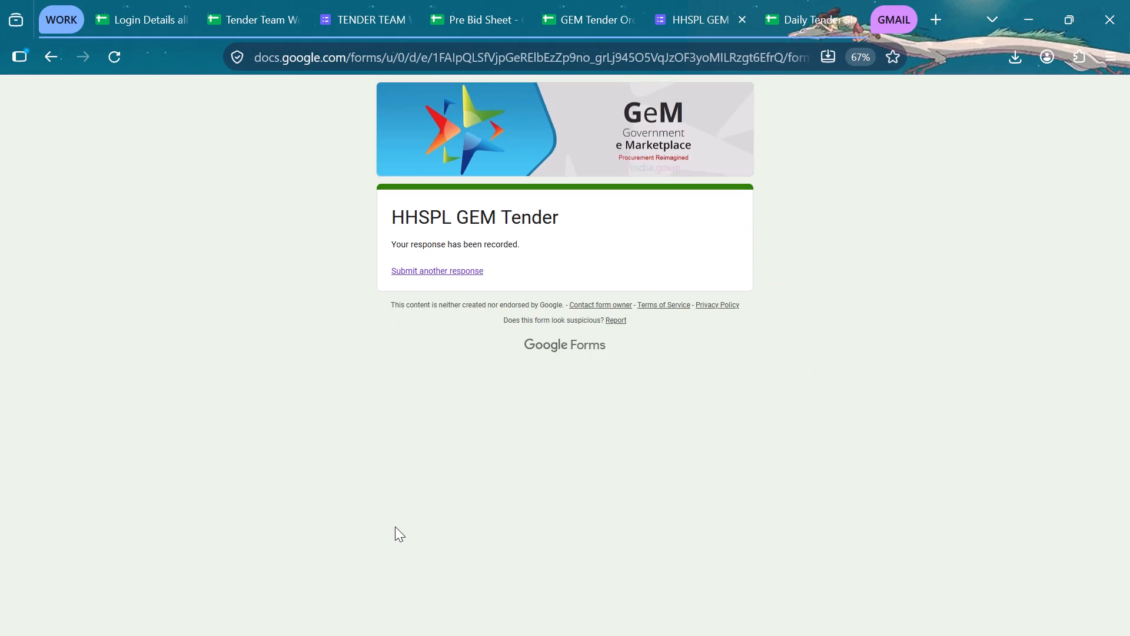
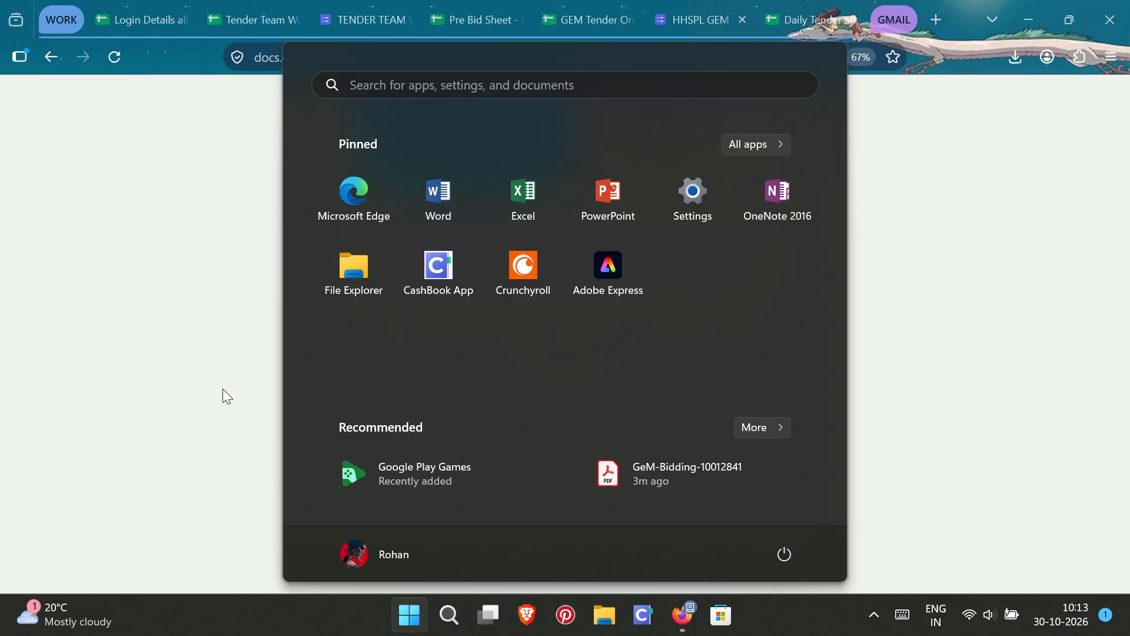
Start another response to the HHSPL GEM Tender form.
{"action": "left_click", "coordinate": [212, 373]}
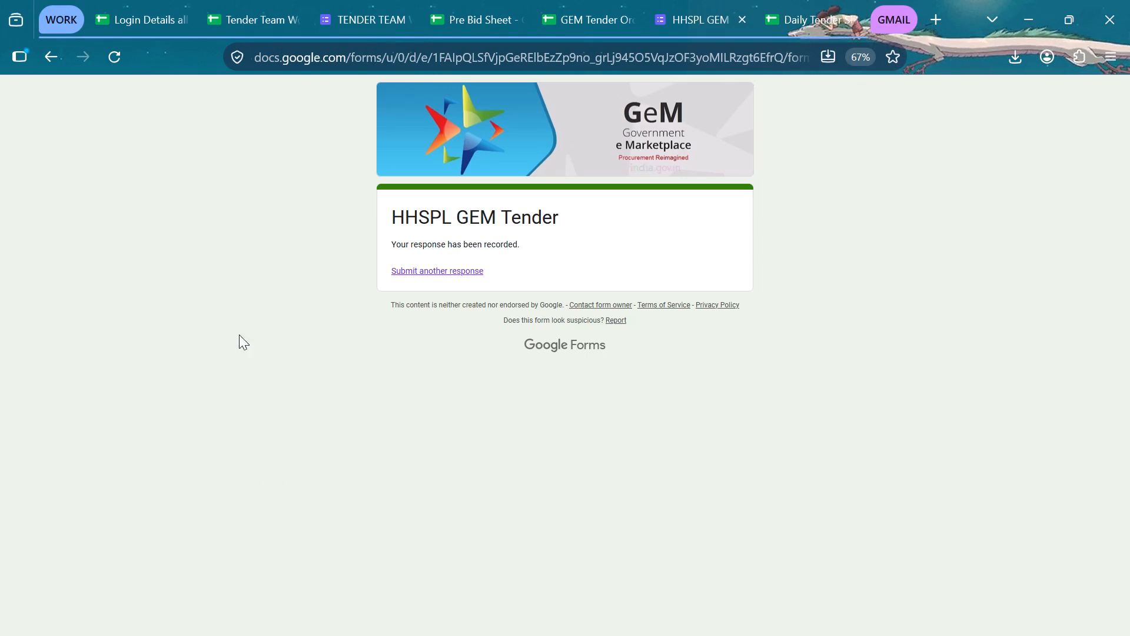
{"action": "left_click", "coordinate": [409, 273]}
Go to page 2 of the ongoing bids list and close the previous bid's PDF.
{"action": "key", "text": "alt+Tab"}
{"action": "scroll", "coordinate": [409, 273], "scroll_direction": "up", "scroll_amount": 1}
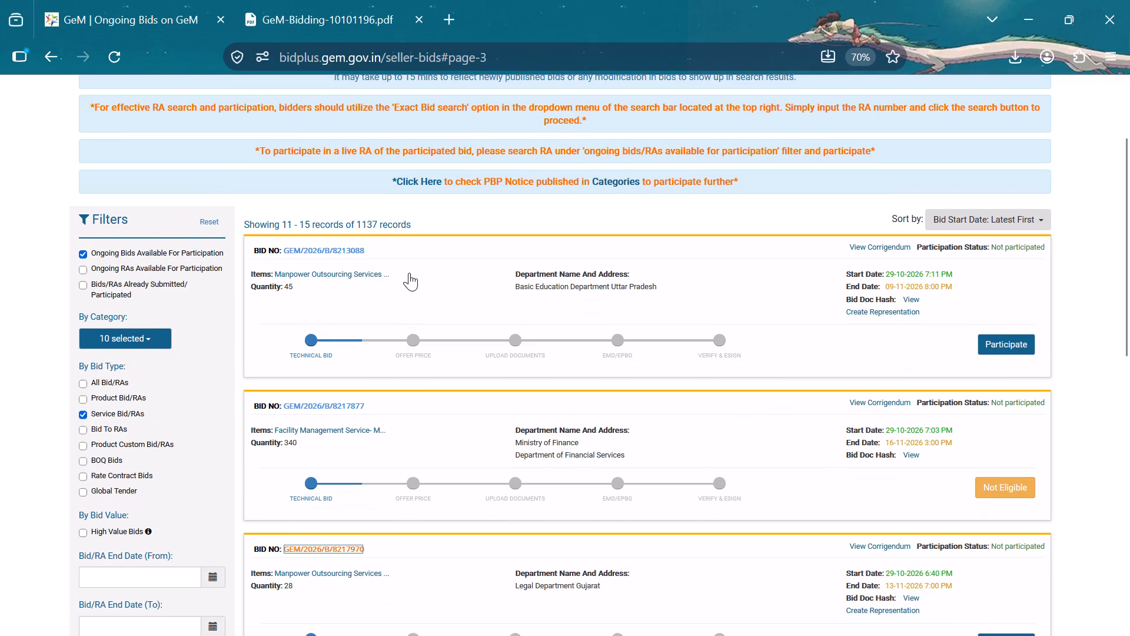
{"action": "scroll", "coordinate": [385, 265], "scroll_direction": "down", "scroll_amount": 8}
{"action": "left_click", "coordinate": [301, 357]}
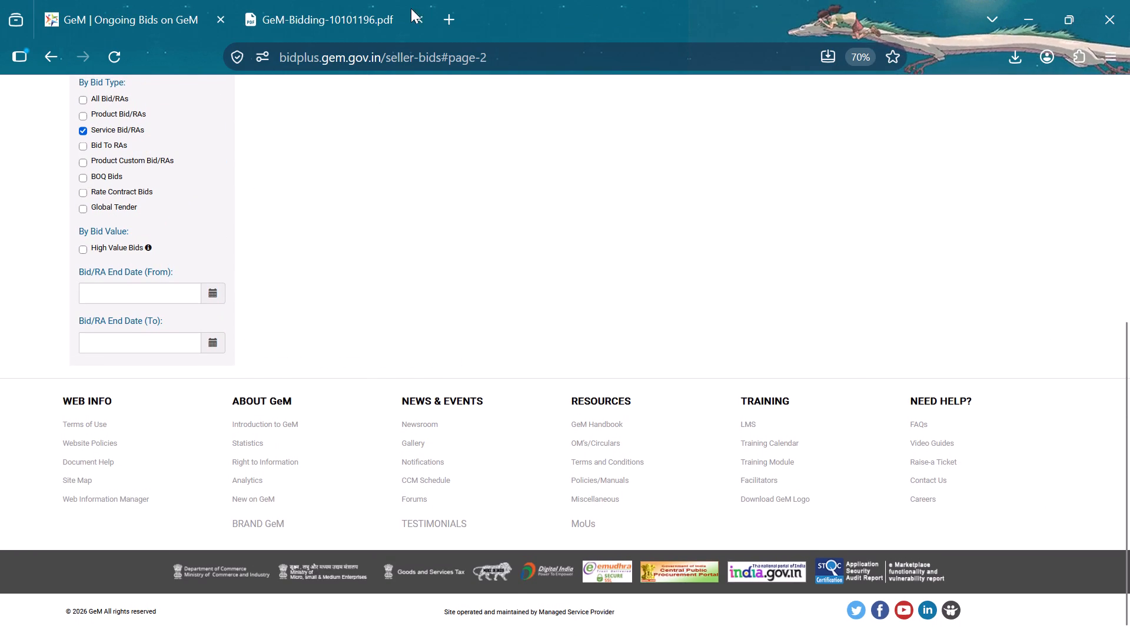
{"action": "left_click", "coordinate": [416, 25]}
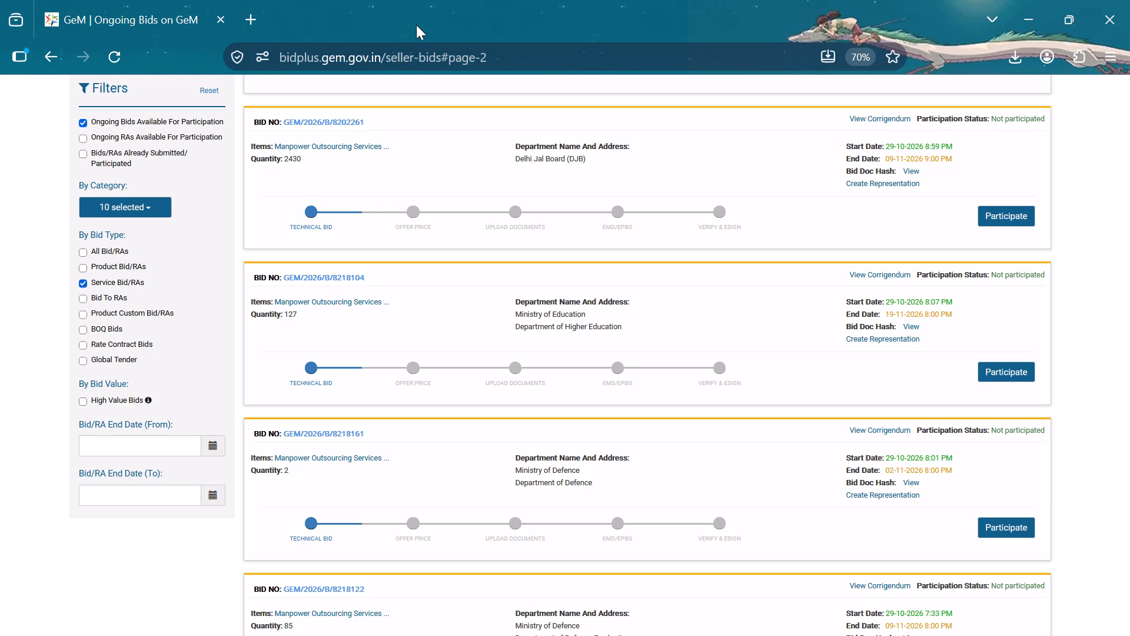
{"action": "scroll", "coordinate": [451, 353], "scroll_direction": "down", "scroll_amount": 2}
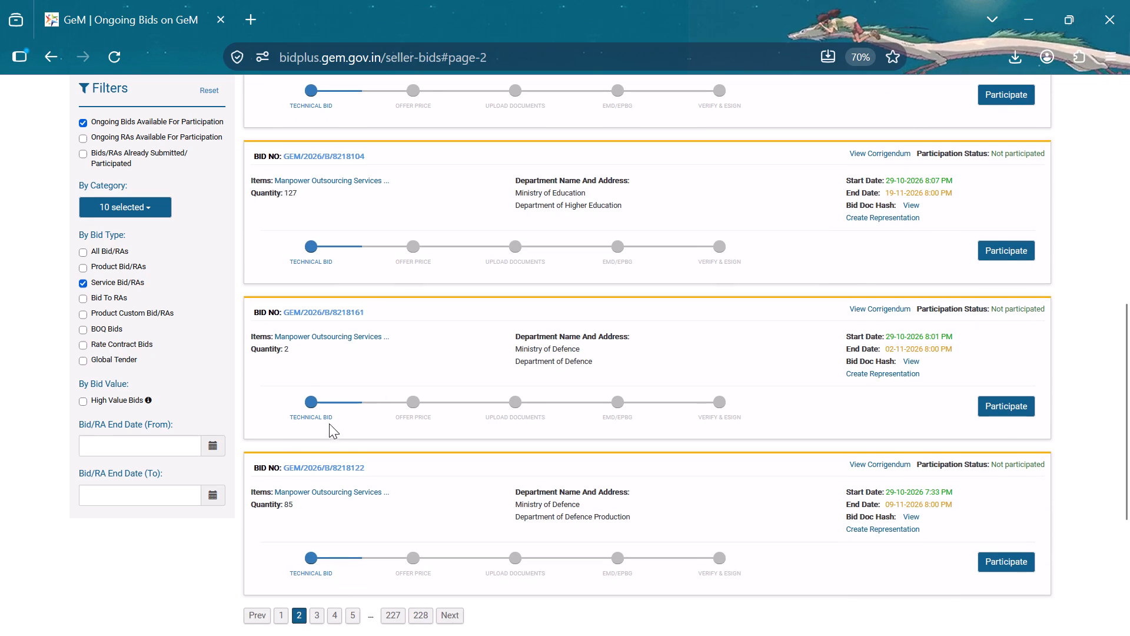
Open the document of bid GEM/2026/B/8218122, copy its bid number and look through its bid details.
{"action": "left_click", "coordinate": [298, 464]}
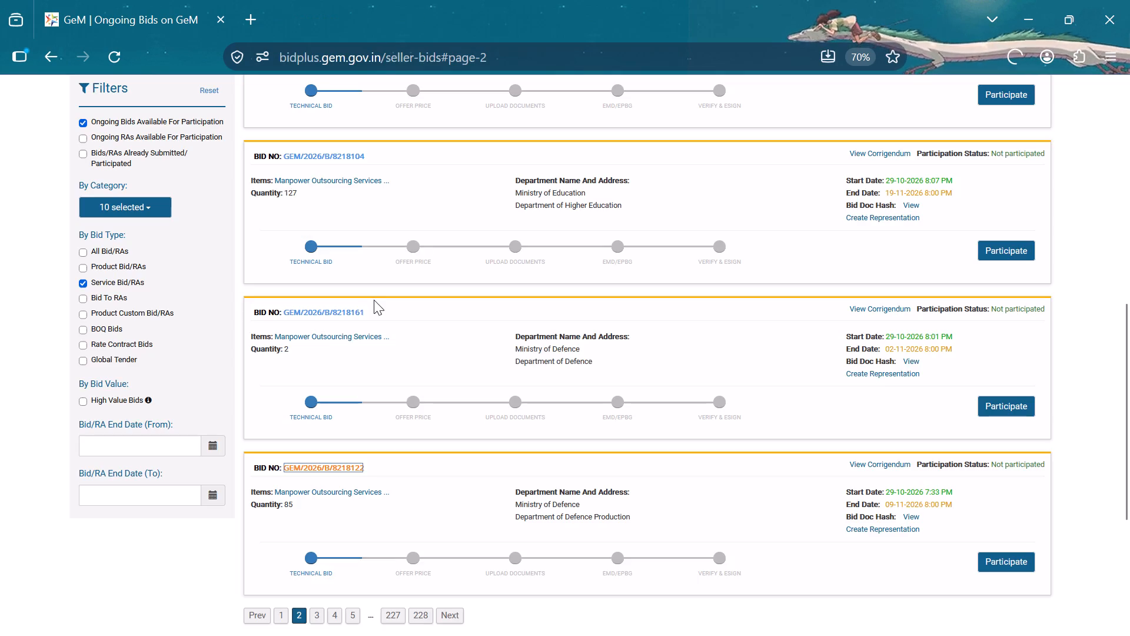
{"action": "left_click", "coordinate": [375, 303]}
{"action": "double_click", "coordinate": [904, 219]}
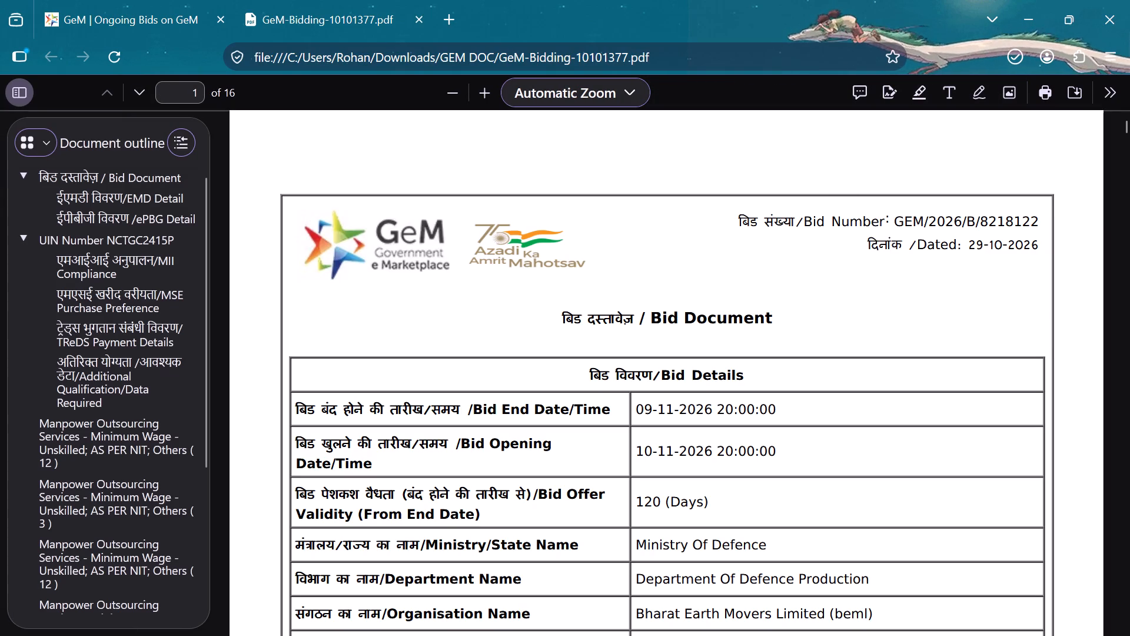
{"action": "key", "text": "ctrl+shift+Right"}
{"action": "key", "text": "ctrl+shift+Right"}
{"action": "key", "text": "ctrl+shift+Right"}
{"action": "key", "text": "ctrl+c"}
{"action": "scroll", "coordinate": [574, 421], "scroll_direction": "down", "scroll_amount": 9}
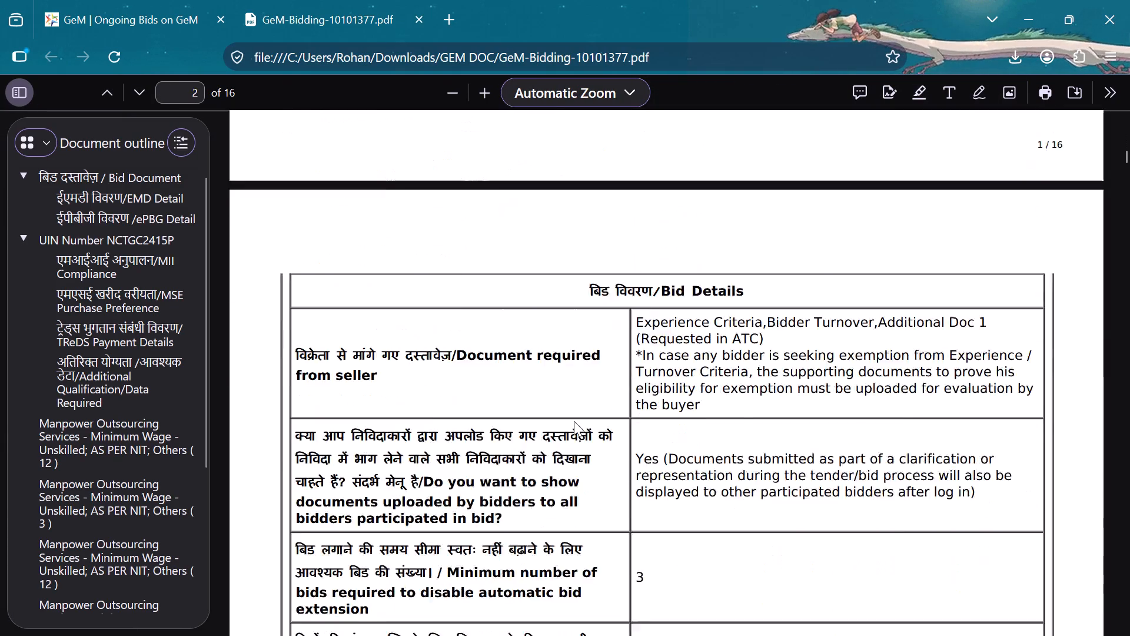
{"action": "scroll", "coordinate": [574, 421], "scroll_direction": "down", "scroll_amount": 4}
Enter GEM/2026/B/8218122 as the form's GEM Id and set Bid Type to S.
{"action": "key", "text": "alt+Tab"}
{"action": "left_click", "coordinate": [445, 363]}
{"action": "key", "text": "alt+Tab"}
{"action": "key", "text": "alt+Tab"}
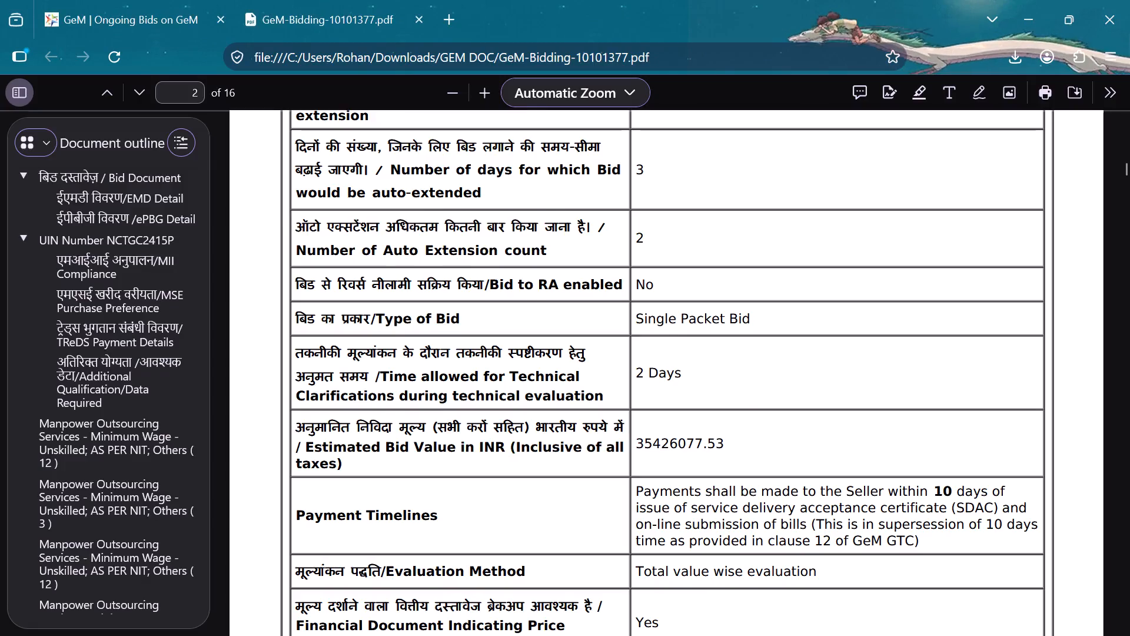
{"action": "key", "text": "ctrl+v"}
{"action": "key", "text": "Tab"}
{"action": "key", "text": "s"}
{"action": "key", "text": "Tab"}
Fill in the matching State and the City BANGALORE, copying the city from the consignee address in the bid document.
{"action": "key", "text": "alt+Tab"}
{"action": "scroll", "coordinate": [445, 363], "scroll_direction": "down", "scroll_amount": 12}
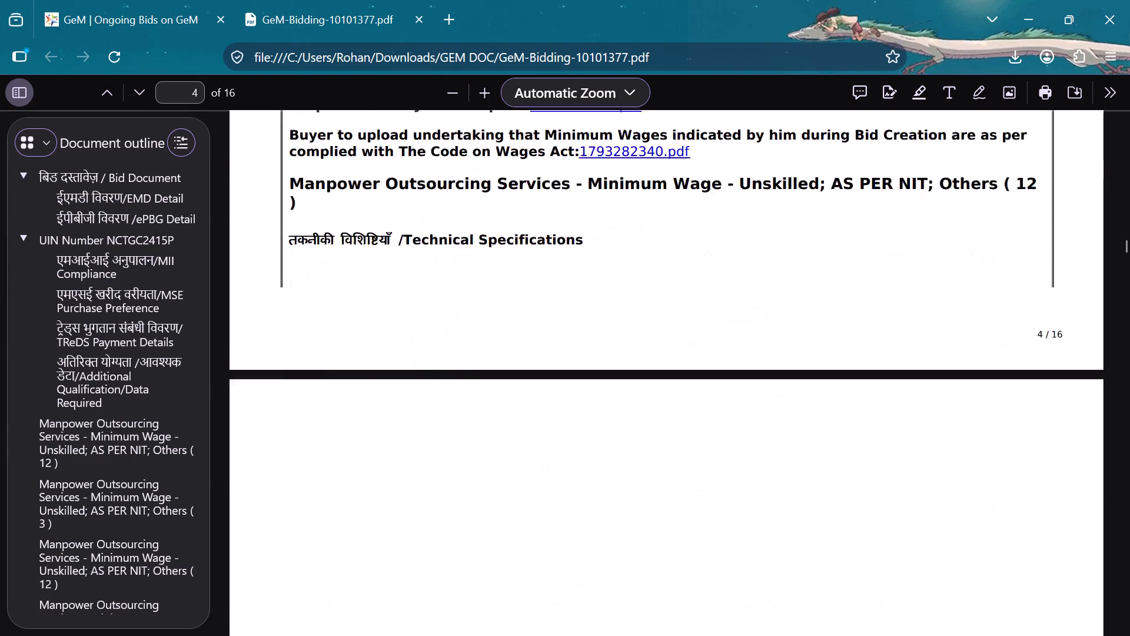
{"action": "scroll", "coordinate": [445, 363], "scroll_direction": "down", "scroll_amount": 18}
{"action": "double_click", "coordinate": [654, 296]}
{"action": "key", "text": "ctrl+c"}
{"action": "key", "text": "alt+Tab"}
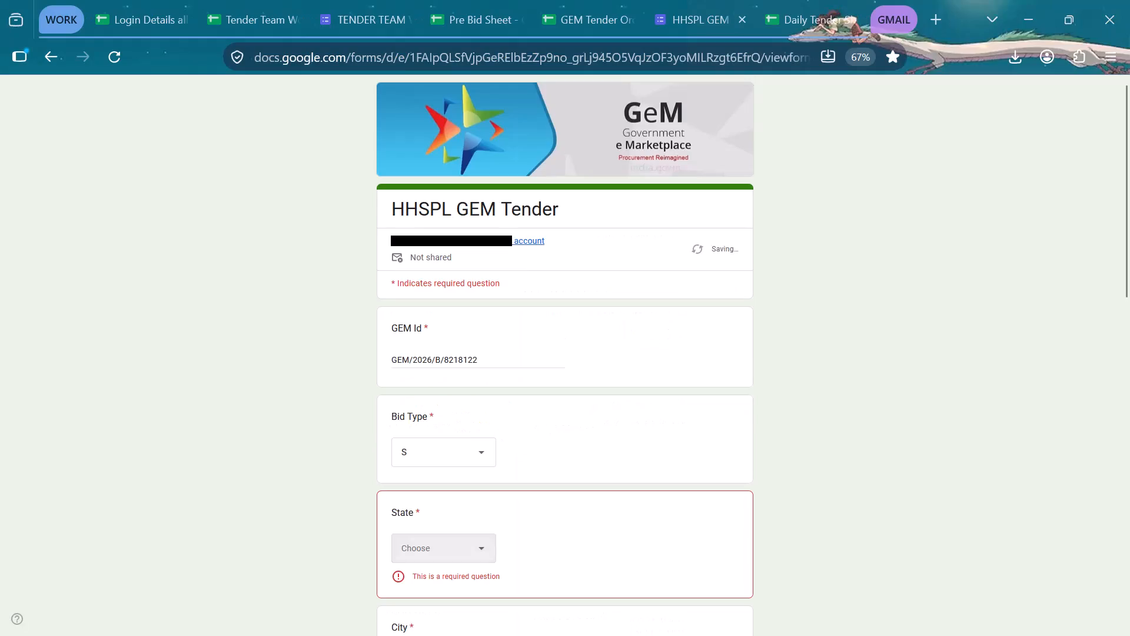
{"action": "key", "text": "k"}
{"action": "key", "text": "Tab"}
{"action": "key", "text": "ctrl+v"}
Set both Pasara and Pre Bid Meeting to N in the form.
{"action": "key", "text": "Tab"}
{"action": "key", "text": "n"}
{"action": "key", "text": "Tab"}
{"action": "key", "text": "n"}
Check the bid's end date in the ongoing bids list and enter 09/11/2026 as the form's Closing Date.
{"action": "key", "text": "alt+Tab"}
{"action": "left_click", "coordinate": [117, 0]}
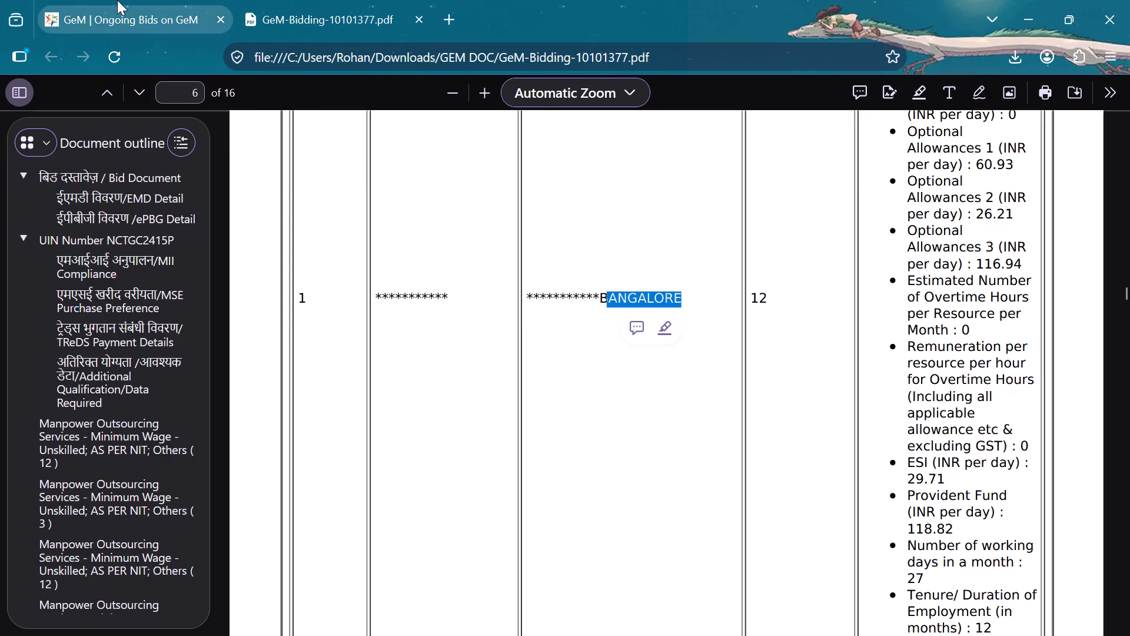
{"action": "key", "text": "alt+Tab"}
{"action": "key", "text": "Tab"}
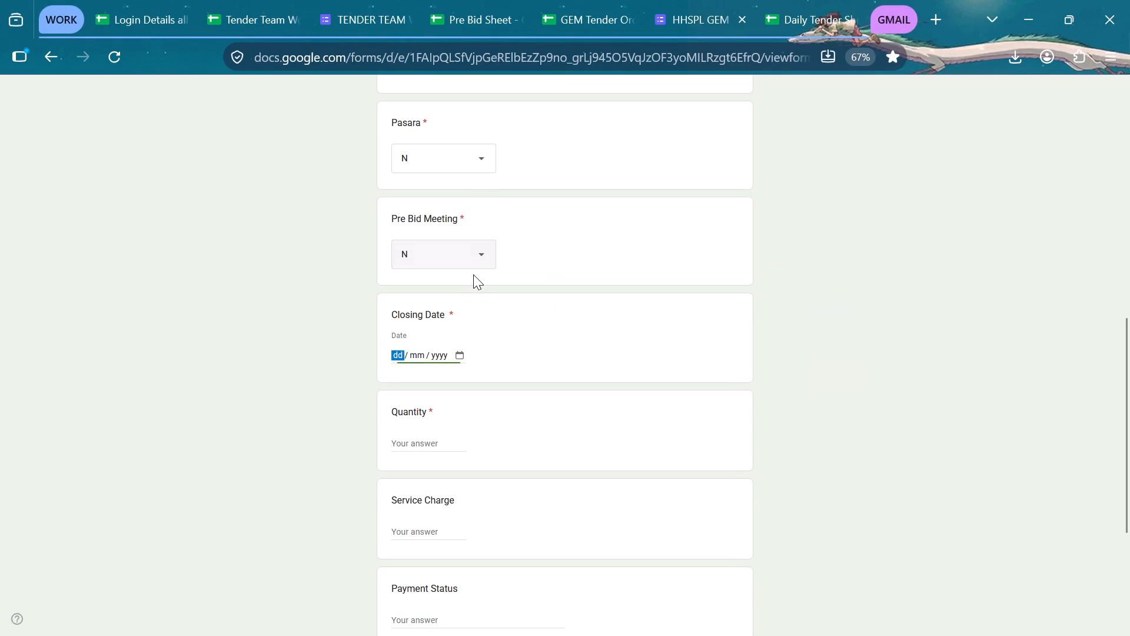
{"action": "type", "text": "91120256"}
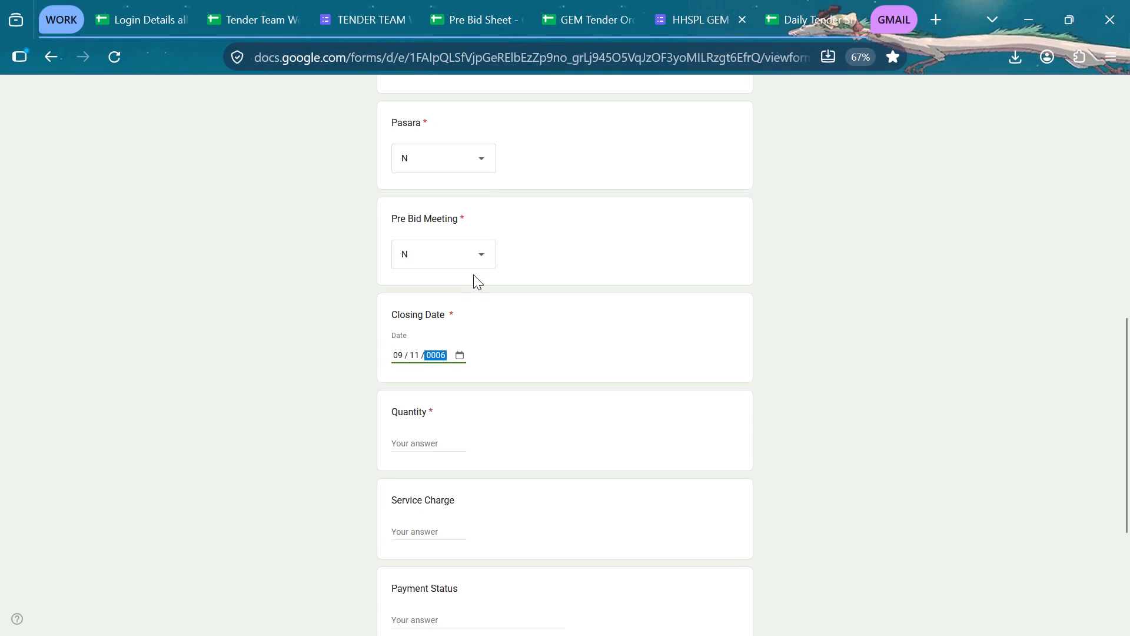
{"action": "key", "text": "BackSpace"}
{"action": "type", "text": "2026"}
Check the bid's quantity in the ongoing bids list, enter 85 as the form's Quantity and submit the form.
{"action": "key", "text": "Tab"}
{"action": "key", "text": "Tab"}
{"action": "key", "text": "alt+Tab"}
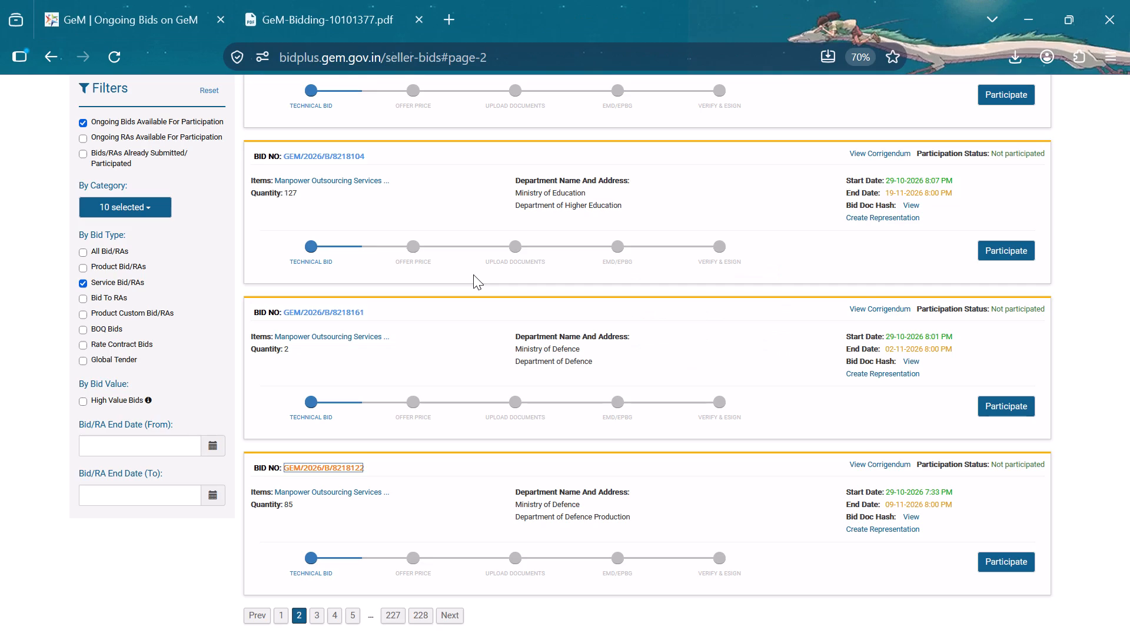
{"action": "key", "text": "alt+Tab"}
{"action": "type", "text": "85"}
{"action": "scroll", "coordinate": [473, 274], "scroll_direction": "down", "scroll_amount": 7}
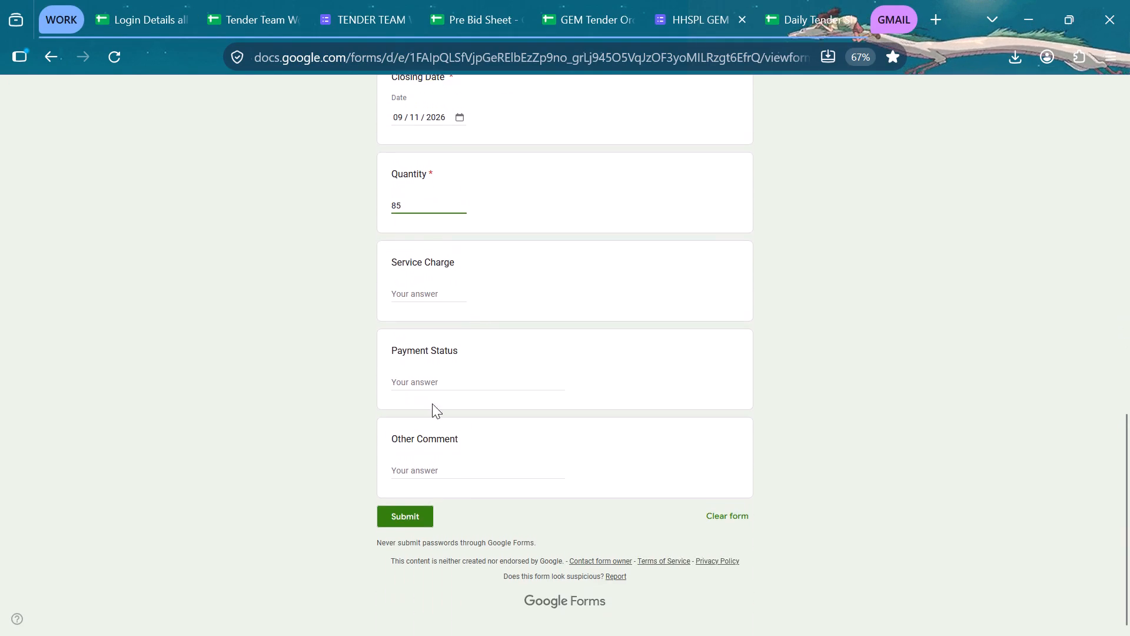
{"action": "left_click", "coordinate": [400, 532]}
Open the document of bid GEM/2026/B/8218104, reloading the page that fails to load, and close the leftover page and previous PDF.
{"action": "key", "text": "alt+Tab"}
{"action": "scroll", "coordinate": [400, 338], "scroll_direction": "up", "scroll_amount": 1}
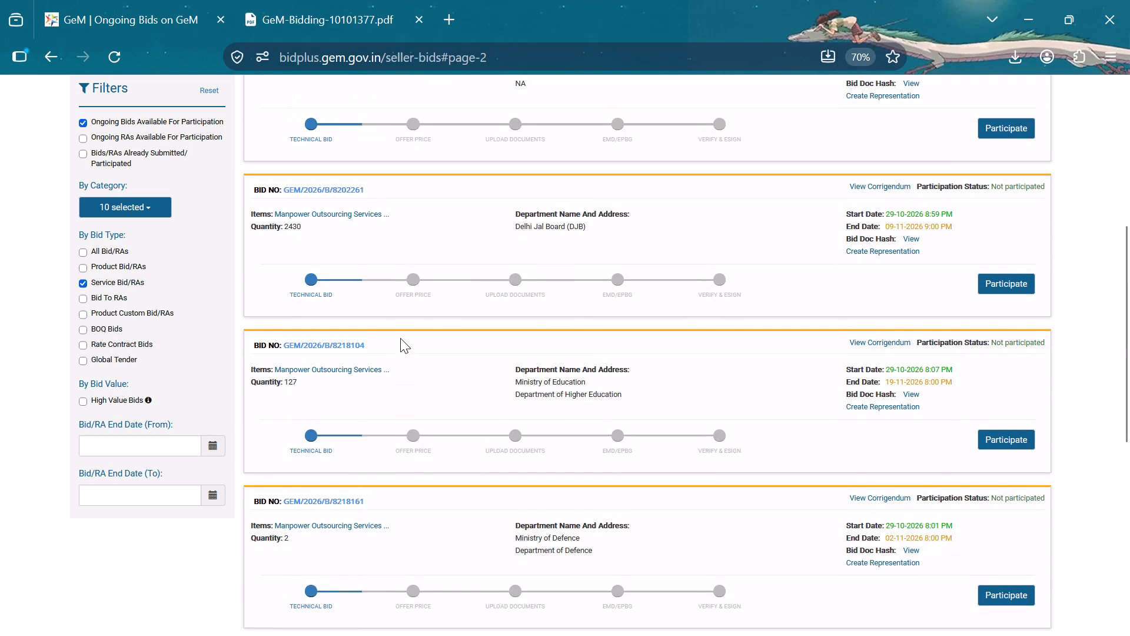
{"action": "scroll", "coordinate": [400, 338], "scroll_direction": "up", "scroll_amount": 1}
{"action": "left_click", "coordinate": [348, 360]}
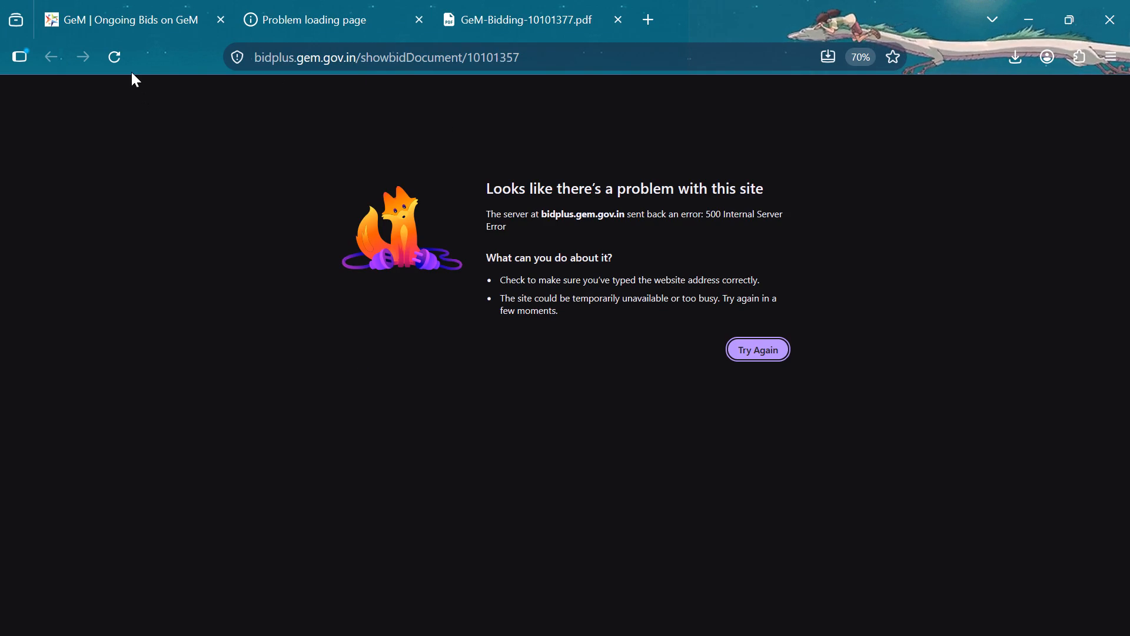
{"action": "left_click", "coordinate": [117, 58]}
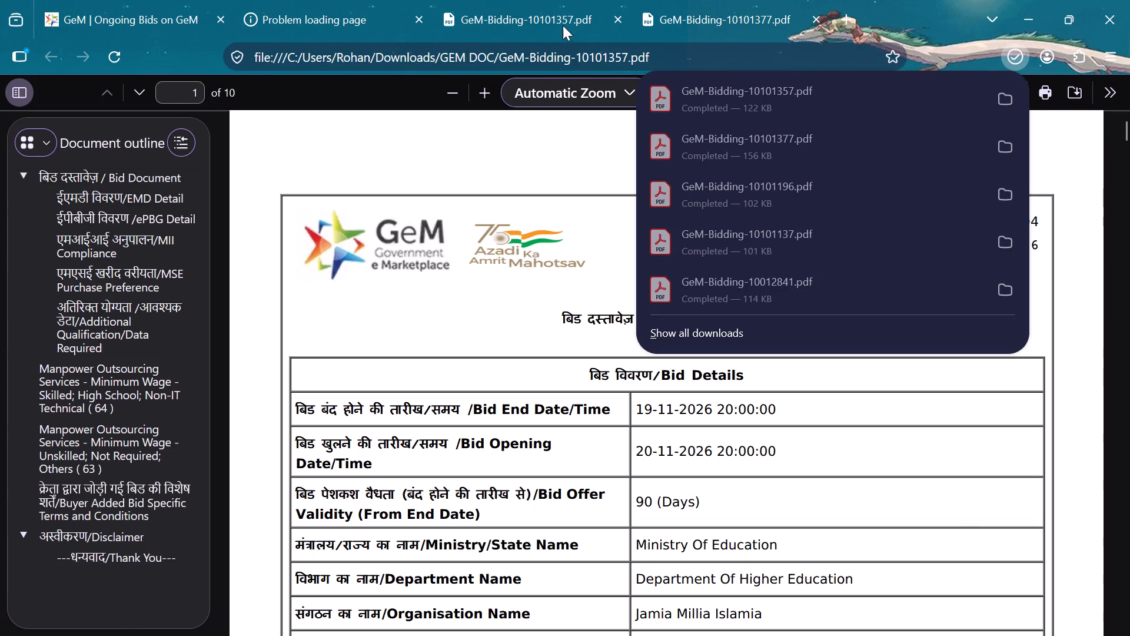
{"action": "left_click", "coordinate": [410, 22]}
{"action": "left_click", "coordinate": [416, 19]}
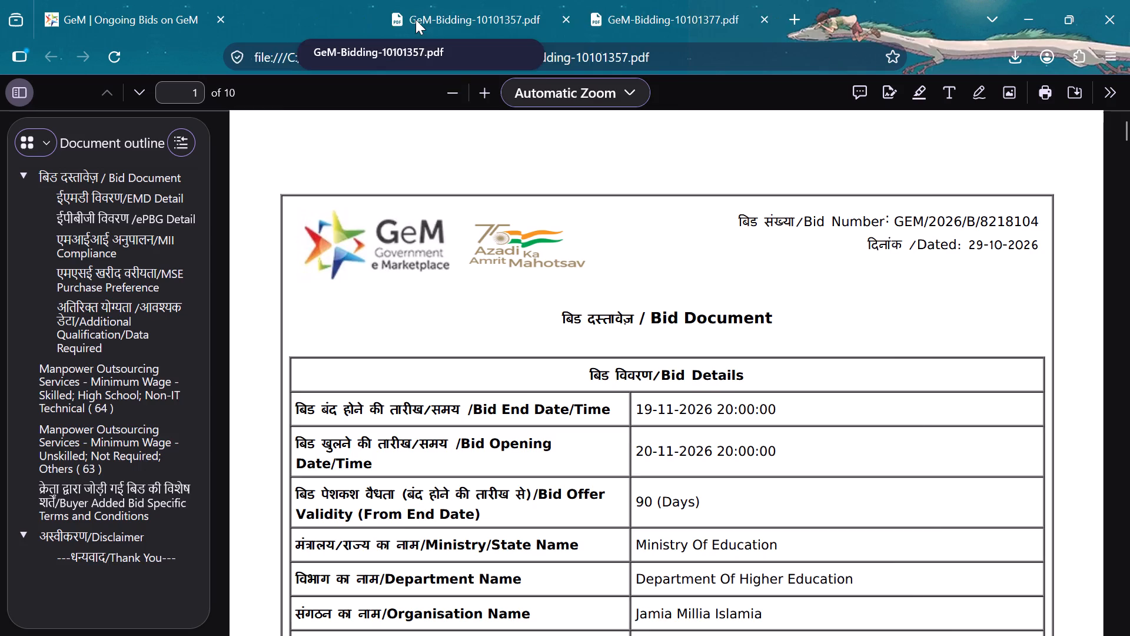
{"action": "left_click", "coordinate": [567, 0]}
{"action": "left_click", "coordinate": [627, 19]}
{"action": "left_click", "coordinate": [621, 17]}
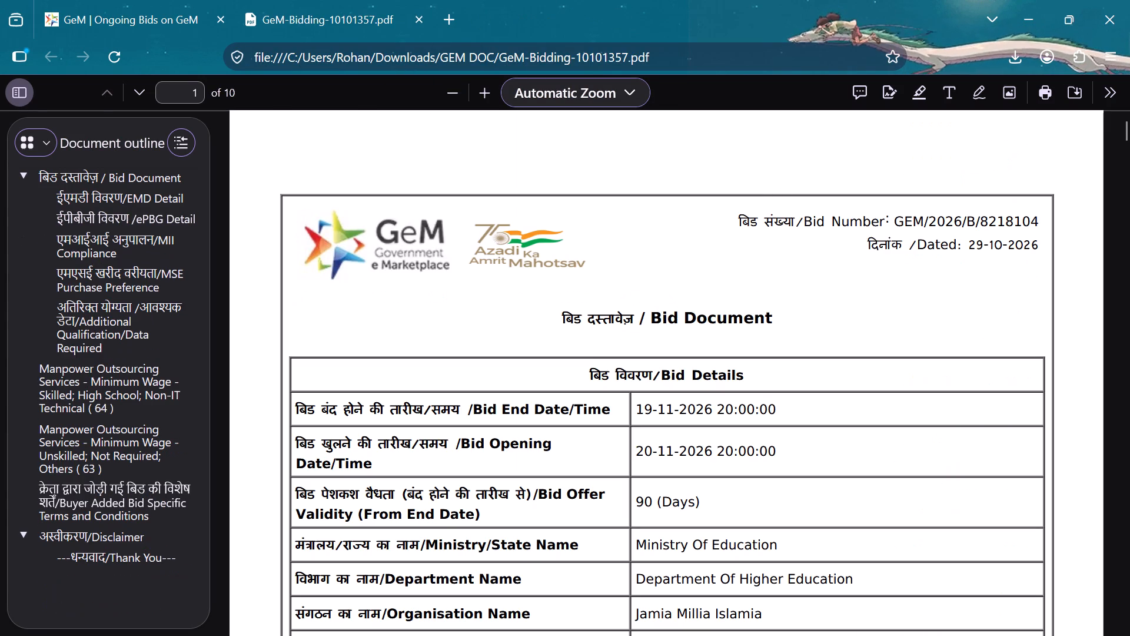
Copy the bid number from the GEM/2026/B/8218104 document and look through its bid details.
{"action": "double_click", "coordinate": [906, 223]}
{"action": "key", "text": "ctrl+shift+Right"}
{"action": "key", "text": "ctrl+shift+Right"}
{"action": "key", "text": "ctrl+shift+Right"}
{"action": "key", "text": "ctrl+c"}
{"action": "scroll", "coordinate": [712, 442], "scroll_direction": "down", "scroll_amount": 5}
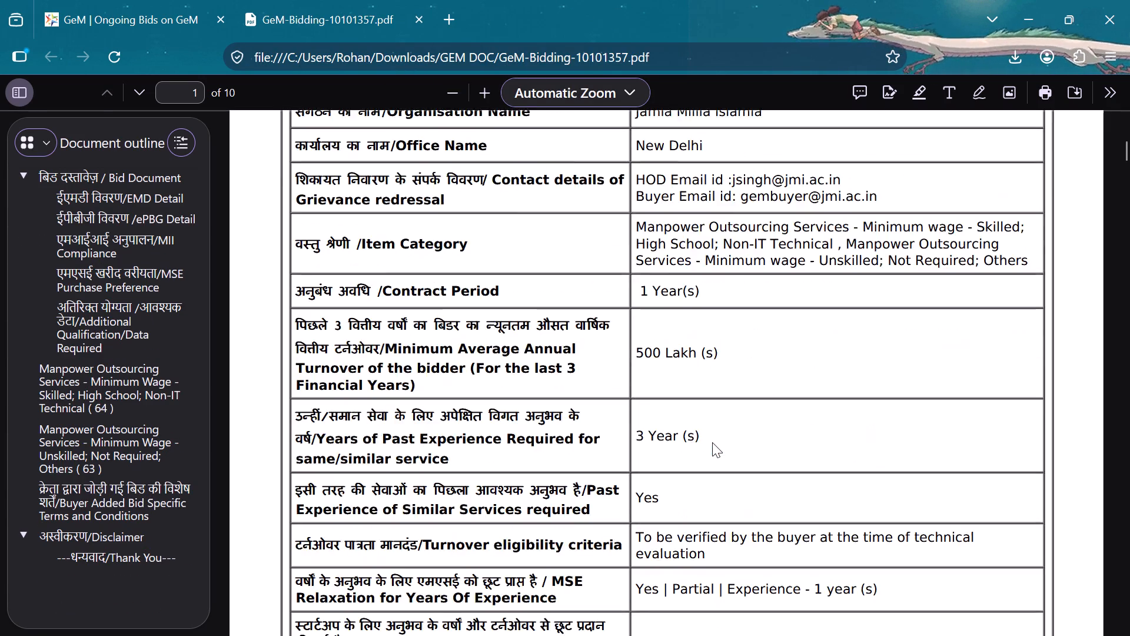
{"action": "scroll", "coordinate": [712, 442], "scroll_direction": "down", "scroll_amount": 6}
Start another form response, enter GEM/2026/B/8218104 as the GEM Id and set Bid Type to S.
{"action": "key", "text": "alt+Tab"}
{"action": "left_click", "coordinate": [437, 271]}
{"action": "key", "text": "alt+Tab"}
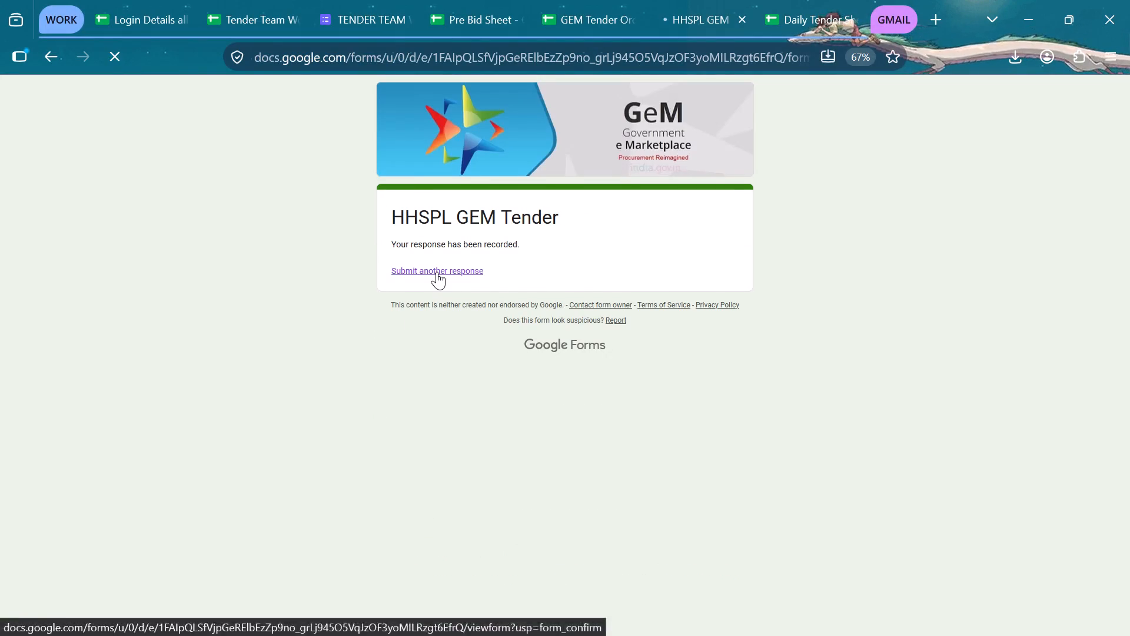
{"action": "key", "text": "alt+Tab"}
{"action": "left_click", "coordinate": [408, 363], "text": "ctrl"}
{"action": "key", "text": "ctrl+v"}
{"action": "key", "text": "Tab"}
{"action": "key", "text": "s"}
Check the consignee address in the bid document and fill in State DL and City delhi.
{"action": "key", "text": "alt+Tab"}
{"action": "scroll", "coordinate": [408, 363], "scroll_direction": "down", "scroll_amount": 14}
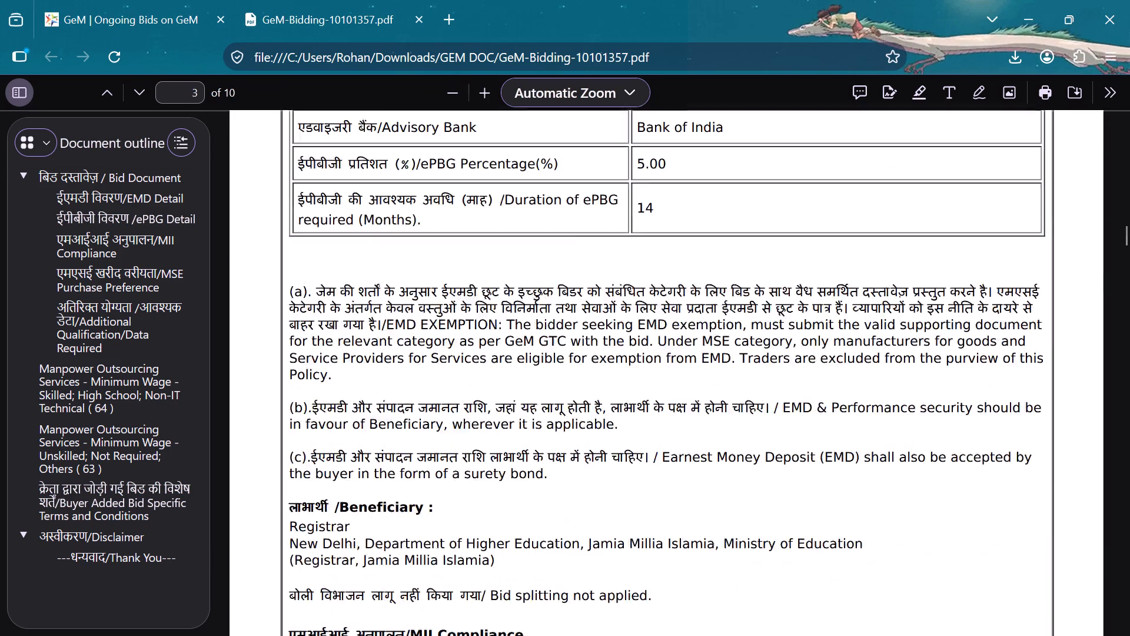
{"action": "scroll", "coordinate": [408, 363], "scroll_direction": "down", "scroll_amount": 20}
{"action": "scroll", "coordinate": [647, 360], "scroll_direction": "down", "scroll_amount": 6}
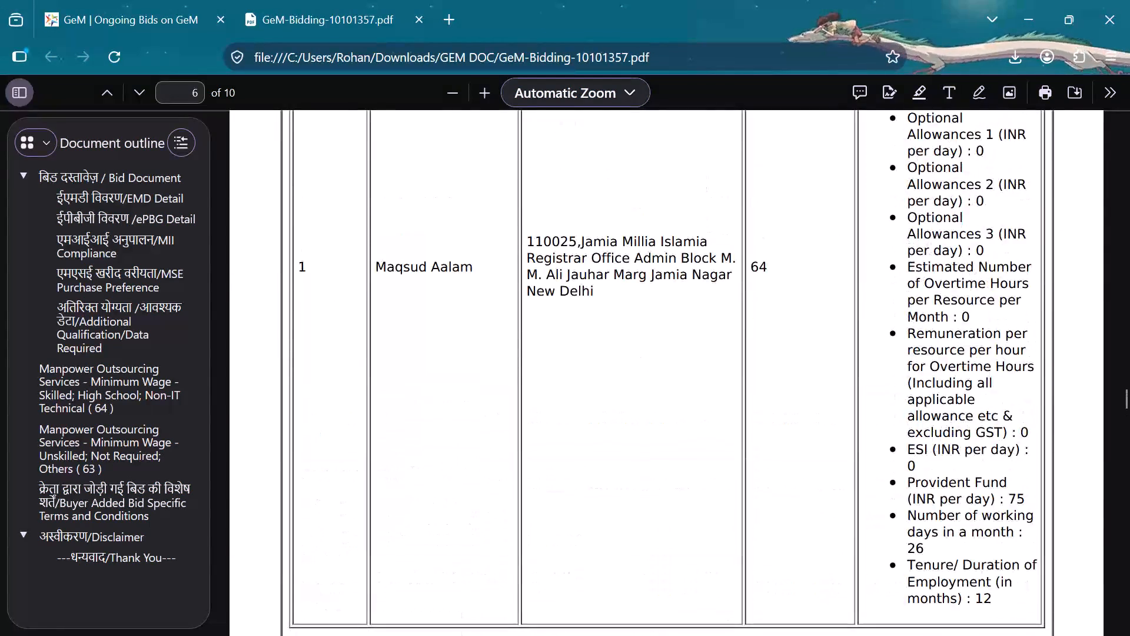
{"action": "key", "text": "alt+Tab"}
{"action": "key", "text": "Tab"}
{"action": "type", "text": "dl"}
{"action": "key", "text": "Tab"}
{"action": "type", "text": "delhi"}
Set both Pasara and Pre Bid Meeting to N in the form.
{"action": "key", "text": "Tab"}
{"action": "key", "text": "n"}
{"action": "key", "text": "Tab"}
{"action": "key", "text": "n"}
Check the bid's profiles and its end date in the ongoing bids list, and enter 19/11/2026 as the Closing Date.
{"action": "key", "text": "alt+Tab"}
{"action": "scroll", "coordinate": [435, 297], "scroll_direction": "up", "scroll_amount": 9}
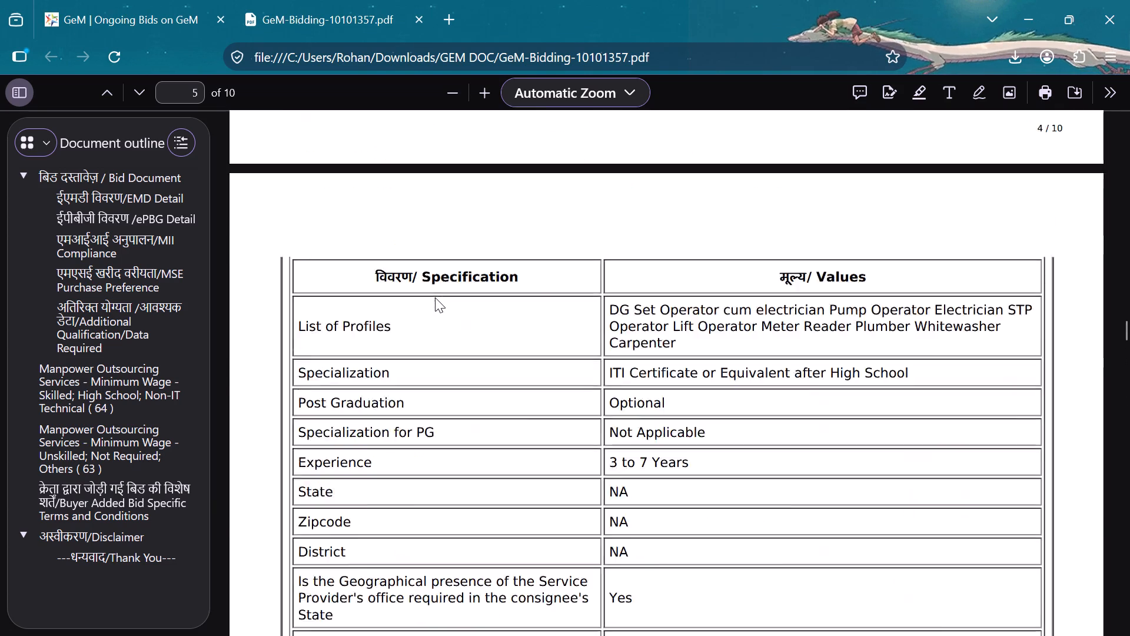
{"action": "scroll", "coordinate": [435, 297], "scroll_direction": "up", "scroll_amount": 9}
{"action": "scroll", "coordinate": [435, 297], "scroll_direction": "down", "scroll_amount": 3}
{"action": "left_click", "coordinate": [141, 0]}
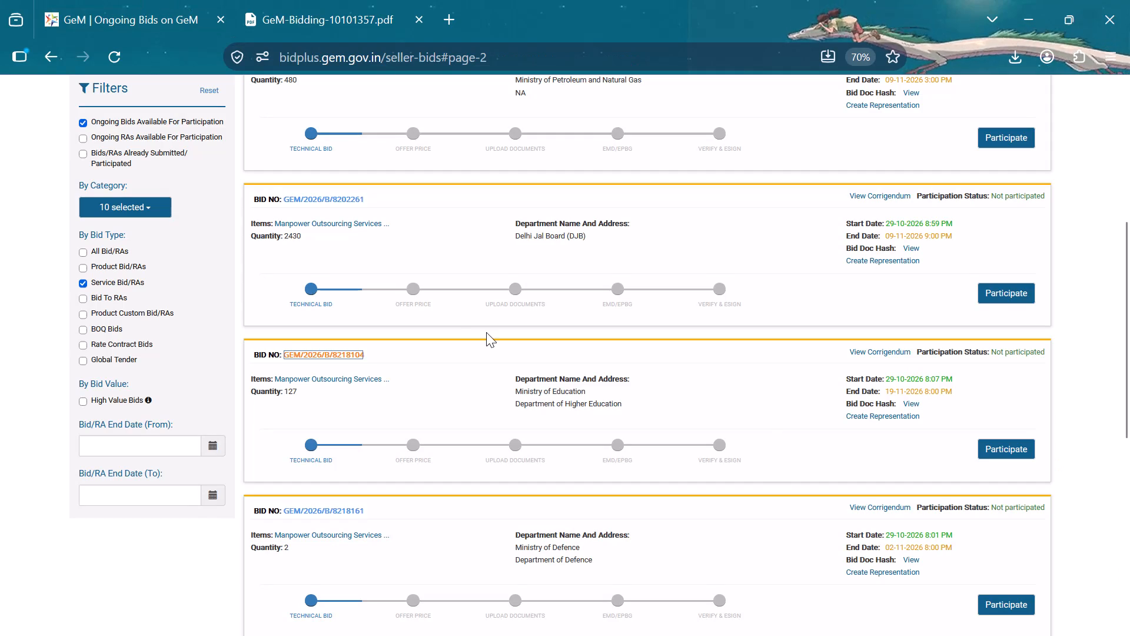
{"action": "key", "text": "alt+Tab"}
{"action": "key", "text": "Tab"}
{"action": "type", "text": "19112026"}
Check the bid's quantity in the ongoing bids list, enter 127 as the form's Quantity and submit the form.
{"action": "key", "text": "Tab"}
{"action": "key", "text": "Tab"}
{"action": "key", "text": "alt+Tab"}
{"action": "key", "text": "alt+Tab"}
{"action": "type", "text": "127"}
{"action": "scroll", "coordinate": [486, 332], "scroll_direction": "down", "scroll_amount": 6}
{"action": "left_click", "coordinate": [389, 545]}
{"action": "left_click", "coordinate": [393, 524]}
Examine the document of bid GEM/2026/B/8202261 for its experience, turnover and relaxation criteria, copying its bid number, and close it.
{"action": "key", "text": "alt+Tab"}
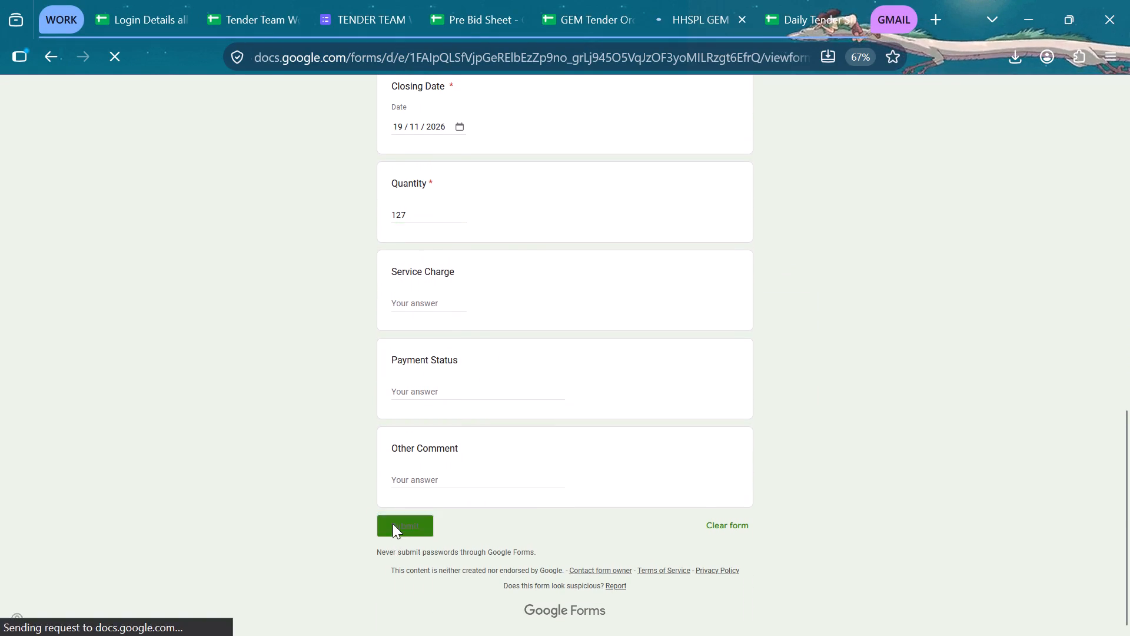
{"action": "scroll", "coordinate": [385, 351], "scroll_direction": "up", "scroll_amount": 1}
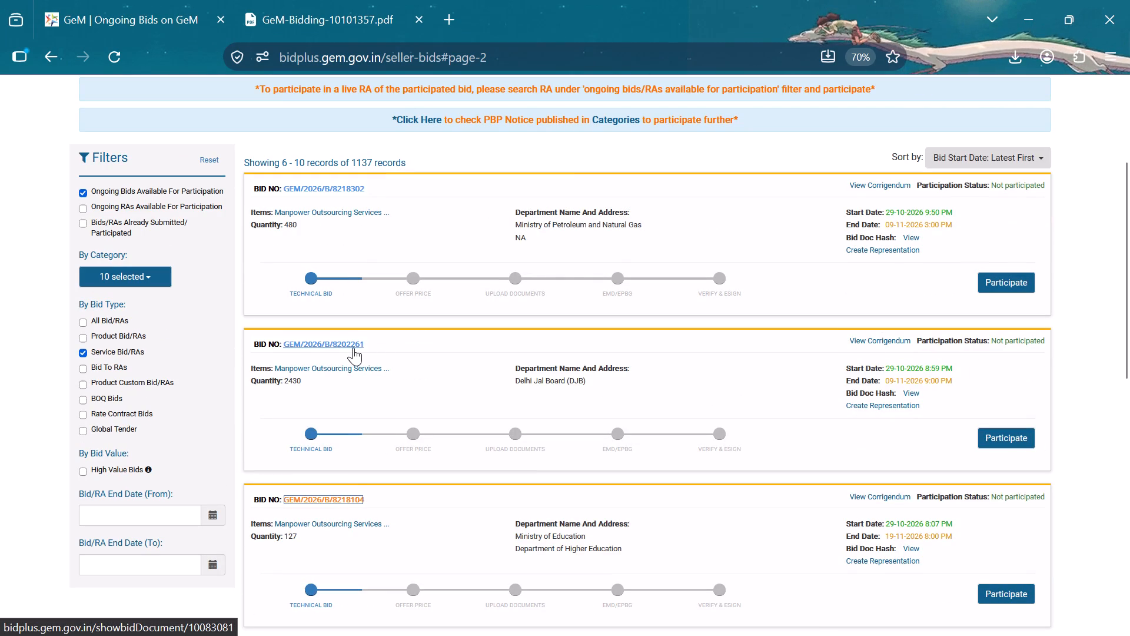
{"action": "left_click", "coordinate": [353, 347]}
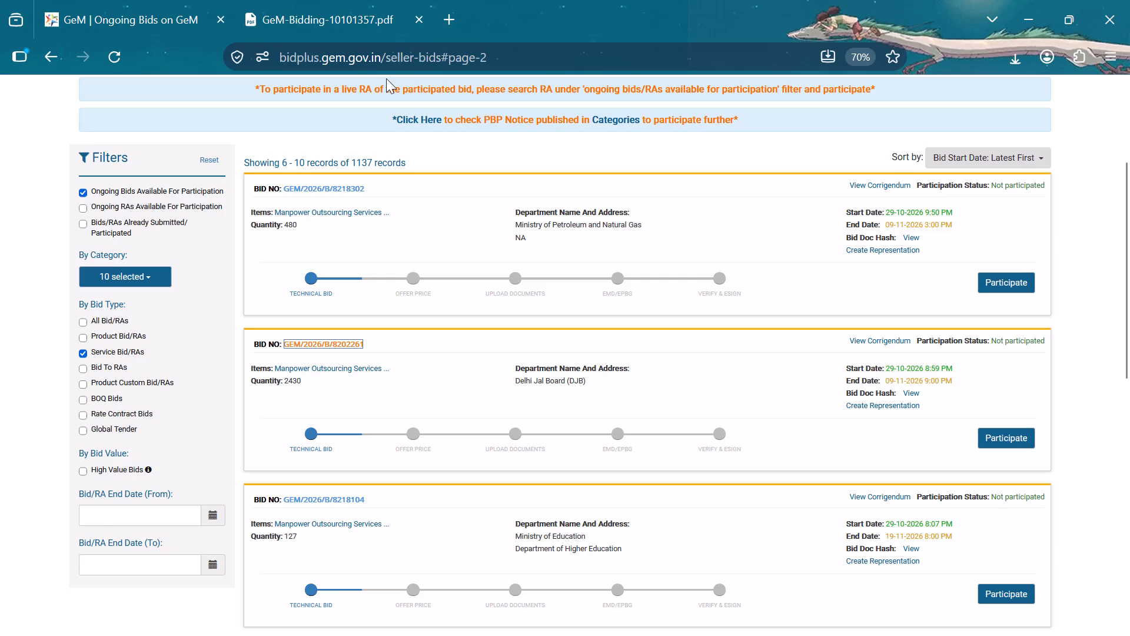
{"action": "left_click", "coordinate": [622, 24]}
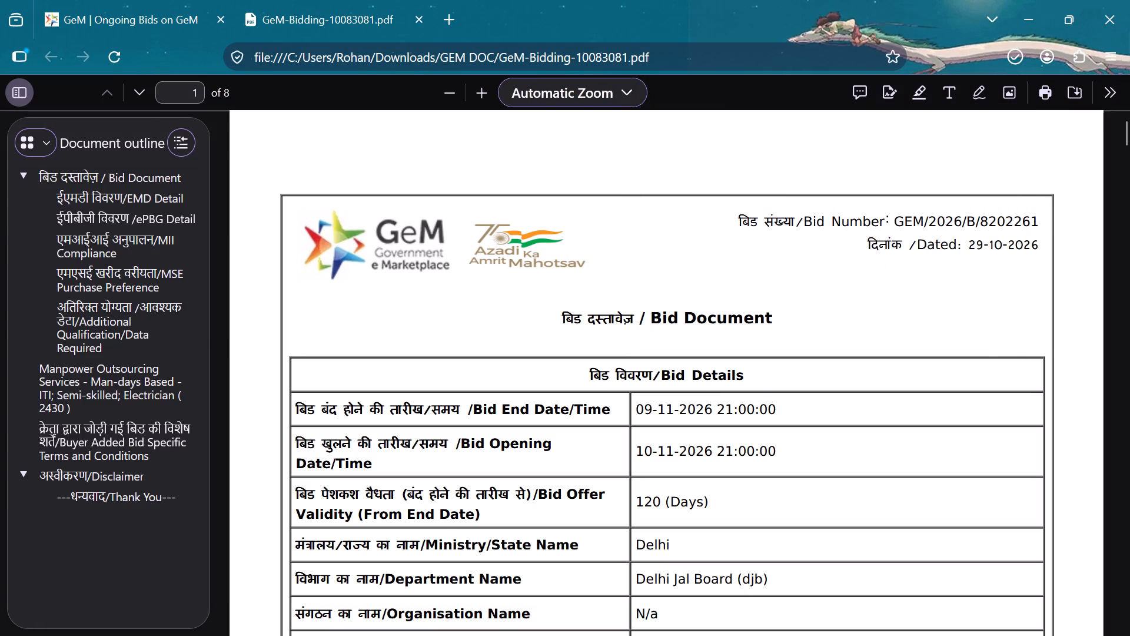
{"action": "double_click", "coordinate": [905, 222]}
{"action": "key", "text": "ctrl+shift+Right"}
{"action": "key", "text": "ctrl+shift+Right"}
{"action": "key", "text": "ctrl+shift+Right"}
{"action": "key", "text": "ctrl+c"}
{"action": "scroll", "coordinate": [660, 443], "scroll_direction": "down", "scroll_amount": 4}
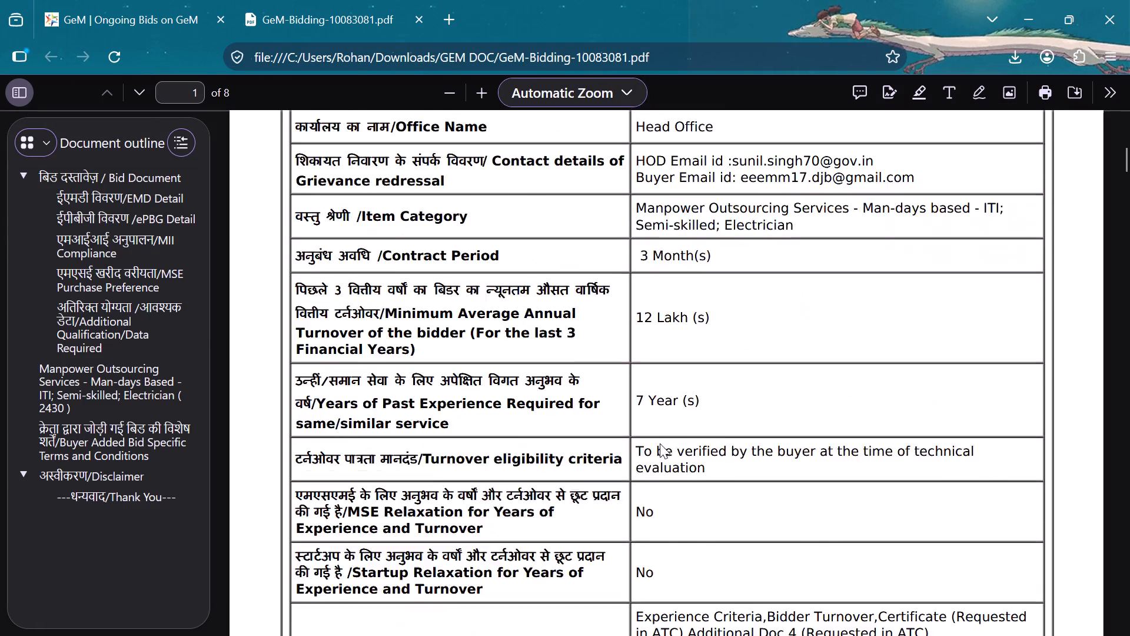
{"action": "scroll", "coordinate": [660, 443], "scroll_direction": "down", "scroll_amount": 6}
{"action": "left_click", "coordinate": [423, 15]}
Go to page 1 of the ongoing bids list and examine the quantities and departments of the newest bids.
{"action": "scroll", "coordinate": [448, 303], "scroll_direction": "down", "scroll_amount": 7}
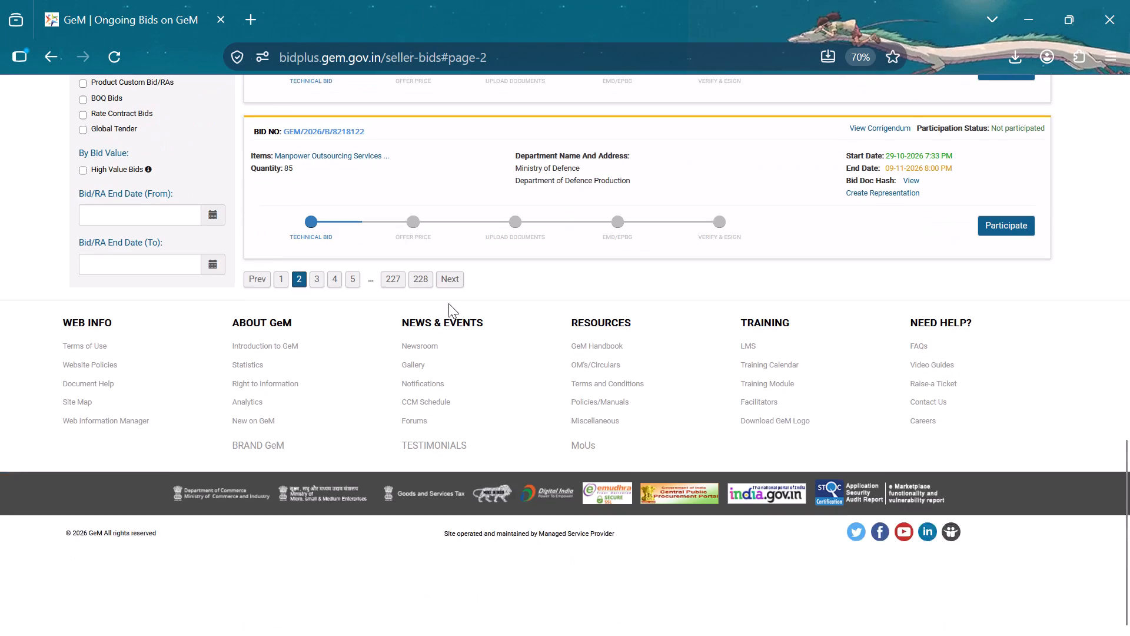
{"action": "left_click", "coordinate": [282, 357]}
{"action": "scroll", "coordinate": [282, 357], "scroll_direction": "up", "scroll_amount": 1}
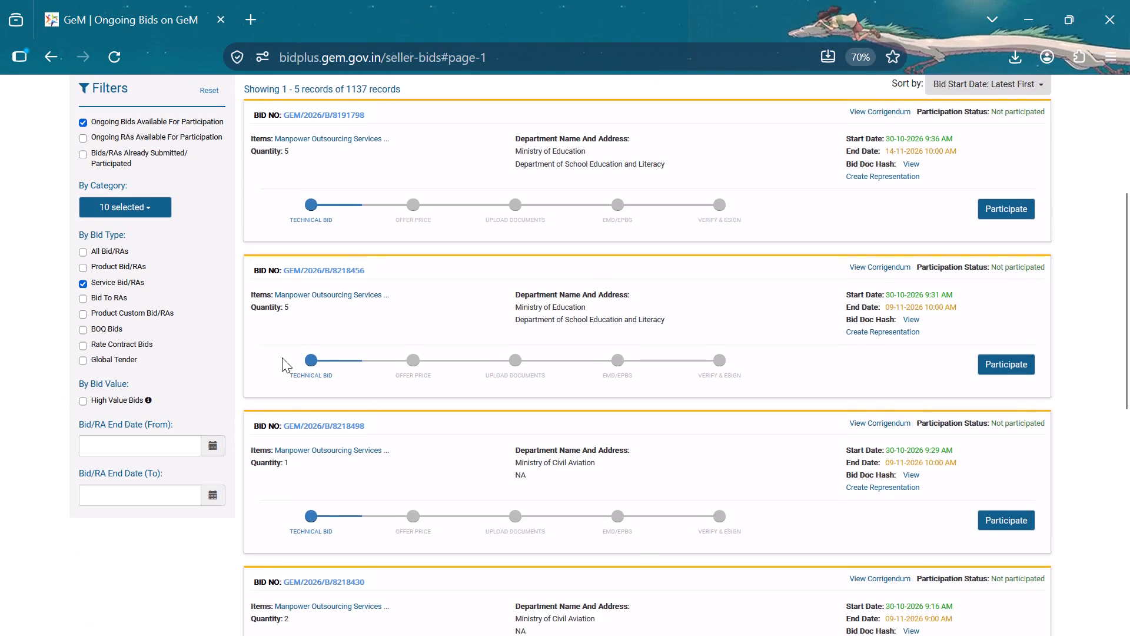
{"action": "scroll", "coordinate": [348, 358], "scroll_direction": "down", "scroll_amount": 2}
{"action": "scroll", "coordinate": [348, 358], "scroll_direction": "up", "scroll_amount": 2}
{"action": "scroll", "coordinate": [348, 358], "scroll_direction": "down", "scroll_amount": 2}
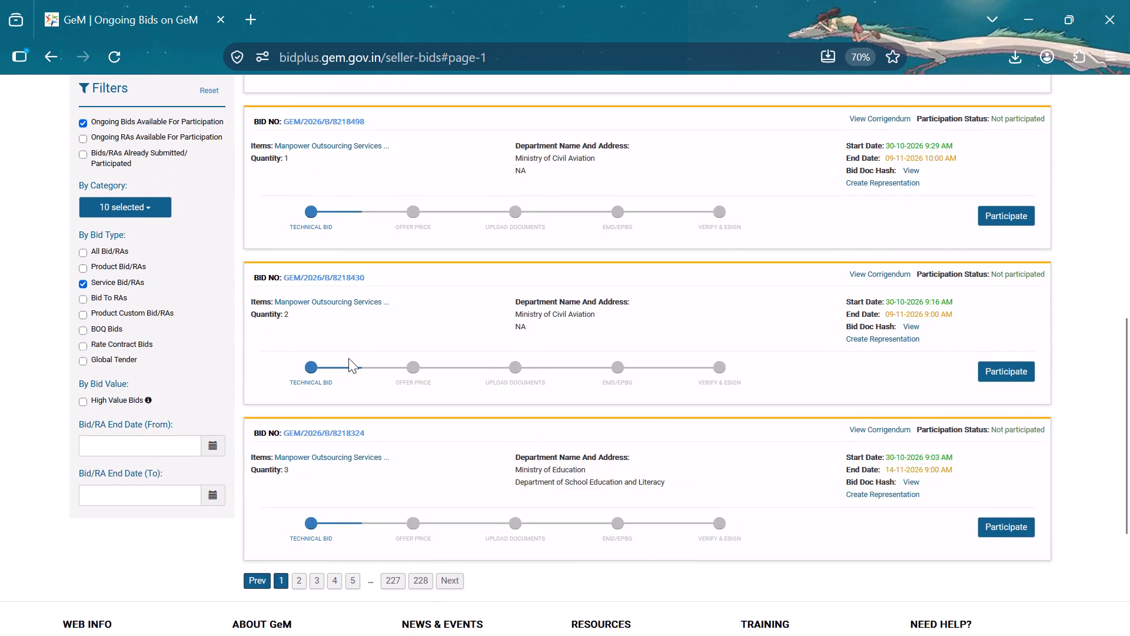
{"action": "scroll", "coordinate": [348, 358], "scroll_direction": "down", "scroll_amount": 1}
{"action": "scroll", "coordinate": [337, 363], "scroll_direction": "up", "scroll_amount": 8}
Check the form submission and switch to the form responses in the Daily Tender Sheet 2026 spreadsheet.
{"action": "key", "text": "alt+Tab"}
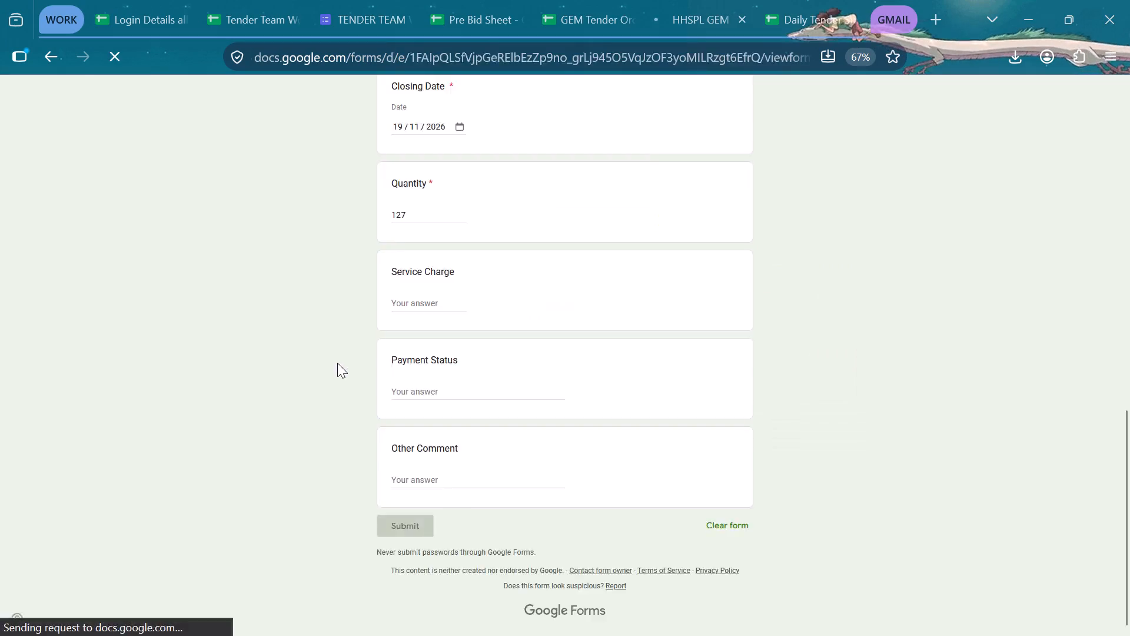
{"action": "left_click", "coordinate": [772, 0]}
{"action": "left_click", "coordinate": [307, 326]}
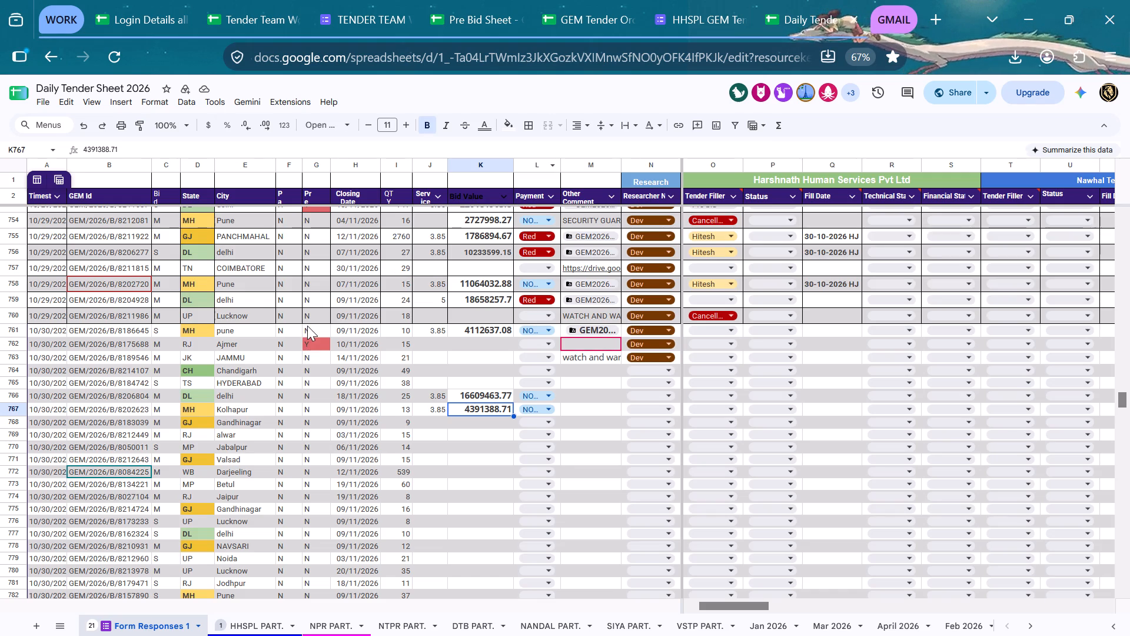
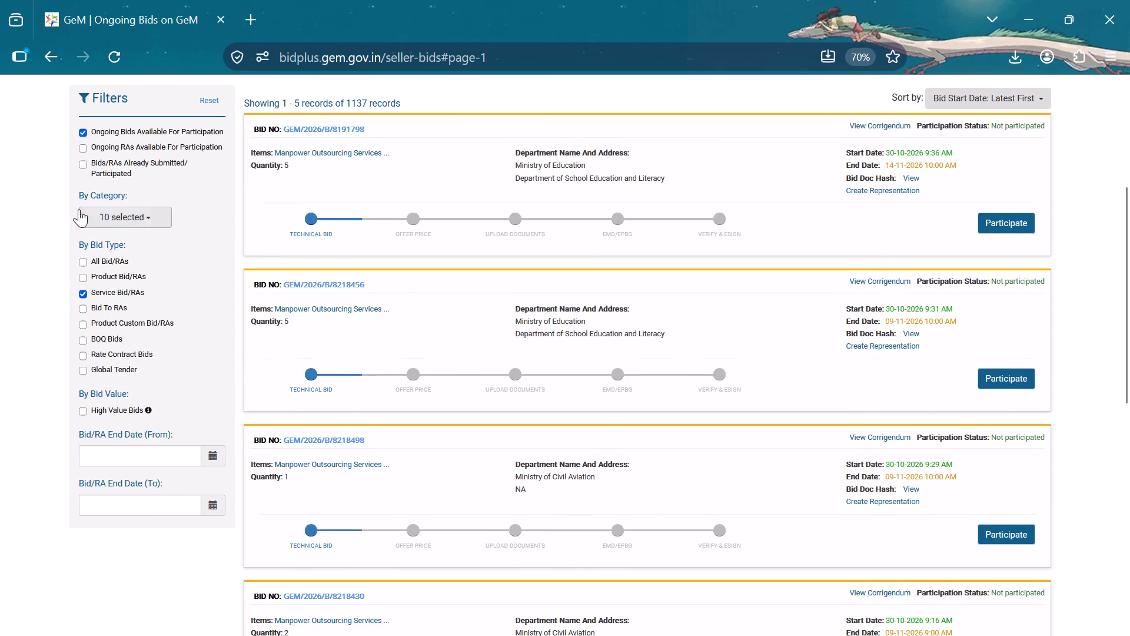
Reload the bids list and filter it to bids/RAs already submitted or participated with Technical Evaluated status.
{"action": "left_click", "coordinate": [105, 64]}
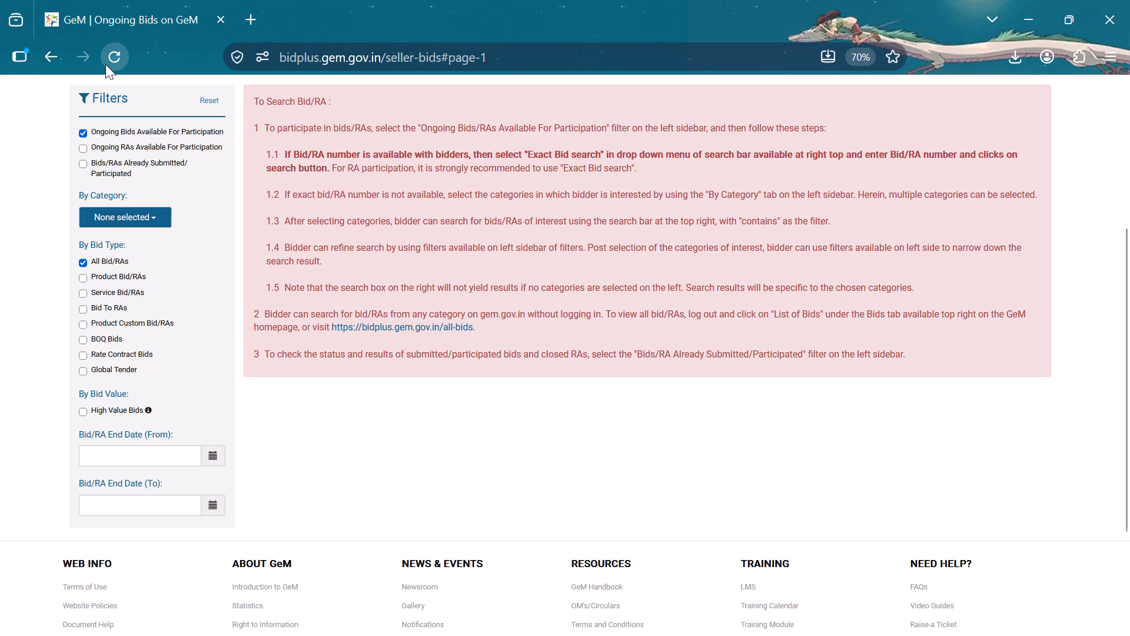
{"action": "left_click", "coordinate": [109, 177]}
{"action": "scroll", "coordinate": [109, 177], "scroll_direction": "down", "scroll_amount": 1}
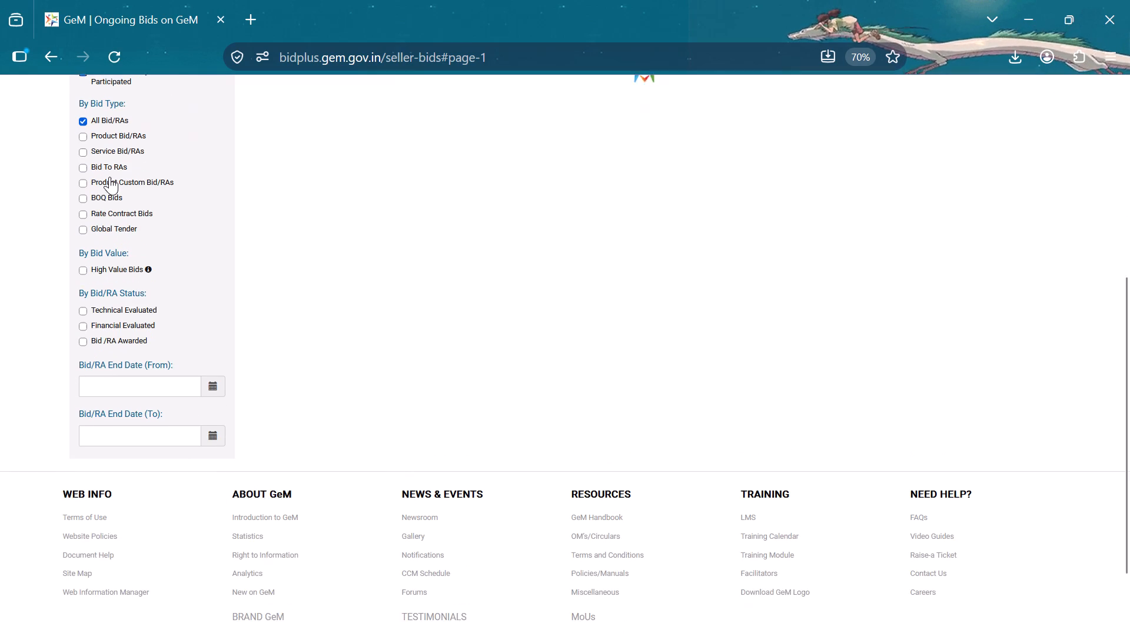
{"action": "left_click", "coordinate": [95, 396]}
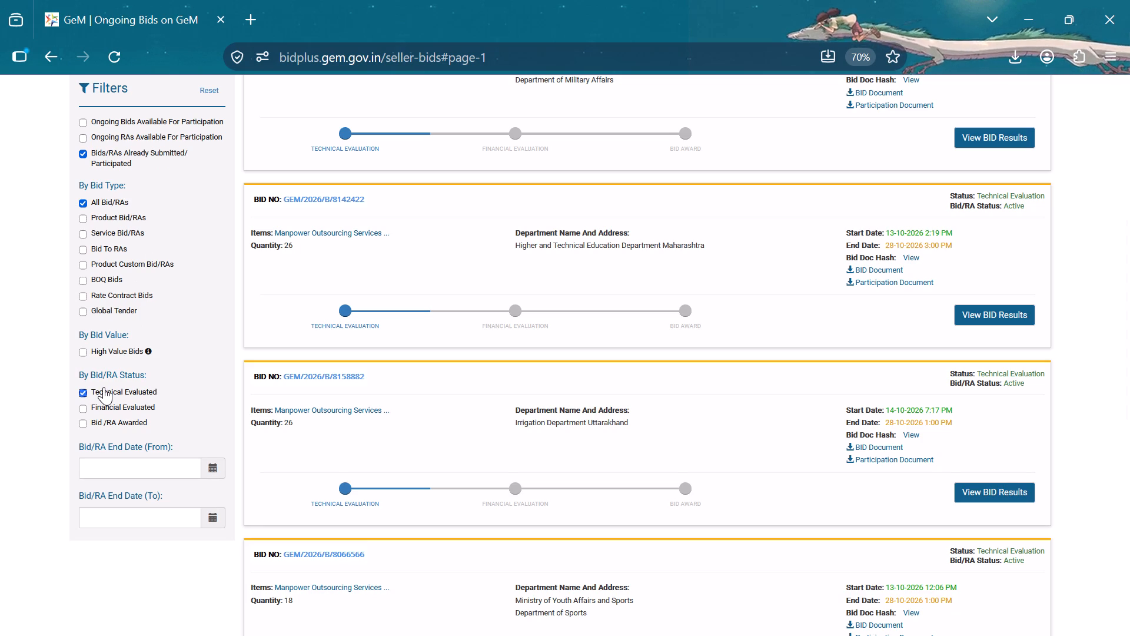
Examine the participated bids in technical evaluation on pages 1 to 4 of the list.
{"action": "scroll", "coordinate": [104, 387], "scroll_direction": "up", "scroll_amount": 1}
{"action": "scroll", "coordinate": [274, 334], "scroll_direction": "down", "scroll_amount": 7}
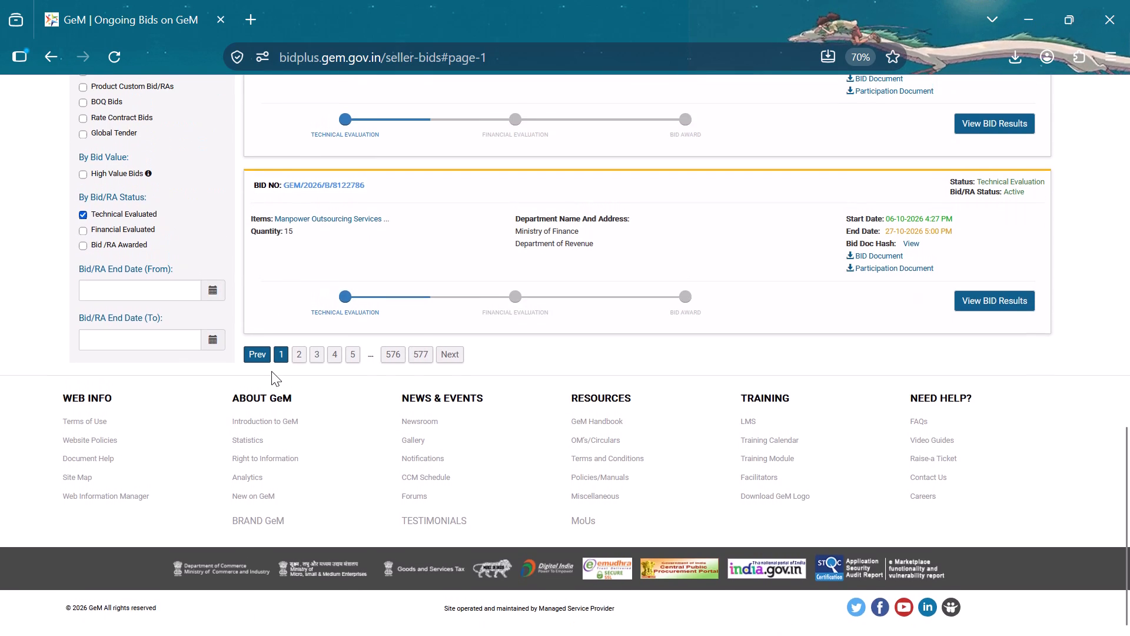
{"action": "left_click", "coordinate": [299, 362]}
{"action": "scroll", "coordinate": [299, 362], "scroll_direction": "up", "scroll_amount": 1}
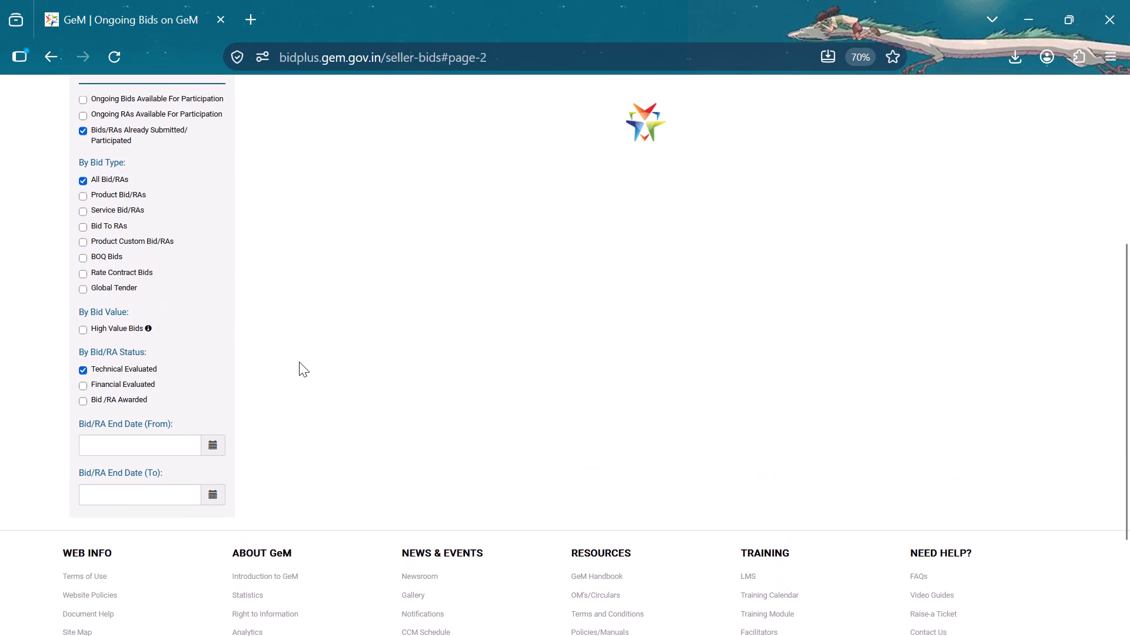
{"action": "scroll", "coordinate": [299, 362], "scroll_direction": "up", "scroll_amount": 1}
{"action": "scroll", "coordinate": [299, 362], "scroll_direction": "down", "scroll_amount": 8}
{"action": "left_click", "coordinate": [313, 358]}
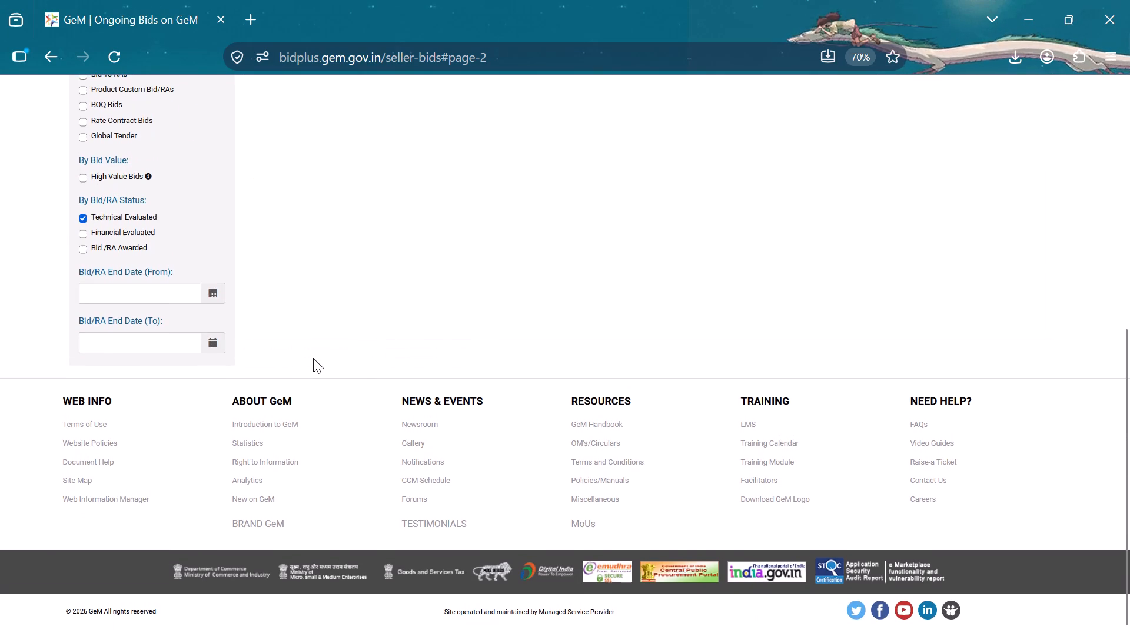
{"action": "scroll", "coordinate": [313, 358], "scroll_direction": "down", "scroll_amount": 3}
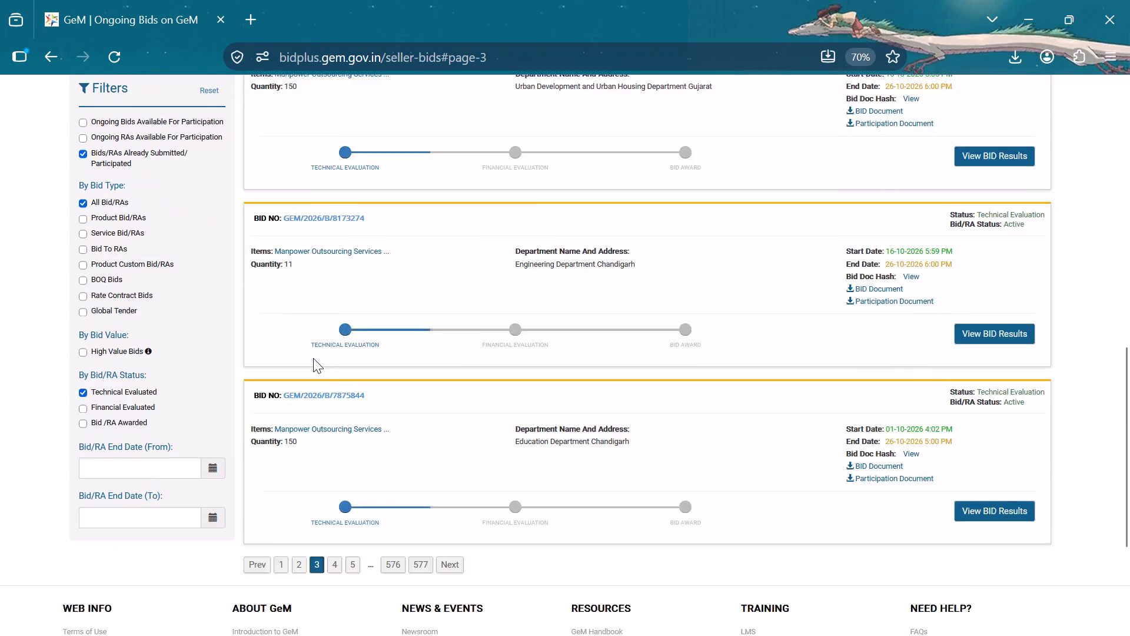
{"action": "scroll", "coordinate": [313, 358], "scroll_direction": "down", "scroll_amount": 2}
{"action": "left_click", "coordinate": [328, 357]}
{"action": "scroll", "coordinate": [328, 357], "scroll_direction": "up", "scroll_amount": 1}
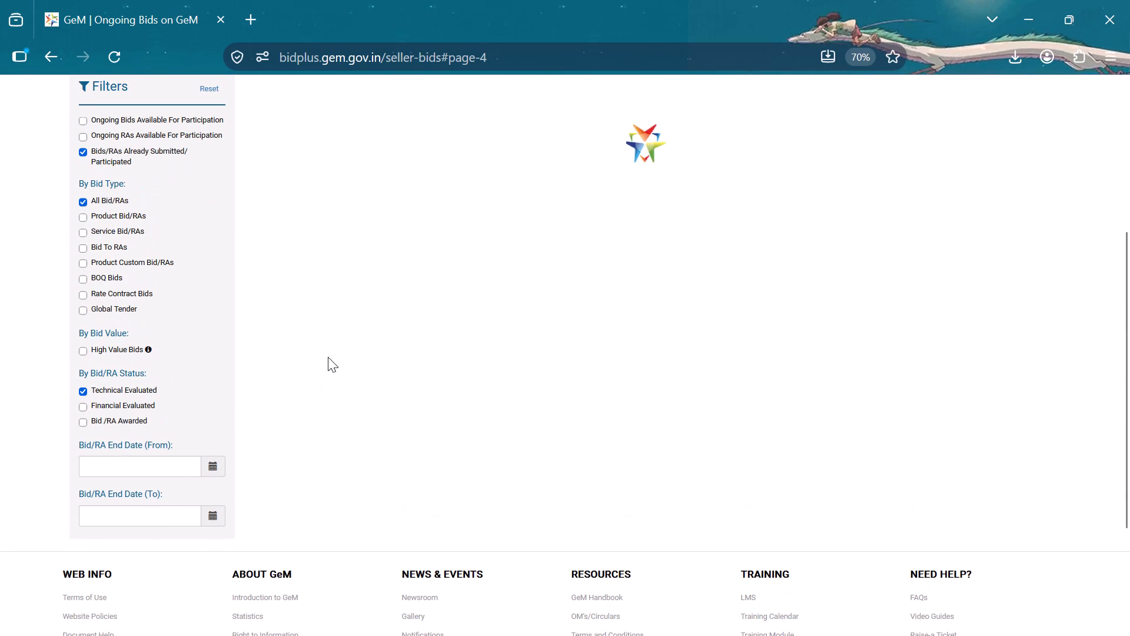
{"action": "scroll", "coordinate": [328, 357], "scroll_direction": "down", "scroll_amount": 7}
Examine the participated bids in technical evaluation on pages 5 to 7 of the list.
{"action": "left_click", "coordinate": [351, 359]}
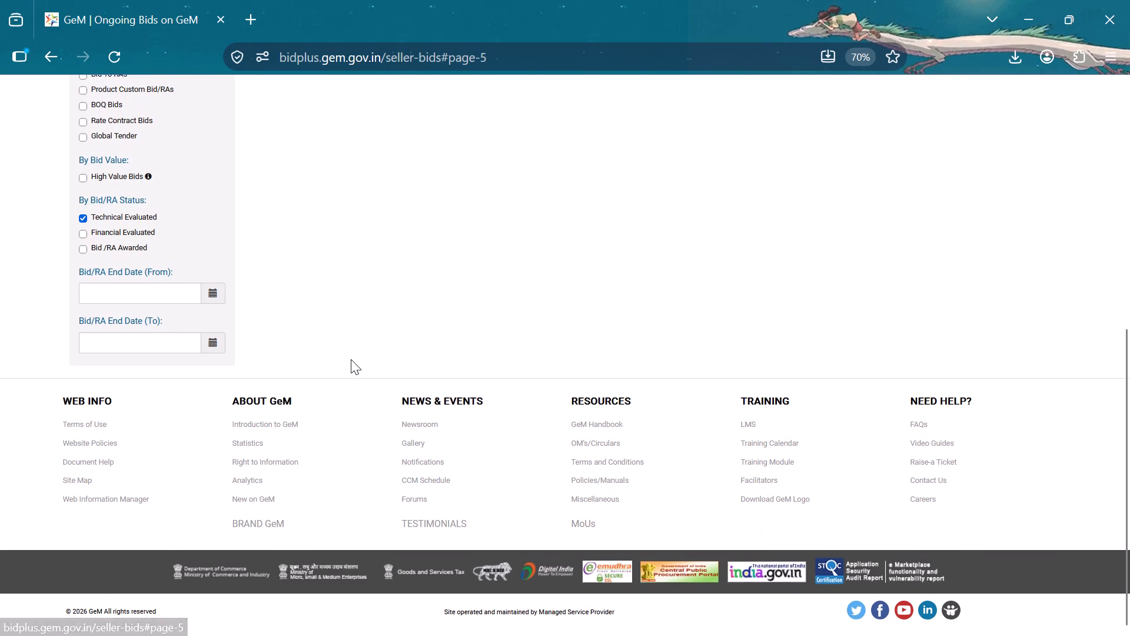
{"action": "scroll", "coordinate": [351, 359], "scroll_direction": "up", "scroll_amount": 2}
{"action": "scroll", "coordinate": [351, 359], "scroll_direction": "down", "scroll_amount": 4}
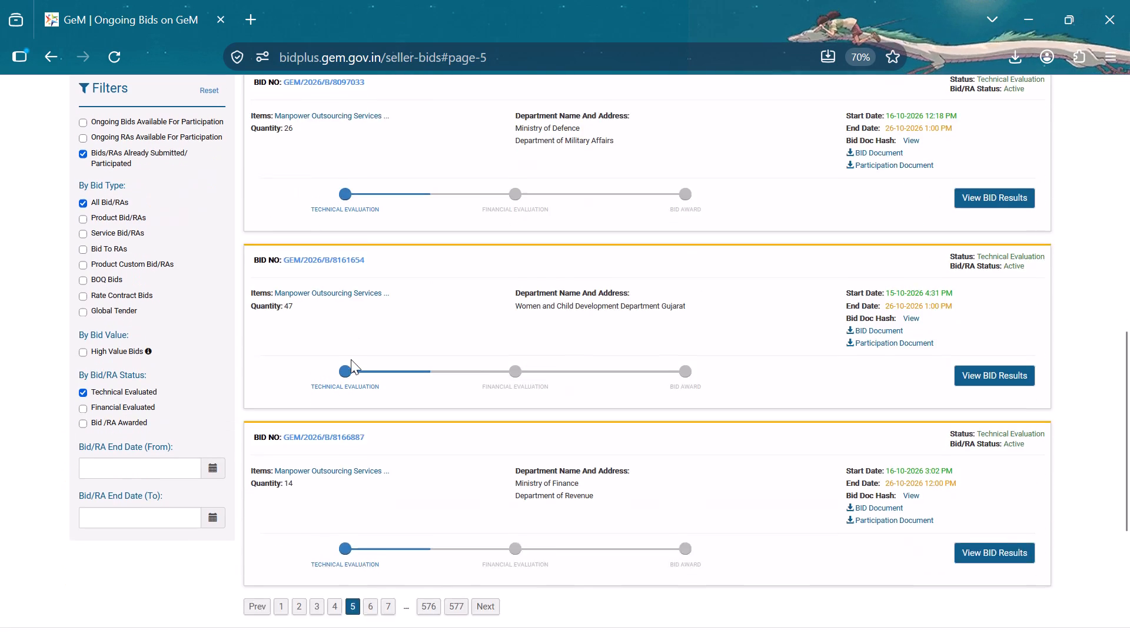
{"action": "scroll", "coordinate": [351, 359], "scroll_direction": "down", "scroll_amount": 3}
{"action": "left_click", "coordinate": [370, 357]}
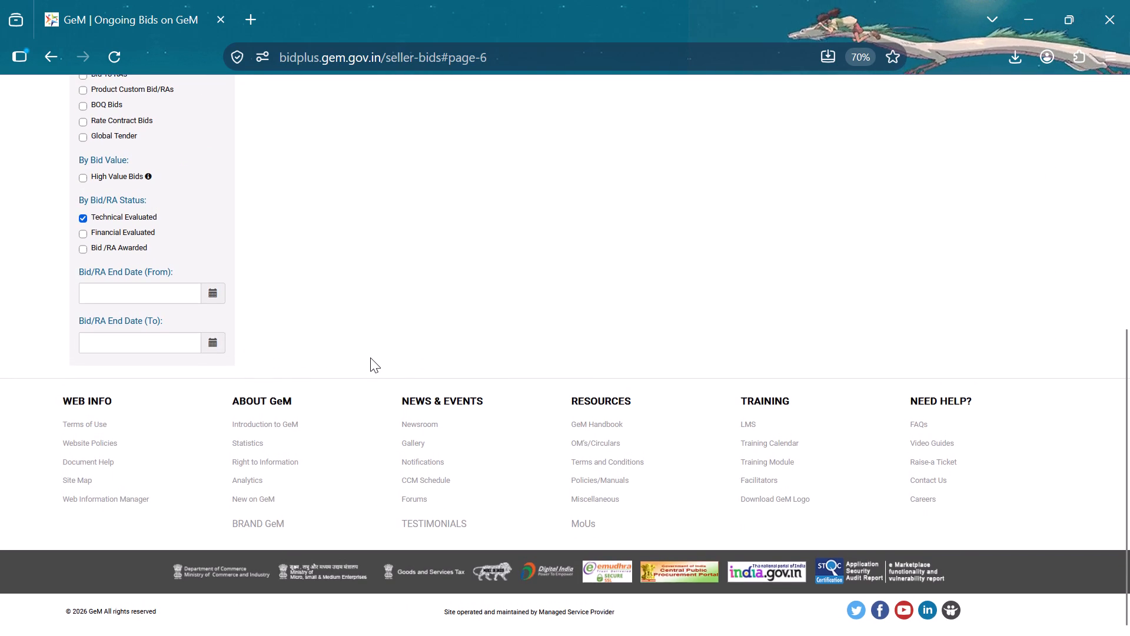
{"action": "scroll", "coordinate": [370, 357], "scroll_direction": "down", "scroll_amount": 1}
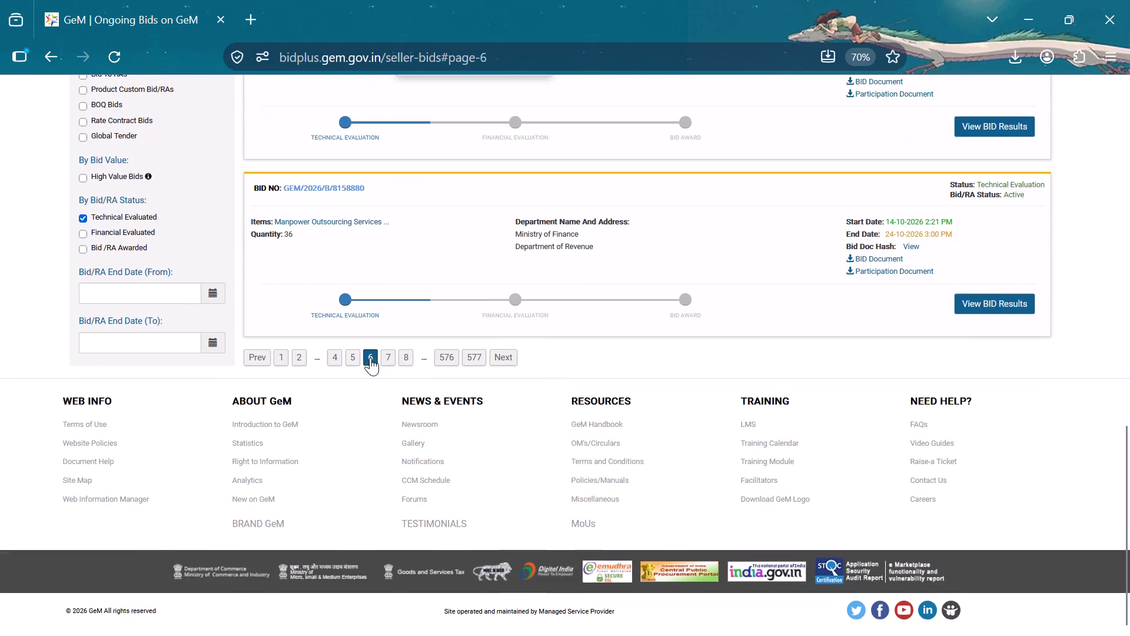
{"action": "scroll", "coordinate": [370, 357], "scroll_direction": "down", "scroll_amount": 1}
{"action": "left_click", "coordinate": [370, 357]}
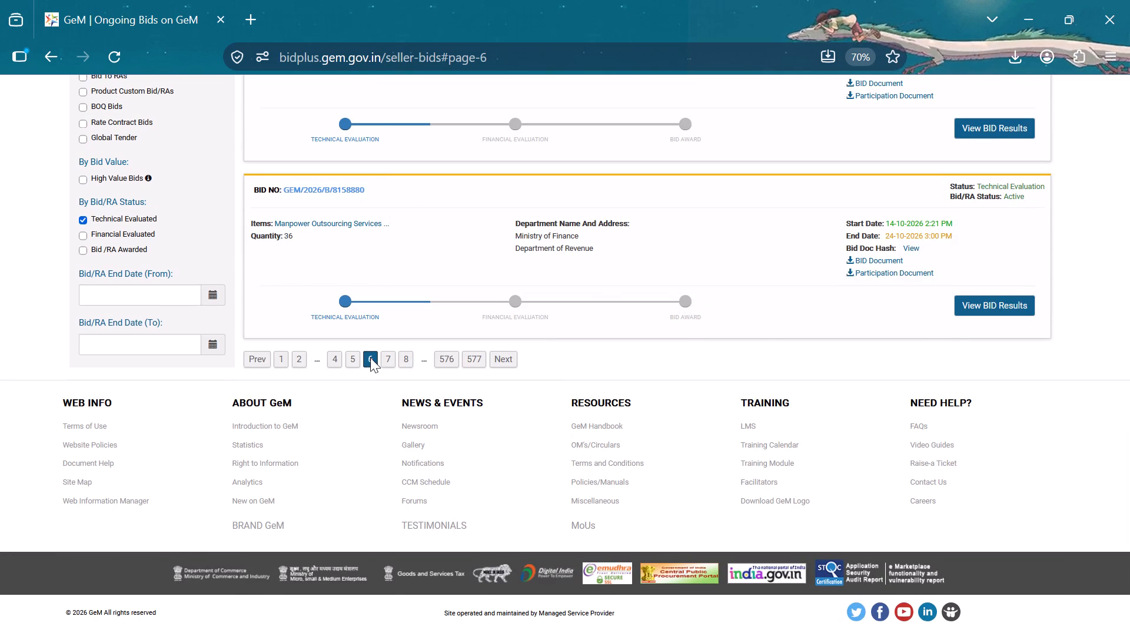
{"action": "scroll", "coordinate": [370, 357], "scroll_direction": "up", "scroll_amount": 4}
{"action": "scroll", "coordinate": [370, 357], "scroll_direction": "down", "scroll_amount": 1}
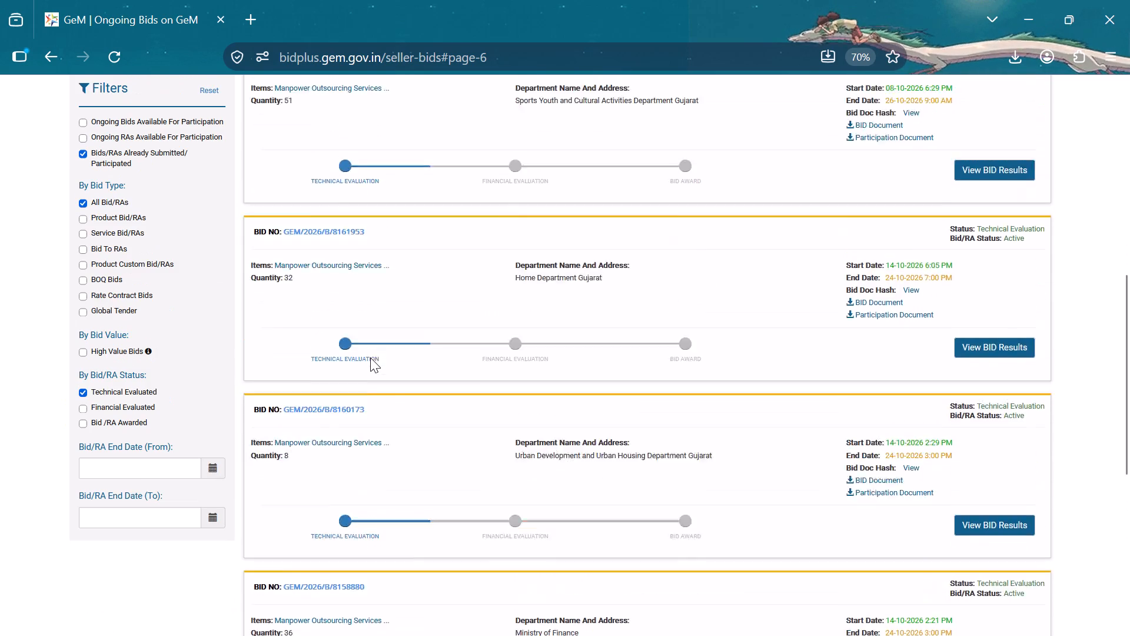
{"action": "scroll", "coordinate": [370, 357], "scroll_direction": "down", "scroll_amount": 1}
{"action": "left_click", "coordinate": [388, 360]}
{"action": "scroll", "coordinate": [388, 360], "scroll_direction": "up", "scroll_amount": 3}
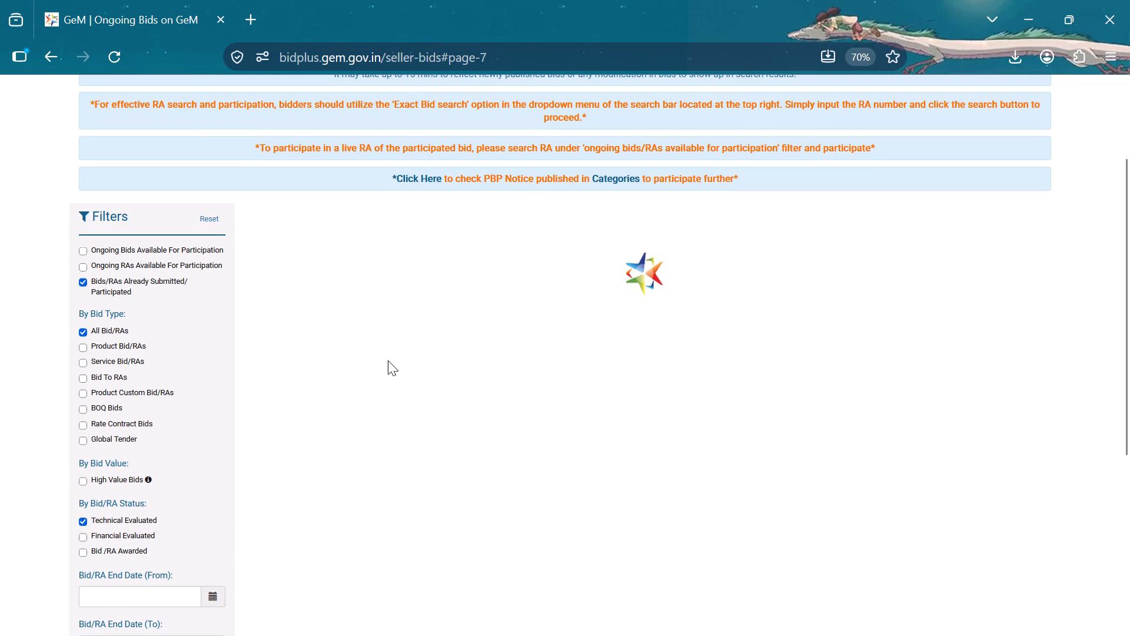
{"action": "scroll", "coordinate": [388, 360], "scroll_direction": "down", "scroll_amount": 6}
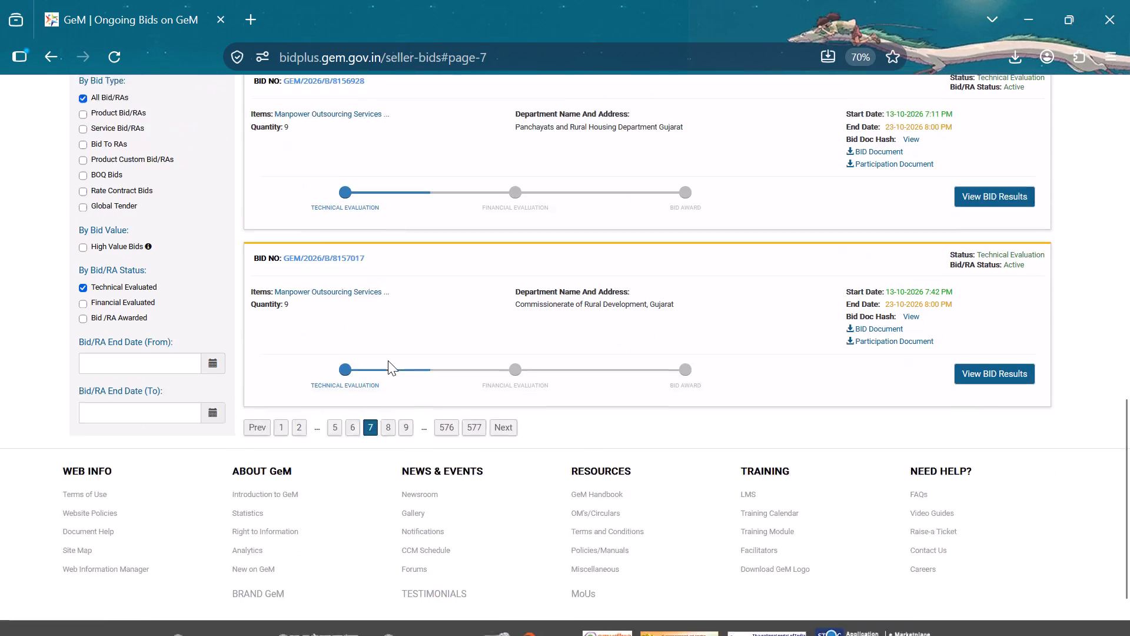
{"action": "scroll", "coordinate": [388, 360], "scroll_direction": "down", "scroll_amount": 1}
Examine the participated bids in technical evaluation on pages 8 to 11 and continue to page 12.
{"action": "left_click", "coordinate": [393, 359]}
{"action": "scroll", "coordinate": [393, 359], "scroll_direction": "up", "scroll_amount": 1}
{"action": "scroll", "coordinate": [393, 359], "scroll_direction": "down", "scroll_amount": 6}
{"action": "left_click", "coordinate": [393, 359]}
{"action": "scroll", "coordinate": [393, 359], "scroll_direction": "up", "scroll_amount": 2}
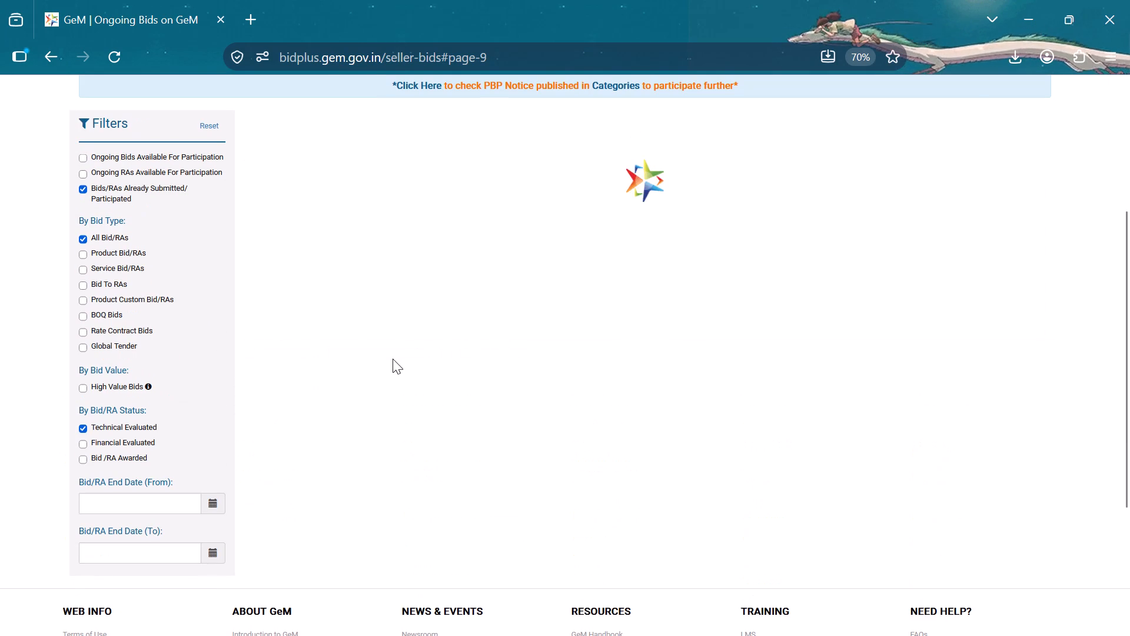
{"action": "scroll", "coordinate": [393, 359], "scroll_direction": "down", "scroll_amount": 8}
{"action": "left_click", "coordinate": [393, 359]}
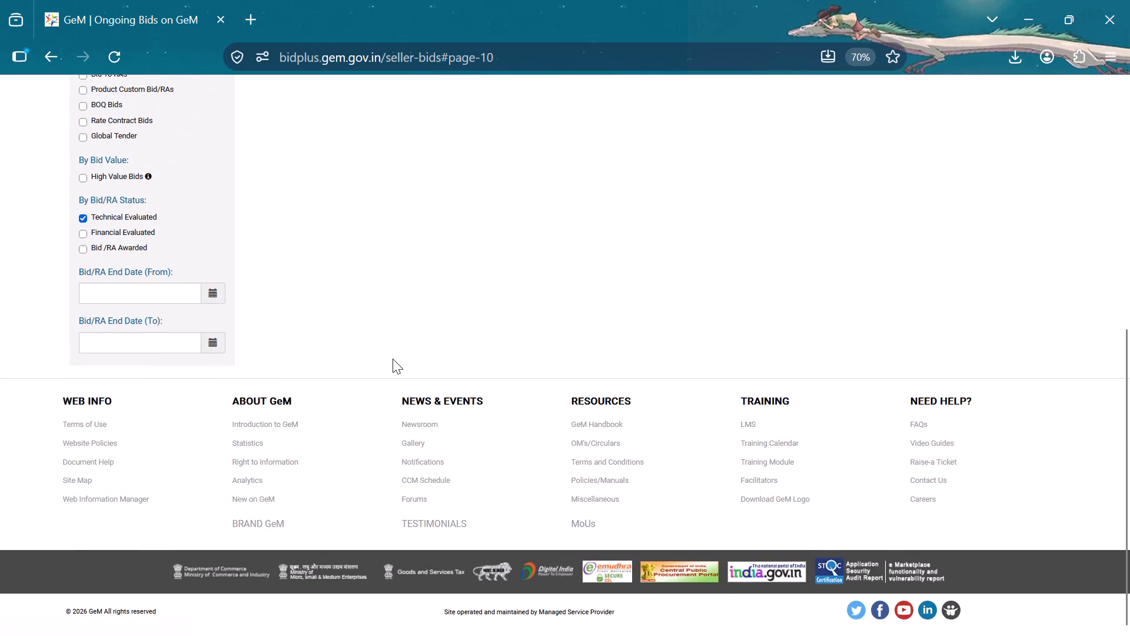
{"action": "scroll", "coordinate": [393, 359], "scroll_direction": "up", "scroll_amount": 4}
{"action": "scroll", "coordinate": [393, 359], "scroll_direction": "down", "scroll_amount": 6}
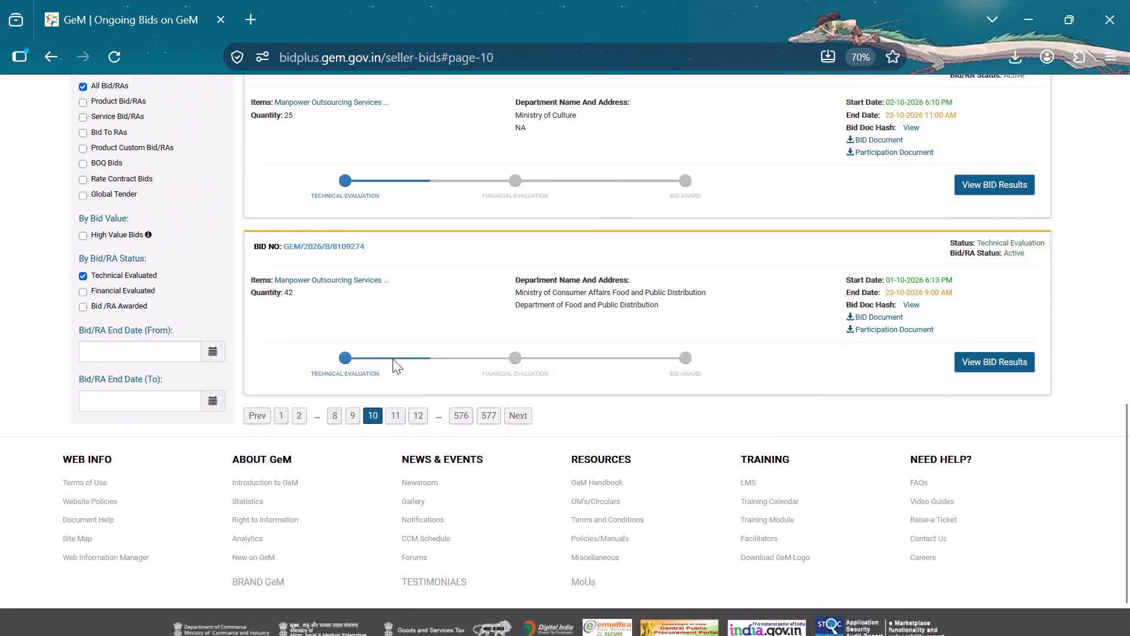
{"action": "scroll", "coordinate": [393, 359], "scroll_direction": "down", "scroll_amount": 2}
{"action": "left_click", "coordinate": [393, 359]}
{"action": "scroll", "coordinate": [393, 359], "scroll_direction": "up", "scroll_amount": 2}
{"action": "scroll", "coordinate": [393, 359], "scroll_direction": "down", "scroll_amount": 2}
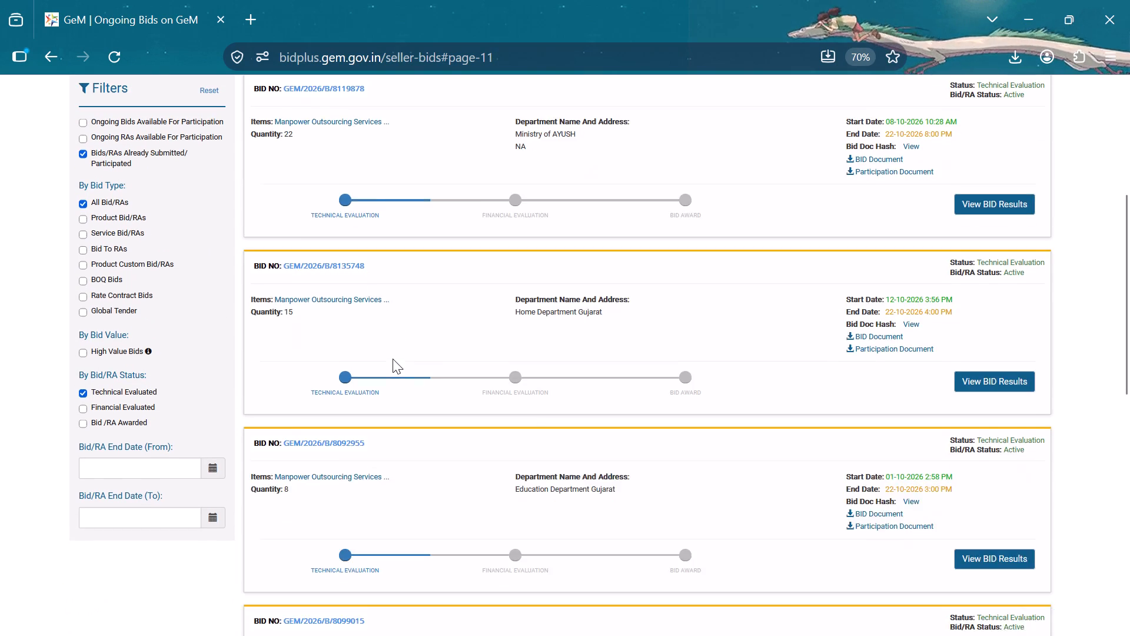
{"action": "scroll", "coordinate": [393, 359], "scroll_direction": "down", "scroll_amount": 6}
{"action": "left_click", "coordinate": [393, 359]}
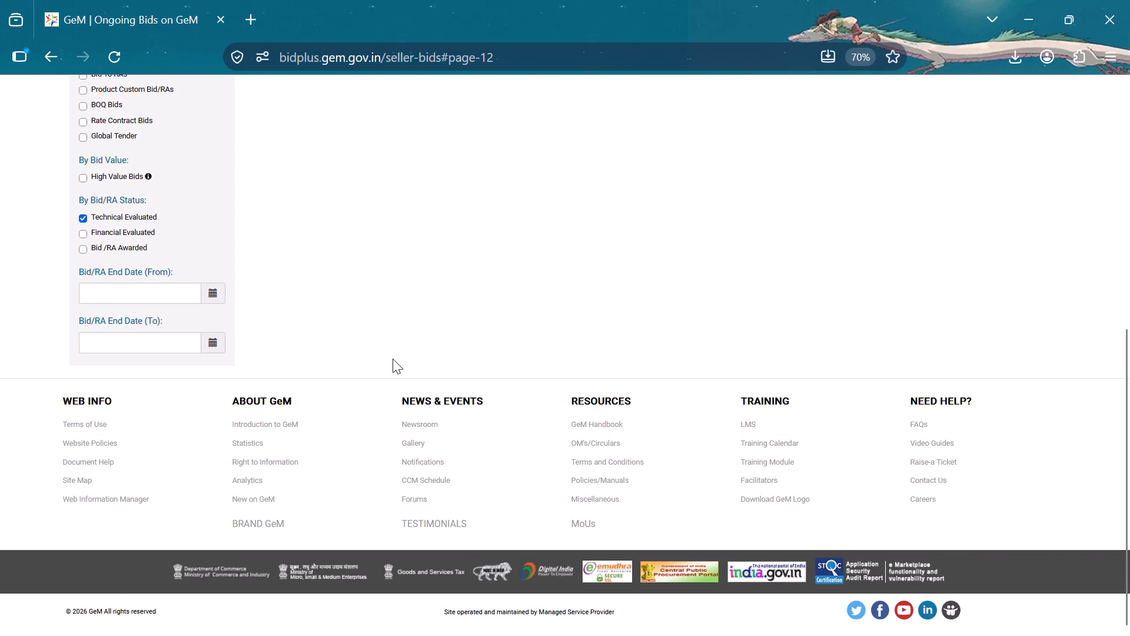
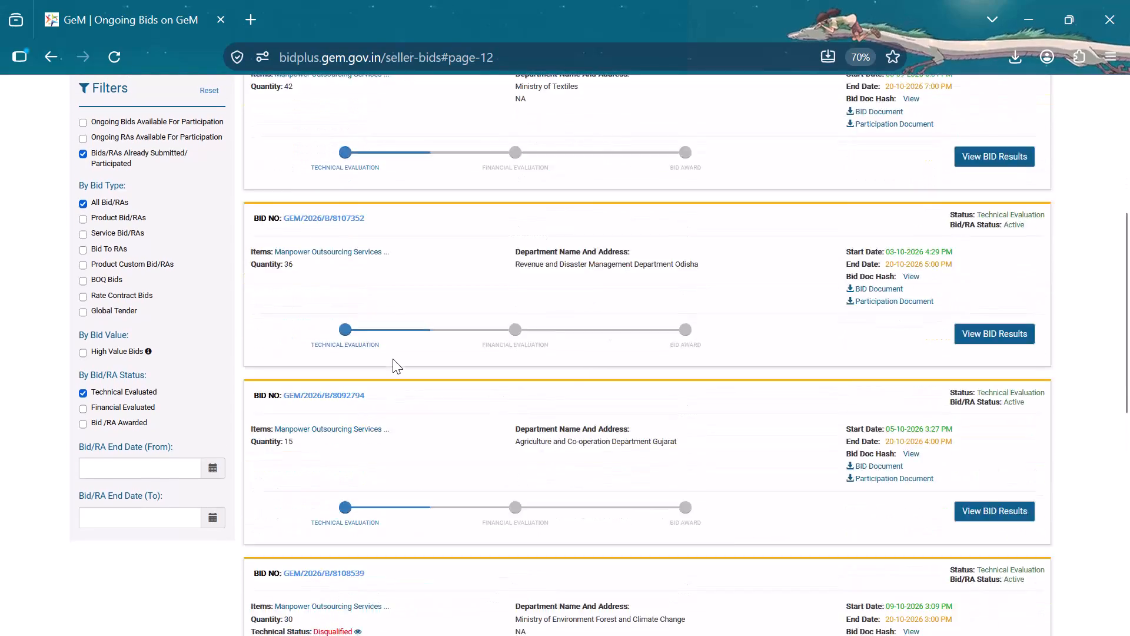
Copy the disqualified bid's line BID NO: GEM/2026/B/8108539 into the untitled Notepad note, start a new line there, and return to the bids list.
{"action": "triple_click", "coordinate": [257, 313]}
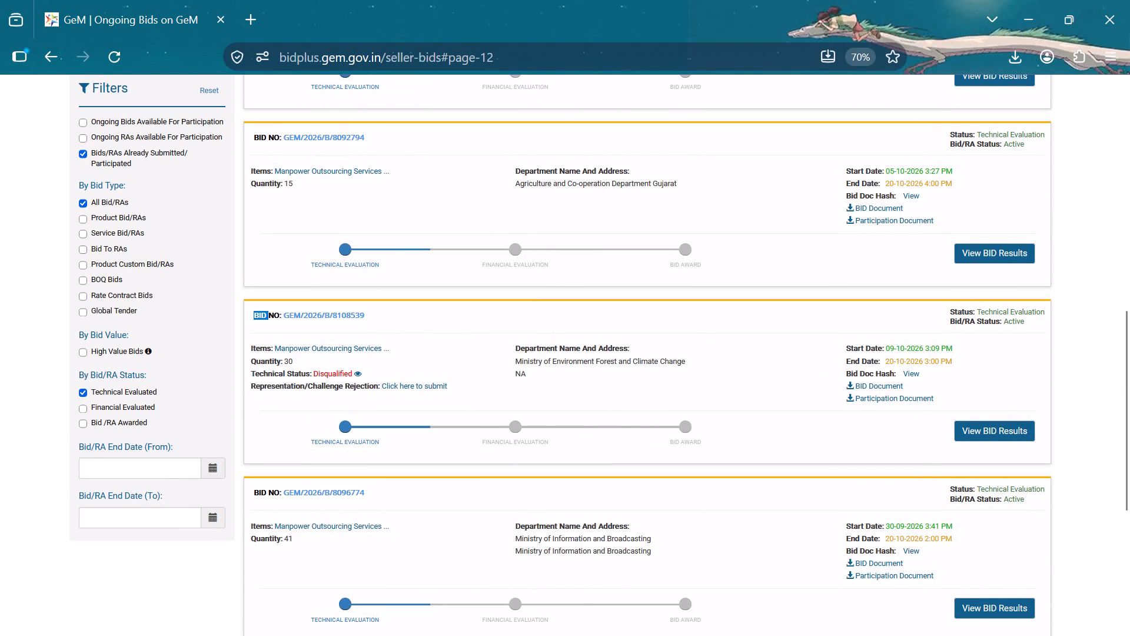
{"action": "key", "text": "ctrl+c"}
{"action": "key", "text": "alt+Tab"}
{"action": "key", "text": "alt+Tab"}
{"action": "key", "text": "super+r"}
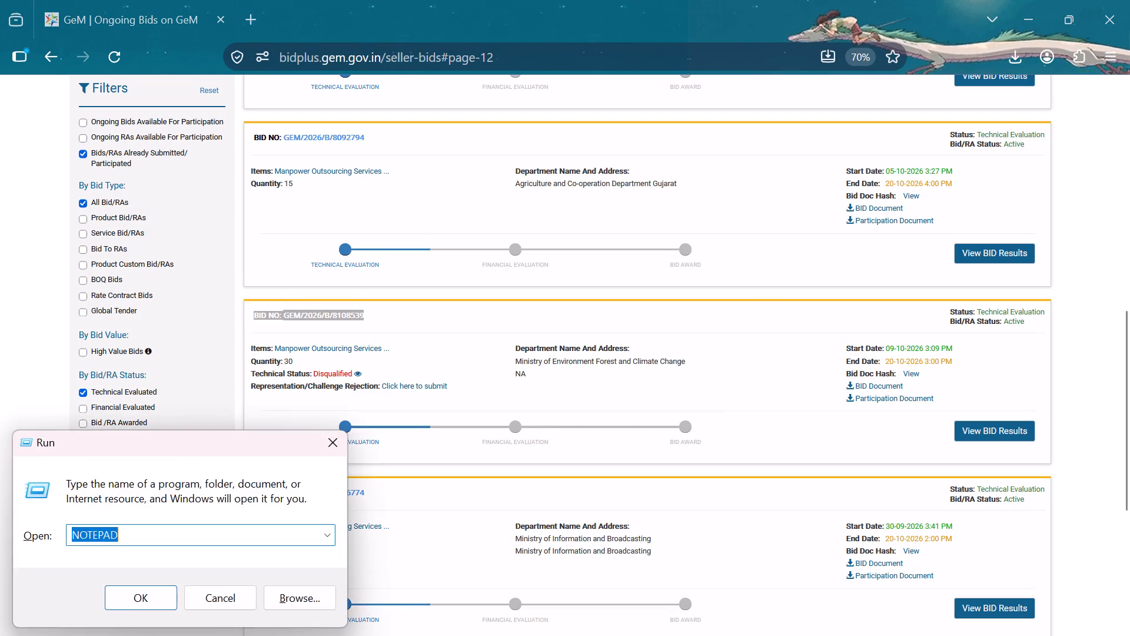
{"action": "key", "text": "Return"}
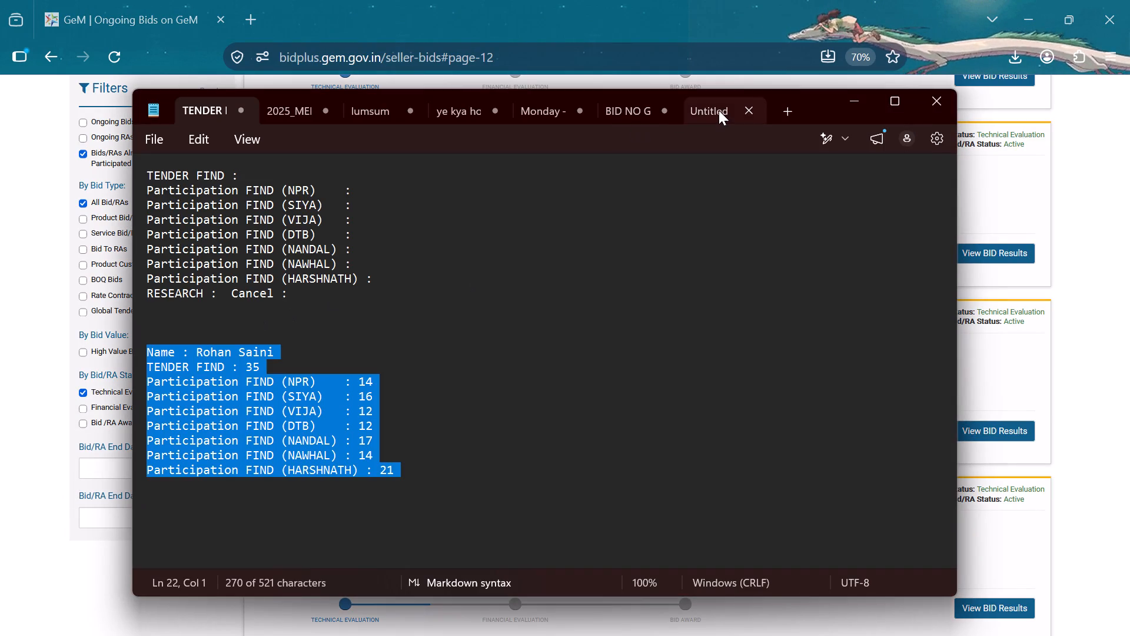
{"action": "left_click", "coordinate": [719, 110]}
{"action": "key", "text": "ctrl+v"}
{"action": "key", "text": "alt+Tab"}
{"action": "key", "text": "alt+Tab"}
{"action": "key", "text": "Return"}
{"action": "key", "text": "alt+Tab"}
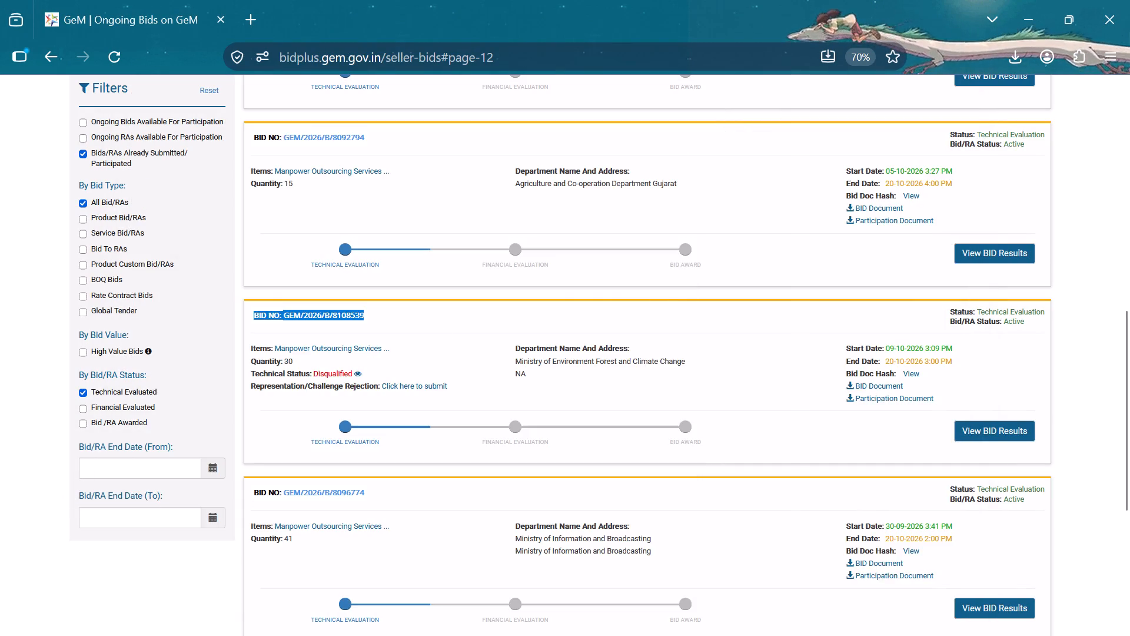
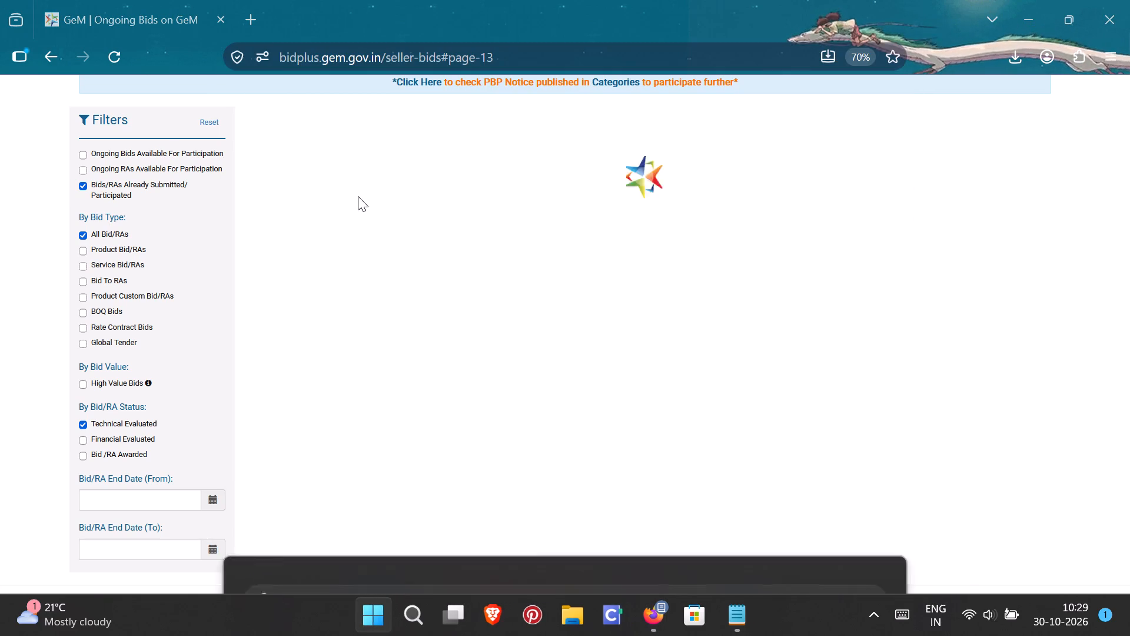
Switch to Calculator, start multiplying 60 by 11, and clear the second factor 11 for re-entry.
{"action": "type", "text": "60"}
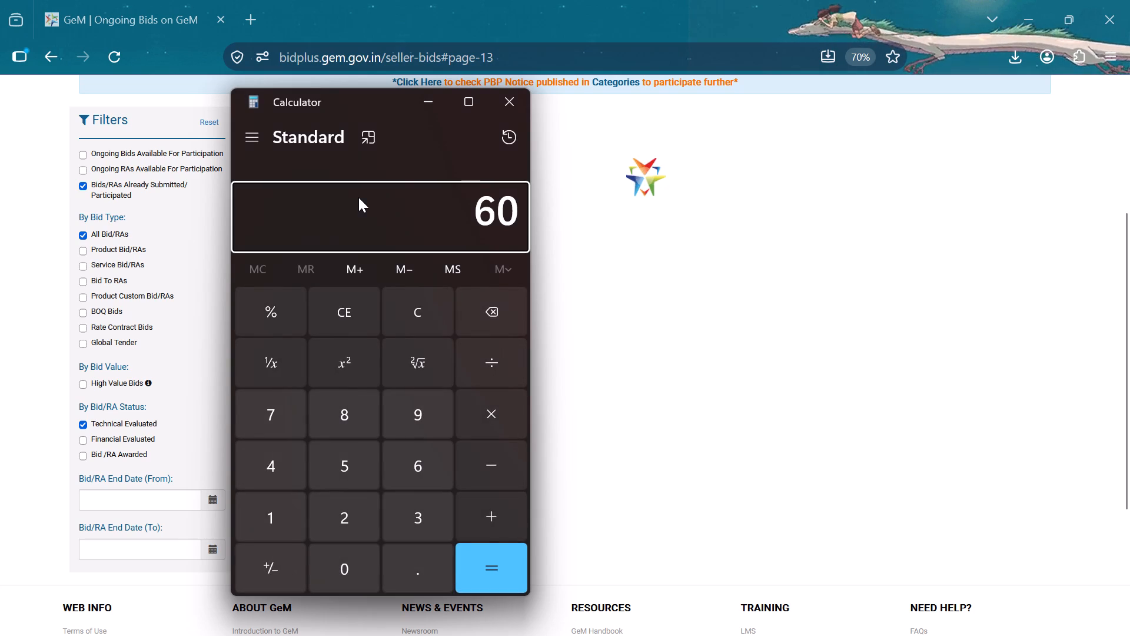
{"action": "key", "text": "shift+asterisk"}
{"action": "type", "text": "11"}
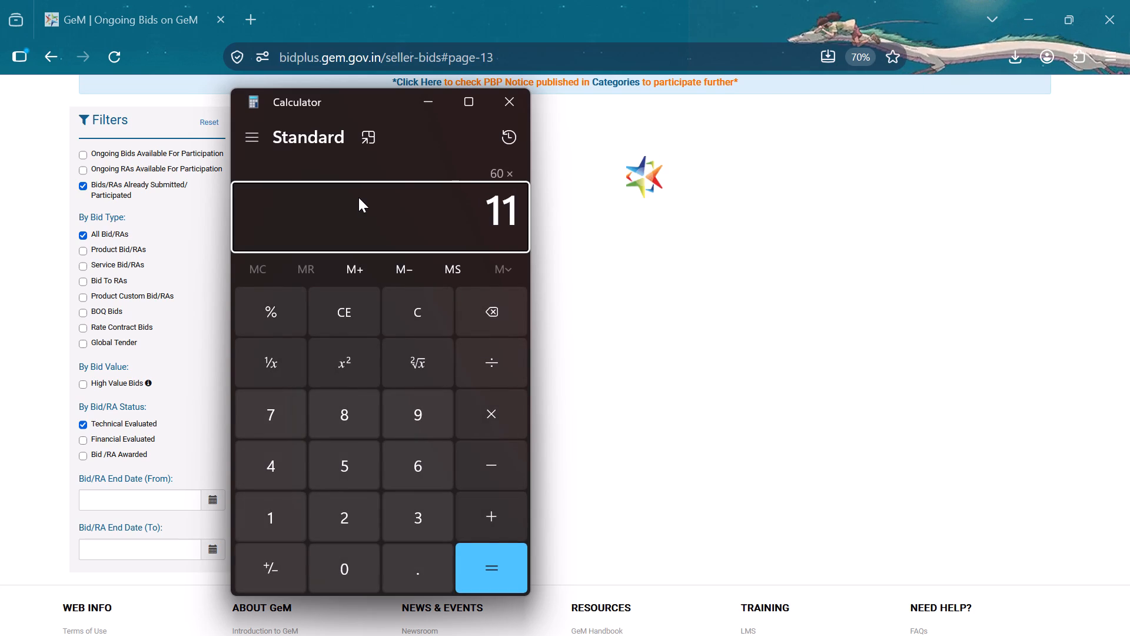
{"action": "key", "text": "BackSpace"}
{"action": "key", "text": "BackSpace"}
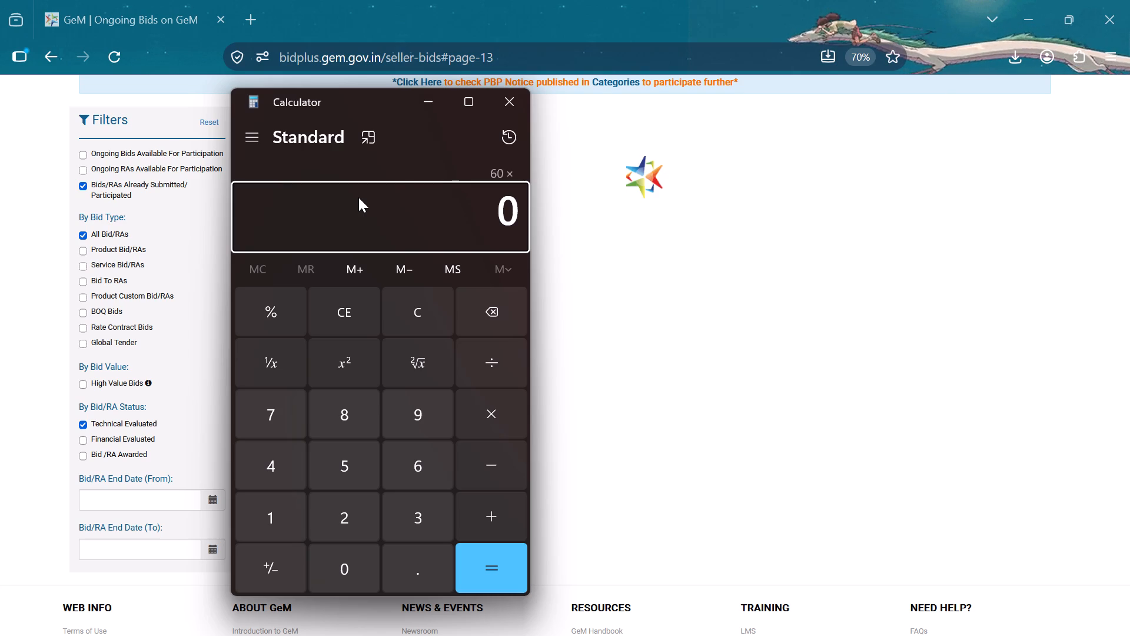
Complete the pending multiplication of 60 with 9 as the second factor and calculate the product.
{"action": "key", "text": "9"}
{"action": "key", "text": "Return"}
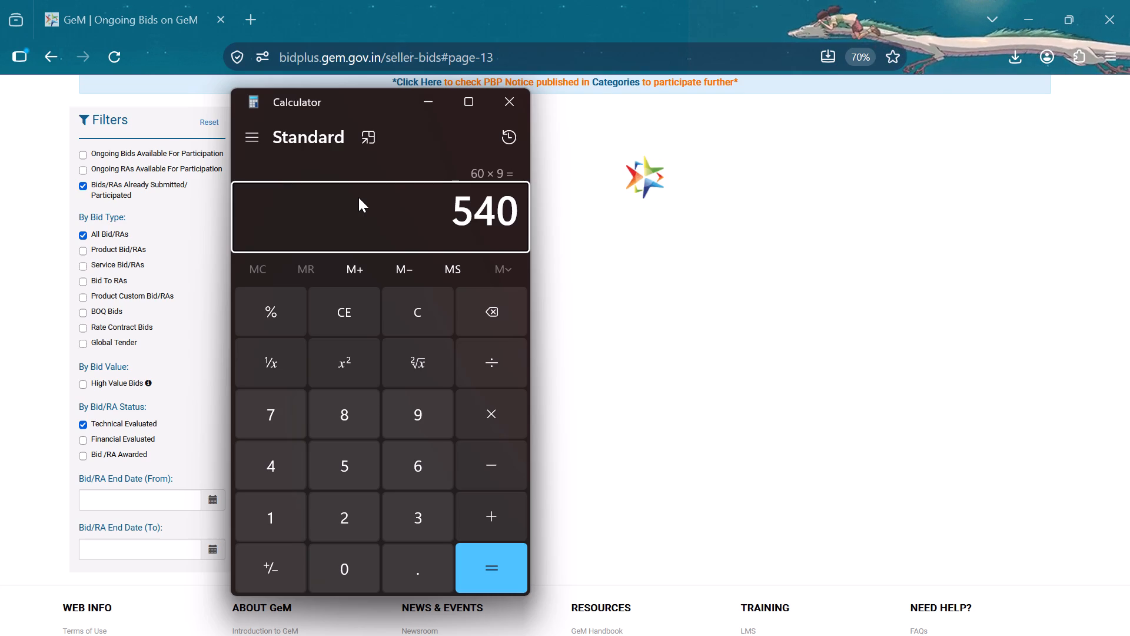
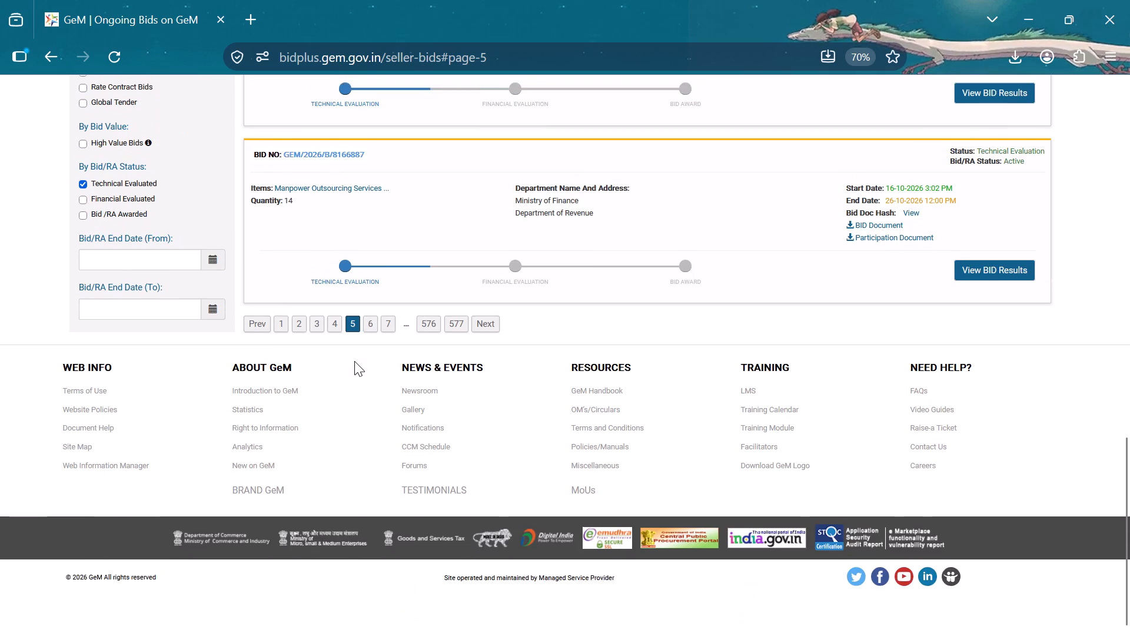
Go from page 5 to page 7 of the participated bids in technical evaluation.
{"action": "scroll", "coordinate": [354, 361], "scroll_direction": "down", "scroll_amount": 1}
{"action": "double_click", "coordinate": [391, 354]}
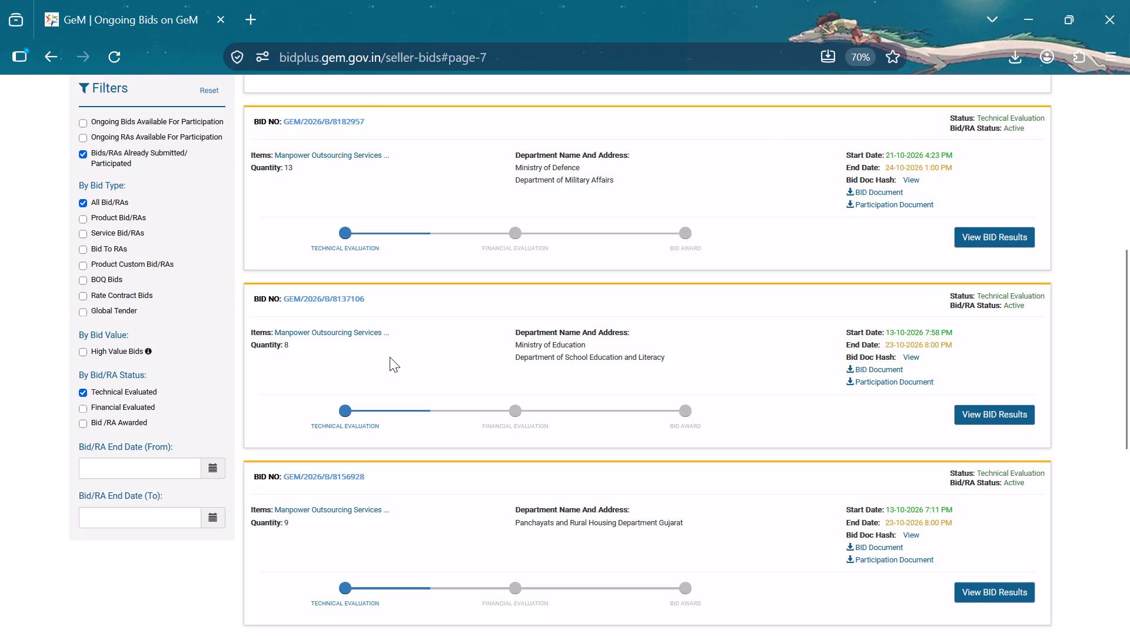
Page through the participated technical-evaluation bids from page 7 to page 13, checking each bid's technical status for disqualifications.
{"action": "scroll", "coordinate": [390, 357], "scroll_direction": "down", "scroll_amount": 3}
{"action": "left_click", "coordinate": [407, 359]}
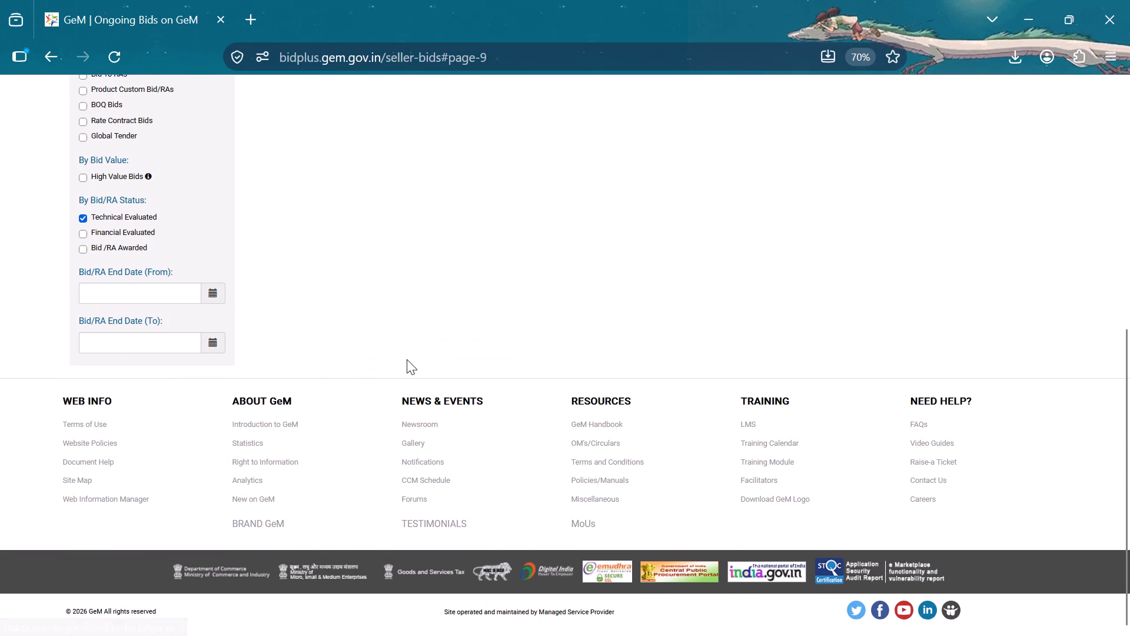
{"action": "scroll", "coordinate": [407, 359], "scroll_direction": "down", "scroll_amount": 1}
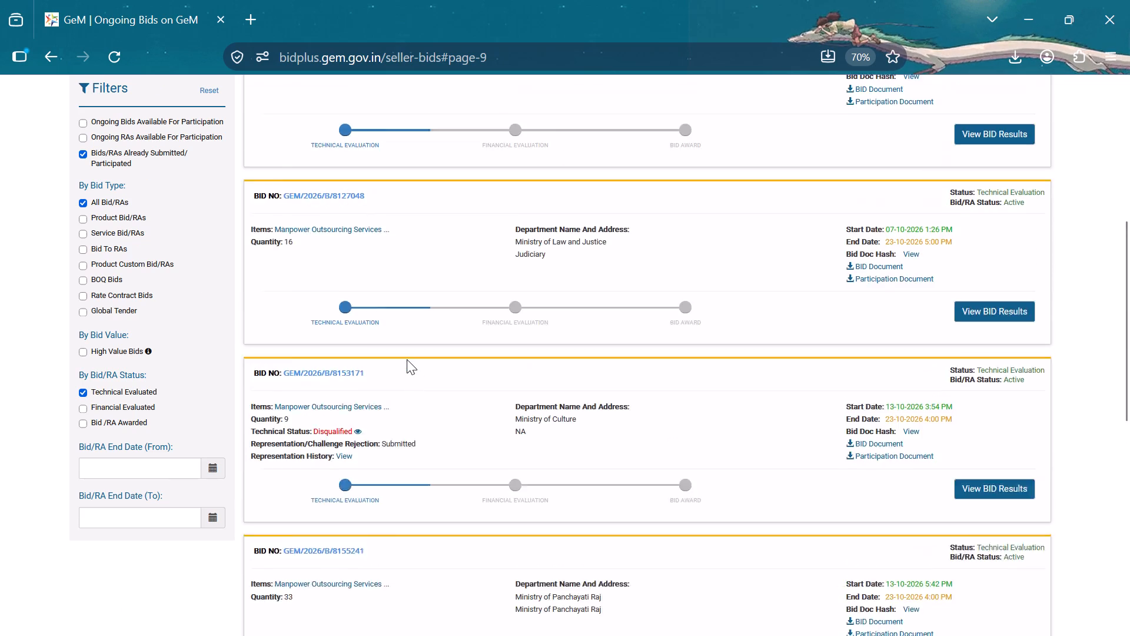
{"action": "scroll", "coordinate": [407, 359], "scroll_direction": "down", "scroll_amount": 1}
{"action": "left_click", "coordinate": [413, 357]}
{"action": "scroll", "coordinate": [413, 357], "scroll_direction": "down", "scroll_amount": 11}
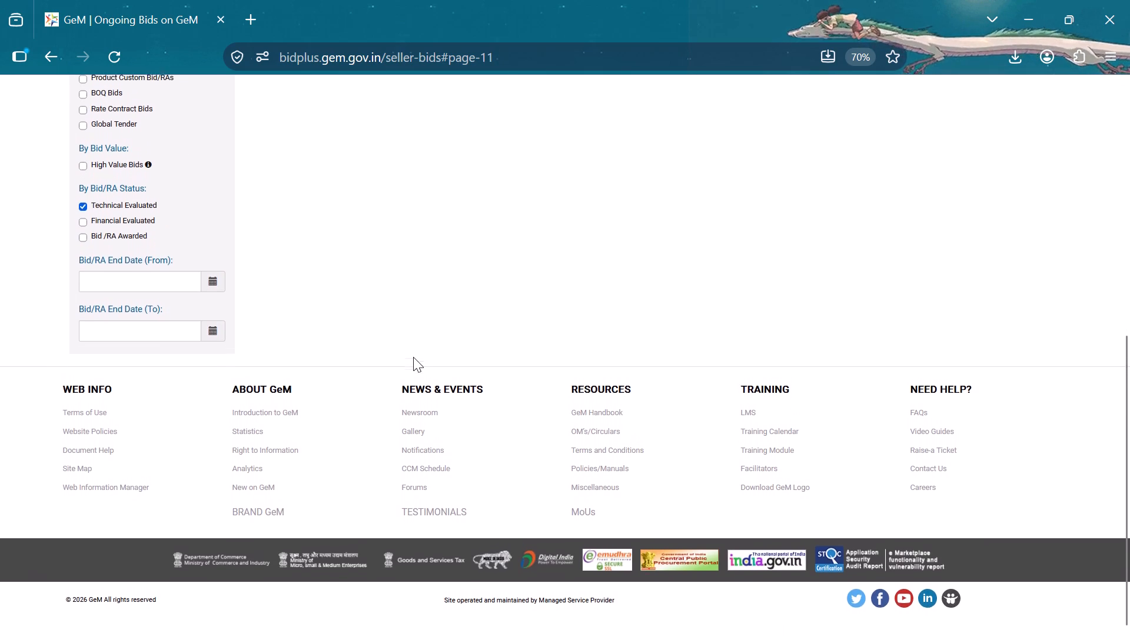
{"action": "scroll", "coordinate": [413, 357], "scroll_direction": "down", "scroll_amount": 10}
{"action": "left_click", "coordinate": [424, 349]}
{"action": "double_click", "coordinate": [424, 349]}
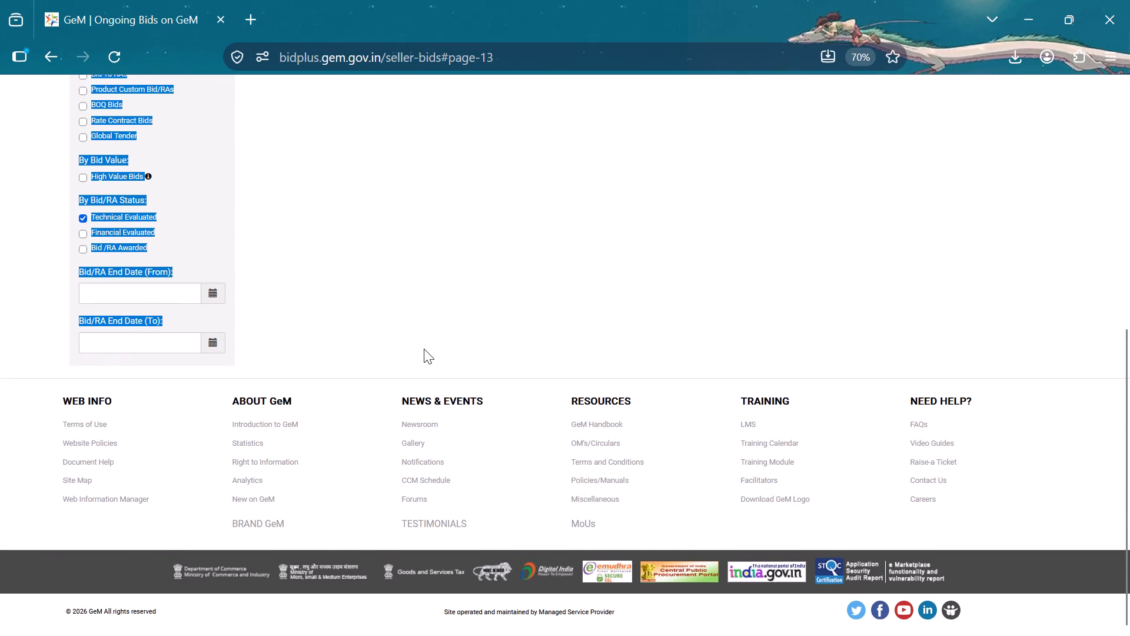
{"action": "scroll", "coordinate": [424, 349], "scroll_direction": "down", "scroll_amount": 3}
{"action": "left_click", "coordinate": [414, 306]}
{"action": "scroll", "coordinate": [414, 306], "scroll_direction": "down", "scroll_amount": 10}
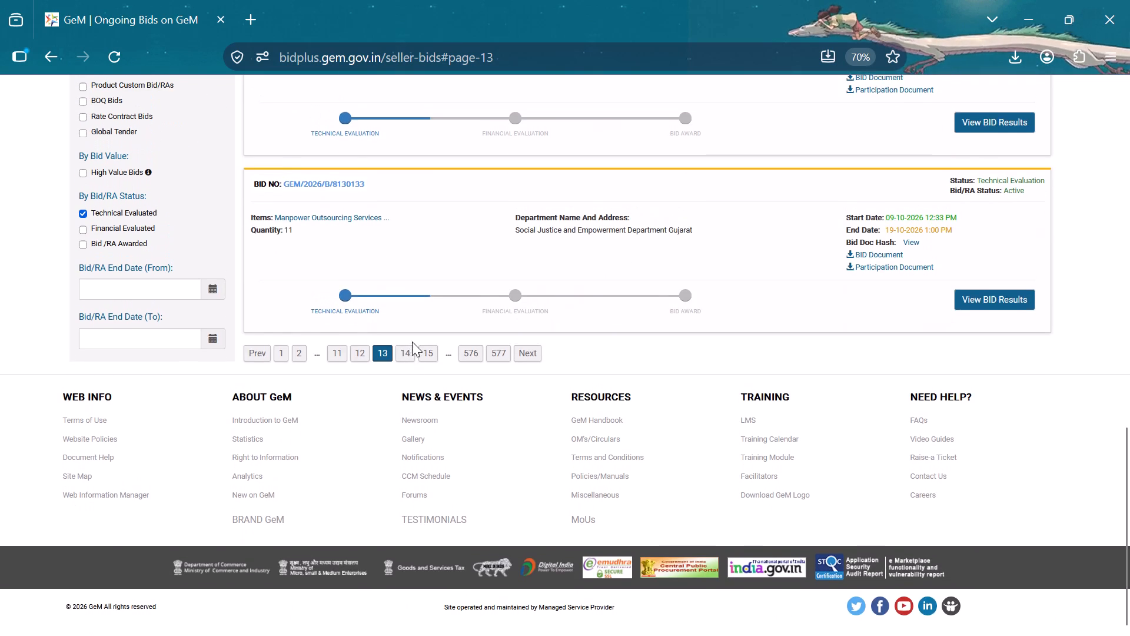
Continue through the participated bids on pages 15, 17 and 18, checking technical and representation statuses for disqualified bids.
{"action": "left_click", "coordinate": [426, 358]}
{"action": "scroll", "coordinate": [426, 358], "scroll_direction": "down", "scroll_amount": 20}
{"action": "scroll", "coordinate": [426, 358], "scroll_direction": "down", "scroll_amount": 11}
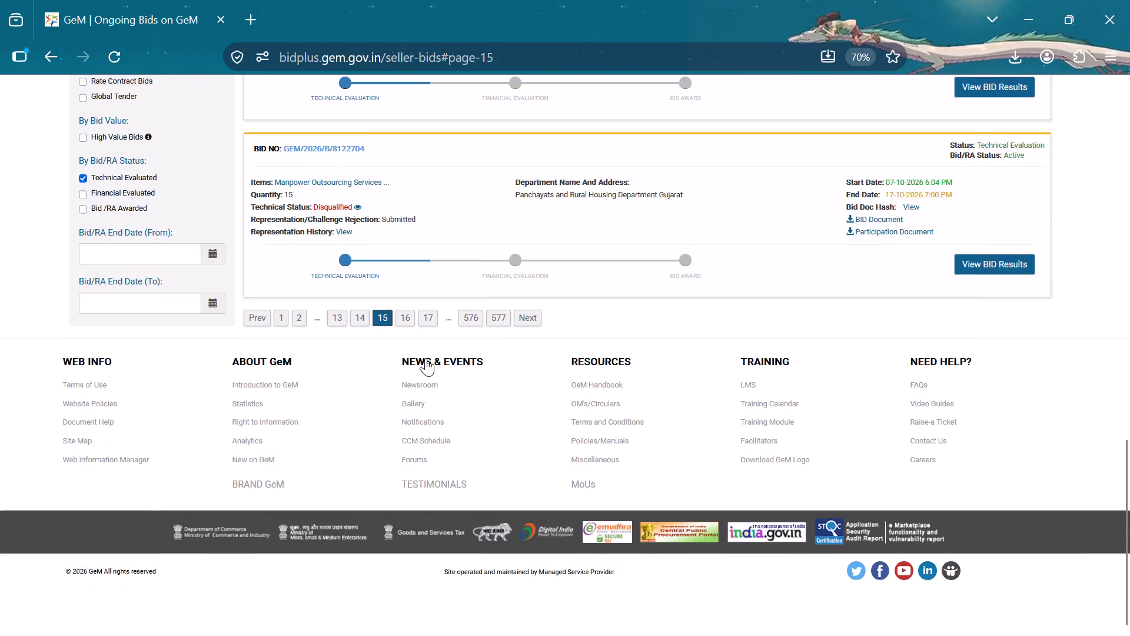
{"action": "scroll", "coordinate": [426, 358], "scroll_direction": "down", "scroll_amount": 3}
{"action": "left_click", "coordinate": [433, 354]}
{"action": "scroll", "coordinate": [433, 354], "scroll_direction": "up", "scroll_amount": 2}
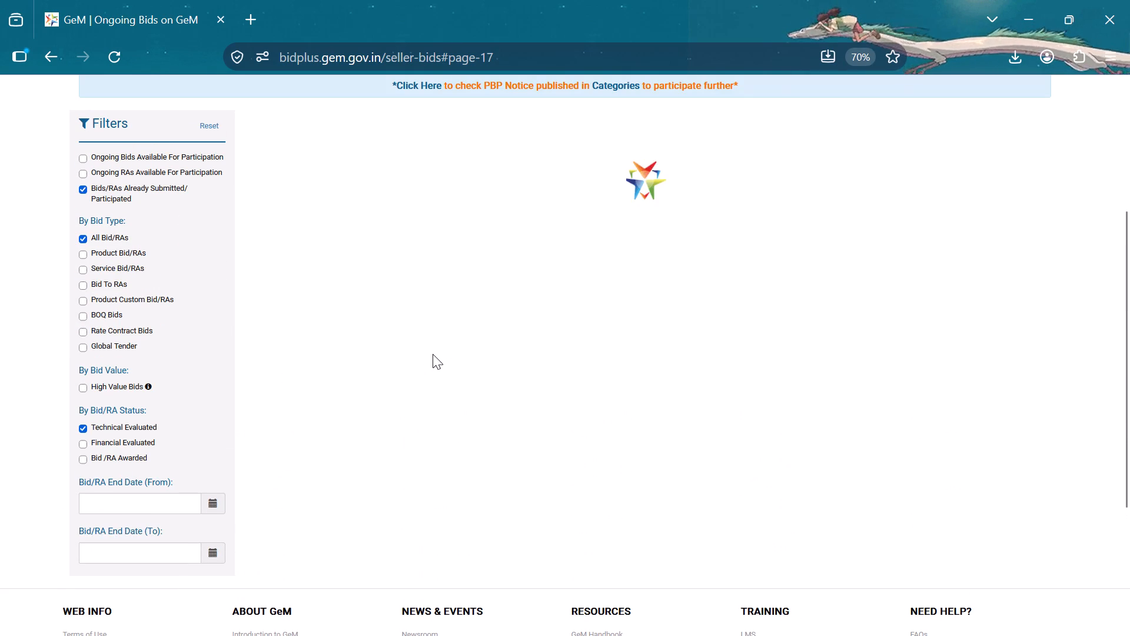
{"action": "scroll", "coordinate": [433, 354], "scroll_direction": "down", "scroll_amount": 8}
{"action": "left_click", "coordinate": [408, 359]}
{"action": "scroll", "coordinate": [408, 359], "scroll_direction": "up", "scroll_amount": 1}
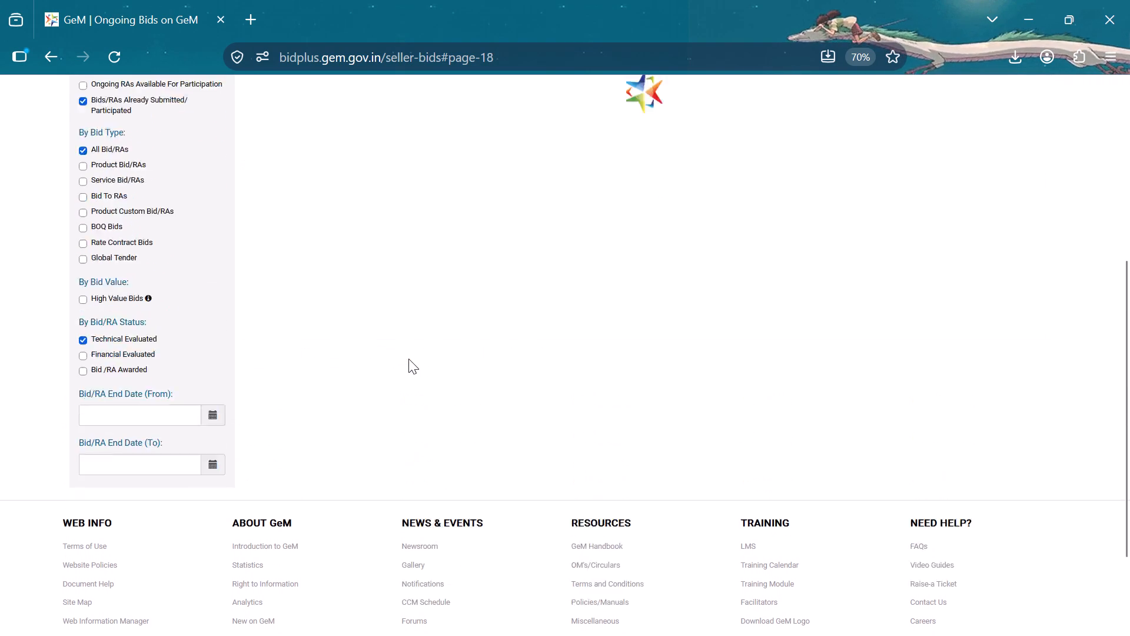
{"action": "scroll", "coordinate": [408, 359], "scroll_direction": "up", "scroll_amount": 1}
{"action": "scroll", "coordinate": [408, 359], "scroll_direction": "down", "scroll_amount": 1}
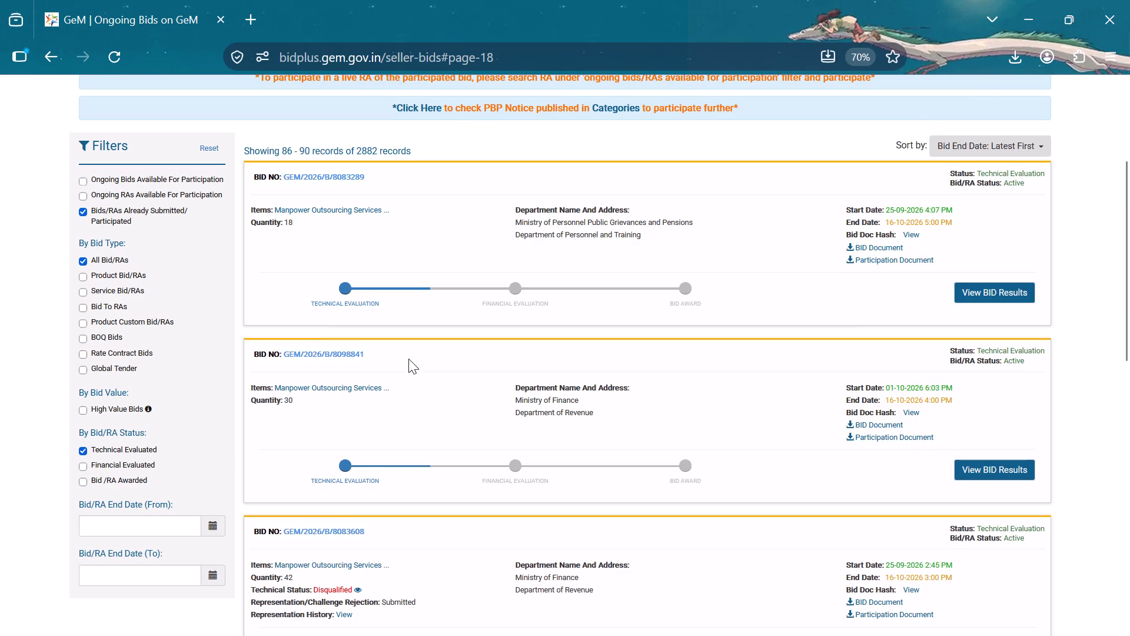
{"action": "scroll", "coordinate": [408, 359], "scroll_direction": "down", "scroll_amount": 4}
{"action": "scroll", "coordinate": [408, 359], "scroll_direction": "up", "scroll_amount": 2}
Select the bid number line GEM/2026/B/8096356 on page 18 for noting in Notepad.
{"action": "key", "text": "alt+Tab"}
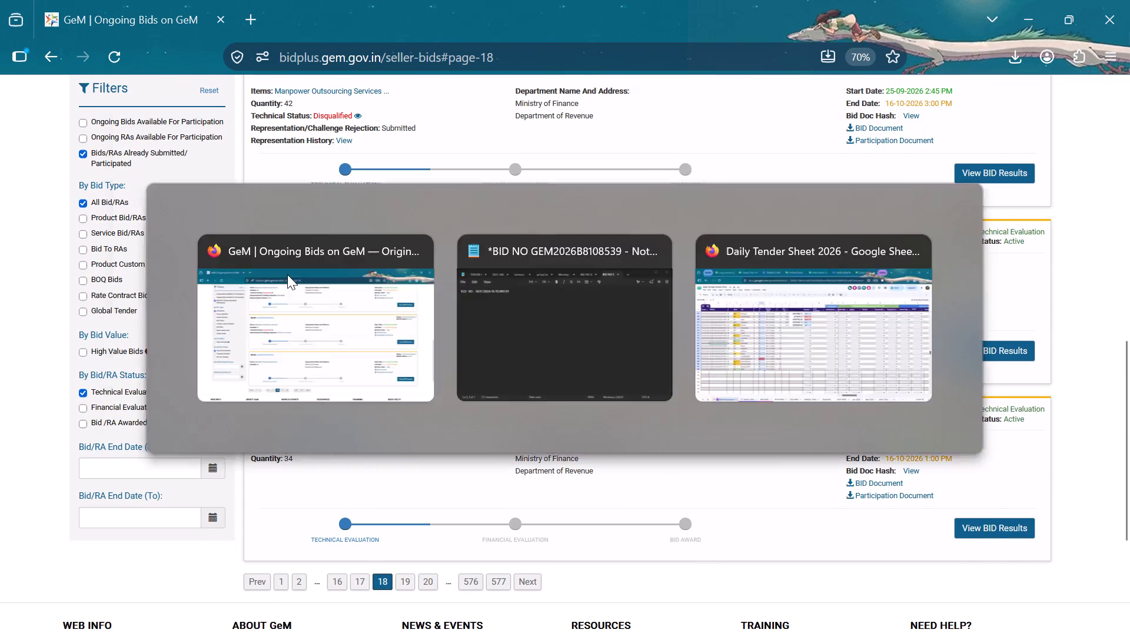
{"action": "key", "text": "alt+Tab"}
{"action": "triple_click", "coordinate": [260, 253]}
{"action": "triple_click", "coordinate": [259, 234]}
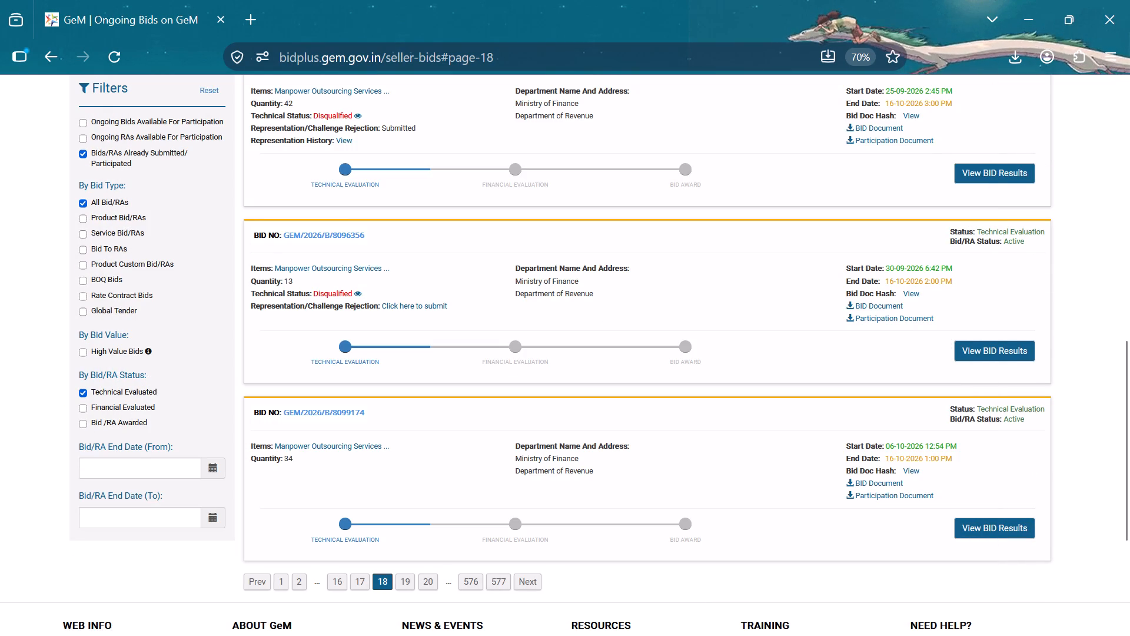
Copy the selected bid number line GEM/2026/B/8096356 into the Notepad list on its own line, and return to the GeM bids.
{"action": "key", "text": "ctrl+c"}
{"action": "key", "text": "alt+Tab"}
{"action": "key", "text": "ctrl+v"}
{"action": "key", "text": "Return"}
{"action": "key", "text": "alt+Tab"}
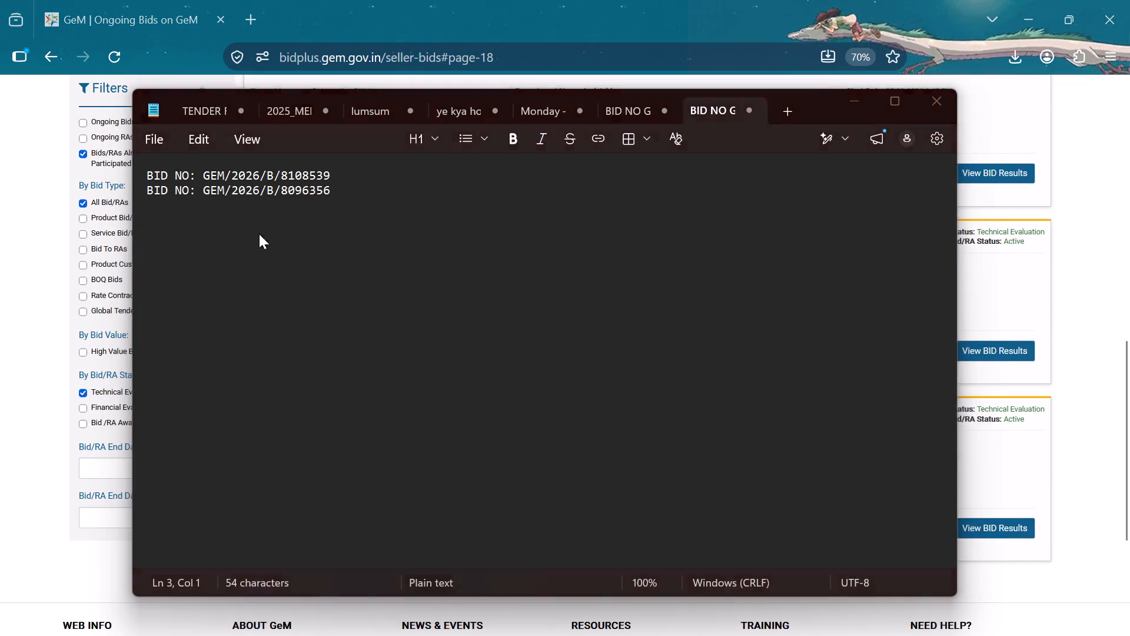
Go through the participated bids on pages 19 and 20, checking each technical status for disqualifications.
{"action": "scroll", "coordinate": [259, 234], "scroll_direction": "down", "scroll_amount": 6}
{"action": "left_click", "coordinate": [397, 359]}
{"action": "scroll", "coordinate": [397, 359], "scroll_direction": "up", "scroll_amount": 1}
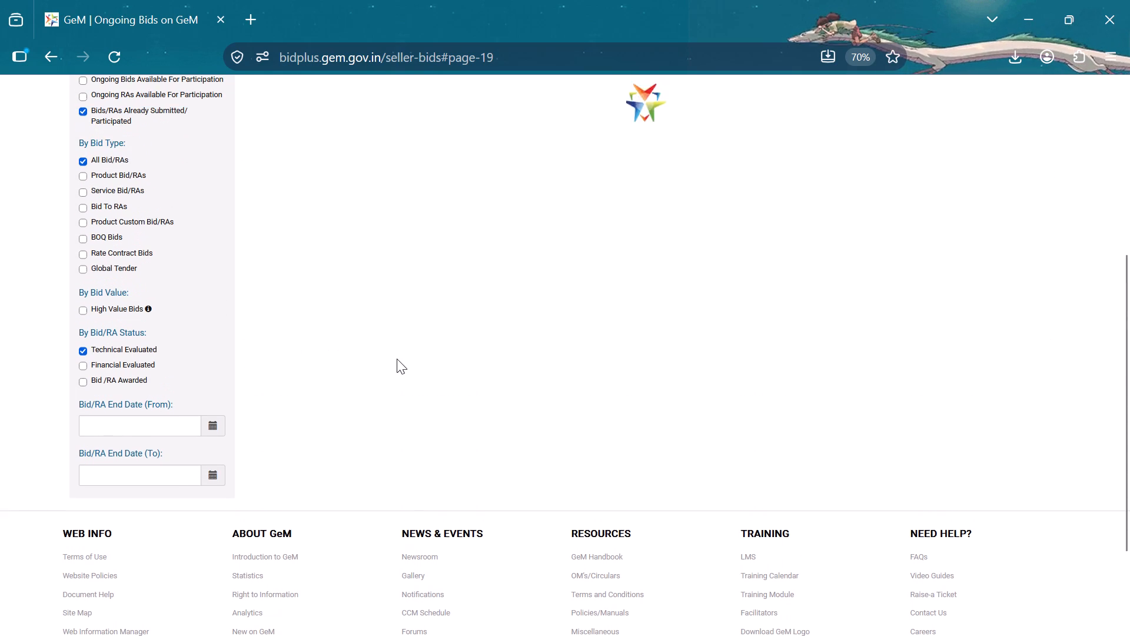
{"action": "scroll", "coordinate": [397, 359], "scroll_direction": "up", "scroll_amount": 1}
{"action": "scroll", "coordinate": [397, 359], "scroll_direction": "down", "scroll_amount": 7}
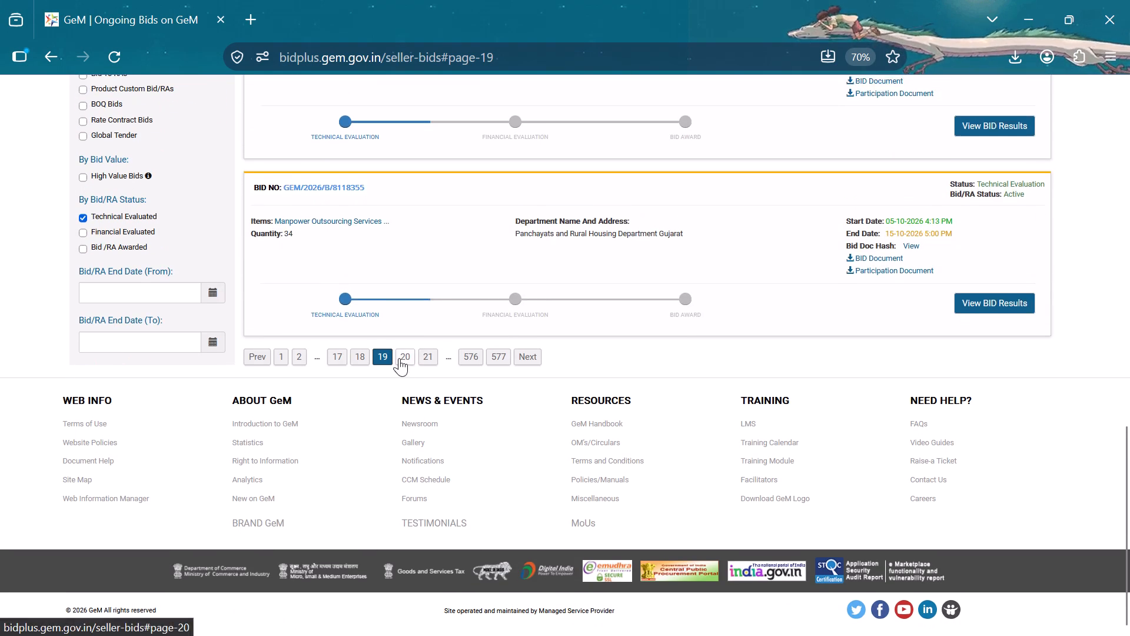
{"action": "left_click", "coordinate": [399, 358]}
{"action": "scroll", "coordinate": [399, 358], "scroll_direction": "up", "scroll_amount": 2}
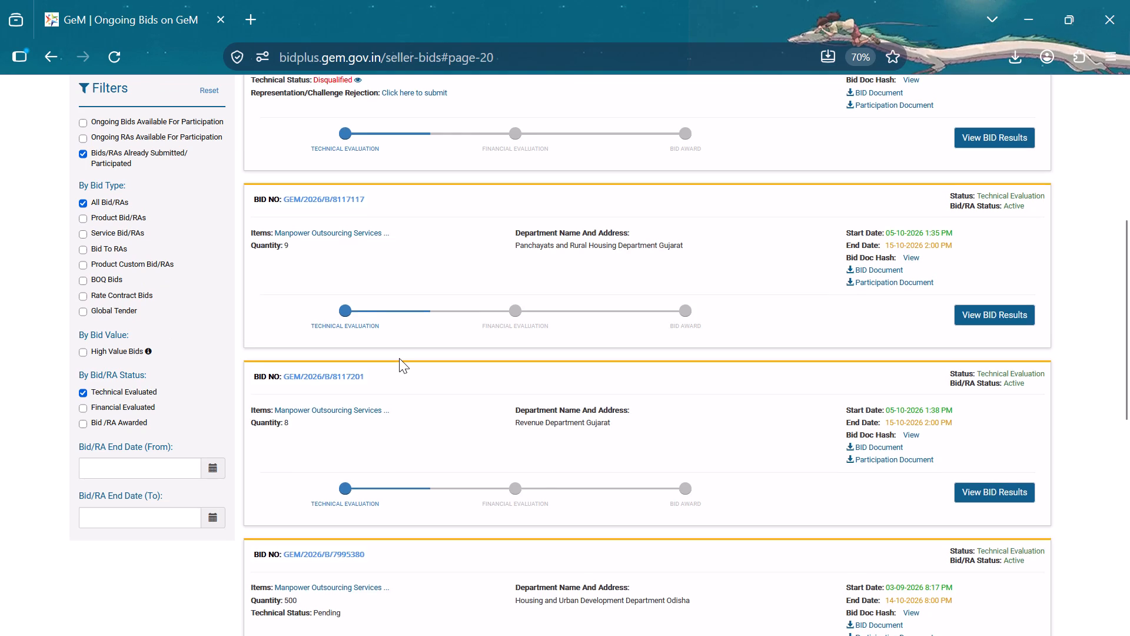
{"action": "scroll", "coordinate": [399, 358], "scroll_direction": "up", "scroll_amount": 1}
Copy the bid number line GEM/2026/B/8067555 from page 20 into the Notepad list on its own line, and return to the GeM bids.
{"action": "triple_click", "coordinate": [258, 102]}
{"action": "key", "text": "ctrl+c"}
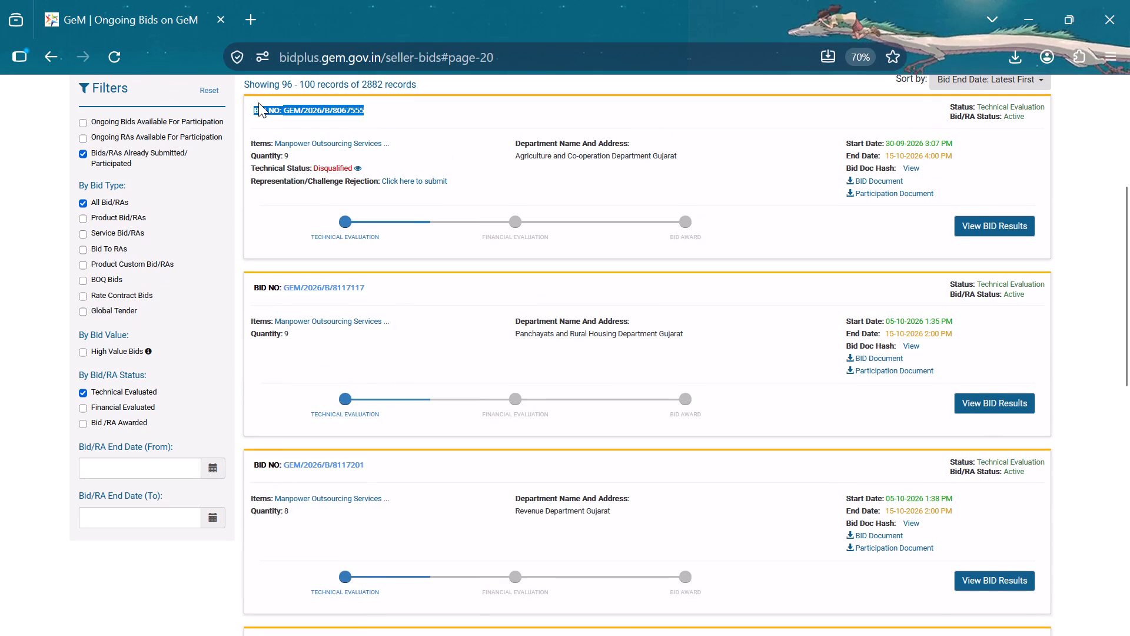
{"action": "key", "text": "alt+Tab"}
{"action": "key", "text": "ctrl+v"}
{"action": "key", "text": "Return"}
{"action": "key", "text": "alt+Tab"}
Check the technical status of the remaining participated bids on page 20.
{"action": "scroll", "coordinate": [367, 307], "scroll_direction": "down", "scroll_amount": 5}
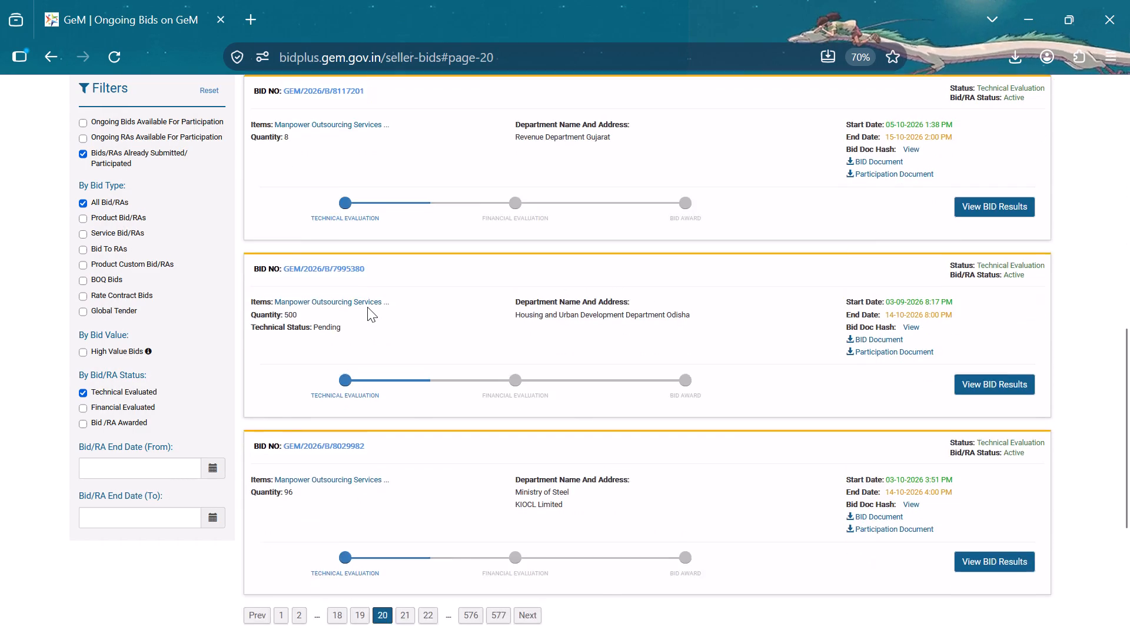
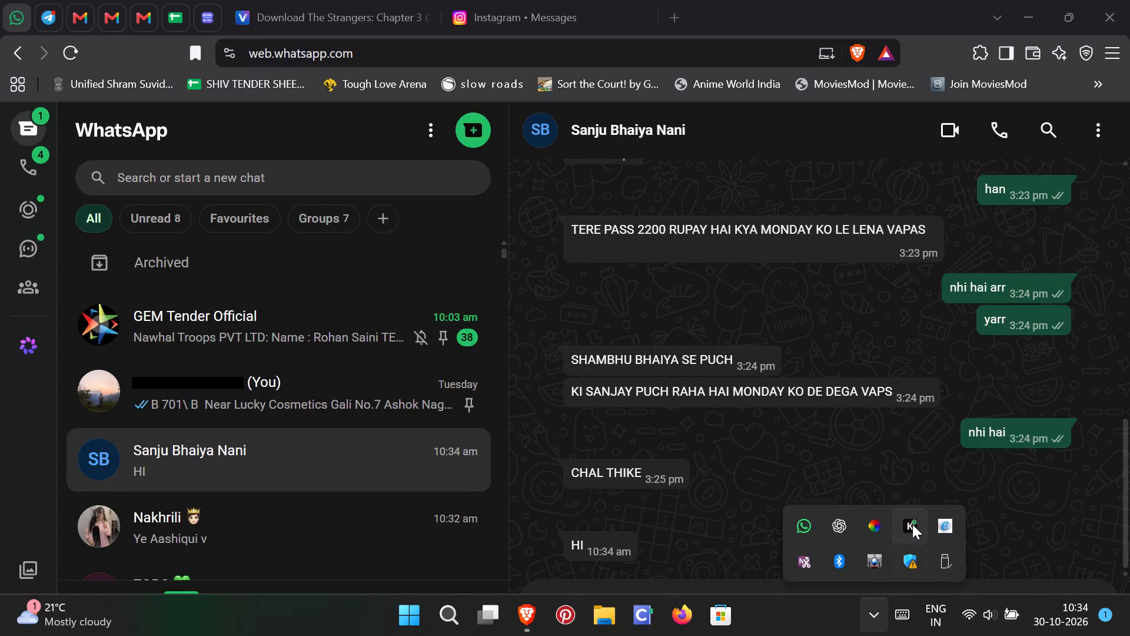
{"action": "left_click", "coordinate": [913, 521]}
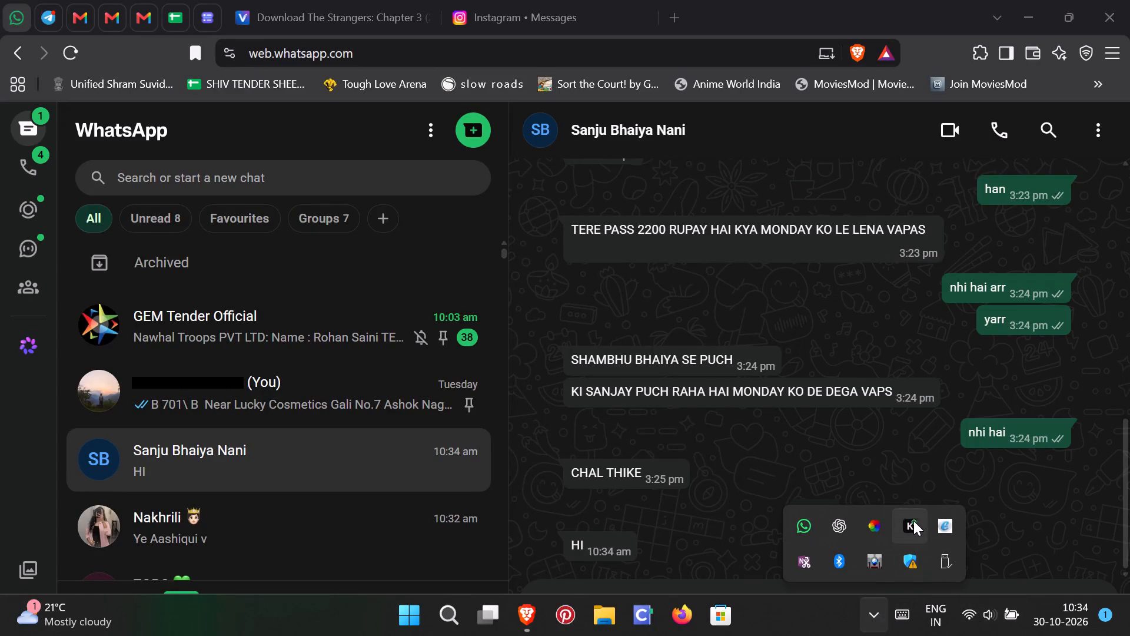
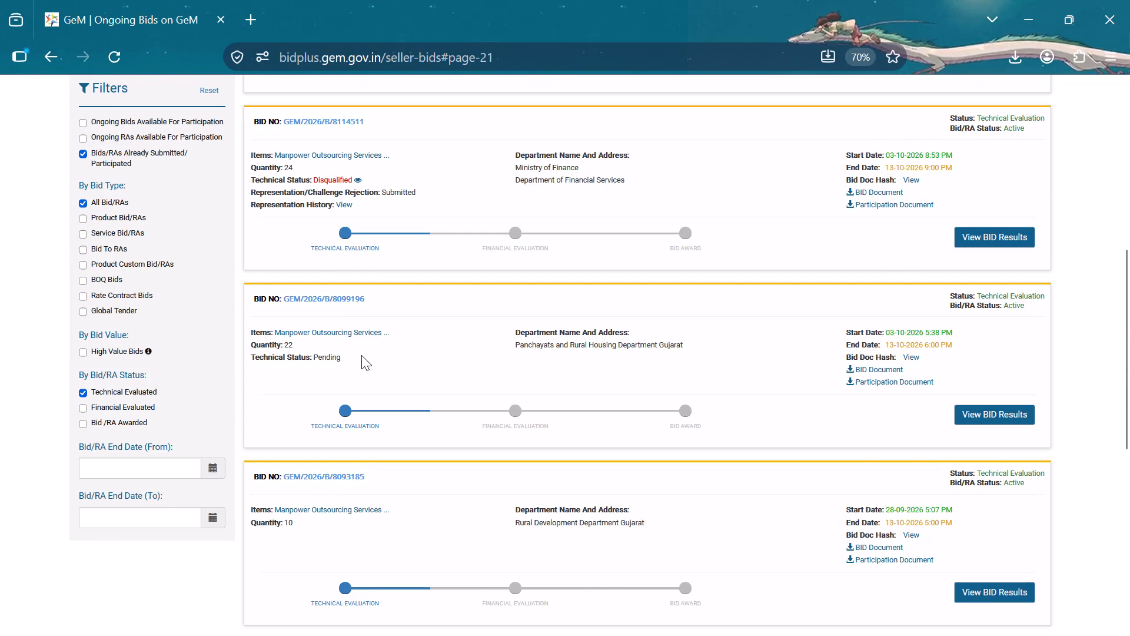
Copy the bid number line GEM/2026/B/8112558 from page 21 into the Notepad list, start a new line, and return to the bids page.
{"action": "triple_click", "coordinate": [262, 196]}
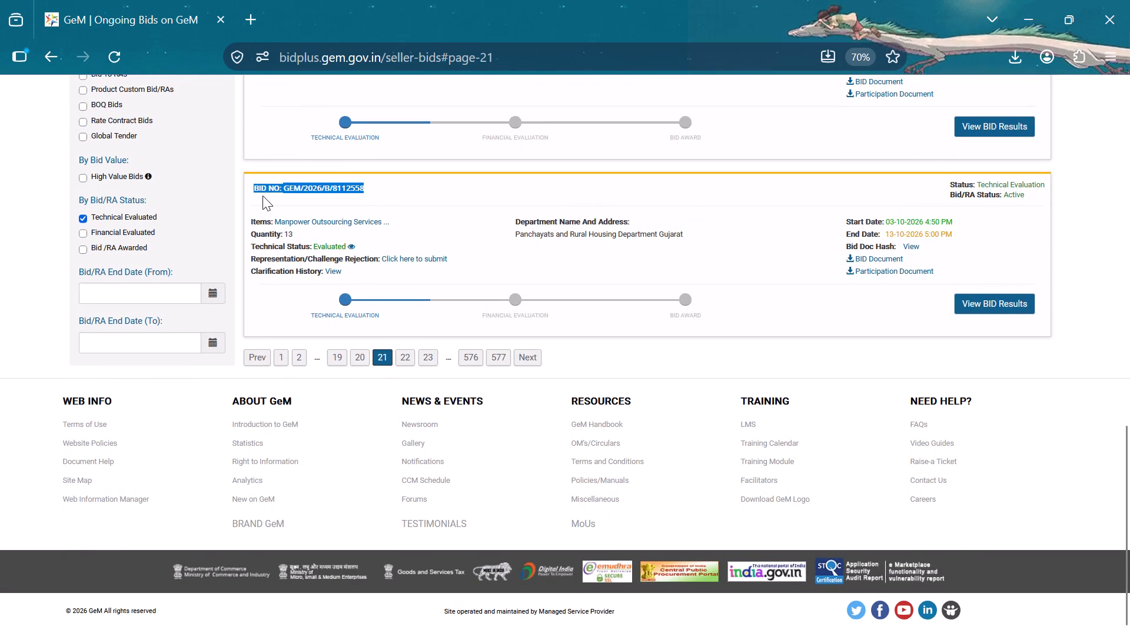
{"action": "key", "text": "ctrl+c"}
{"action": "key", "text": "alt+Tab"}
{"action": "key", "text": "ctrl+v"}
{"action": "key", "text": "Return"}
{"action": "key", "text": "alt+Tab"}
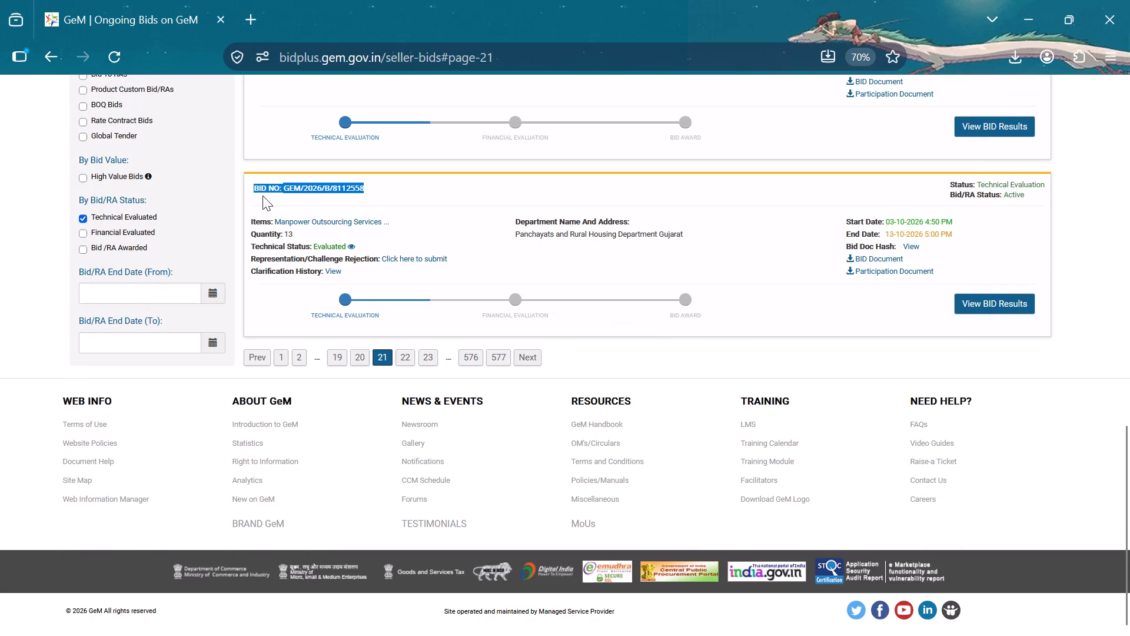
Review the bid numbers noted in Notepad and recheck the technical statuses of the participated bids on page 20.
{"action": "key", "text": "alt+Tab"}
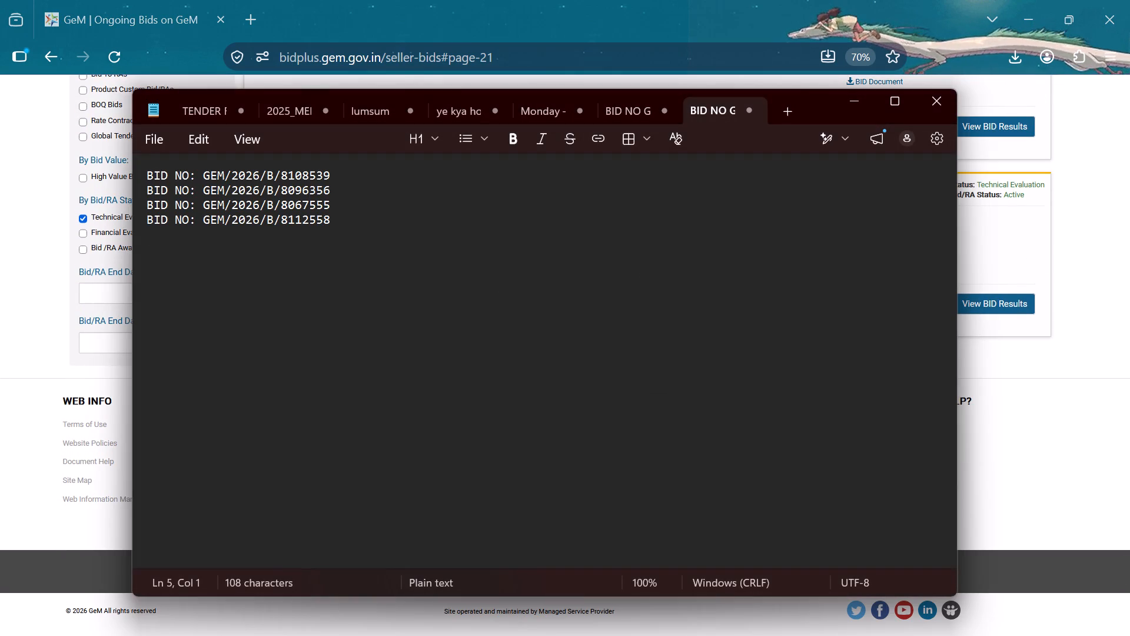
{"action": "key", "text": "alt+Tab"}
{"action": "scroll", "coordinate": [404, 242], "scroll_direction": "up", "scroll_amount": 3}
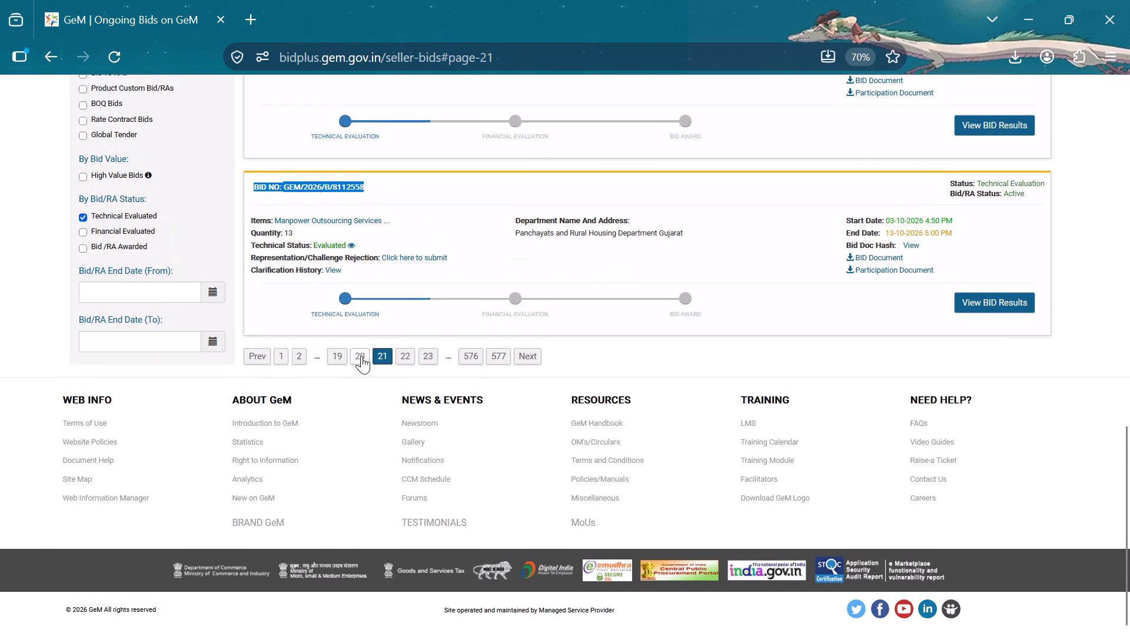
{"action": "double_click", "coordinate": [362, 357]}
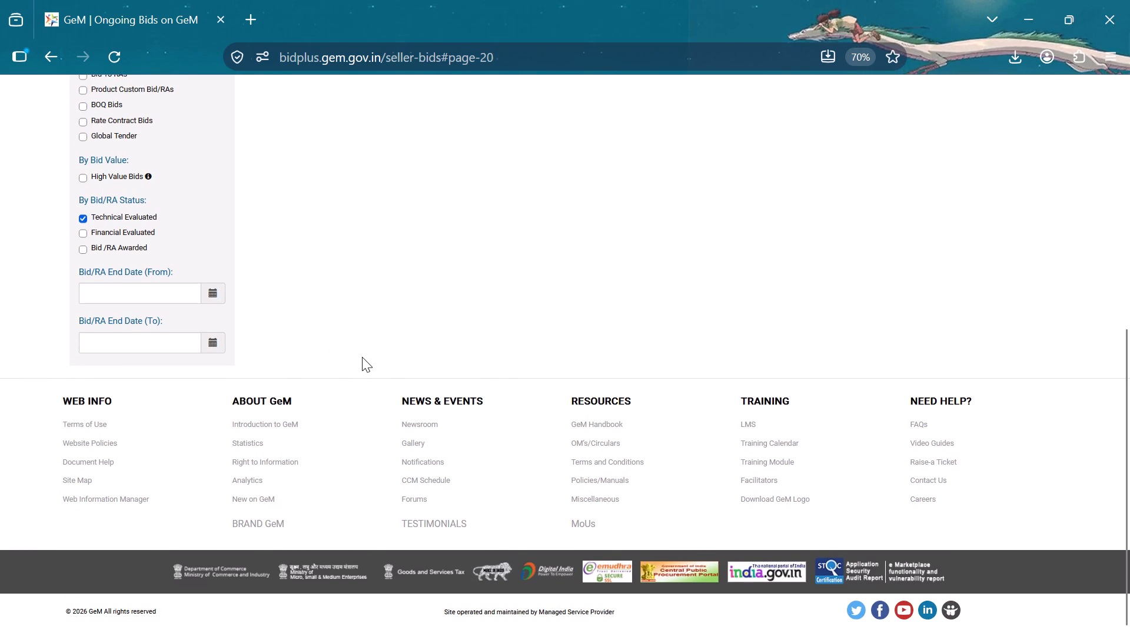
{"action": "left_click", "coordinate": [364, 356]}
{"action": "scroll", "coordinate": [364, 356], "scroll_direction": "up", "scroll_amount": 1}
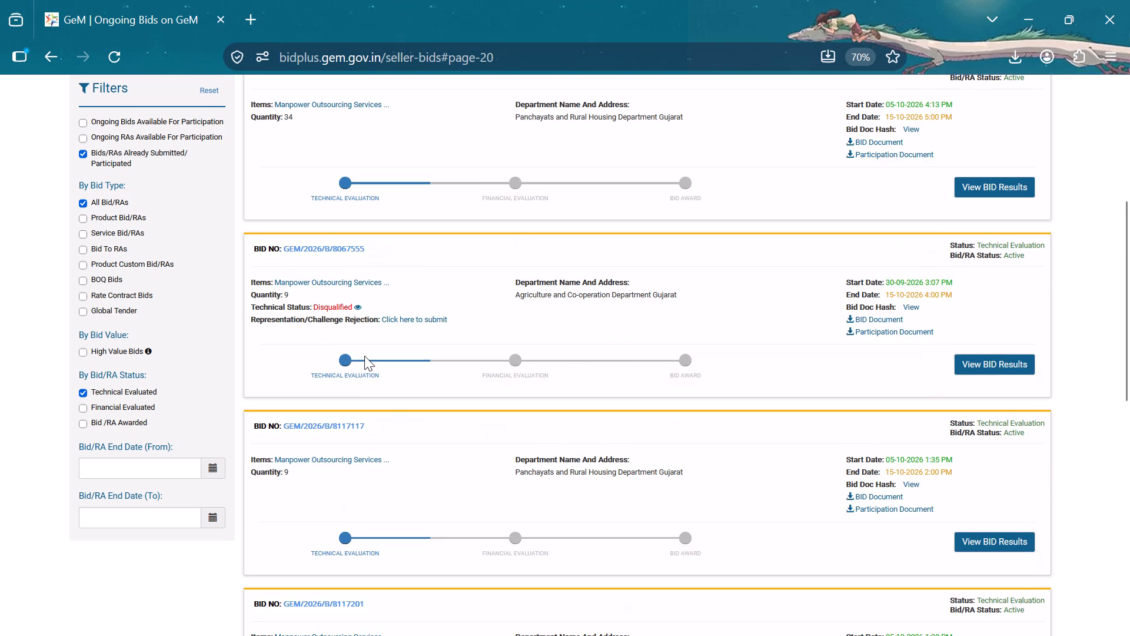
{"action": "scroll", "coordinate": [364, 356], "scroll_direction": "up", "scroll_amount": 1}
{"action": "scroll", "coordinate": [364, 356], "scroll_direction": "down", "scroll_amount": 5}
Check the participated bids on pages 22, 23 and 24 for a disqualified technical status.
{"action": "left_click", "coordinate": [431, 353]}
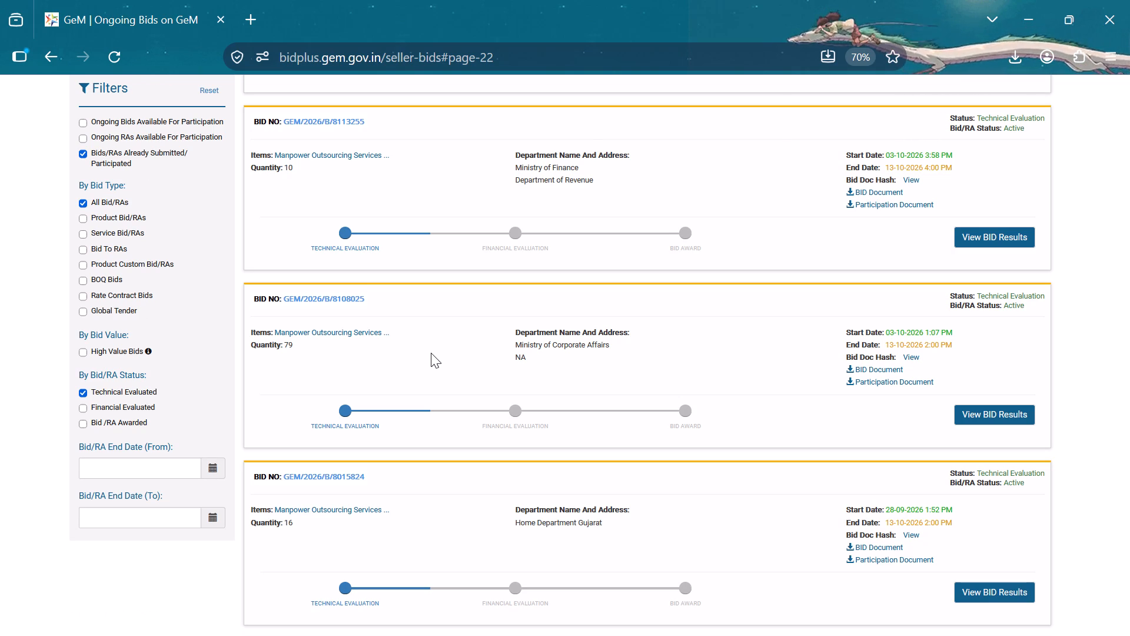
{"action": "scroll", "coordinate": [431, 353], "scroll_direction": "up", "scroll_amount": 1}
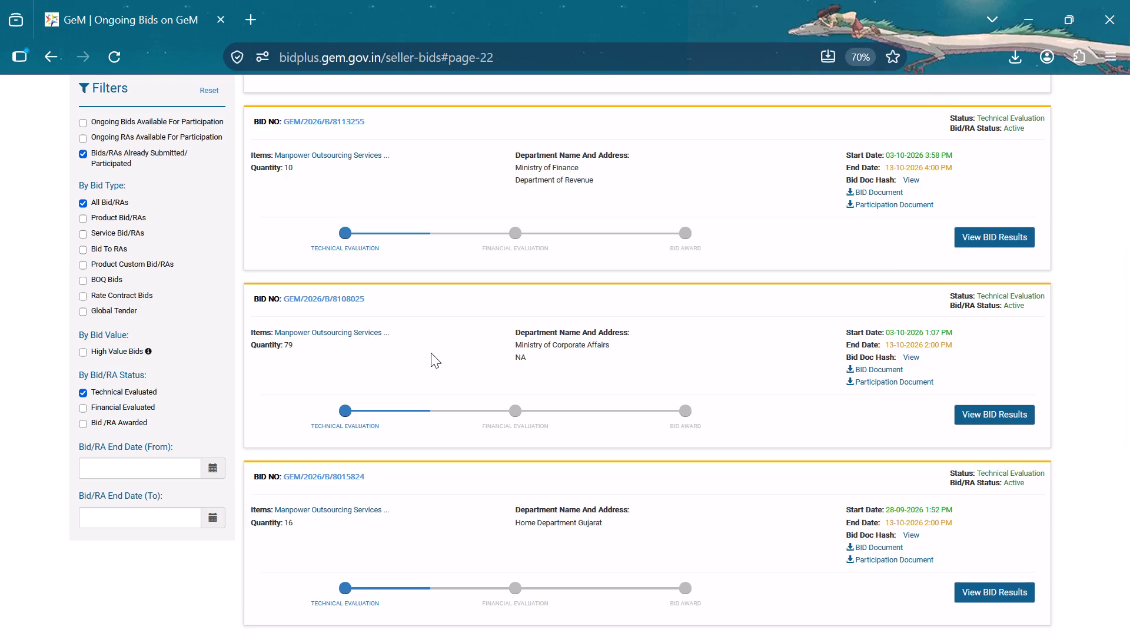
{"action": "scroll", "coordinate": [431, 353], "scroll_direction": "up", "scroll_amount": 9}
{"action": "scroll", "coordinate": [327, 463], "scroll_direction": "down", "scroll_amount": 6}
{"action": "left_click", "coordinate": [398, 353]}
{"action": "scroll", "coordinate": [398, 353], "scroll_direction": "up", "scroll_amount": 1}
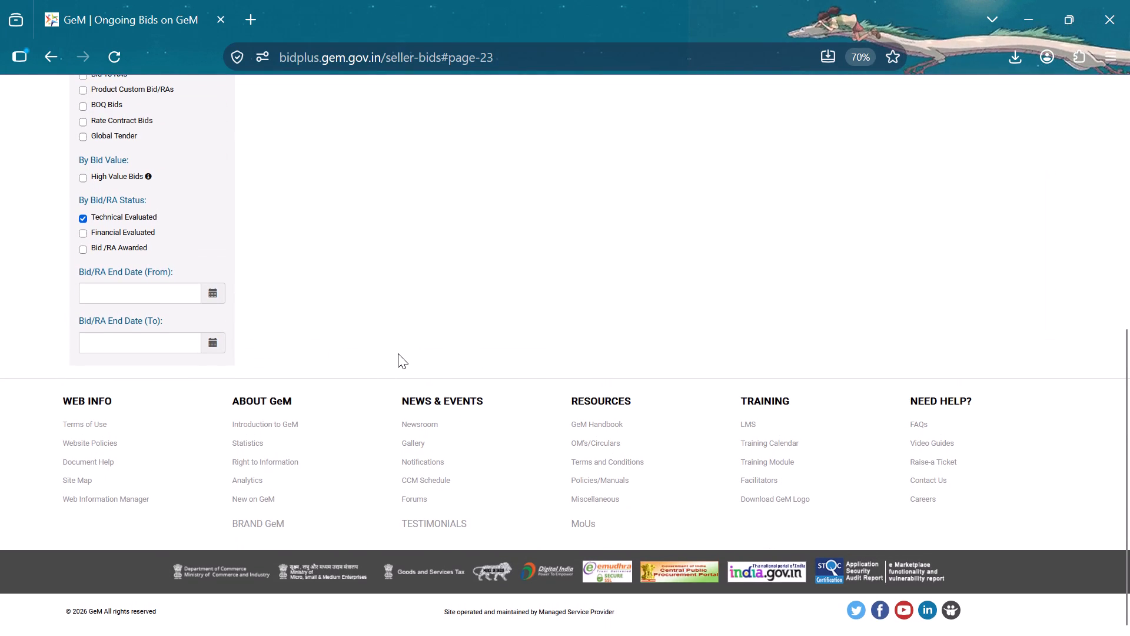
{"action": "scroll", "coordinate": [398, 353], "scroll_direction": "up", "scroll_amount": 1}
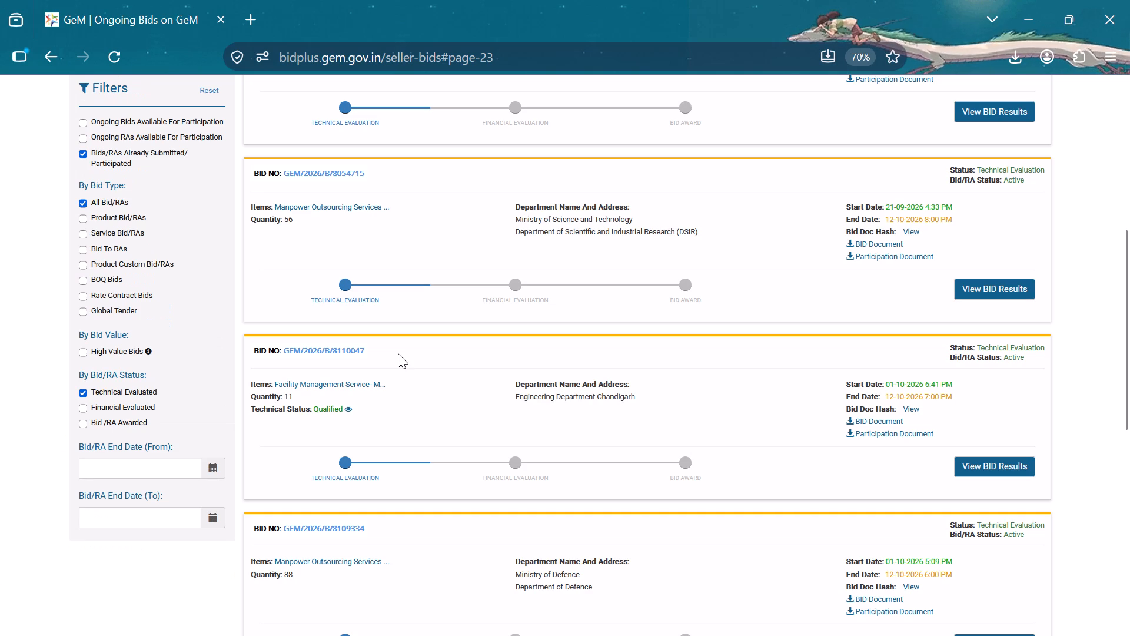
{"action": "scroll", "coordinate": [398, 353], "scroll_direction": "down", "scroll_amount": 1}
{"action": "left_click", "coordinate": [398, 353]}
{"action": "scroll", "coordinate": [398, 353], "scroll_direction": "up", "scroll_amount": 1}
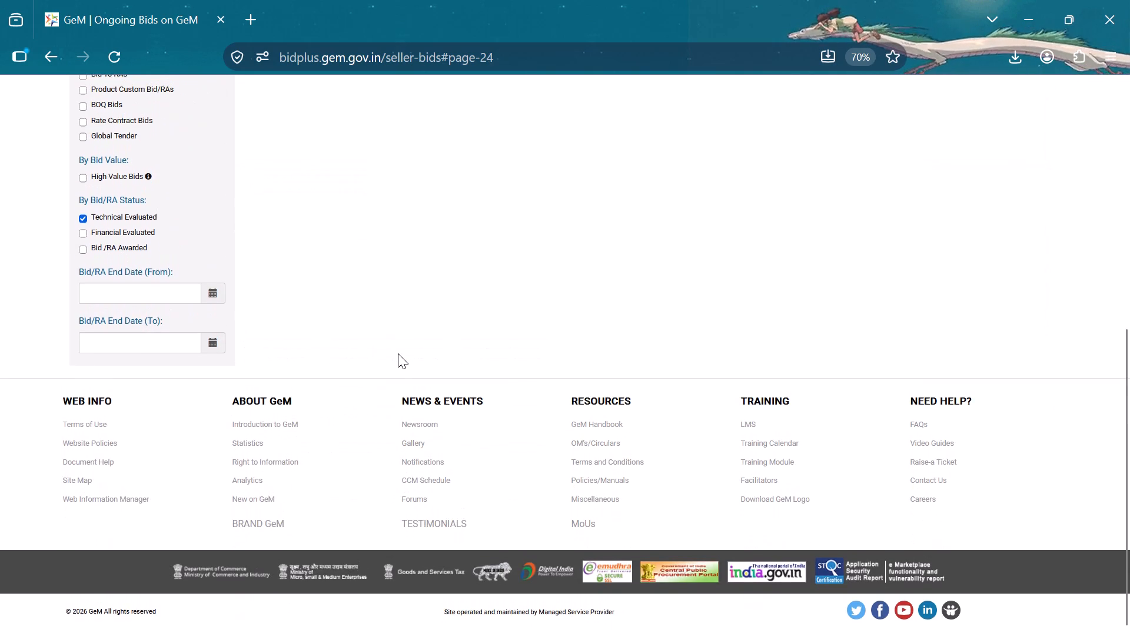
{"action": "scroll", "coordinate": [398, 353], "scroll_direction": "up", "scroll_amount": 2}
{"action": "scroll", "coordinate": [398, 353], "scroll_direction": "down", "scroll_amount": 3}
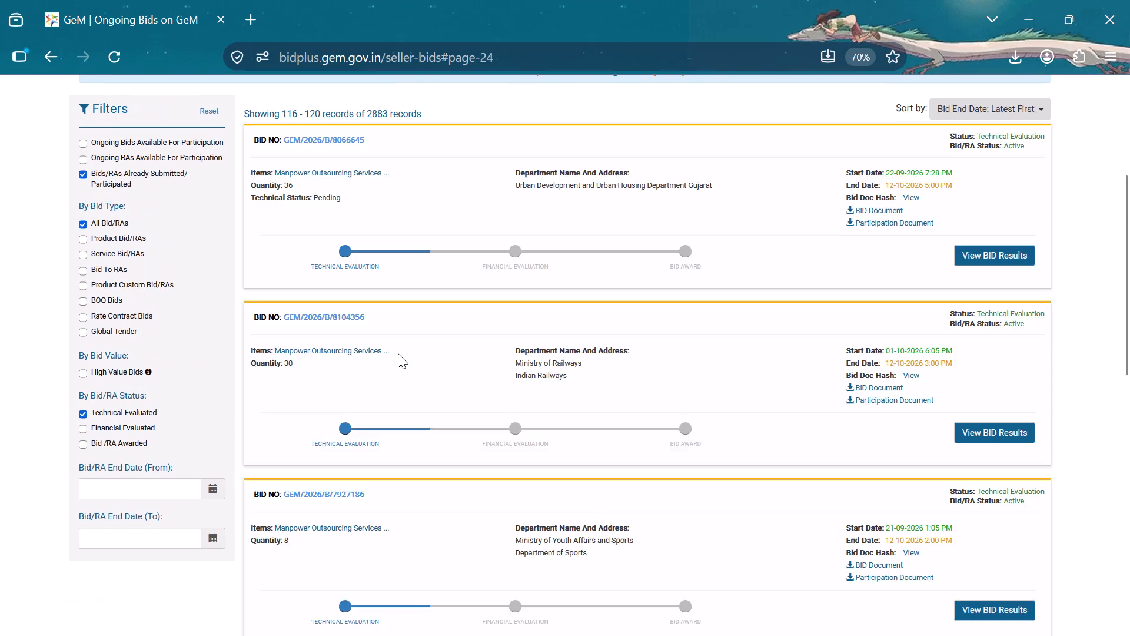
{"action": "scroll", "coordinate": [398, 353], "scroll_direction": "down", "scroll_amount": 8}
Copy the disqualified bid's number line, GEM/2026/B/8089194, from page 25 onto a new line of the Notepad list.
{"action": "left_click", "coordinate": [404, 349]}
{"action": "scroll", "coordinate": [404, 349], "scroll_direction": "up", "scroll_amount": 1}
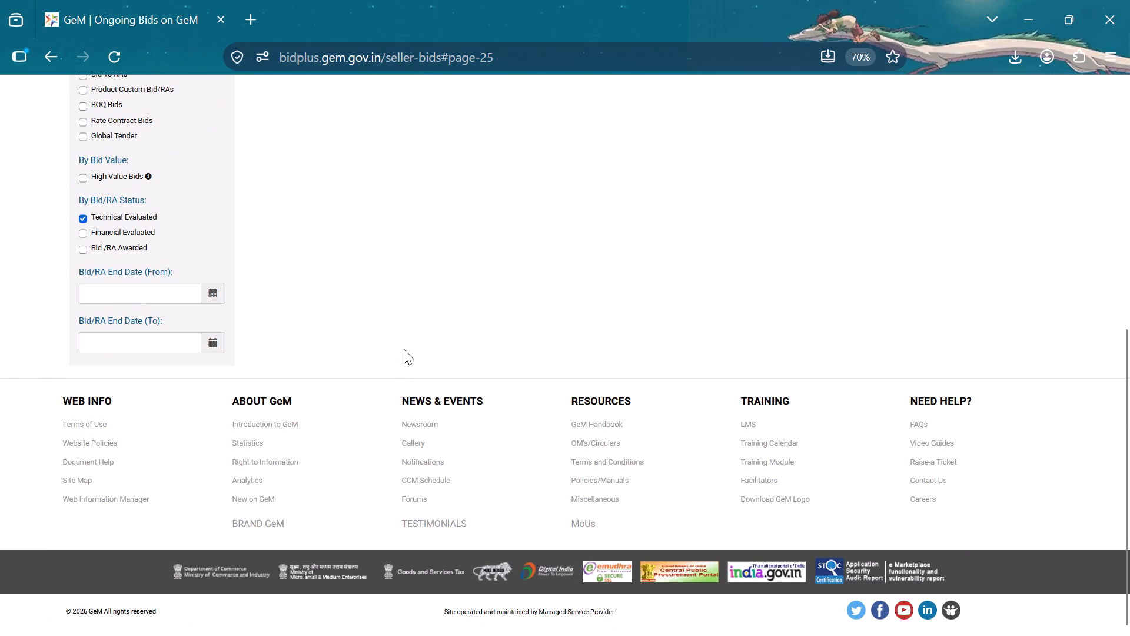
{"action": "scroll", "coordinate": [404, 349], "scroll_direction": "up", "scroll_amount": 1}
{"action": "triple_click", "coordinate": [270, 410]}
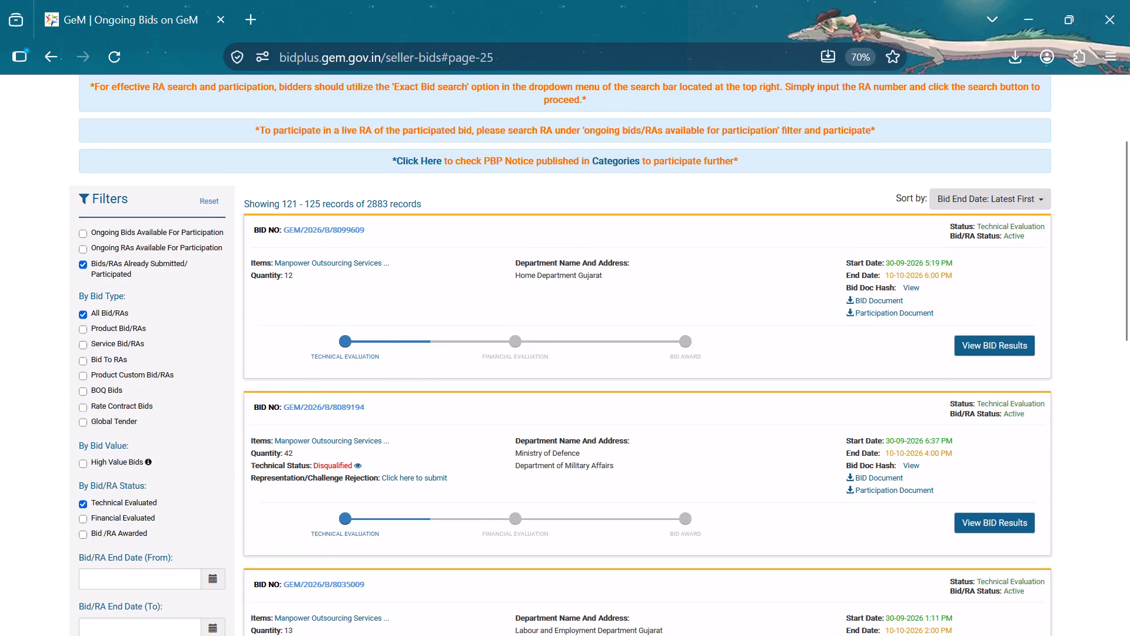
{"action": "key", "text": "ctrl+c"}
{"action": "key", "text": "alt+Tab"}
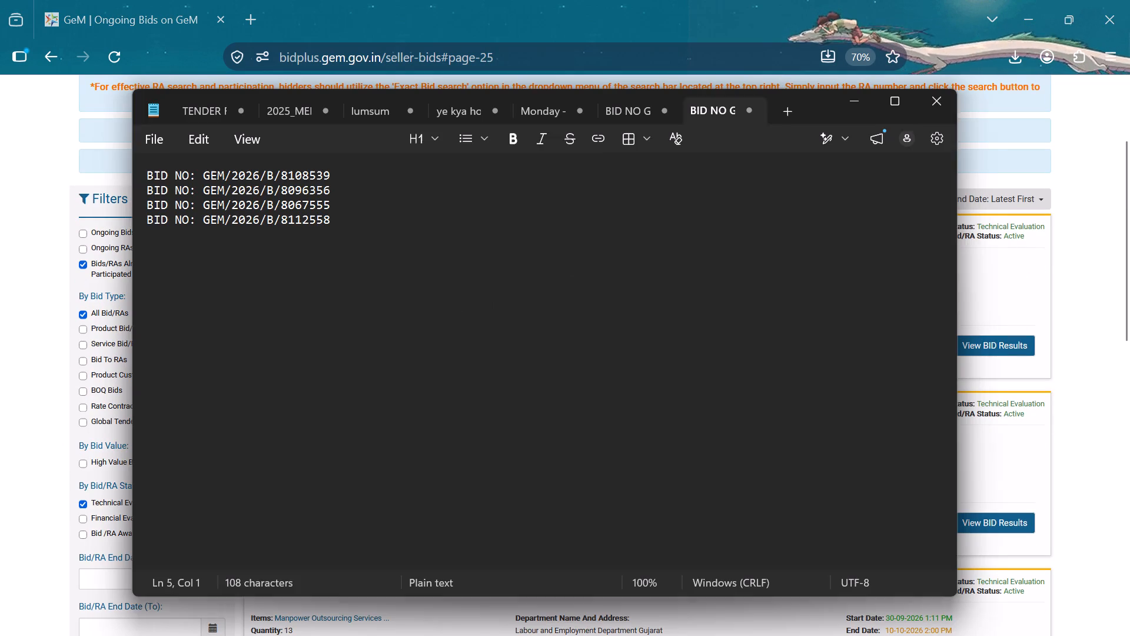
{"action": "key", "text": "ctrl+v"}
{"action": "key", "text": "Return"}
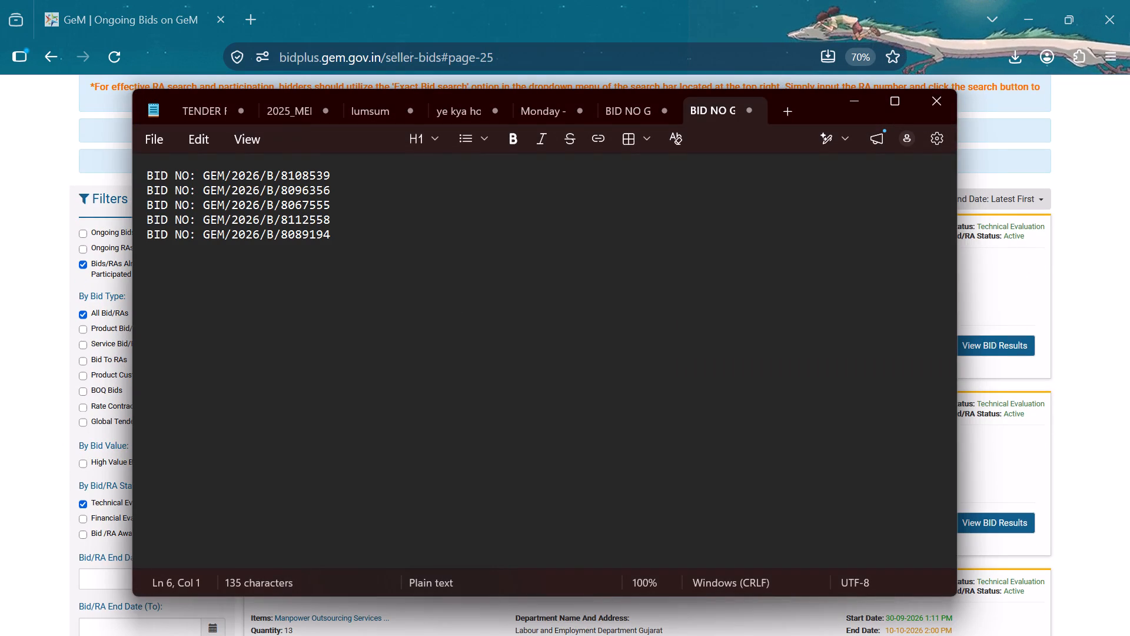
Continue through the participated bids on pages 26 and 27, checking technical and representation statuses for disqualified bids.
{"action": "left_click", "coordinate": [408, 0]}
{"action": "scroll", "coordinate": [375, 316], "scroll_direction": "down", "scroll_amount": 10}
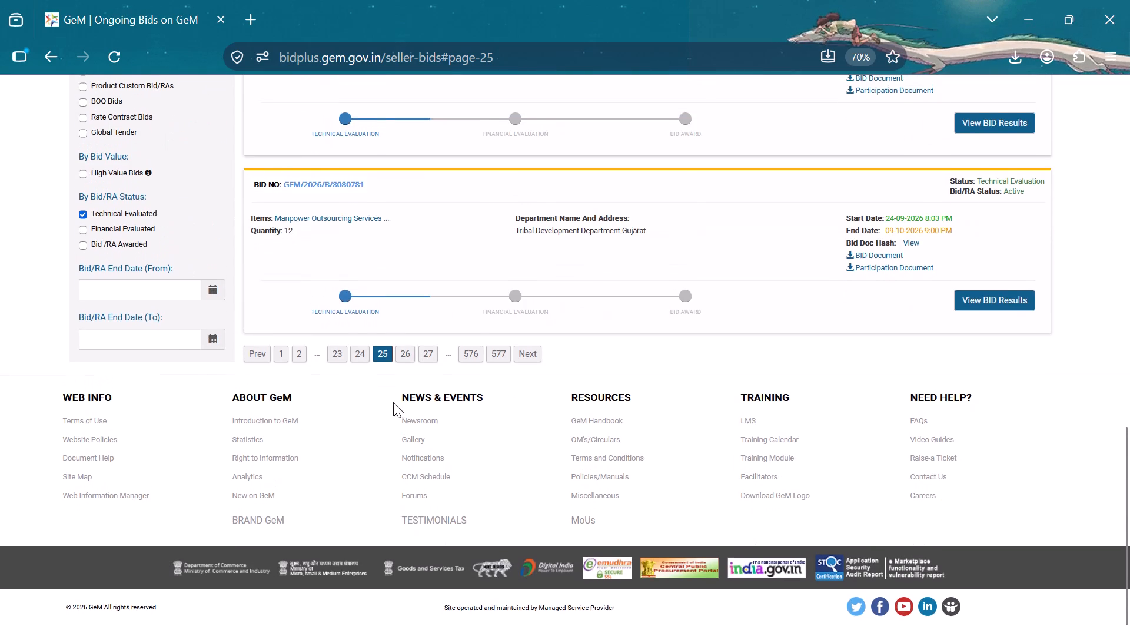
{"action": "left_click", "coordinate": [399, 363]}
{"action": "scroll", "coordinate": [399, 363], "scroll_direction": "up", "scroll_amount": 1}
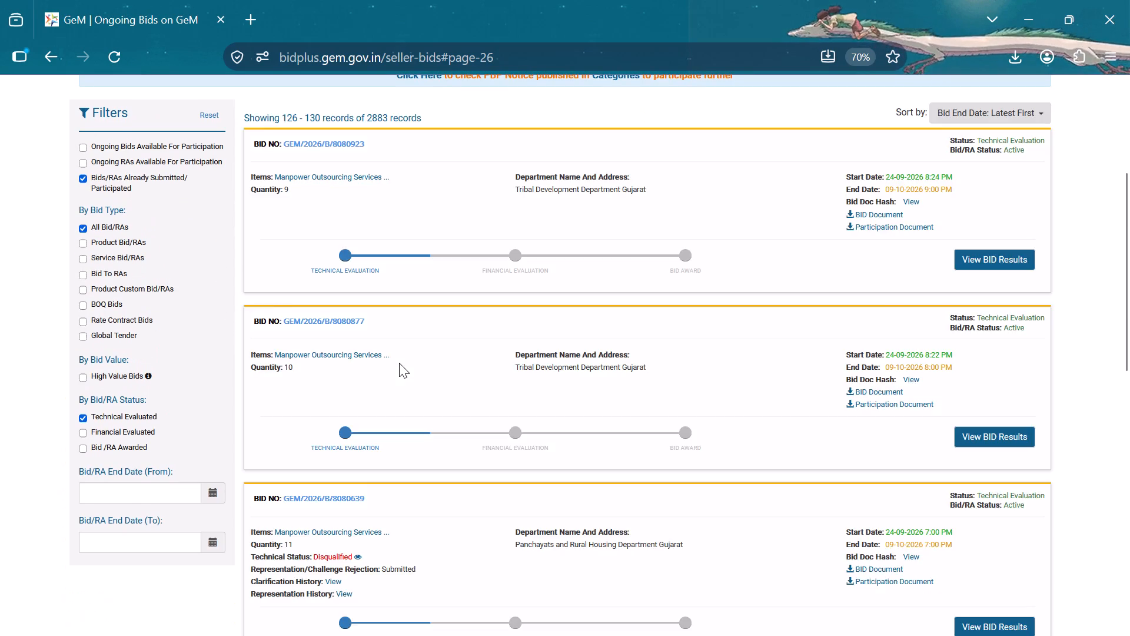
{"action": "scroll", "coordinate": [399, 363], "scroll_direction": "down", "scroll_amount": 6}
{"action": "left_click", "coordinate": [399, 363]}
{"action": "scroll", "coordinate": [399, 363], "scroll_direction": "up", "scroll_amount": 2}
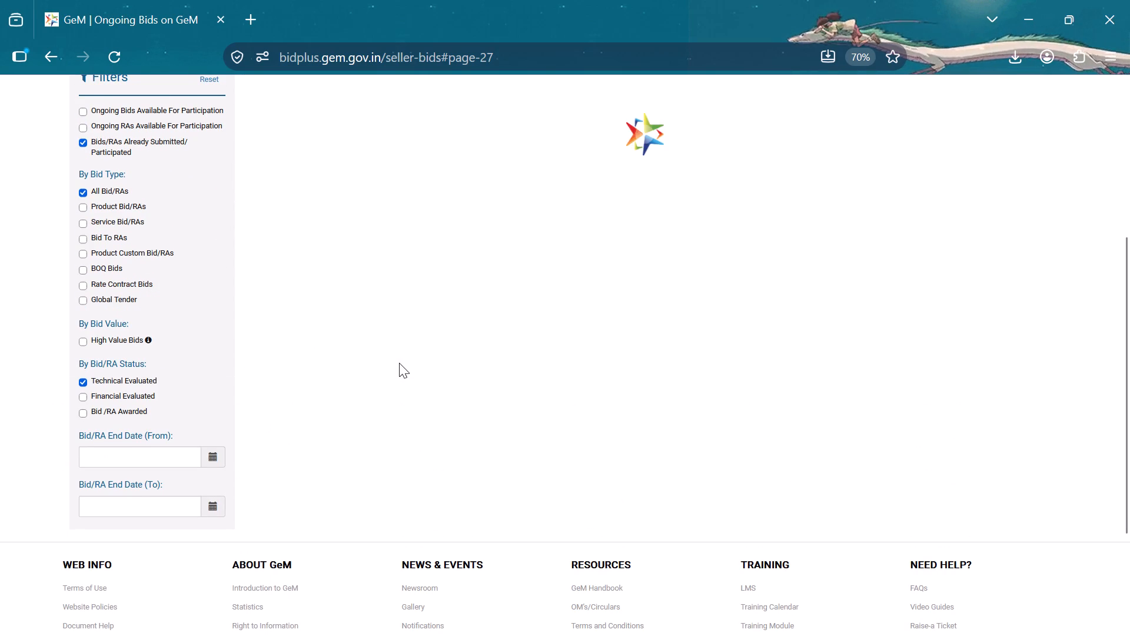
Move on to page 28 of the participated bids and check their technical statuses for disqualified bids.
{"action": "scroll", "coordinate": [399, 363], "scroll_direction": "down", "scroll_amount": 7}
{"action": "double_click", "coordinate": [399, 363]}
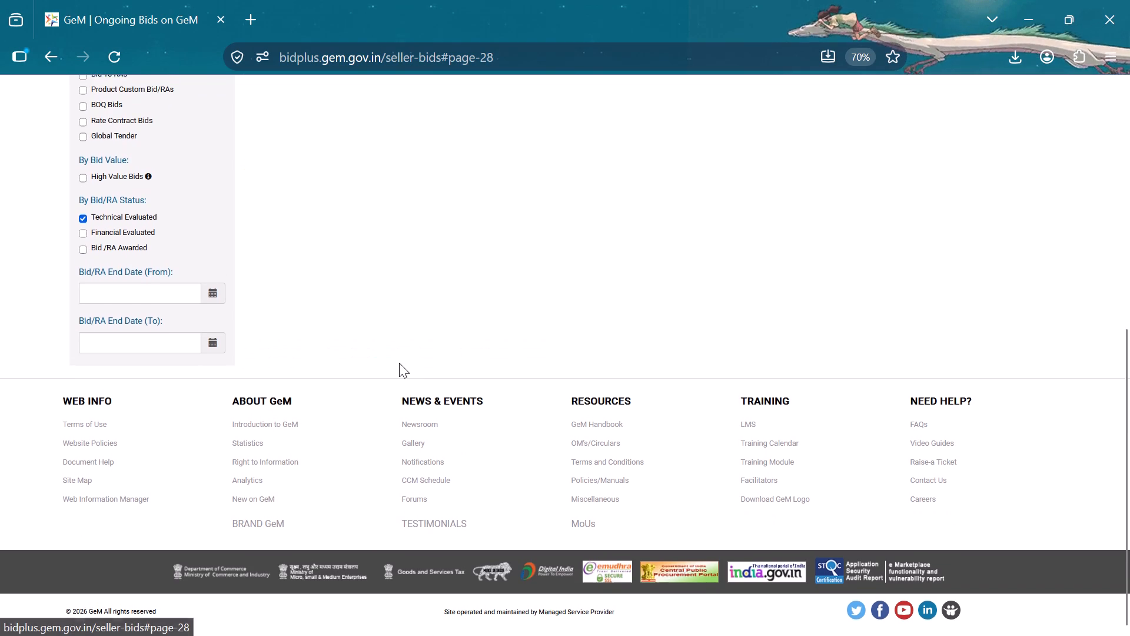
{"action": "scroll", "coordinate": [399, 363], "scroll_direction": "up", "scroll_amount": 2}
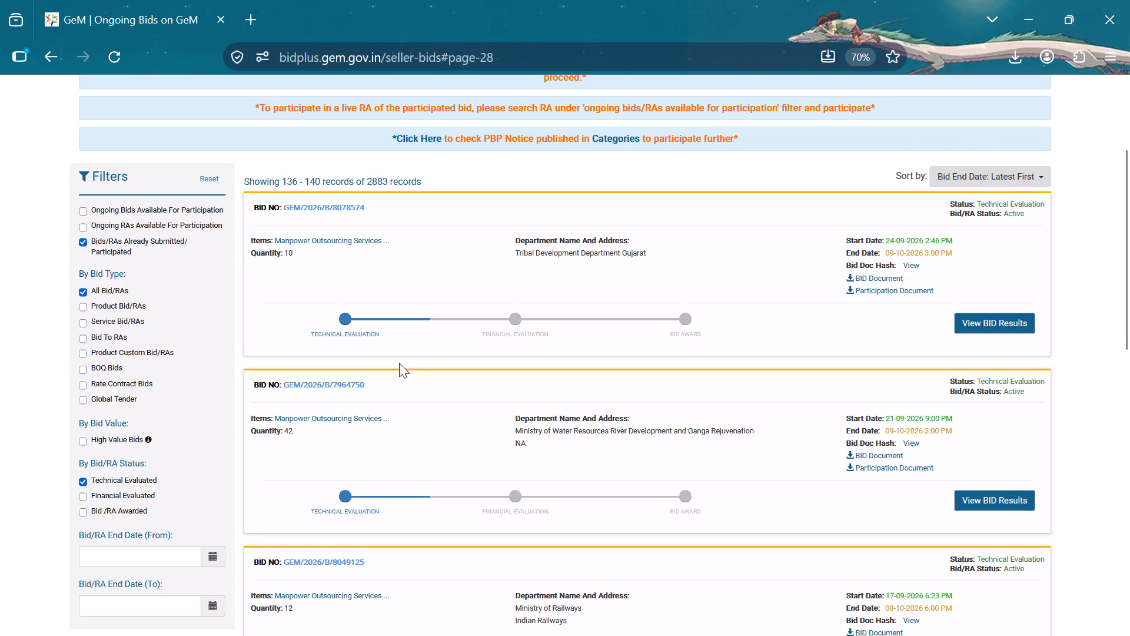
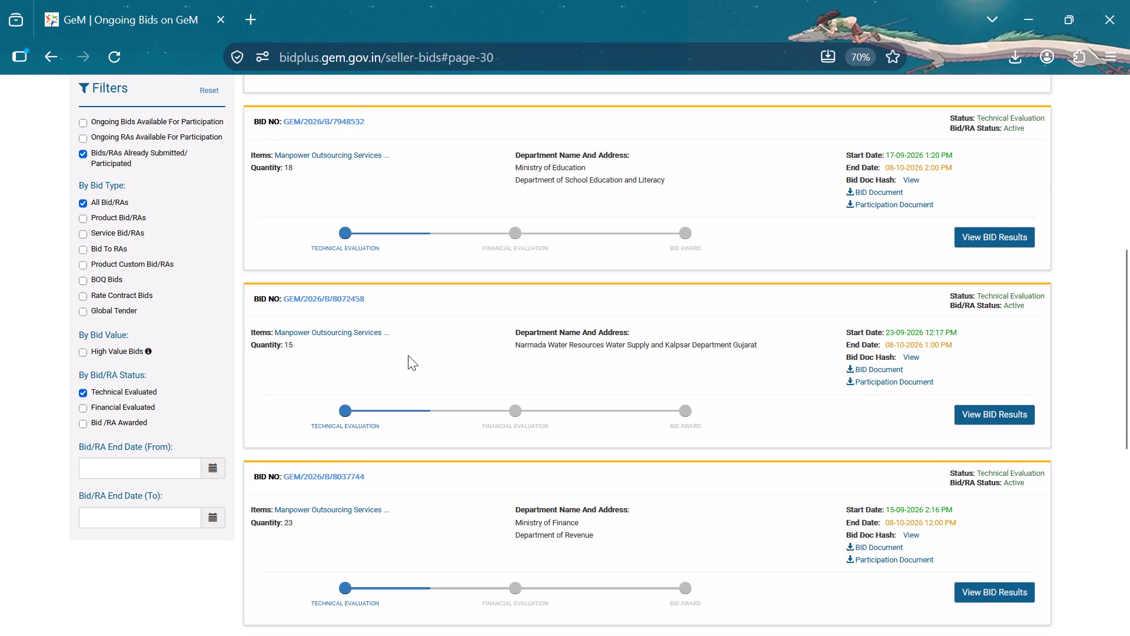
Check the participated bids on pages 30 and 31 for disqualified technical and representation statuses, and continue to page 32.
{"action": "scroll", "coordinate": [408, 355], "scroll_direction": "up", "scroll_amount": 1}
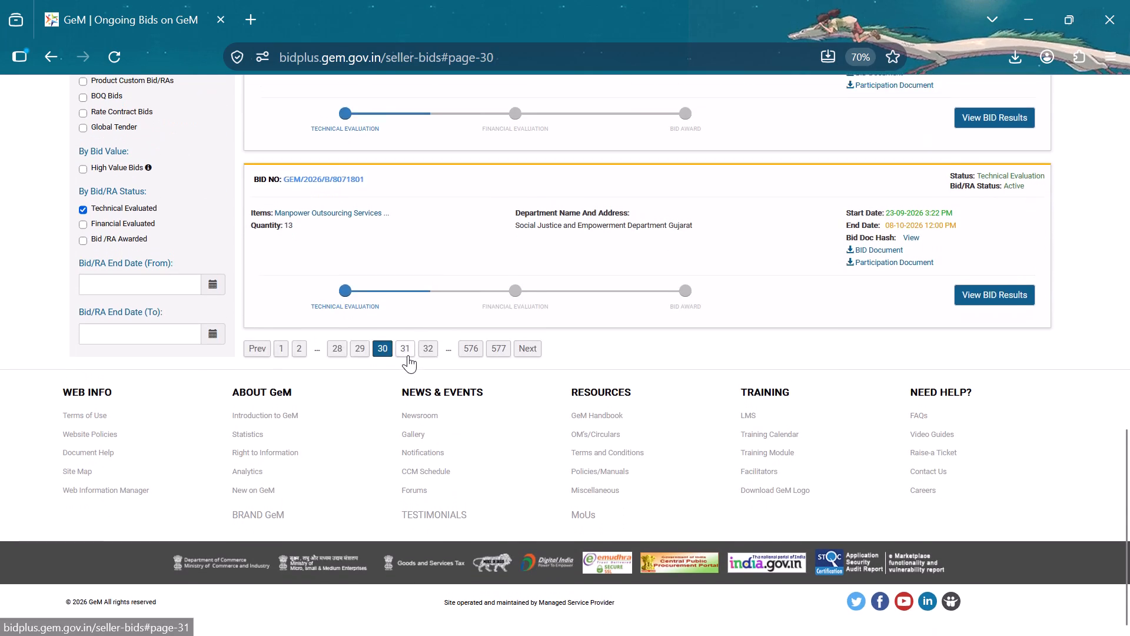
{"action": "left_click", "coordinate": [408, 355]}
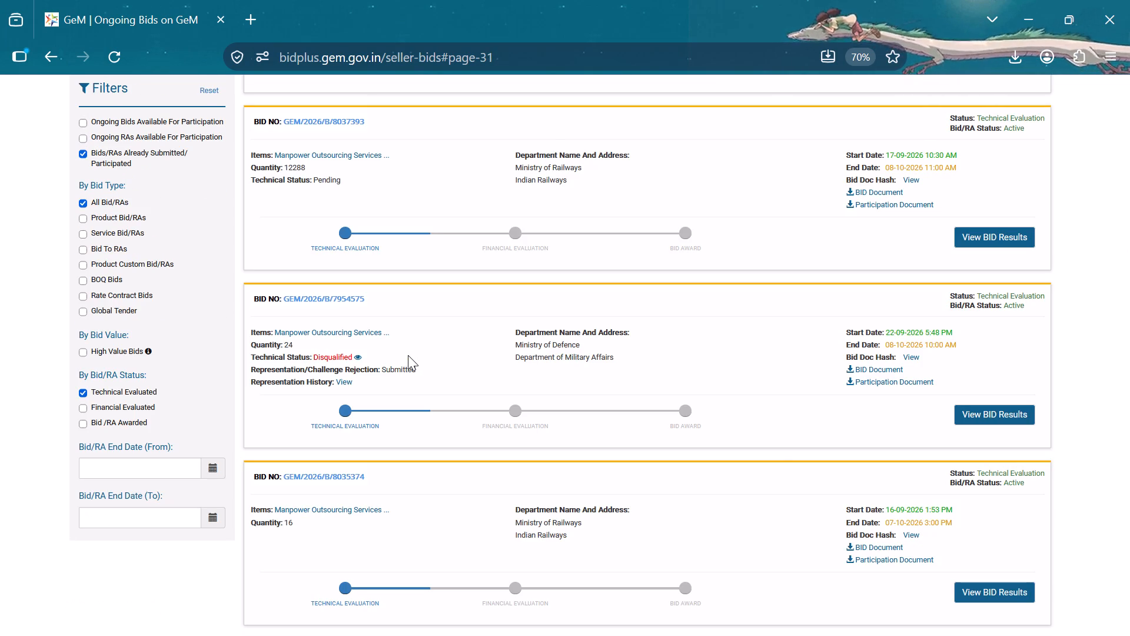
{"action": "scroll", "coordinate": [408, 355], "scroll_direction": "down", "scroll_amount": 1}
{"action": "left_click", "coordinate": [408, 355]}
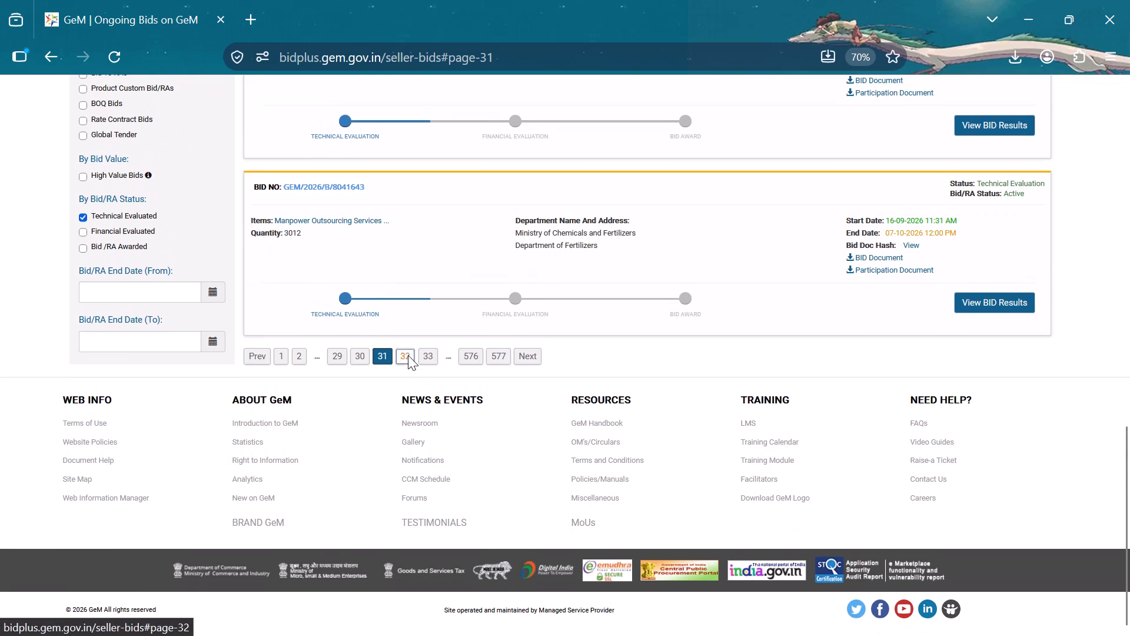
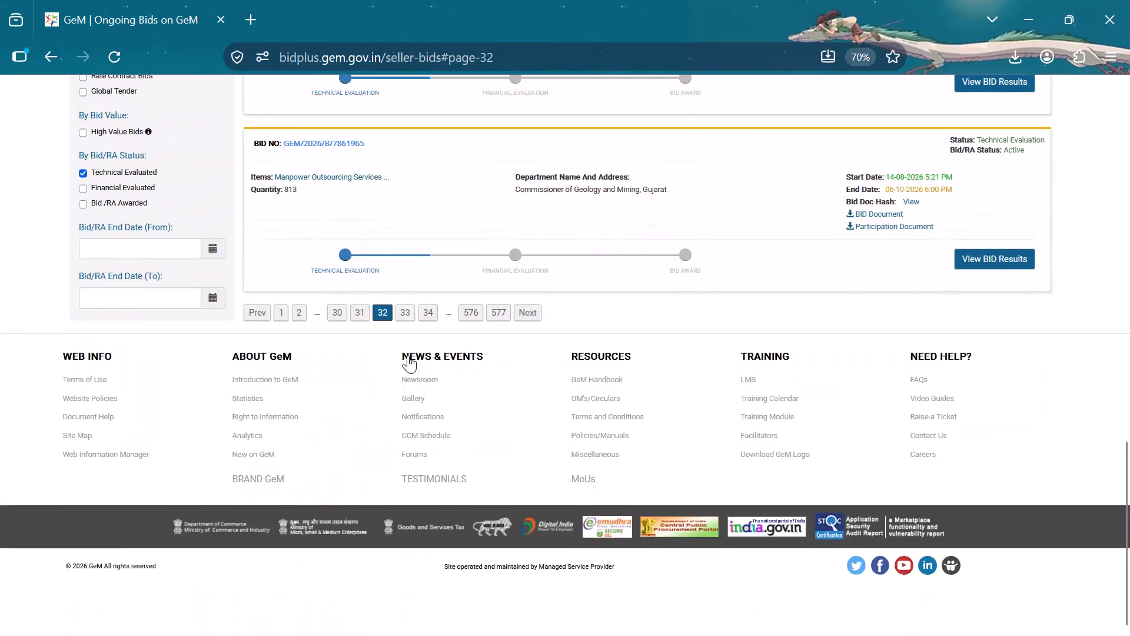
Continue to page 33 of the participated bids in technical evaluation.
{"action": "left_click", "coordinate": [408, 355]}
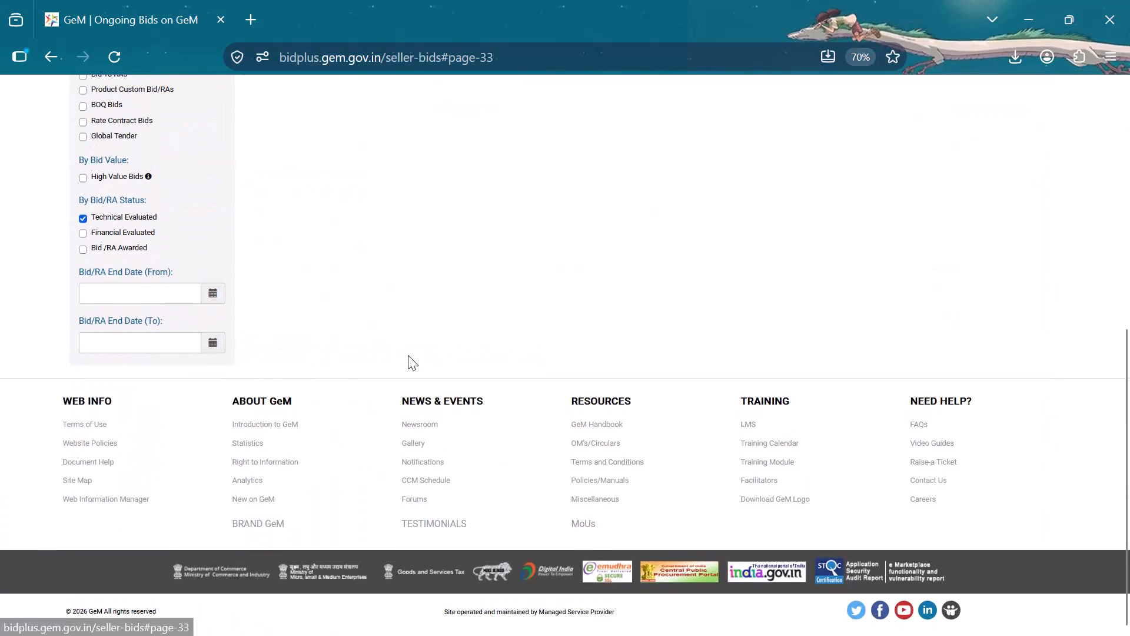
Switch to the other virtual desktop, where the Brave browser window is open.
{"action": "key", "text": "ctrl+super+Right"}
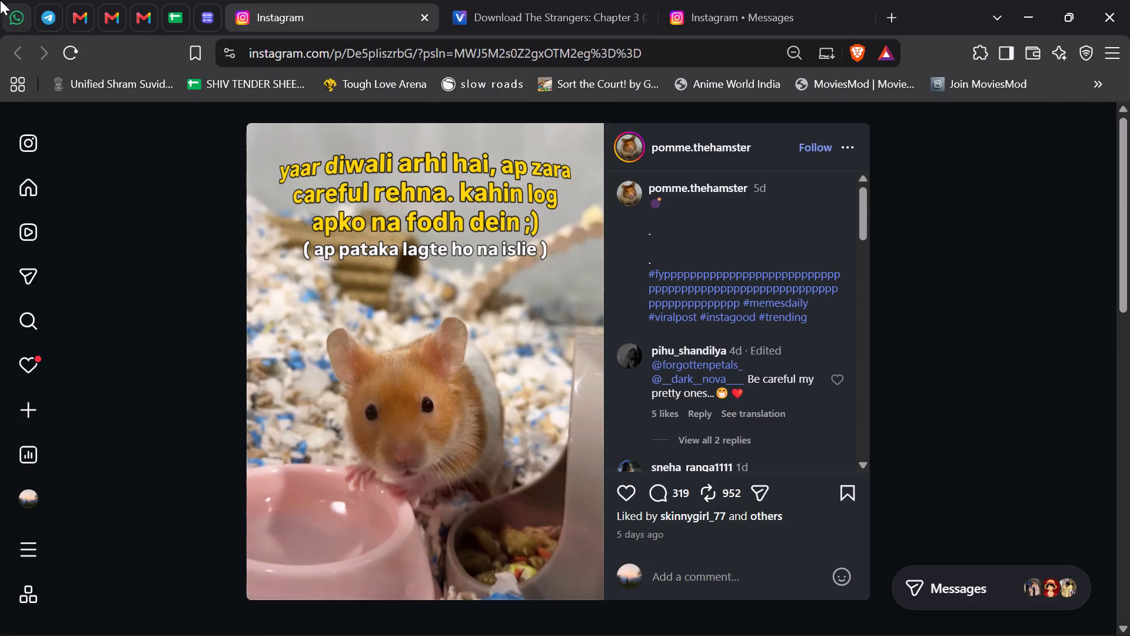
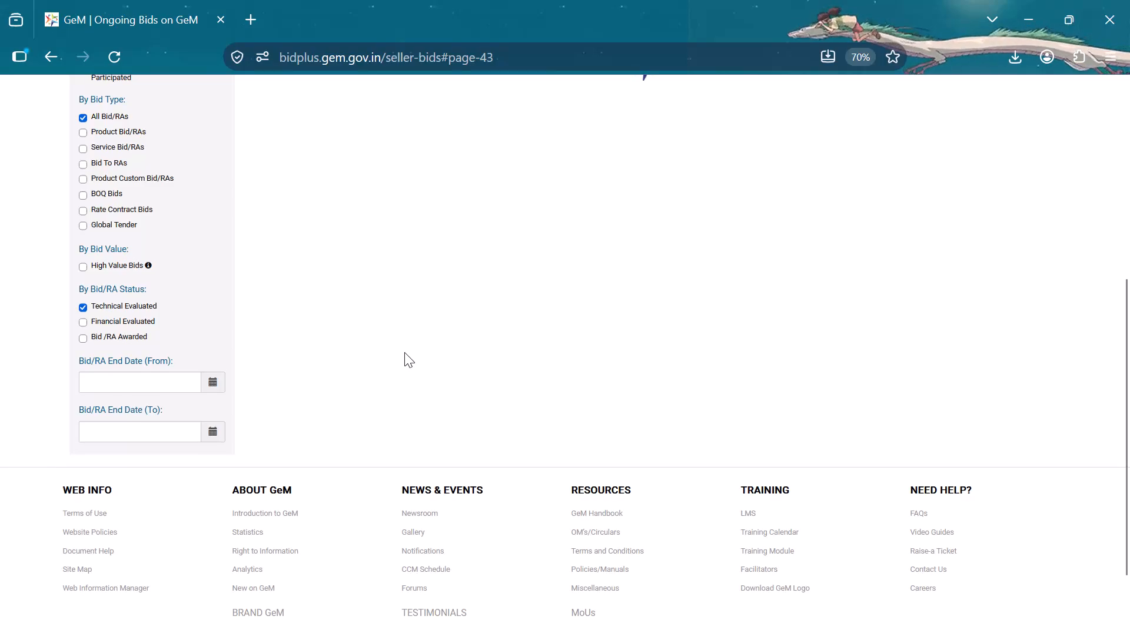
Check the participated bids on pages 43, 44 and 45 for a disqualified technical status.
{"action": "scroll", "coordinate": [404, 352], "scroll_direction": "up", "scroll_amount": 1}
{"action": "scroll", "coordinate": [404, 352], "scroll_direction": "down", "scroll_amount": 3}
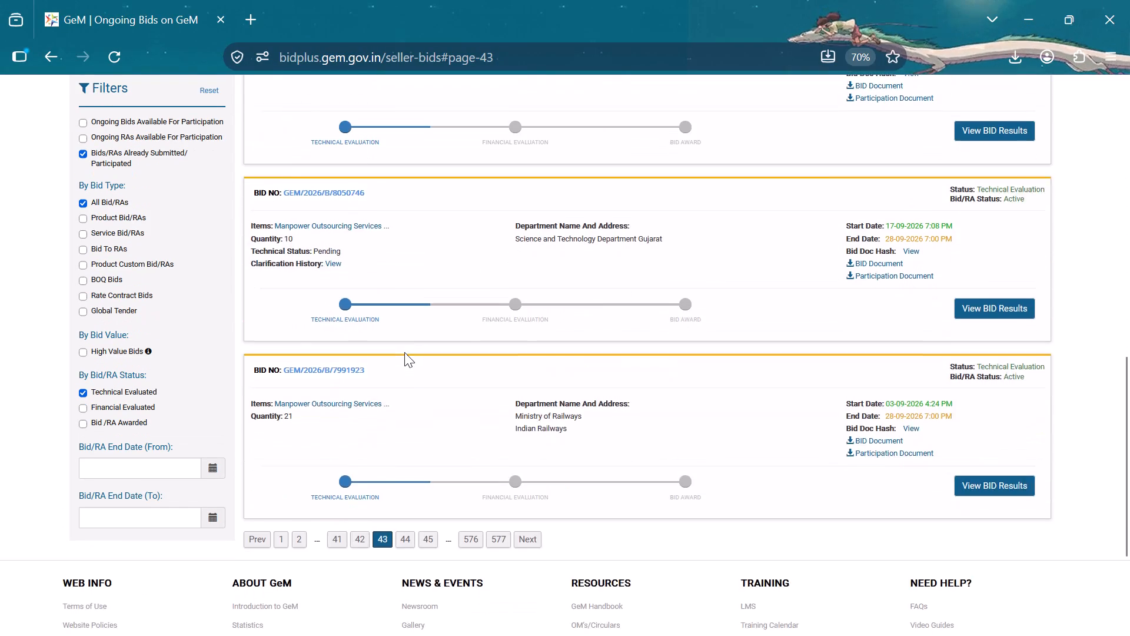
{"action": "scroll", "coordinate": [404, 352], "scroll_direction": "down", "scroll_amount": 3}
{"action": "left_click", "coordinate": [404, 352]}
{"action": "scroll", "coordinate": [404, 352], "scroll_direction": "up", "scroll_amount": 2}
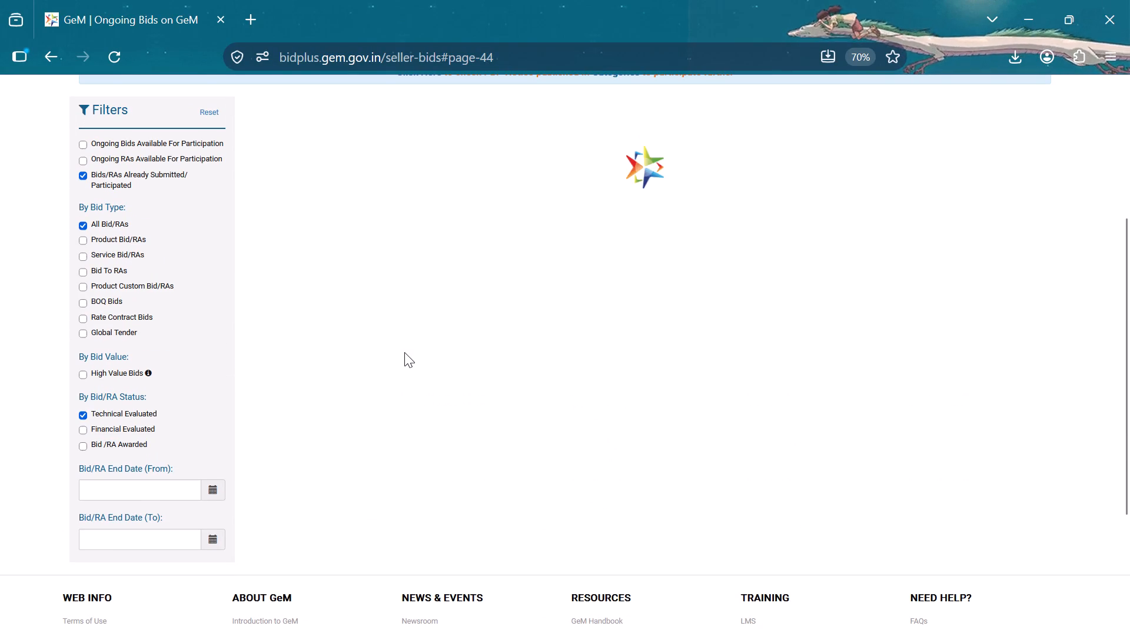
{"action": "scroll", "coordinate": [404, 352], "scroll_direction": "down", "scroll_amount": 7}
{"action": "left_click", "coordinate": [404, 352]}
{"action": "scroll", "coordinate": [404, 352], "scroll_direction": "up", "scroll_amount": 1}
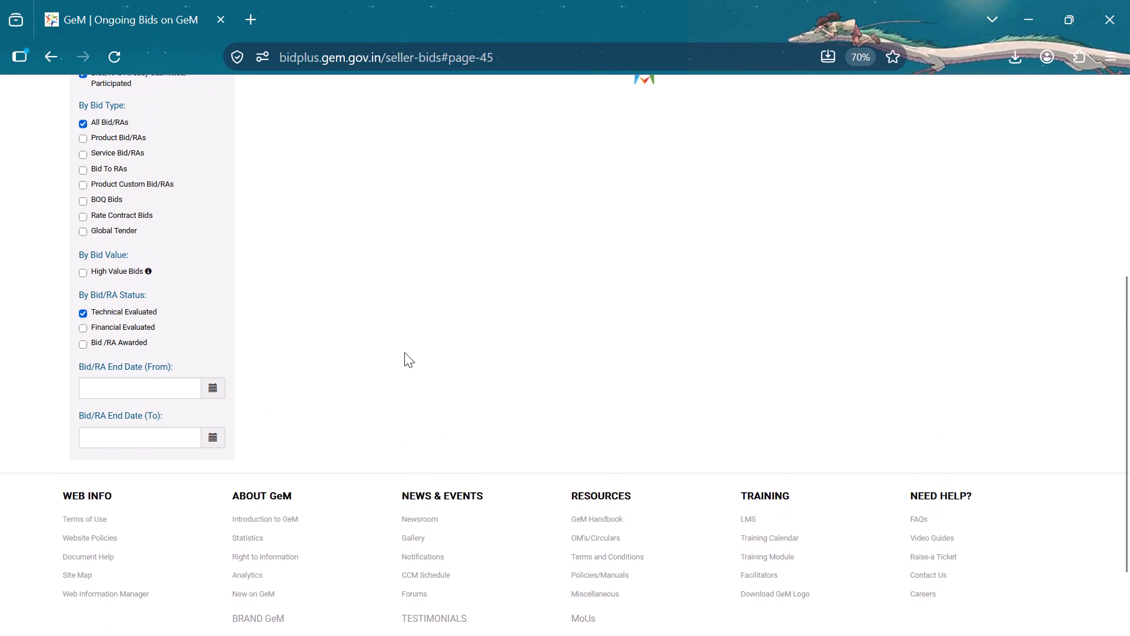
{"action": "scroll", "coordinate": [404, 352], "scroll_direction": "up", "scroll_amount": 1}
{"action": "scroll", "coordinate": [404, 352], "scroll_direction": "down", "scroll_amount": 6}
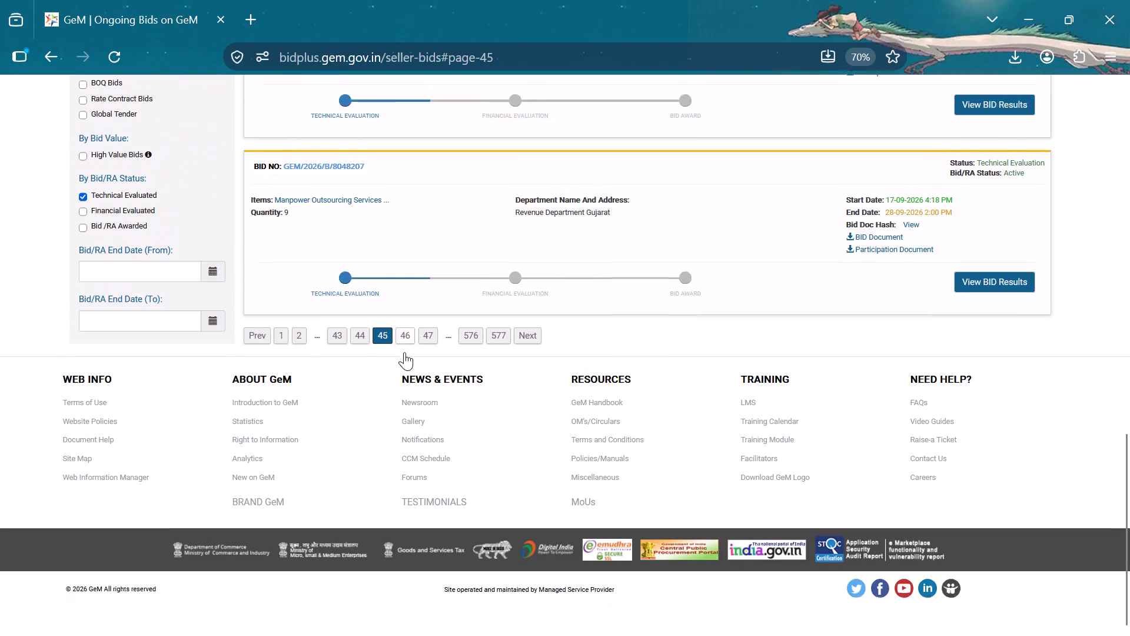
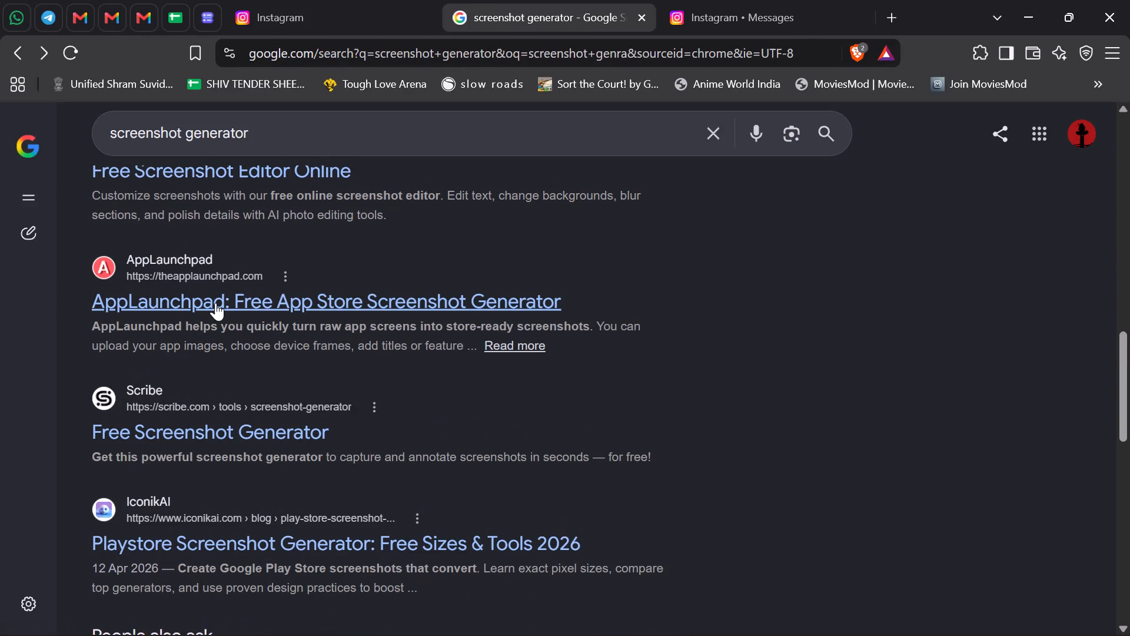
View the AppLaunchpad and Scribe screenshot generator sites from the search results, and return to the GeM participated bids list.
{"action": "left_click", "coordinate": [215, 302], "text": "ctrl"}
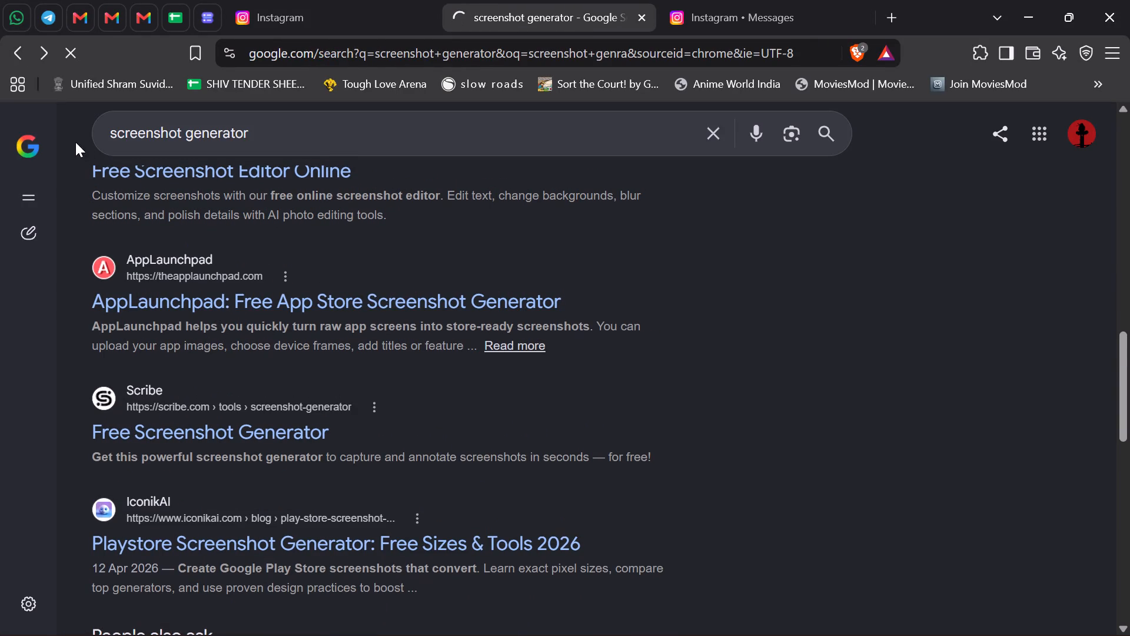
{"action": "left_click", "coordinate": [149, 426], "text": "ctrl"}
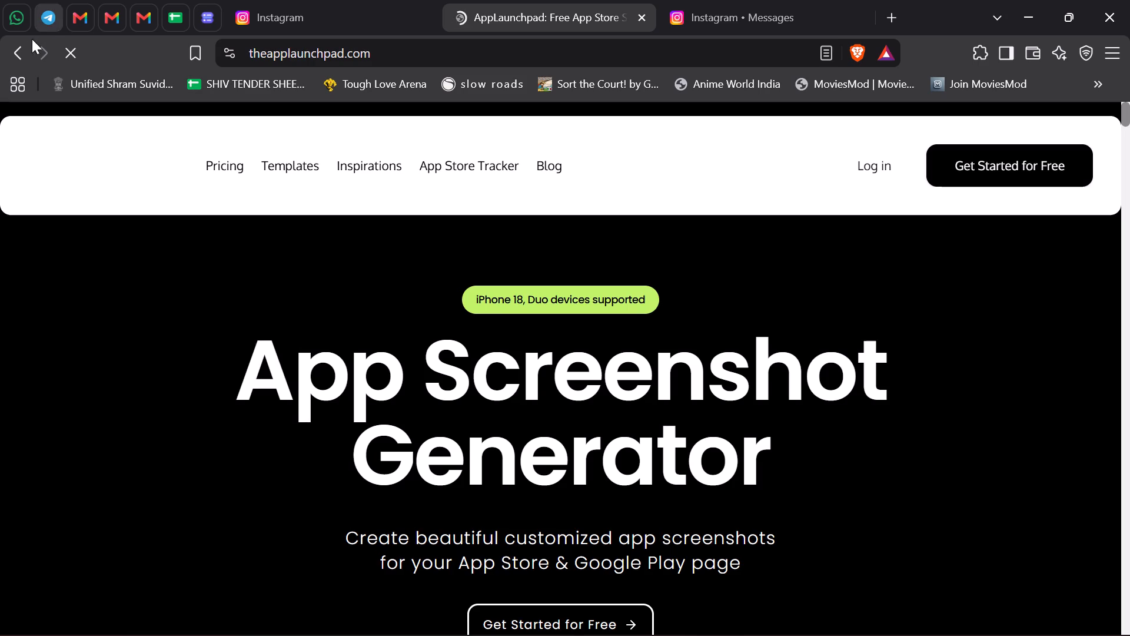
{"action": "left_click", "coordinate": [22, 50], "text": "ctrl"}
{"action": "left_click", "coordinate": [190, 430], "text": "ctrl"}
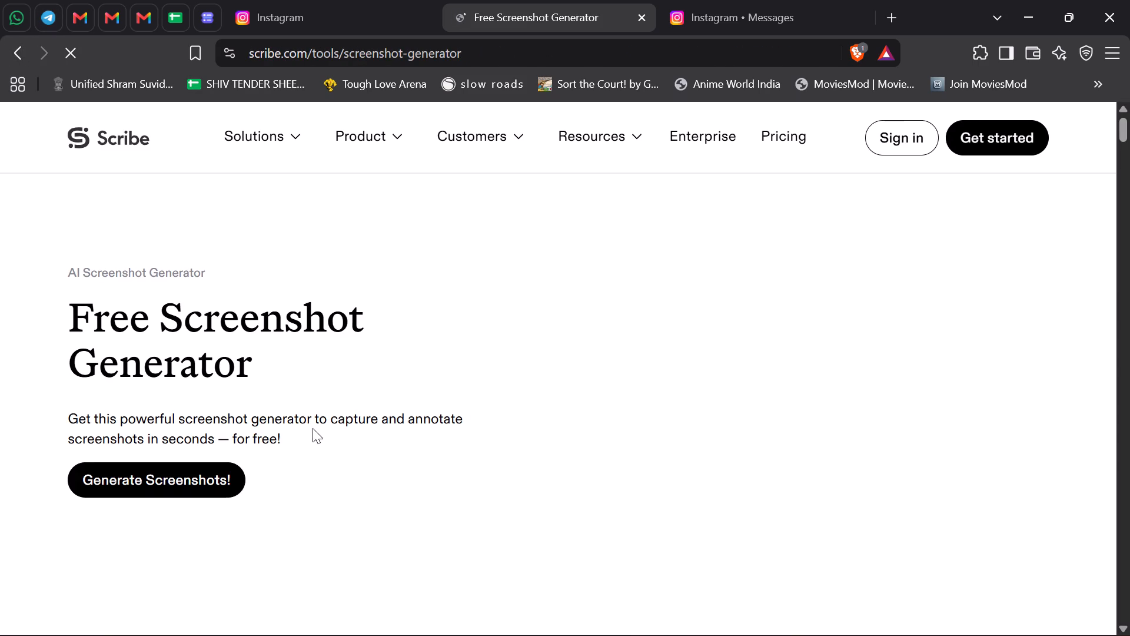
{"action": "key", "text": "ctrl+super+Left"}
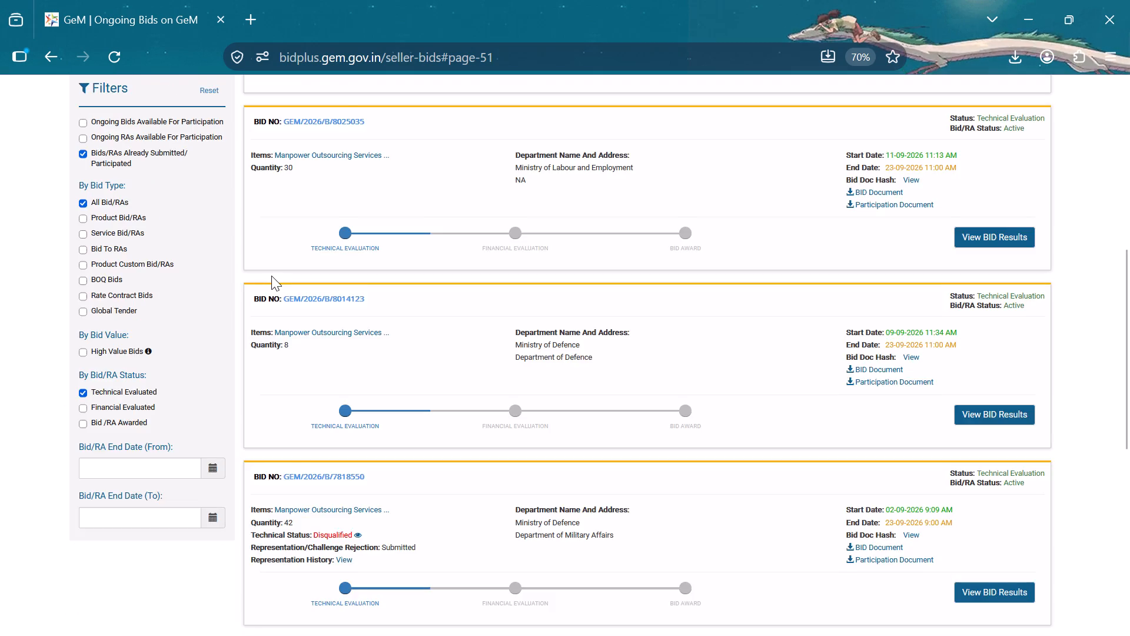
Go back through pages 50 and 49 of the participated bids to check for disqualified technical statuses, and return to page 51.
{"action": "scroll", "coordinate": [271, 276], "scroll_direction": "down", "scroll_amount": 2}
{"action": "left_click", "coordinate": [358, 360]}
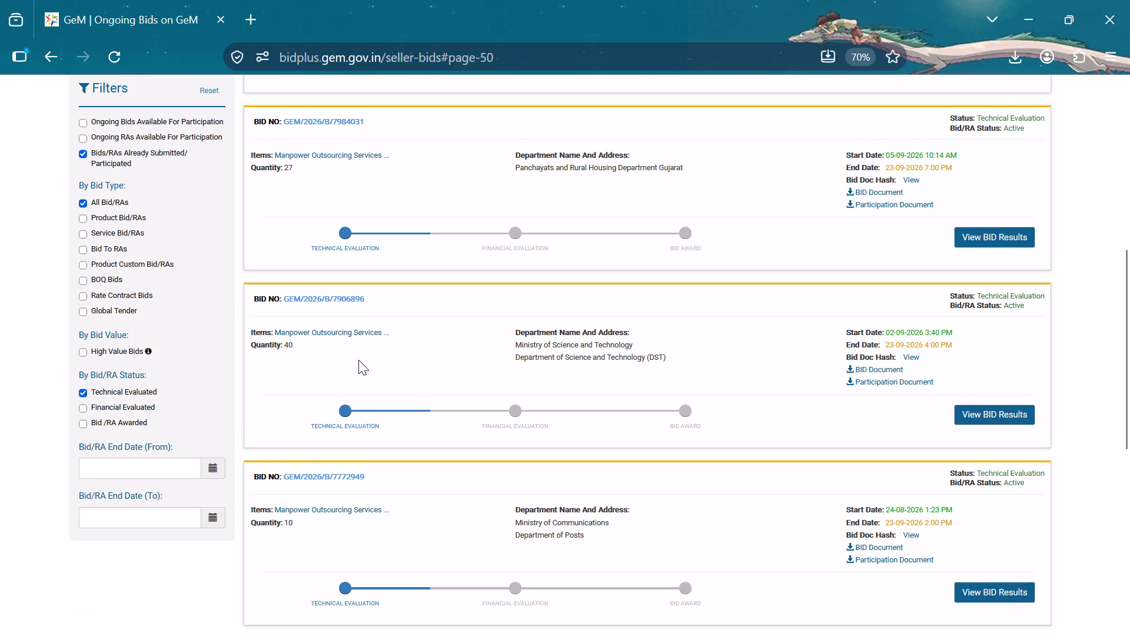
{"action": "left_click", "coordinate": [358, 360]}
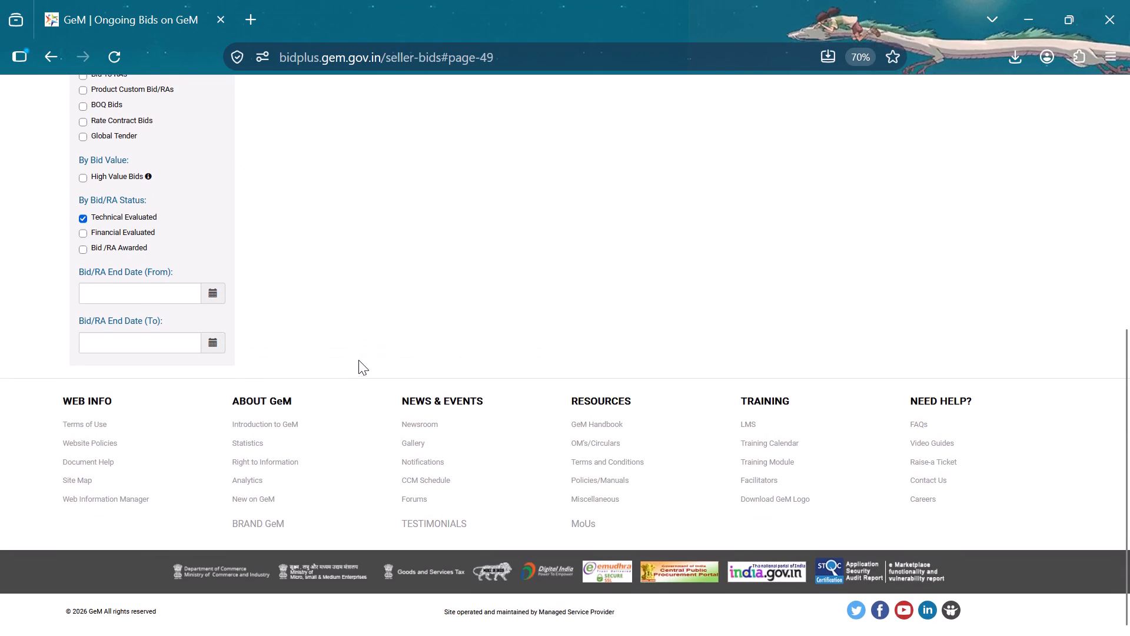
{"action": "scroll", "coordinate": [358, 360], "scroll_direction": "down", "scroll_amount": 7}
{"action": "scroll", "coordinate": [416, 373], "scroll_direction": "down", "scroll_amount": 5}
{"action": "left_click", "coordinate": [423, 365]}
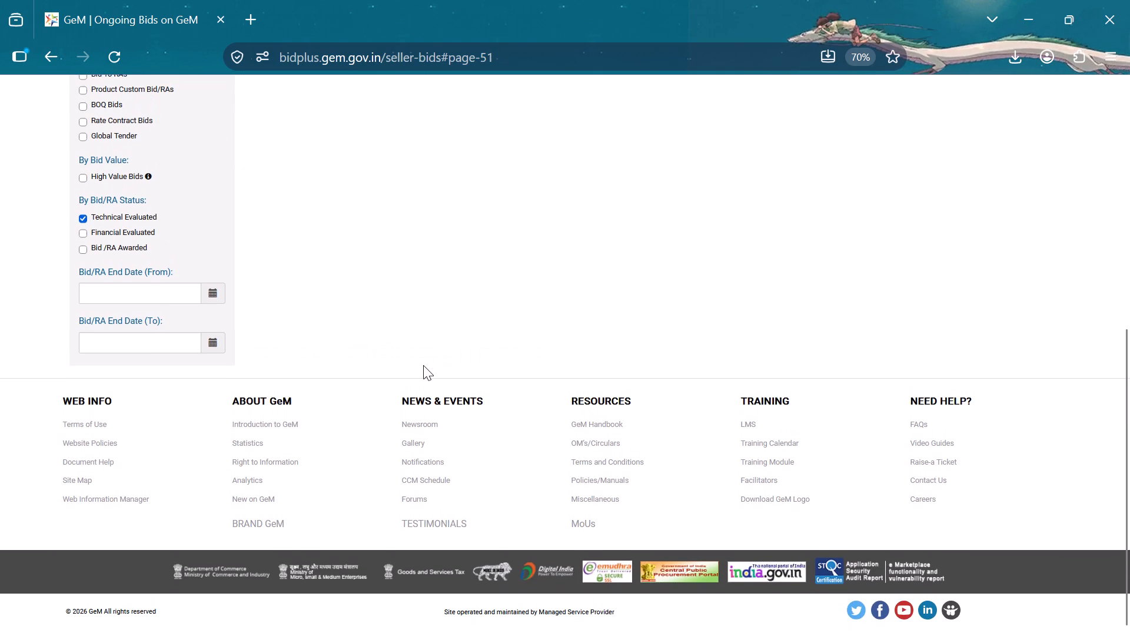
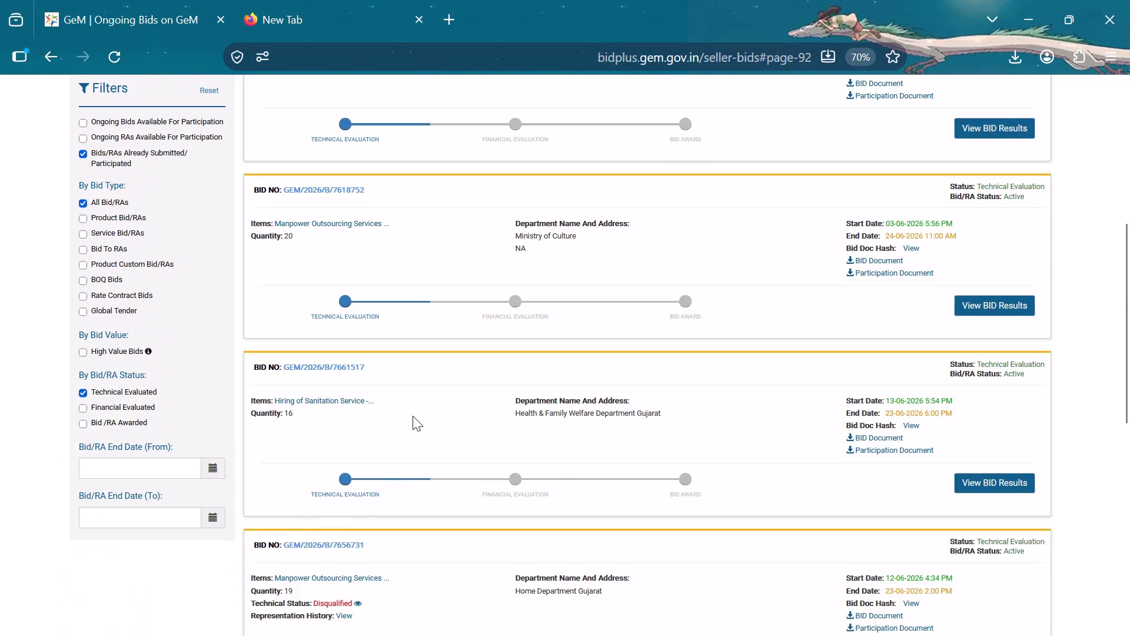
Go from page 92 to page 93 of the participated bids and check the listed technical statuses for disqualifications.
{"action": "scroll", "coordinate": [413, 416], "scroll_direction": "down", "scroll_amount": 4, "text": "ctrl"}
{"action": "left_click", "coordinate": [404, 358], "text": "ctrl"}
{"action": "scroll", "coordinate": [404, 358], "scroll_direction": "up", "scroll_amount": 1, "text": "ctrl"}
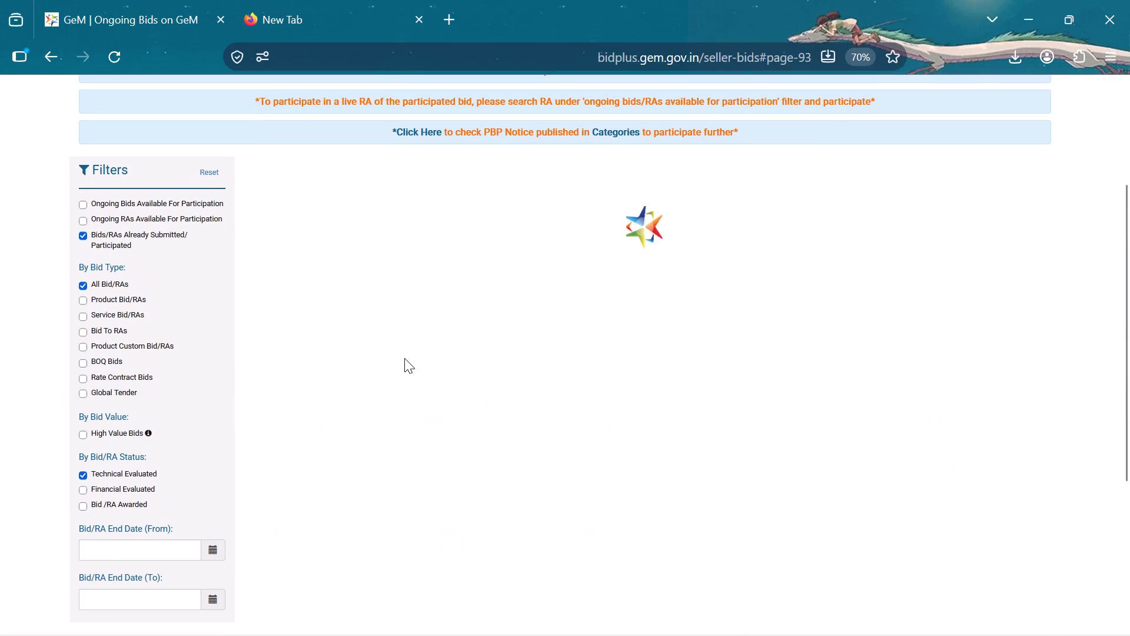
{"action": "scroll", "coordinate": [404, 358], "scroll_direction": "up", "scroll_amount": 1, "text": "ctrl"}
{"action": "scroll", "coordinate": [404, 358], "scroll_direction": "down", "scroll_amount": 6, "text": "ctrl"}
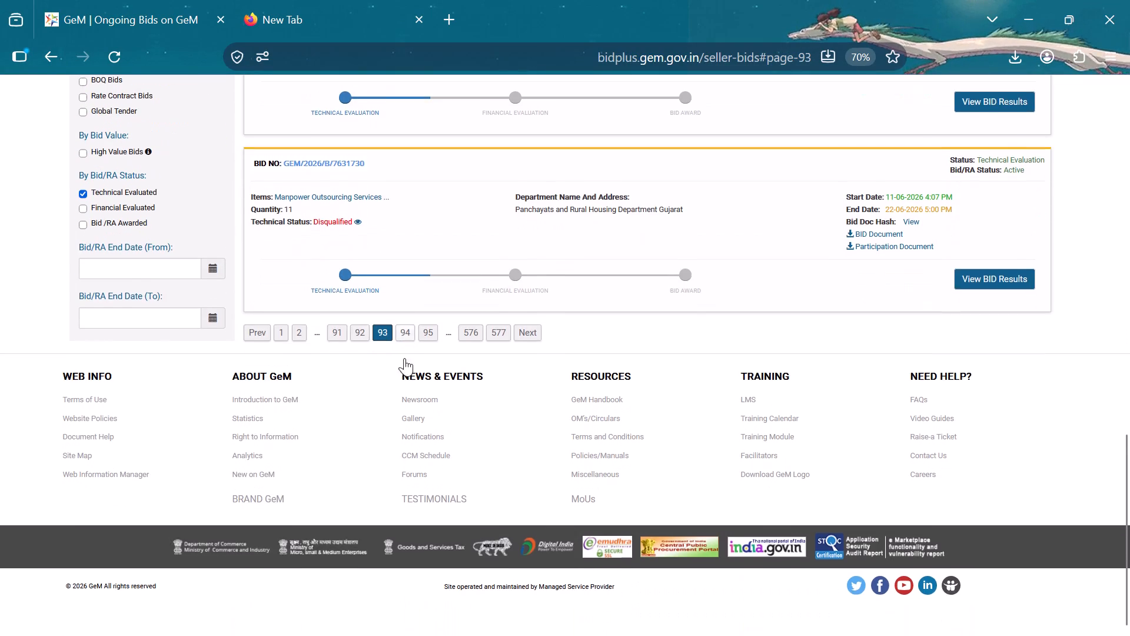
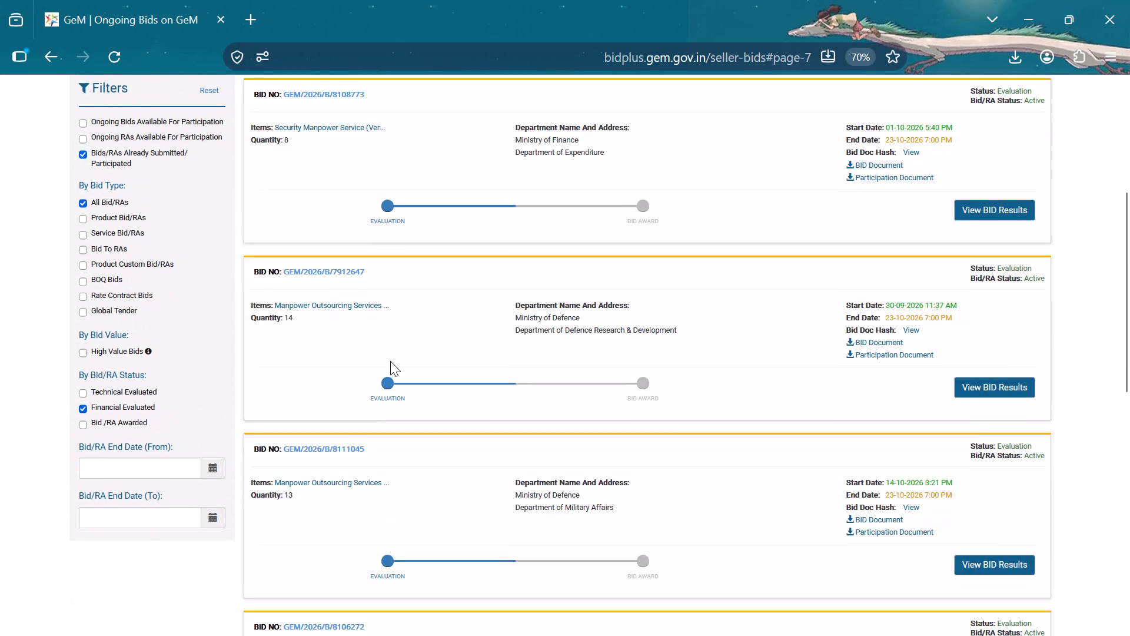
Go from page 7 to page 8 of the financially evaluated participated bids.
{"action": "scroll", "coordinate": [390, 361], "scroll_direction": "down", "scroll_amount": 6, "text": "ctrl"}
{"action": "left_click", "coordinate": [391, 360], "text": "ctrl"}
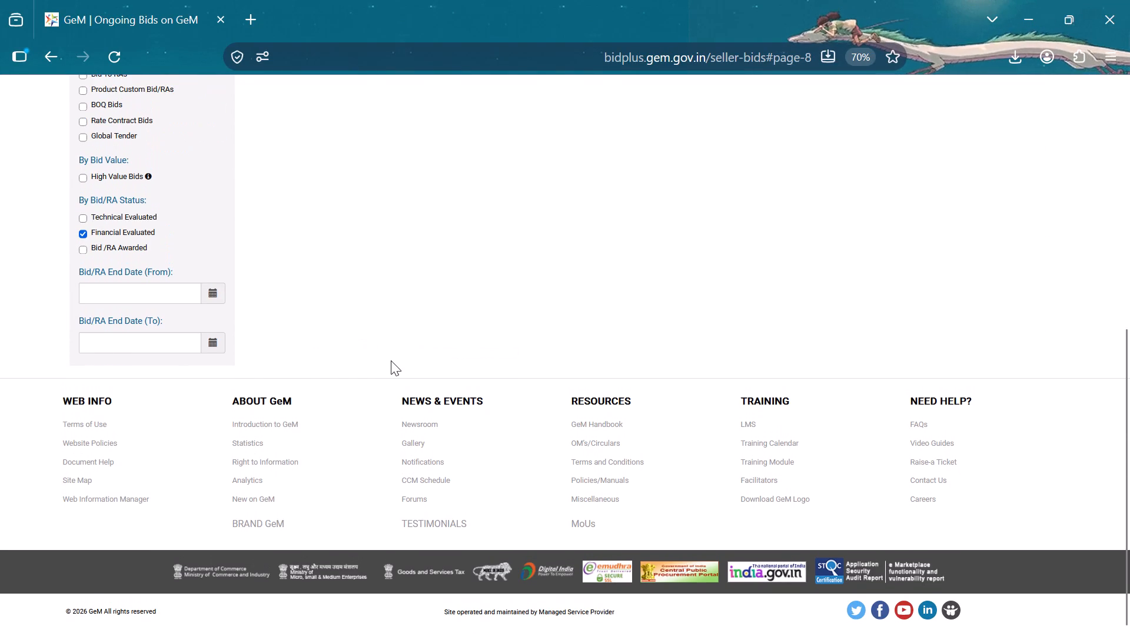
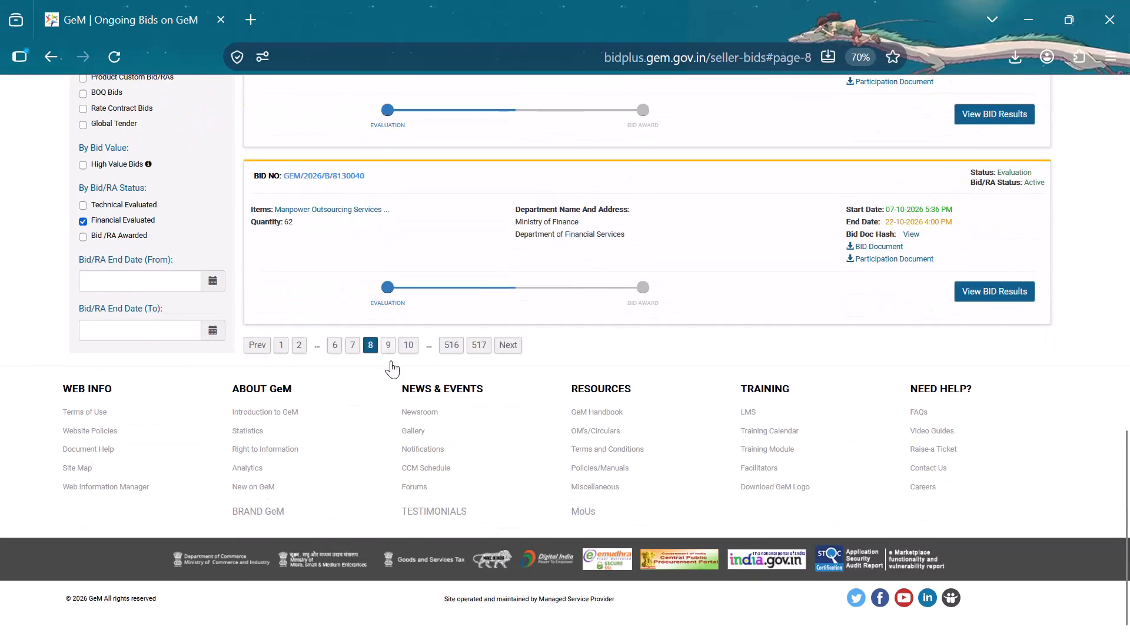
Go from page 8 to page 9 of the financially evaluated participated bids.
{"action": "left_click", "coordinate": [393, 353], "text": "ctrl"}
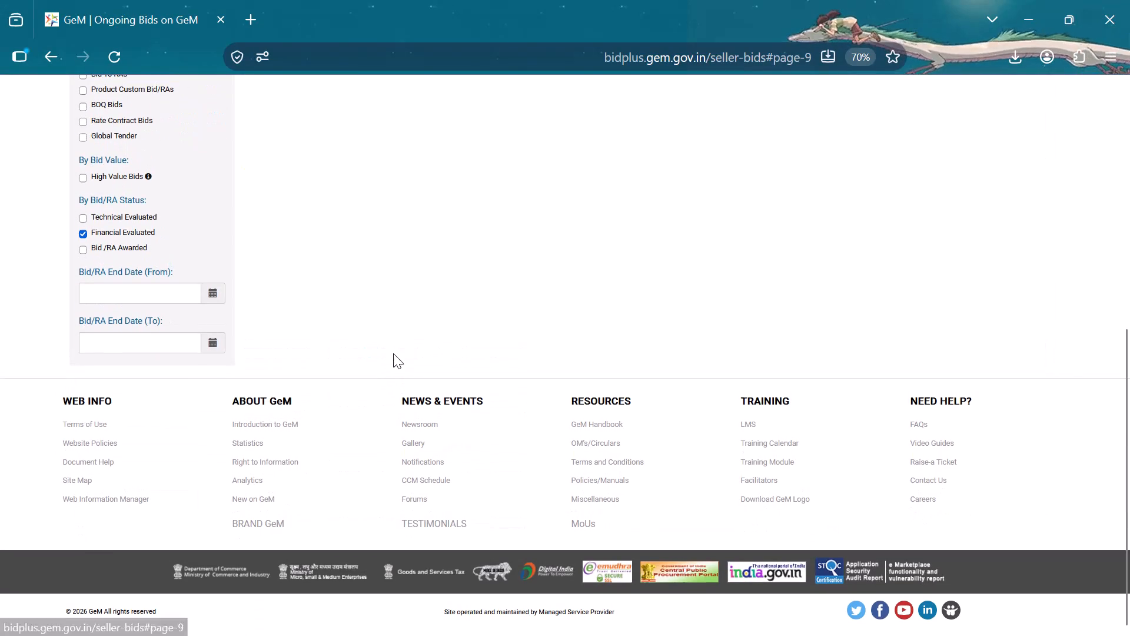
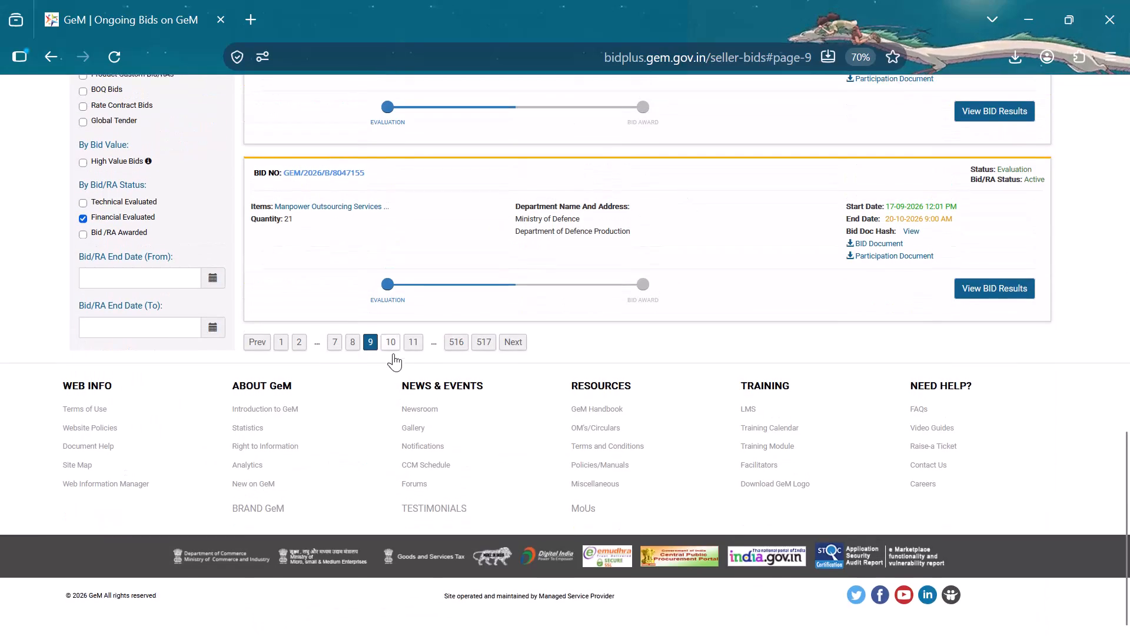
Advance through the financially evaluated participated bids from page 9 to page 10 and on to page 11.
{"action": "left_click", "coordinate": [393, 353], "text": "ctrl"}
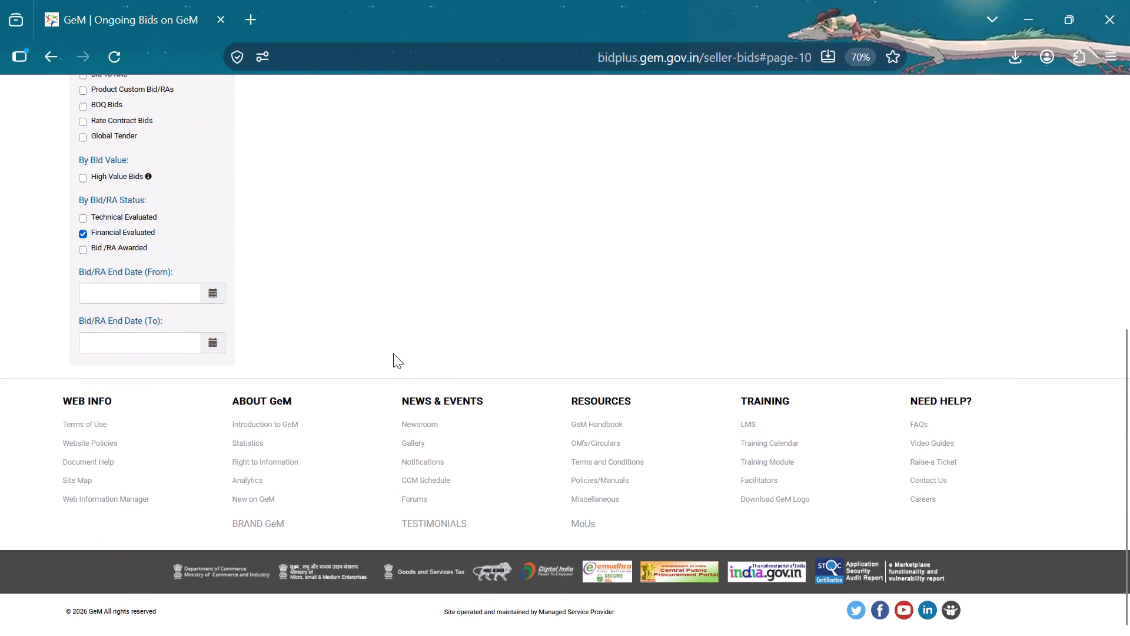
{"action": "scroll", "coordinate": [393, 353], "scroll_direction": "down", "scroll_amount": 4, "text": "ctrl"}
{"action": "left_click", "coordinate": [393, 353], "text": "ctrl"}
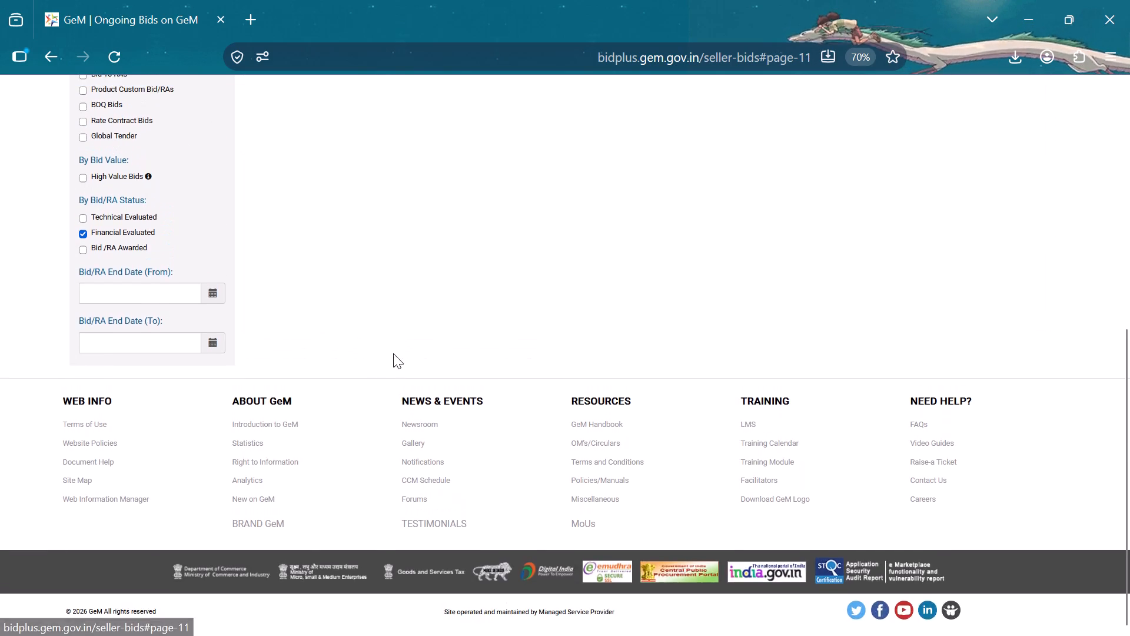
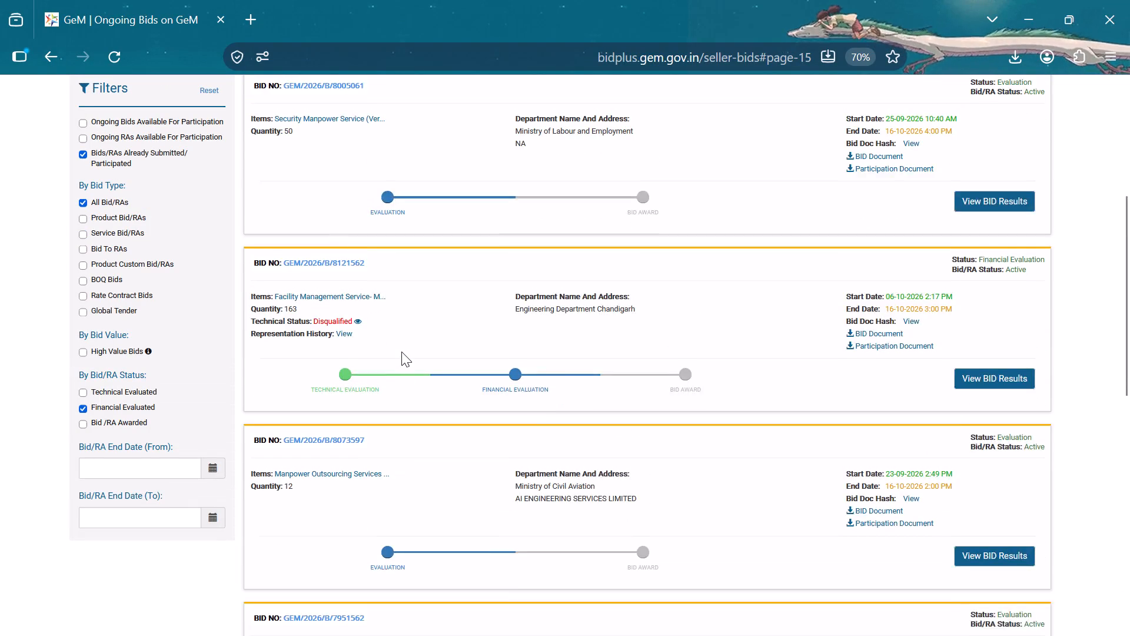
Advance from page 15 to page 16 of the financially evaluated participated bids.
{"action": "scroll", "coordinate": [401, 352], "scroll_direction": "down", "scroll_amount": 4, "text": "ctrl"}
{"action": "left_click", "coordinate": [401, 352], "text": "ctrl"}
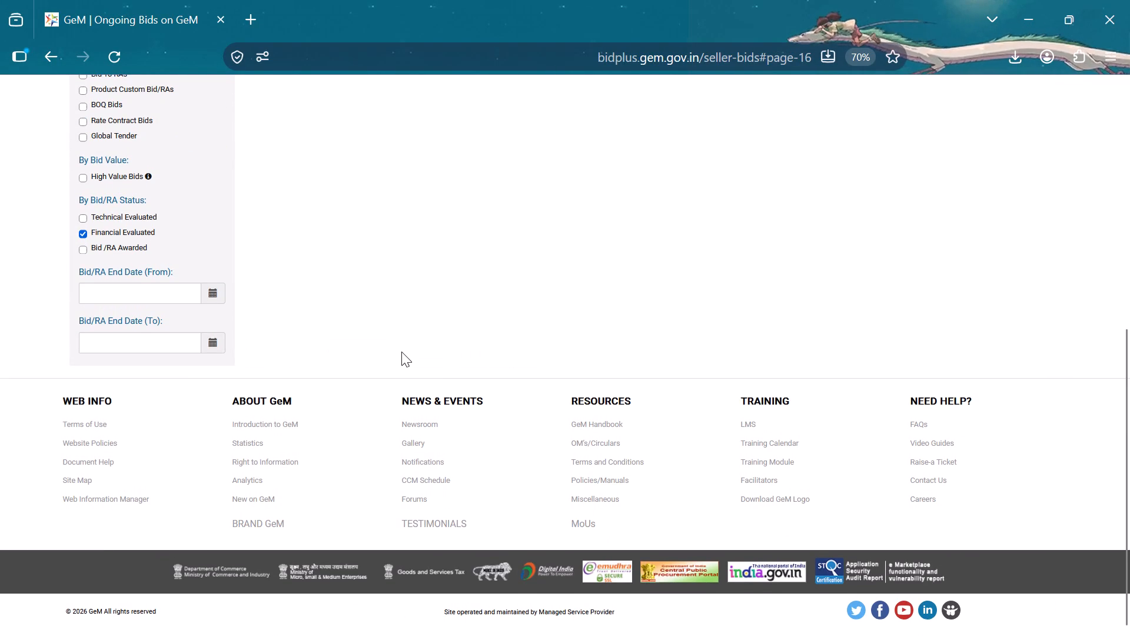
Switch to Notepad with the list of noted GeM bid numbers.
{"action": "key", "text": "alt+Tab"}
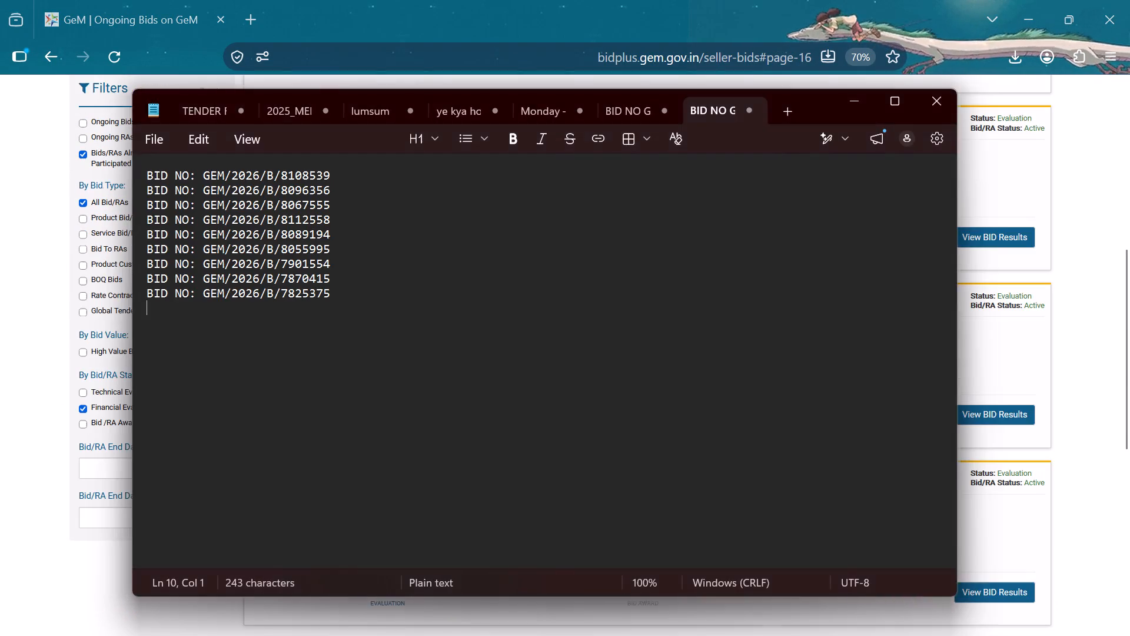
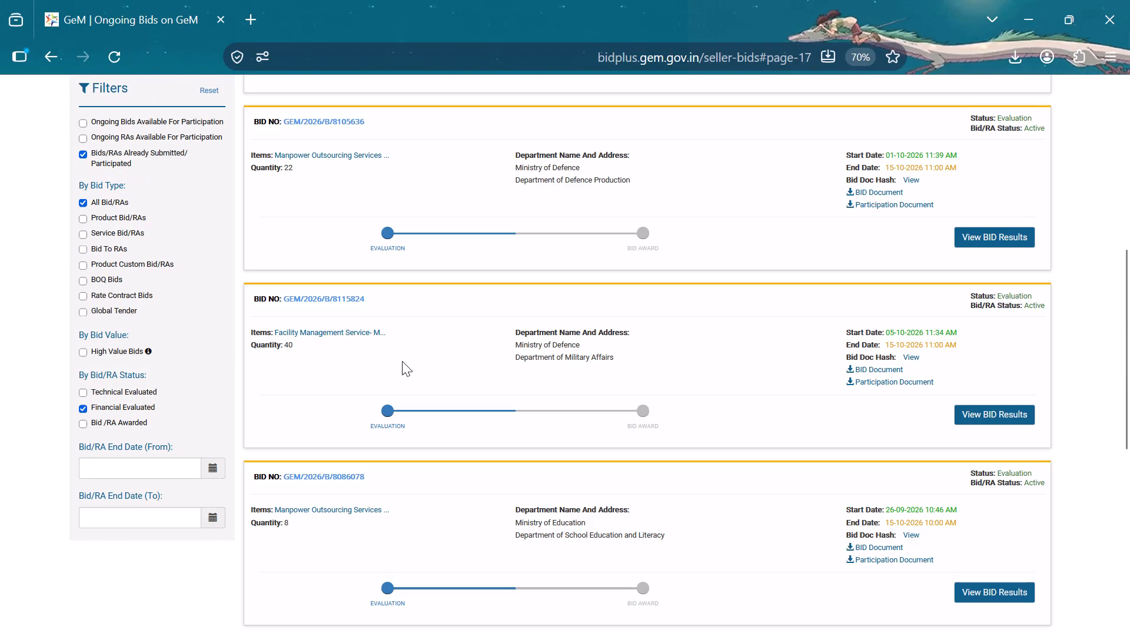
Advance through the financially evaluated participated bids from page 17 to page 19, checking each bid's technical status.
{"action": "left_click", "coordinate": [402, 360], "text": "ctrl"}
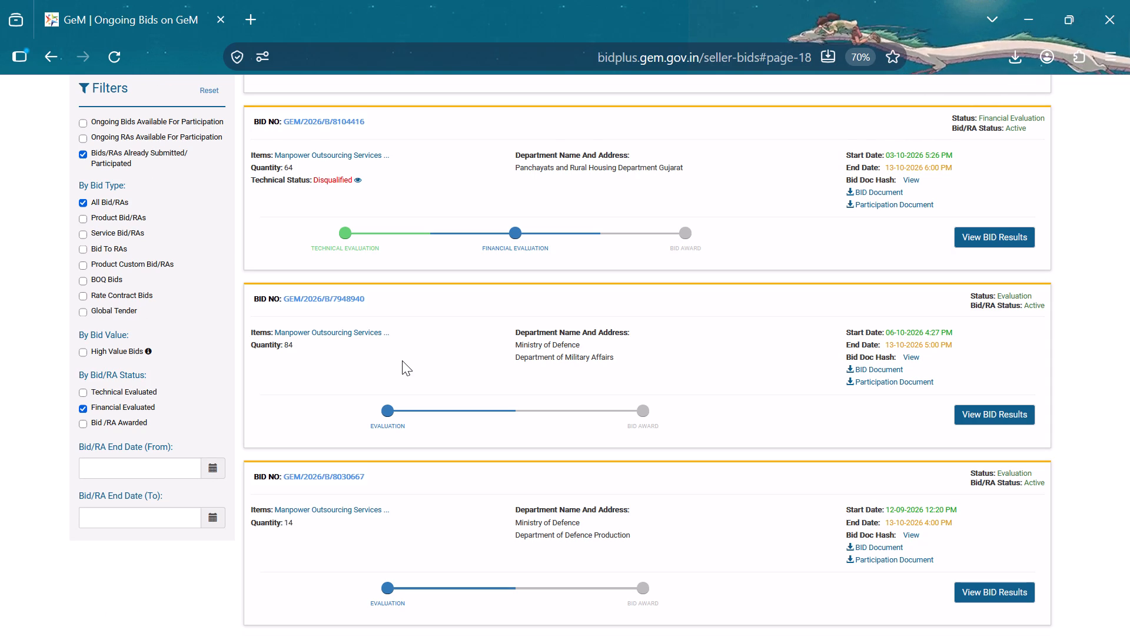
{"action": "scroll", "coordinate": [402, 360], "scroll_direction": "down", "scroll_amount": 1, "text": "ctrl"}
{"action": "left_click", "coordinate": [402, 360], "text": "ctrl"}
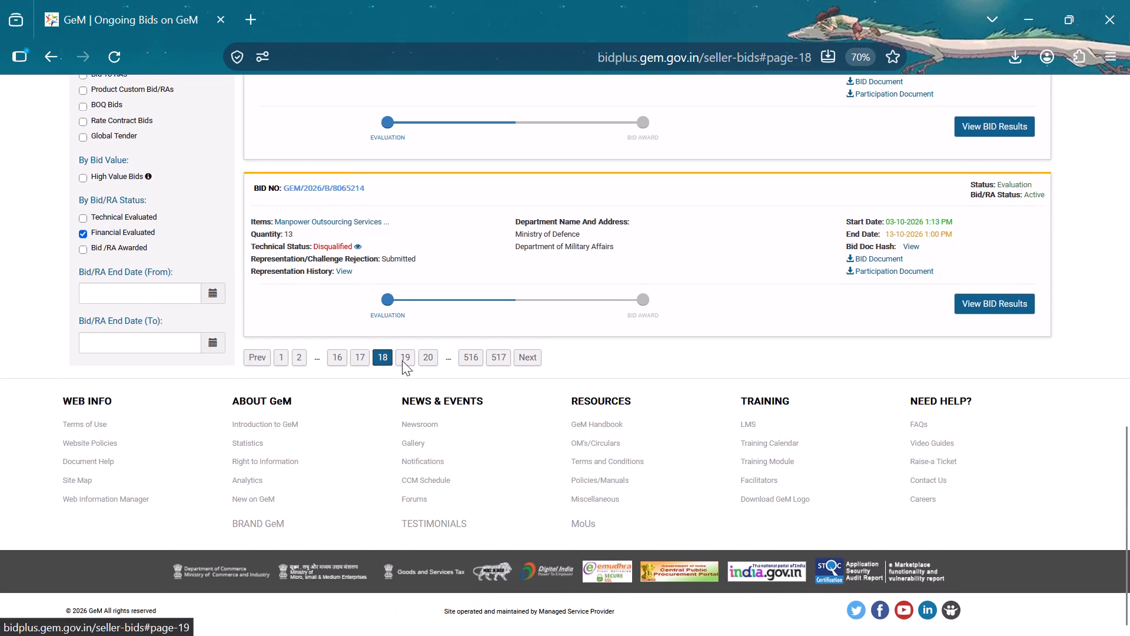
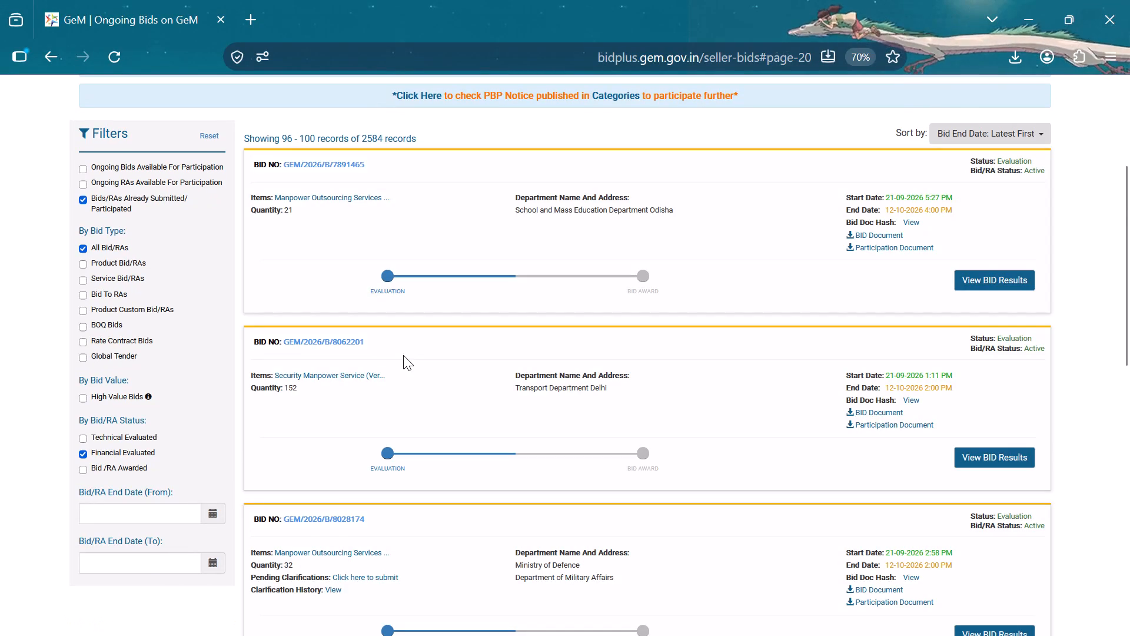
Copy bid number GEM/2026/B/8028174, the Ministry of Defence bid with pending clarifications, from page 20 into the Notepad list.
{"action": "scroll", "coordinate": [403, 355], "scroll_direction": "down", "scroll_amount": 11, "text": "ctrl"}
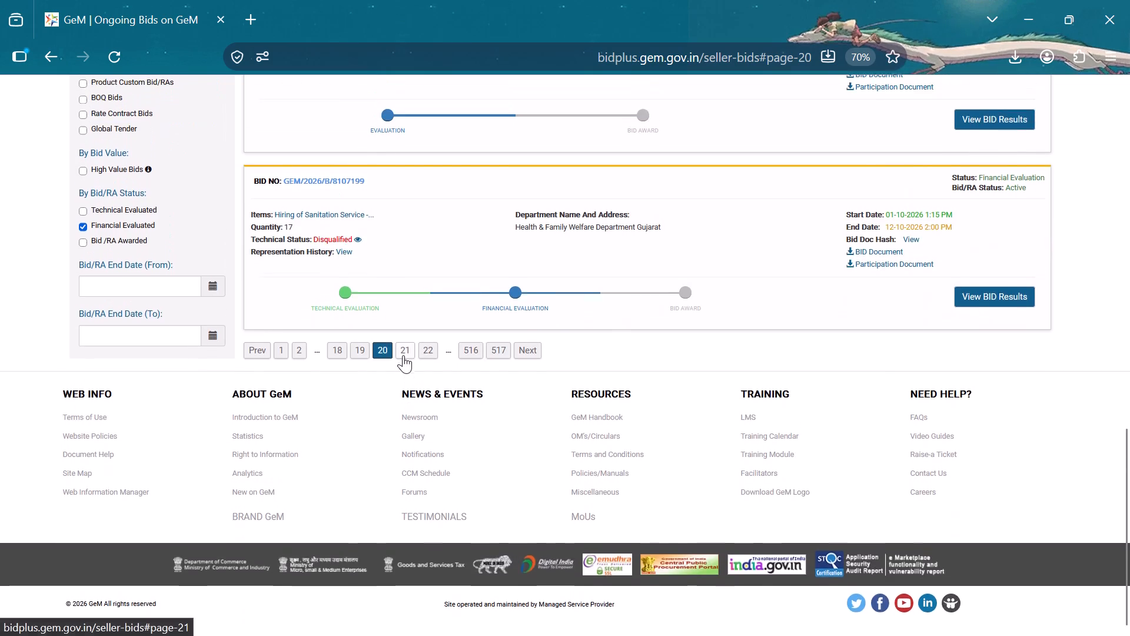
{"action": "scroll", "coordinate": [403, 355], "scroll_direction": "up", "scroll_amount": 3, "text": "ctrl"}
{"action": "triple_click", "coordinate": [252, 220], "text": "ctrl"}
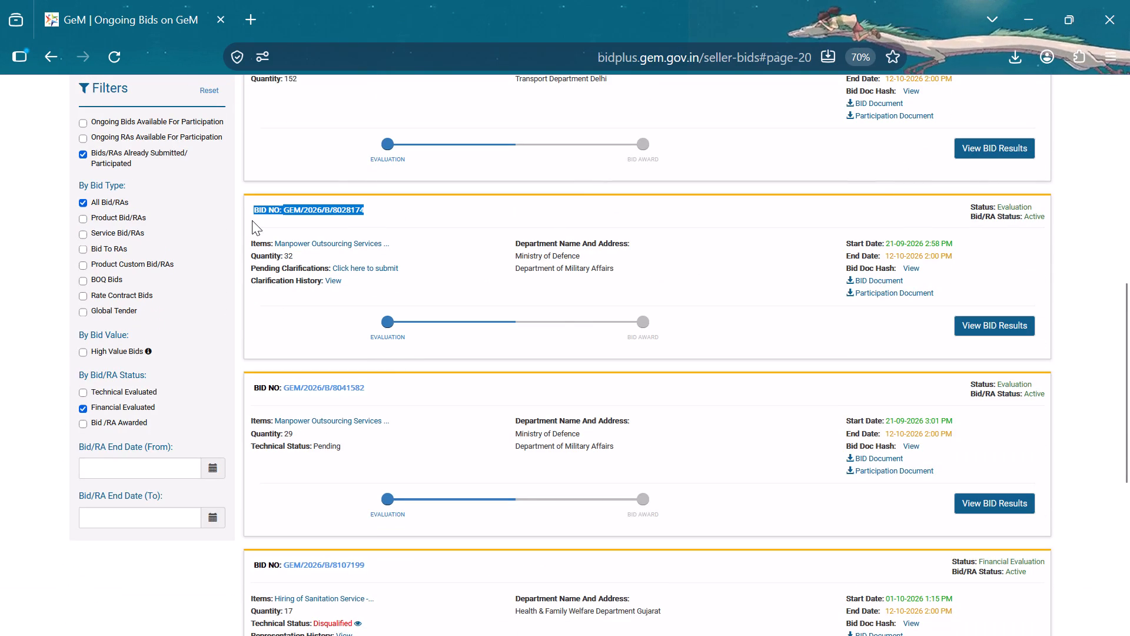
{"action": "key", "text": "ctrl+c"}
{"action": "key", "text": "alt+Tab"}
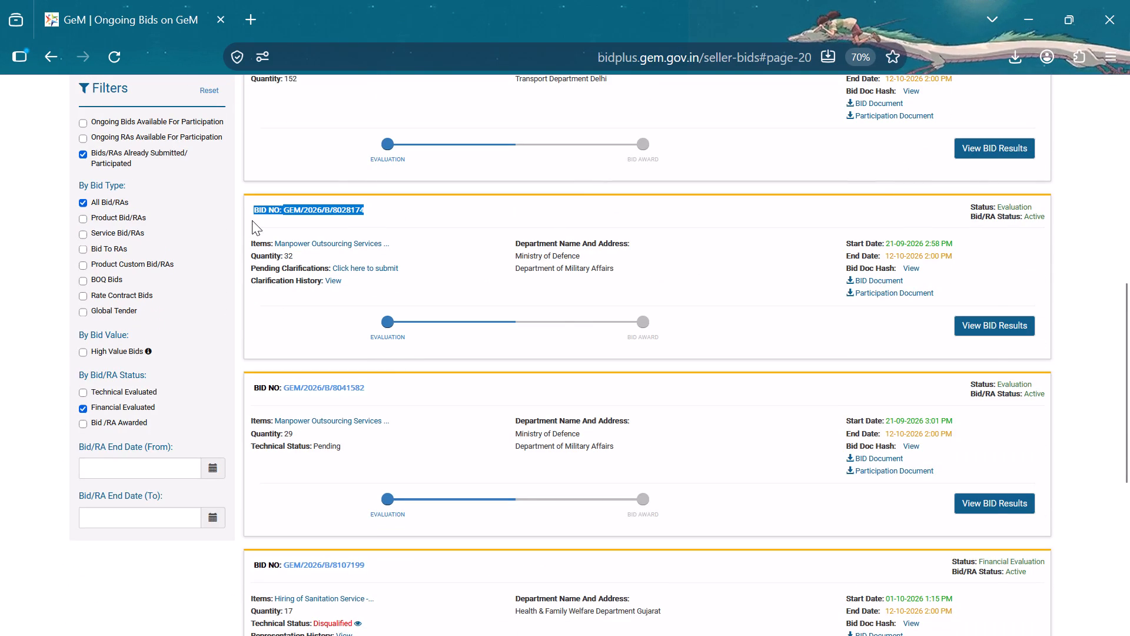
{"action": "key", "text": "ctrl+v"}
{"action": "key", "text": "ctrl+Return"}
{"action": "key", "text": "alt+Tab"}
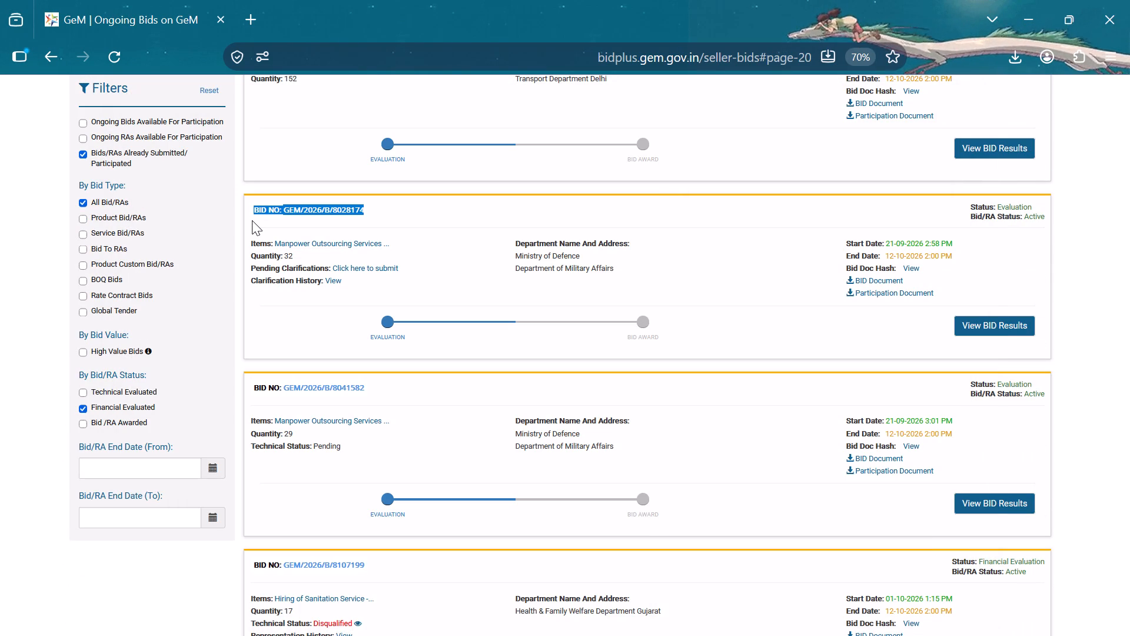
Advance to page 21 of the financially evaluated participated bids and check each bid's technical status.
{"action": "left_click", "coordinate": [403, 359]}
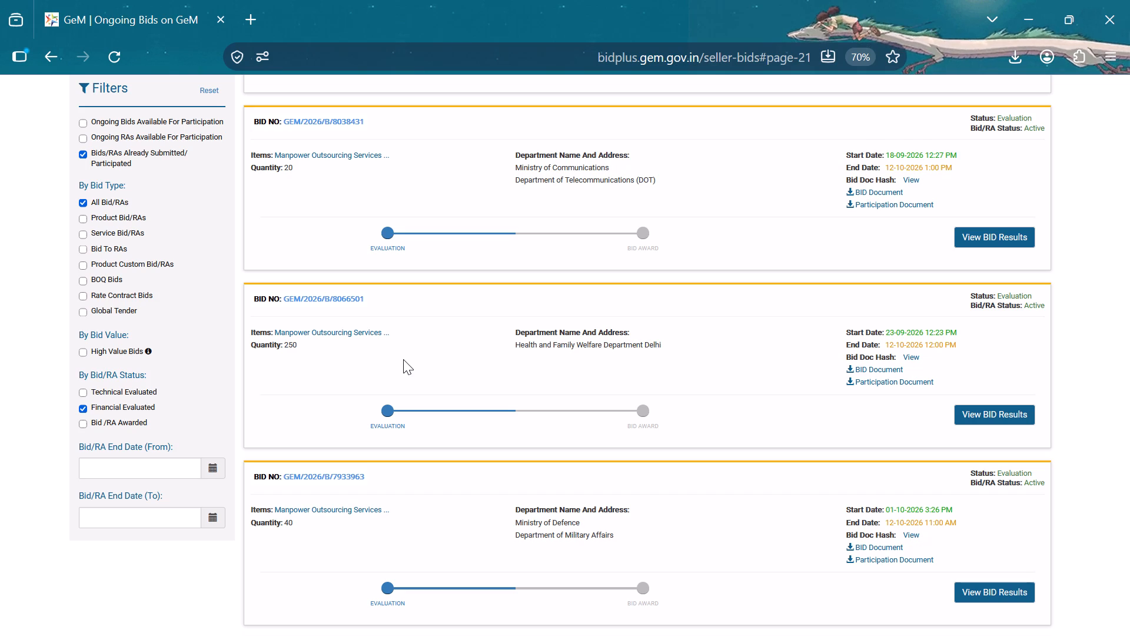
{"action": "scroll", "coordinate": [403, 359], "scroll_direction": "up", "scroll_amount": 1}
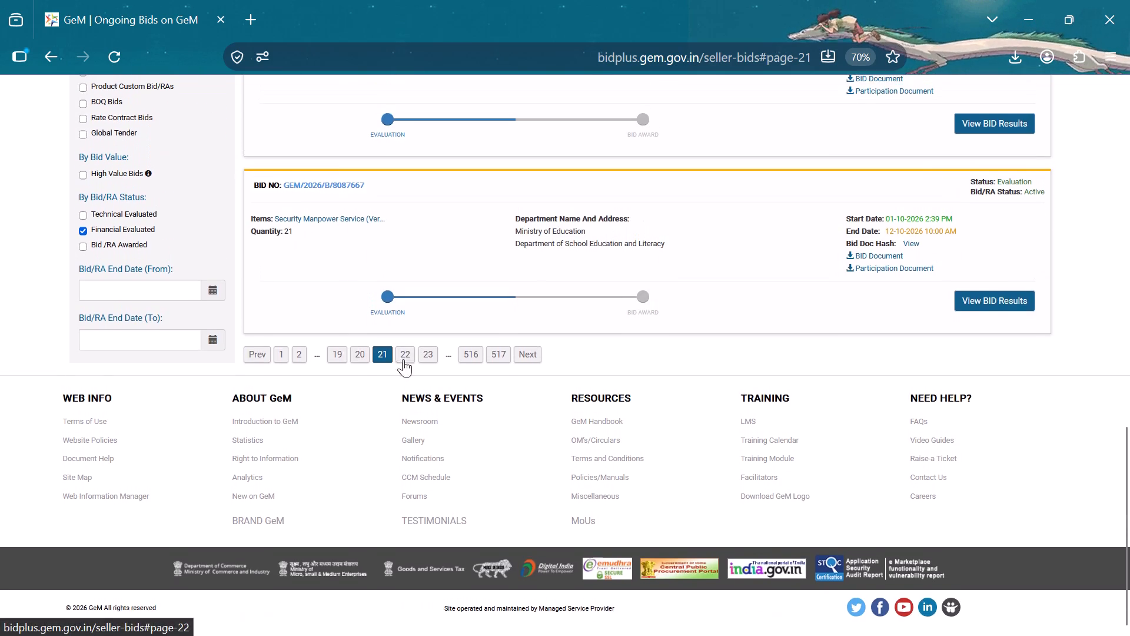
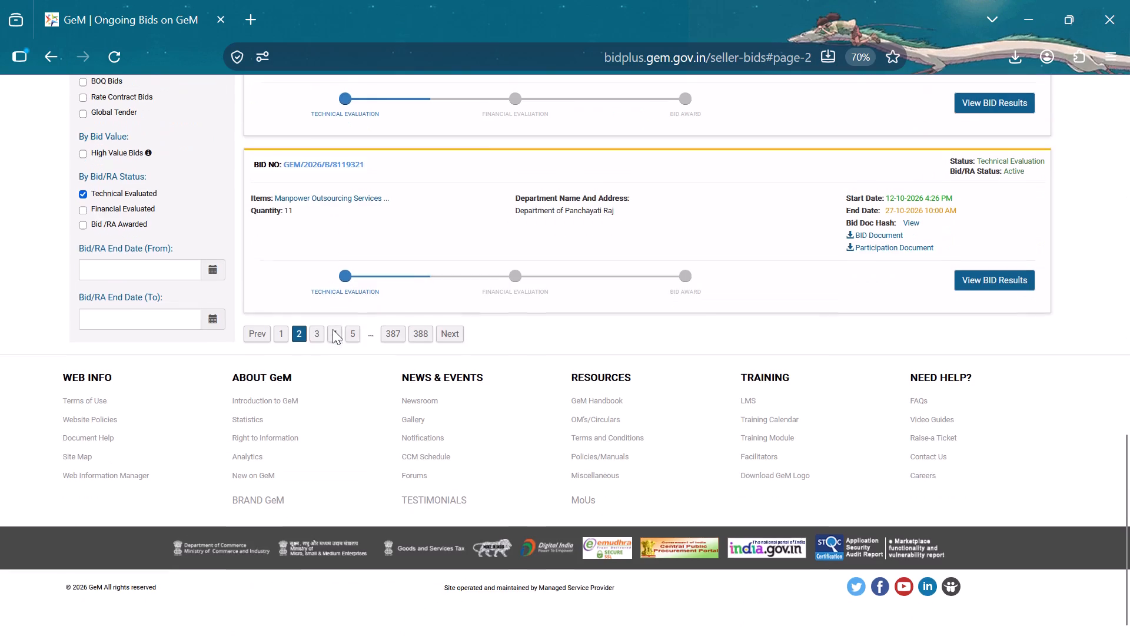
Page through the technically evaluated participated bids from page 3 to page 4, looking over the listed bids.
{"action": "left_click", "coordinate": [318, 355], "text": "ctrl"}
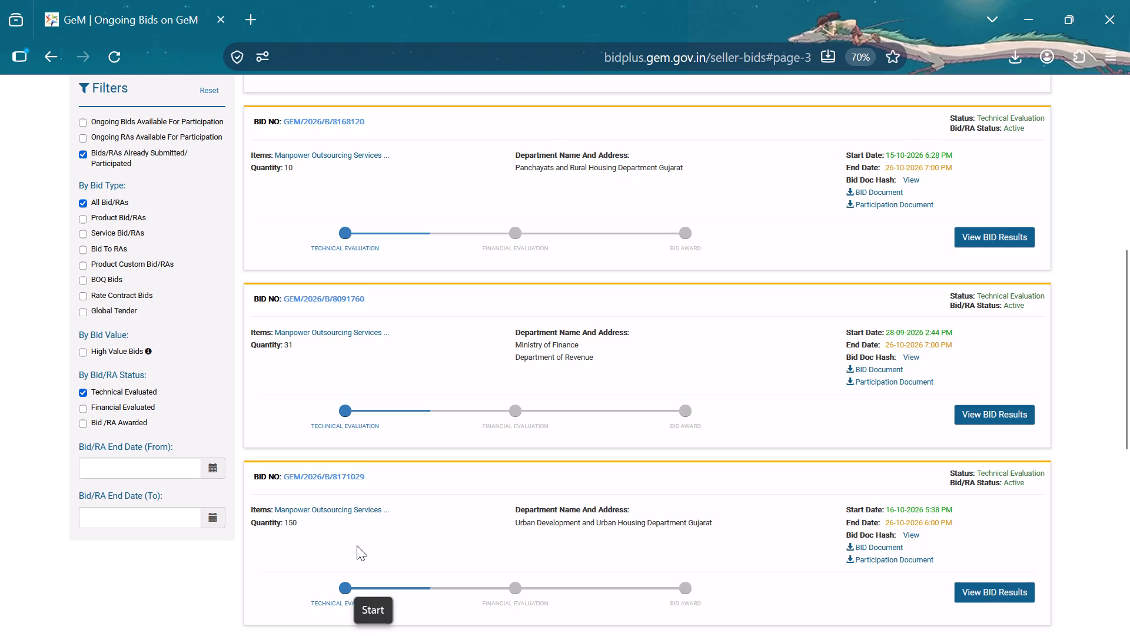
{"action": "left_click", "coordinate": [357, 545], "text": "ctrl"}
{"action": "scroll", "coordinate": [357, 545], "scroll_direction": "down", "scroll_amount": 5, "text": "ctrl"}
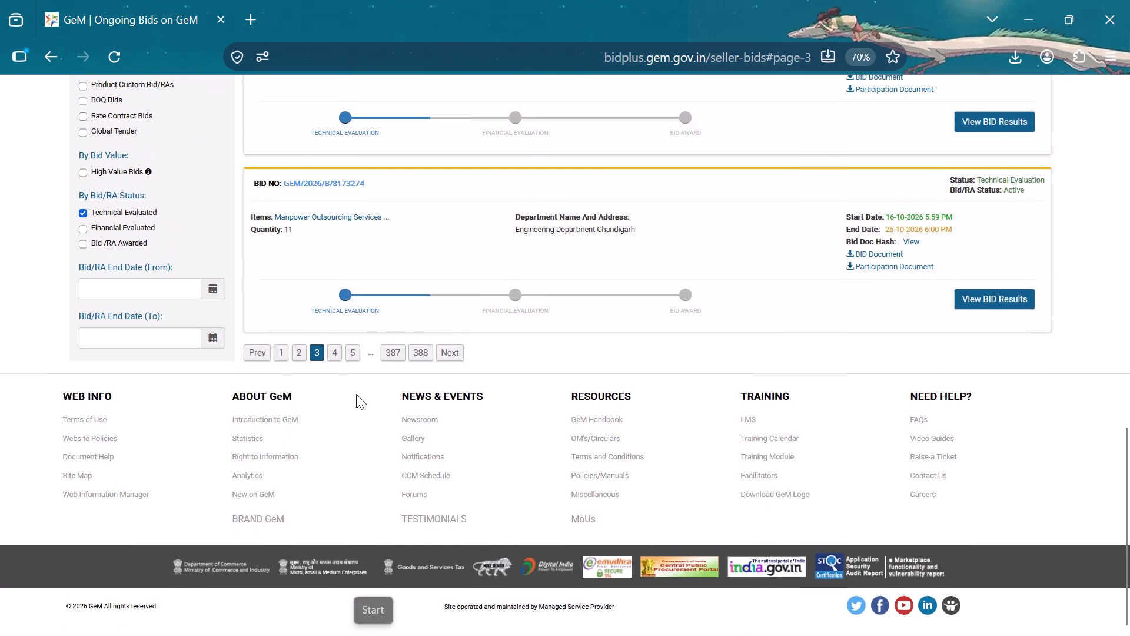
{"action": "left_click", "coordinate": [335, 357], "text": "ctrl"}
{"action": "scroll", "coordinate": [335, 357], "scroll_direction": "up", "scroll_amount": 1, "text": "ctrl"}
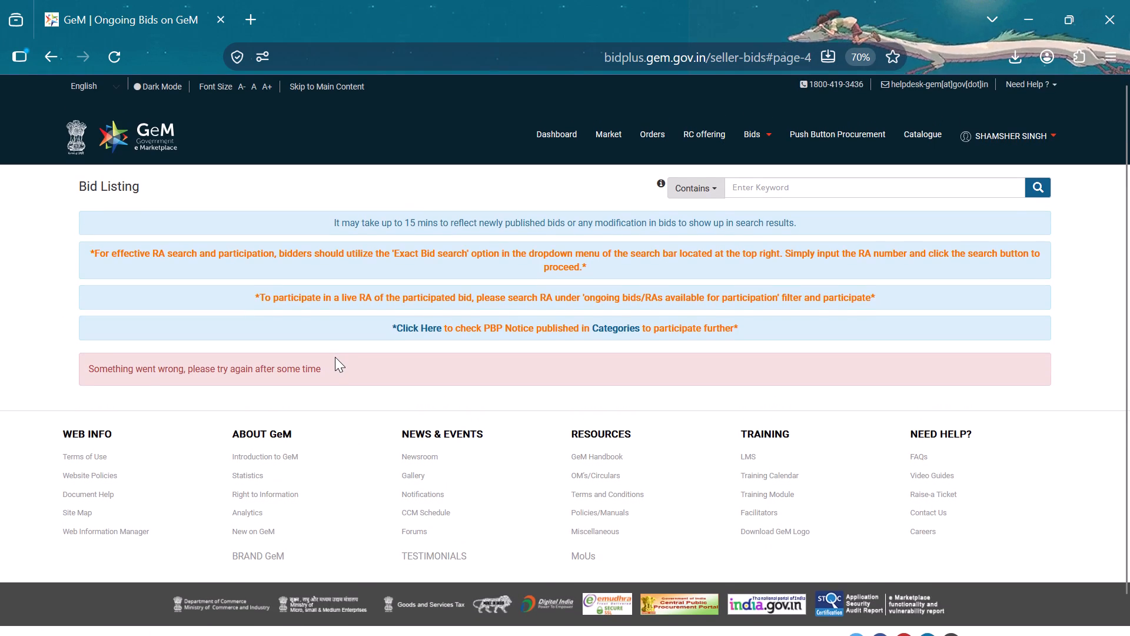
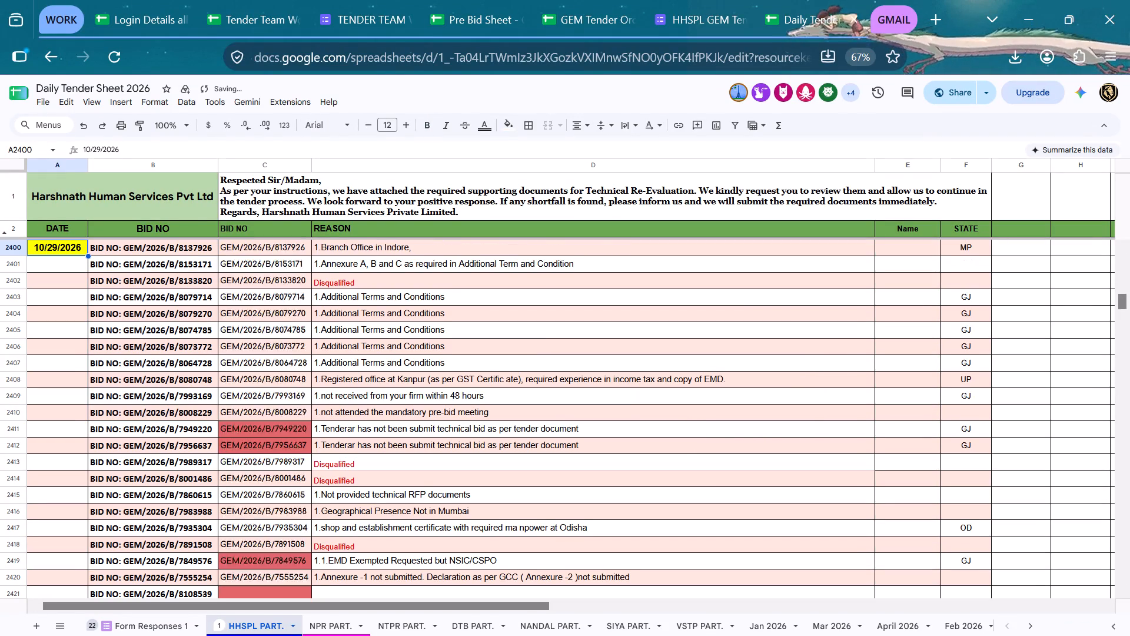
Enter the date 10/30/2026 beside bid GEM/2026/B/8108539 in the HHSPL PART. sheet, reusing the earlier date cell's yellow formatting.
{"action": "key", "text": "Right"}
{"action": "key", "text": "Right"}
{"action": "key", "text": "Right"}
{"action": "key", "text": "ctrl+Down"}
{"action": "key", "text": "ctrl+Down"}
{"action": "key", "text": "ctrl+Up"}
{"action": "key", "text": "Down"}
{"action": "key", "text": "Left"}
{"action": "key", "text": "Left"}
{"action": "key", "text": "Left"}
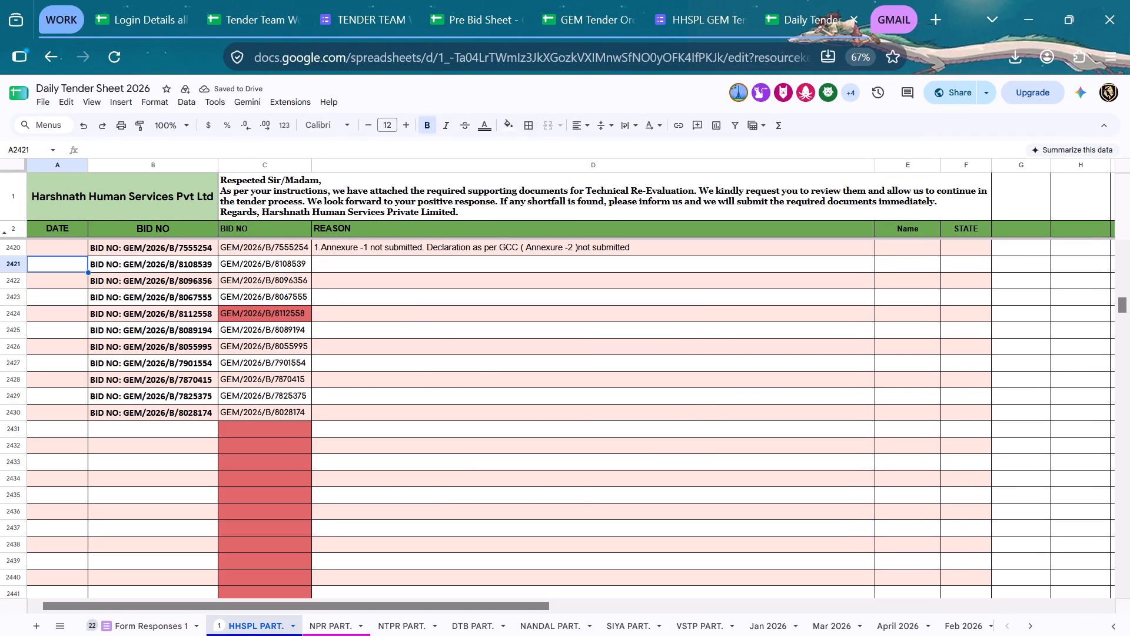
{"action": "key", "text": "ctrl+v"}
{"action": "key", "text": "ctrl+semicolon"}
{"action": "key", "text": "Right"}
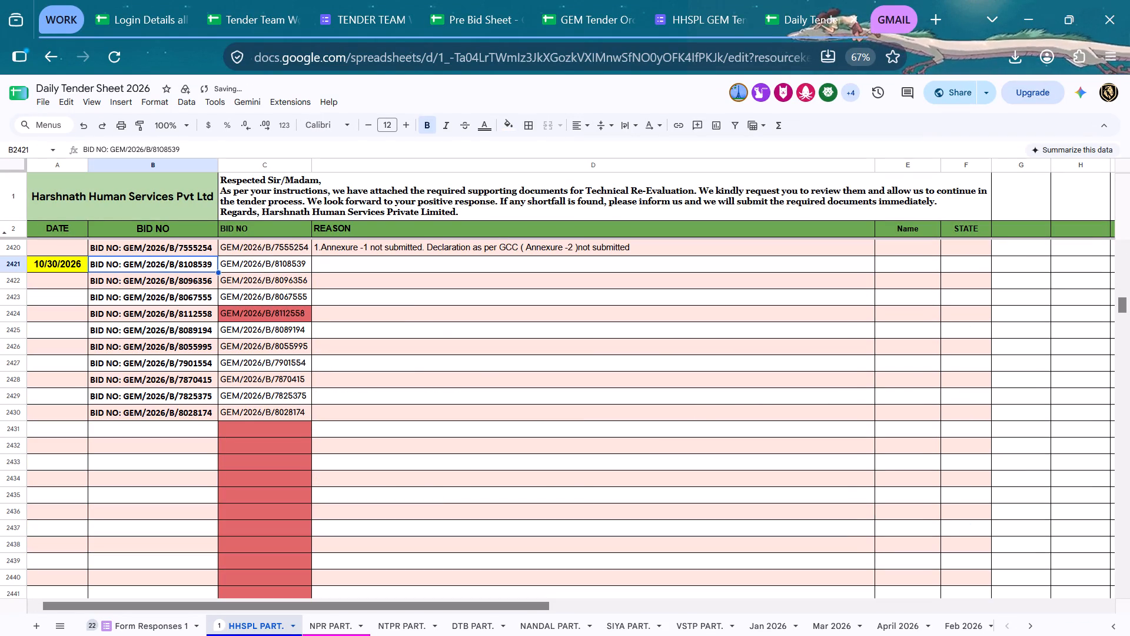